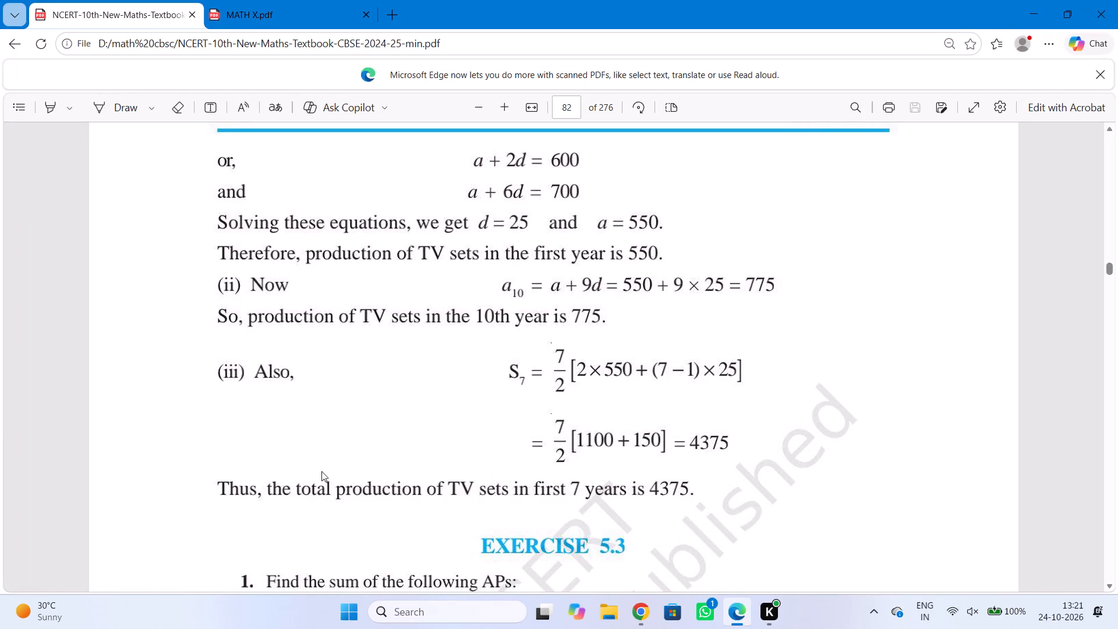
# Copy the Example 16 problem statement about TV sets, from "A manufacturer" through "find", from the textbook PDF.
pyautogui.scroll(3, 589, 422)
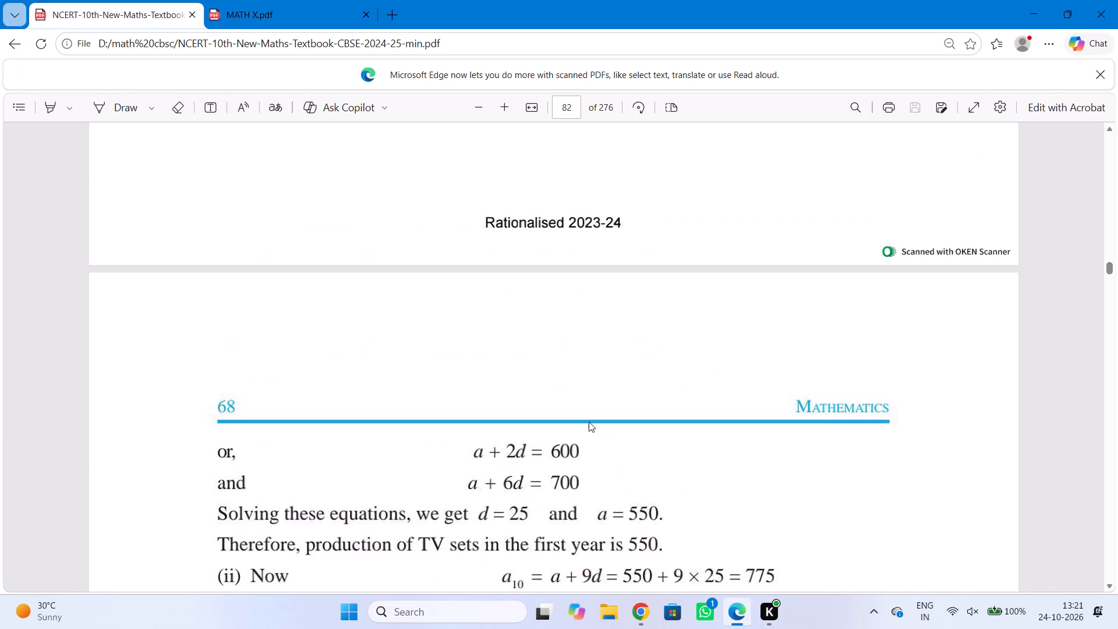
pyautogui.scroll(3, 589, 422)
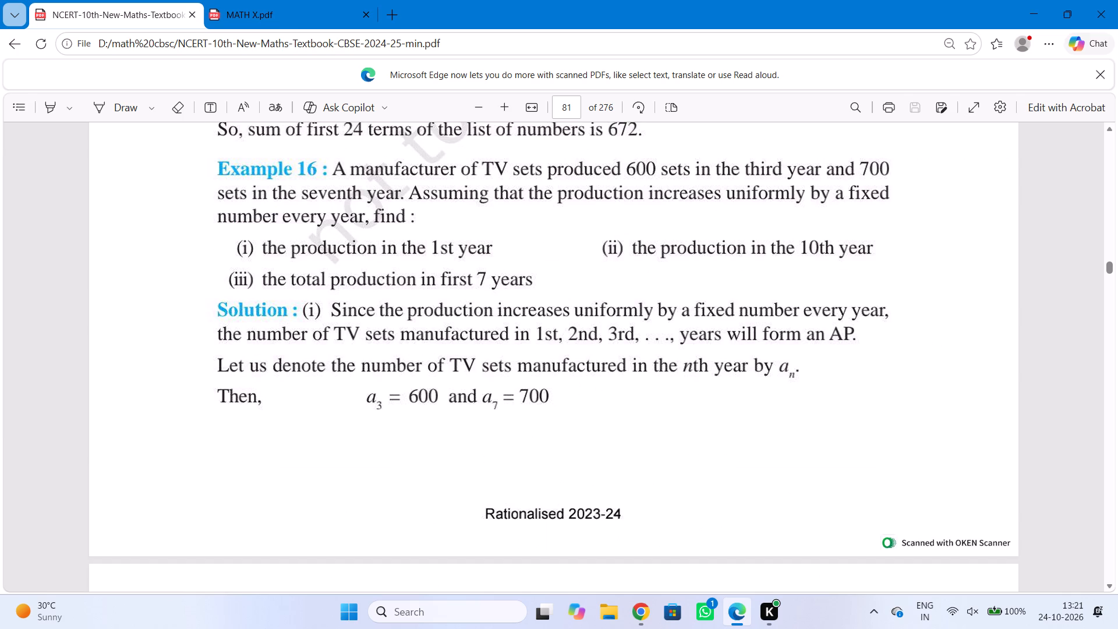
pyautogui.moveTo(332, 160); pyautogui.dragTo(388, 222)
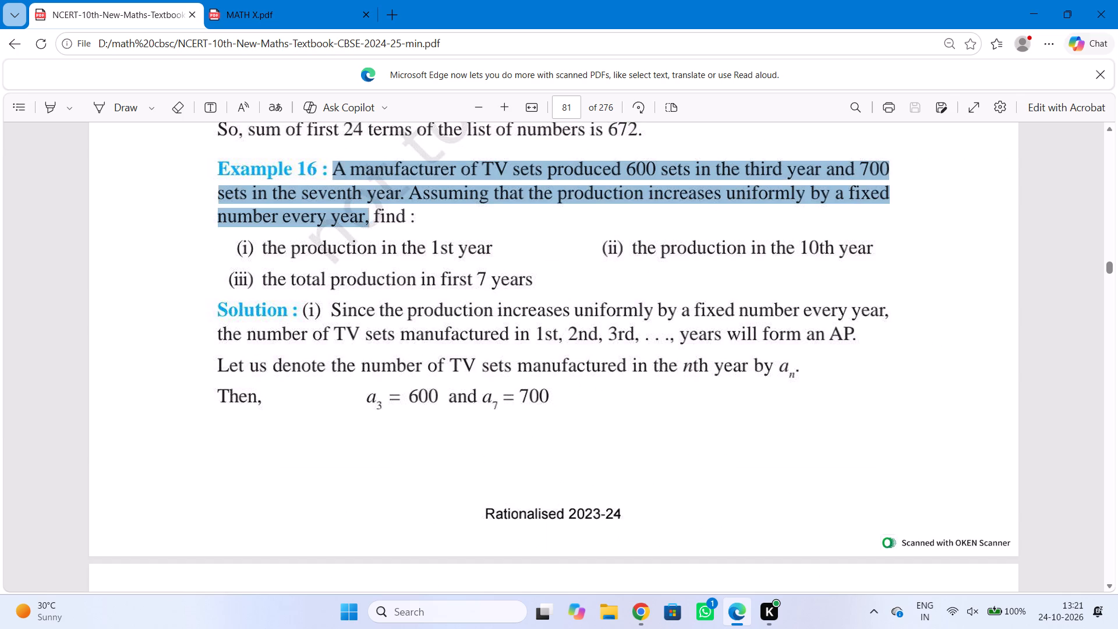
pyautogui.moveTo(388, 222); pyautogui.dragTo(422, 224)
pyautogui.hotkey('ctrl', 'c')
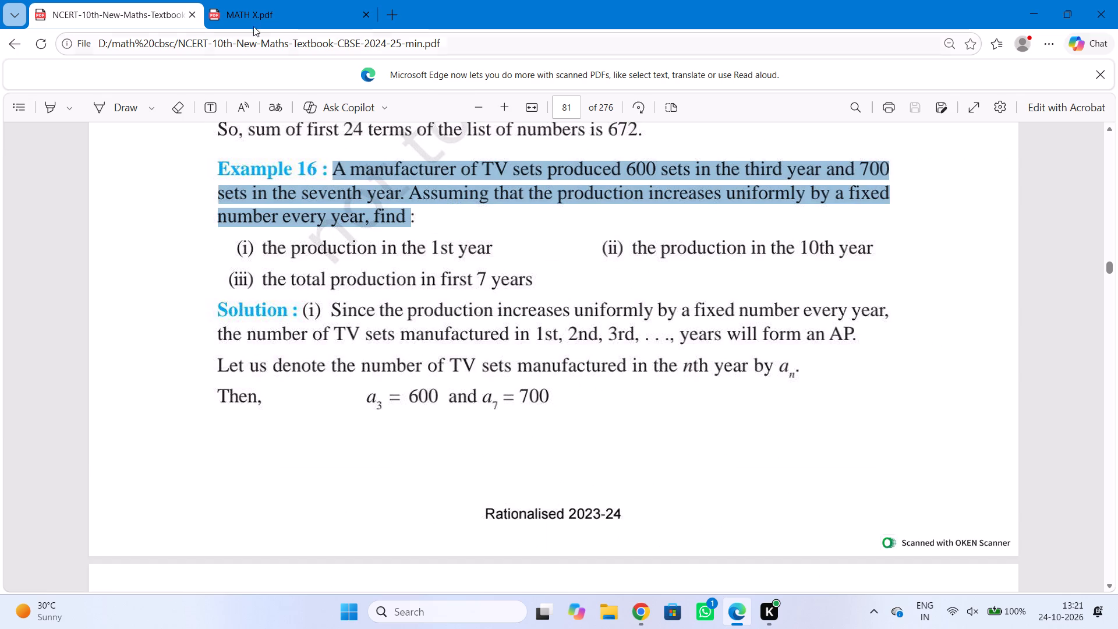
# Switch to Document 1 in Chrome, paste the copied statement after "5." and end it with a colon.
pyautogui.click(639, 616)
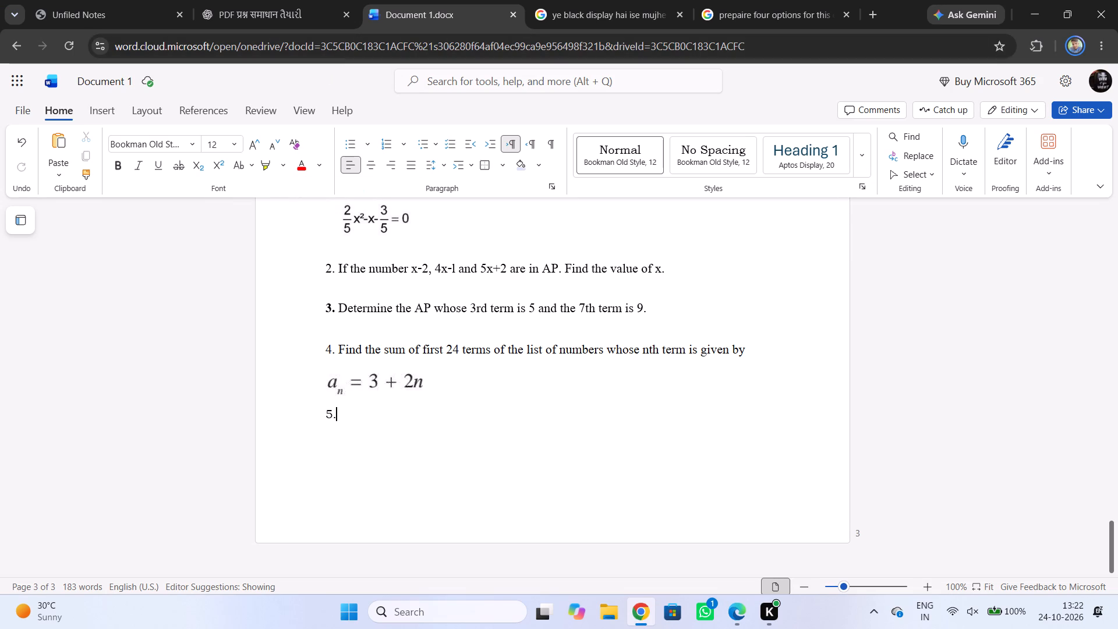
pyautogui.hotkey('ctrl', 'v')
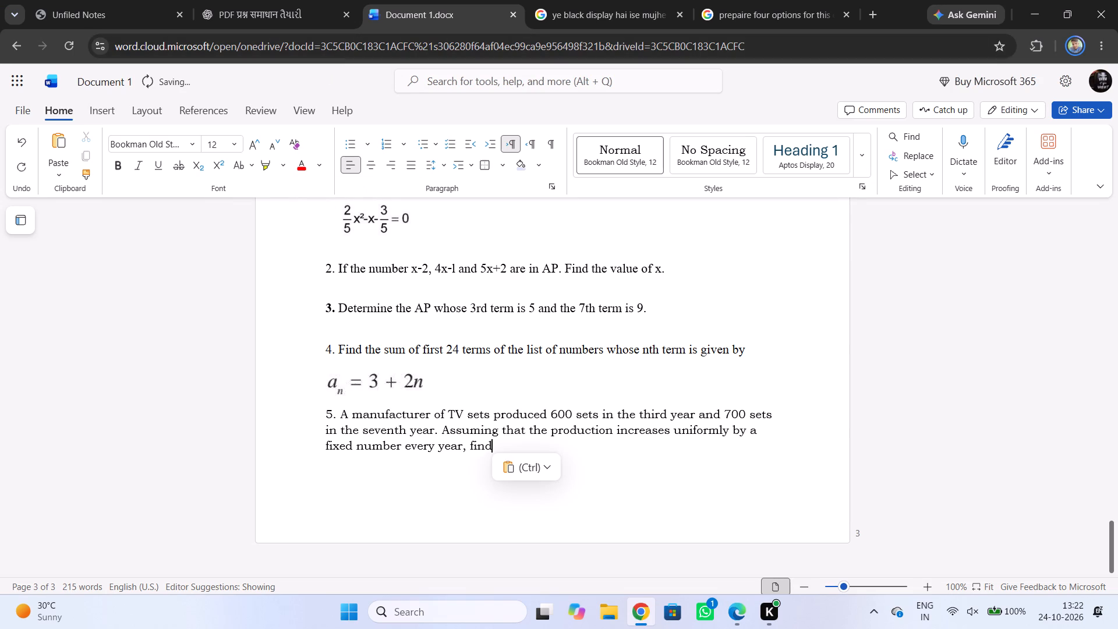
pyautogui.press(';')
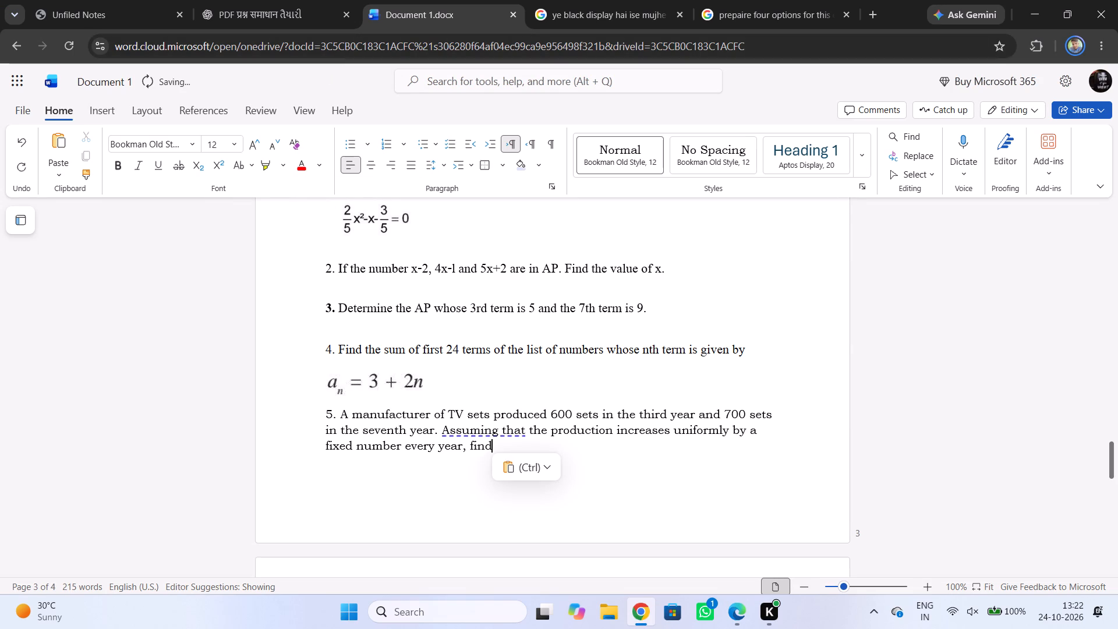
pyautogui.press('BackSpace')
pyautogui.hotkey('shift', ':')
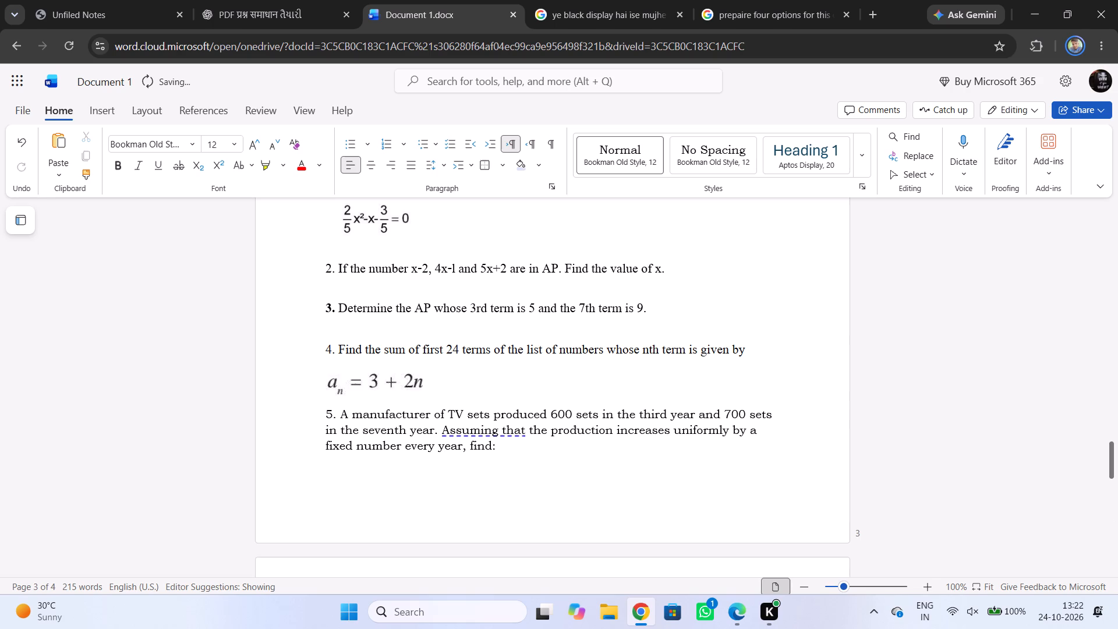
# Format the pasted text of question 5 in Angsana New at font size 16.
pyautogui.moveTo(500, 458); pyautogui.dragTo(347, 414)
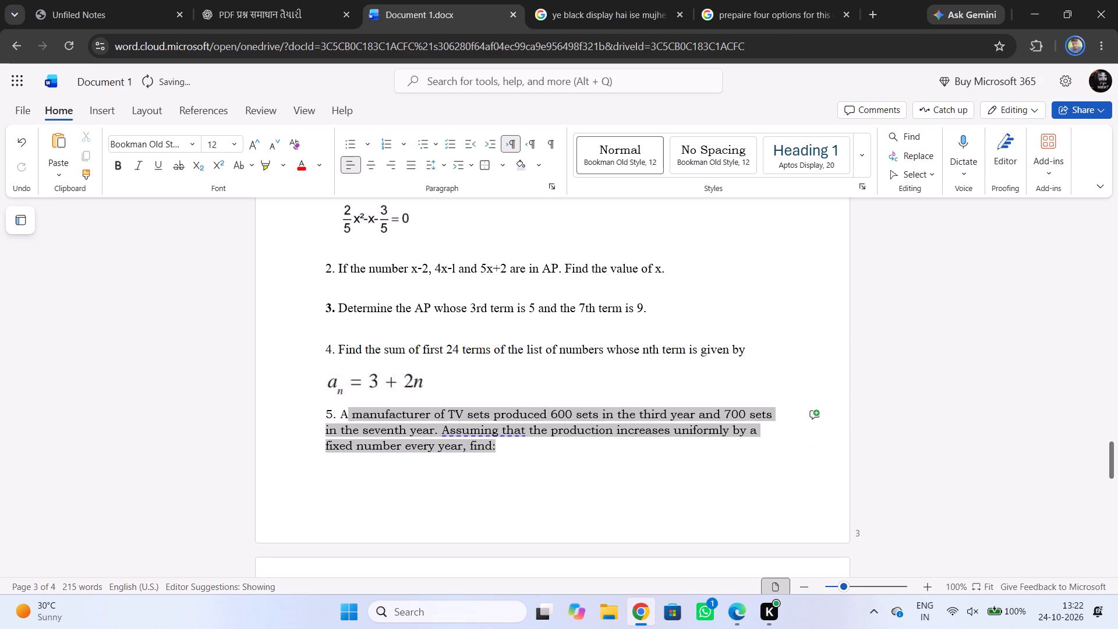
pyautogui.moveTo(347, 414); pyautogui.dragTo(338, 414)
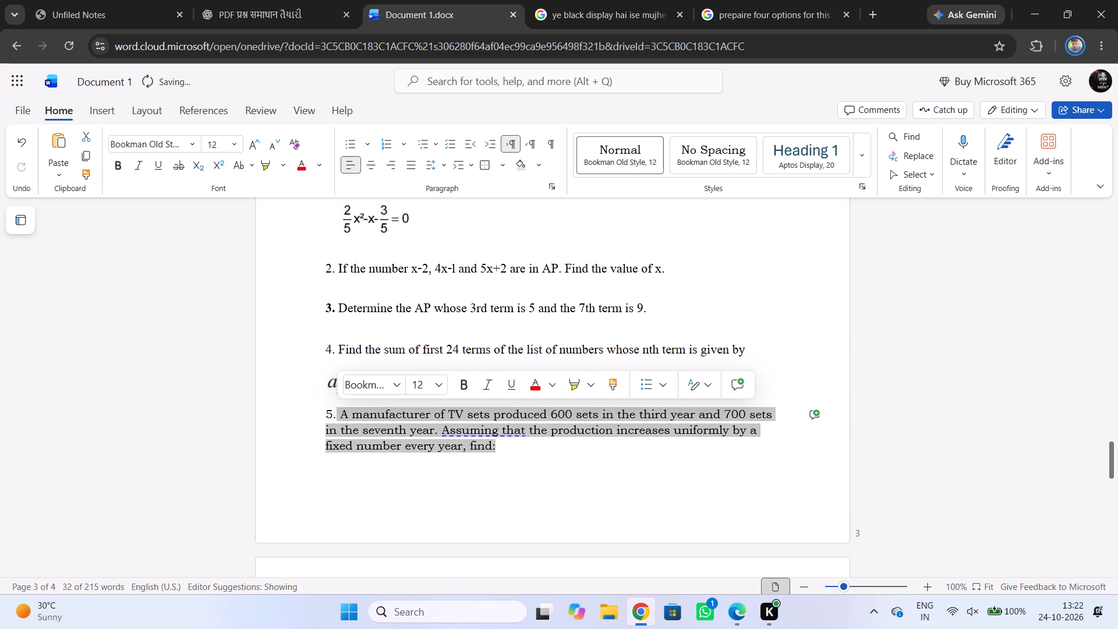
pyautogui.doubleClick(187, 143)
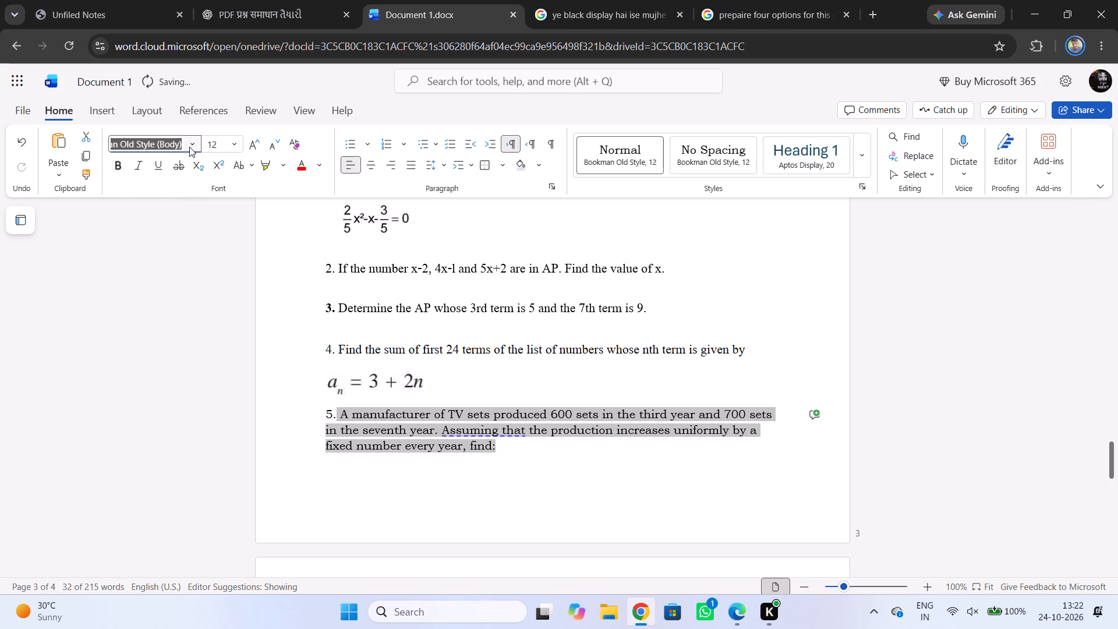
pyautogui.click(189, 147)
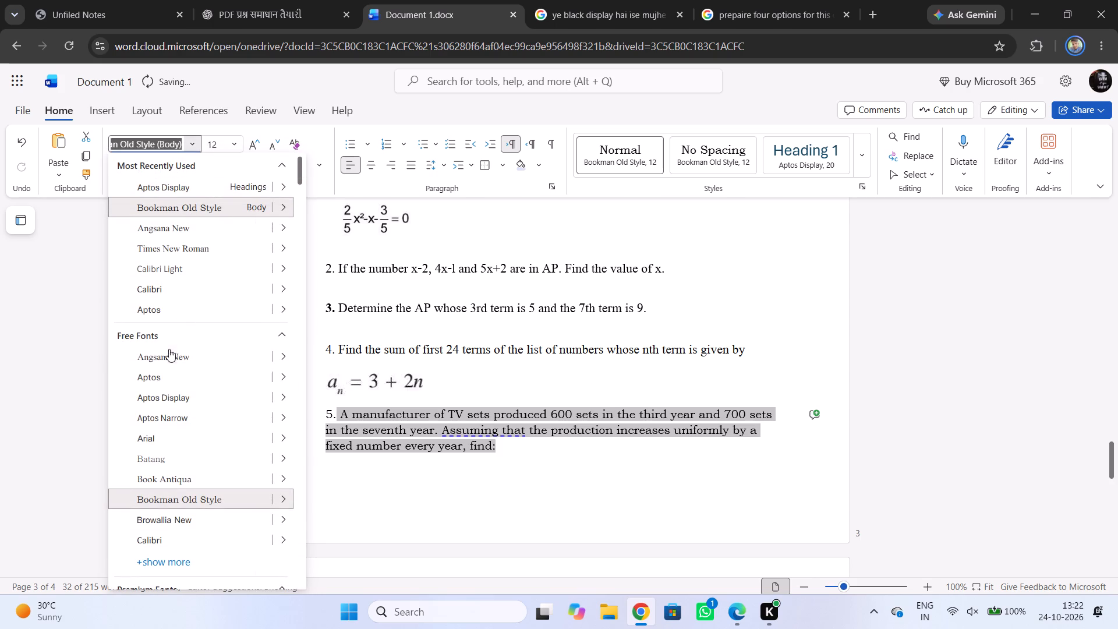
pyautogui.click(166, 358)
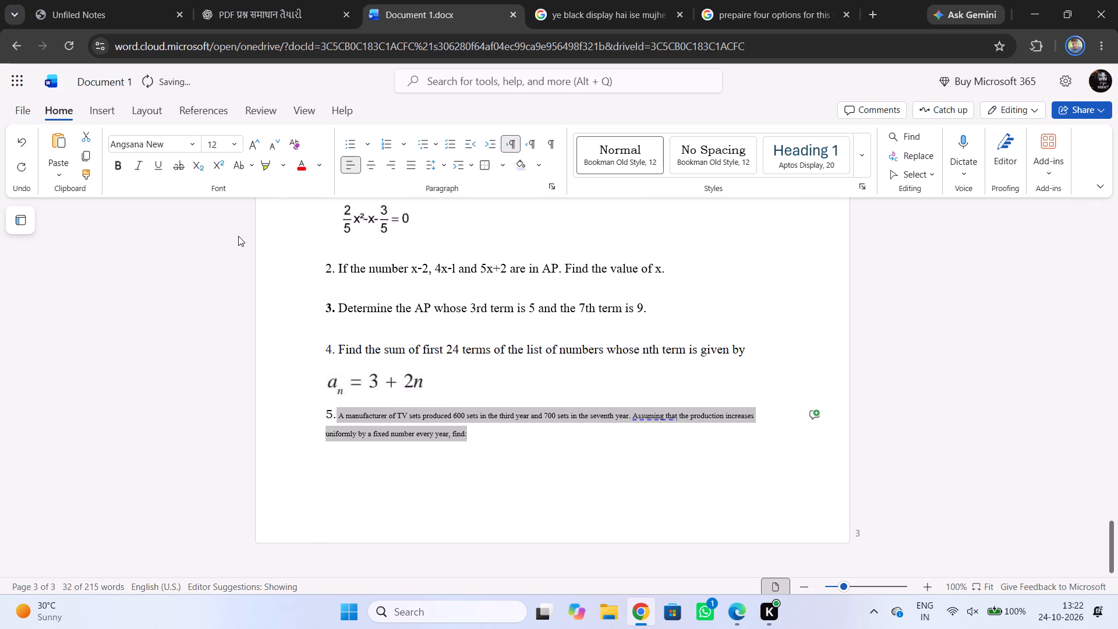
pyautogui.click(234, 146)
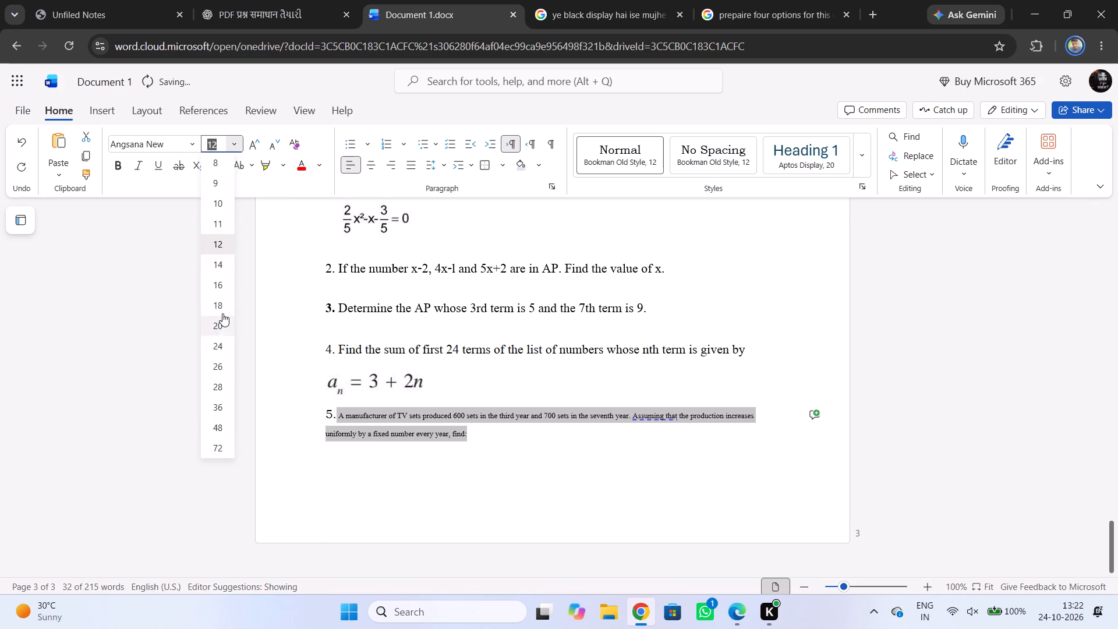
pyautogui.doubleClick(227, 284)
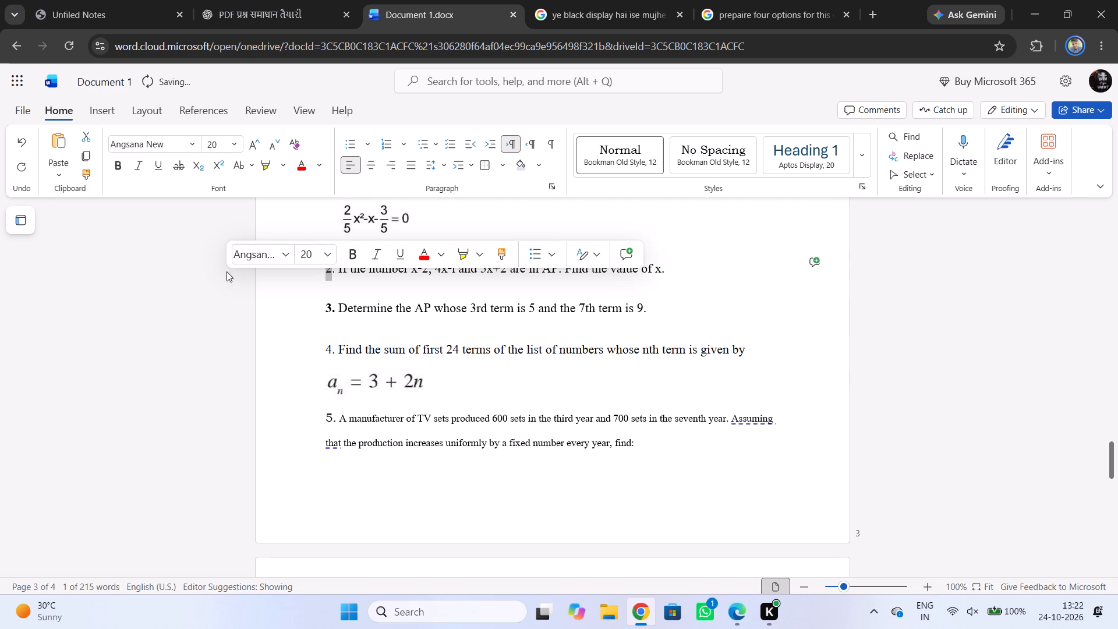
# Set the number "2" that starts question 2 to font size 22.
pyautogui.doubleClick(258, 149)
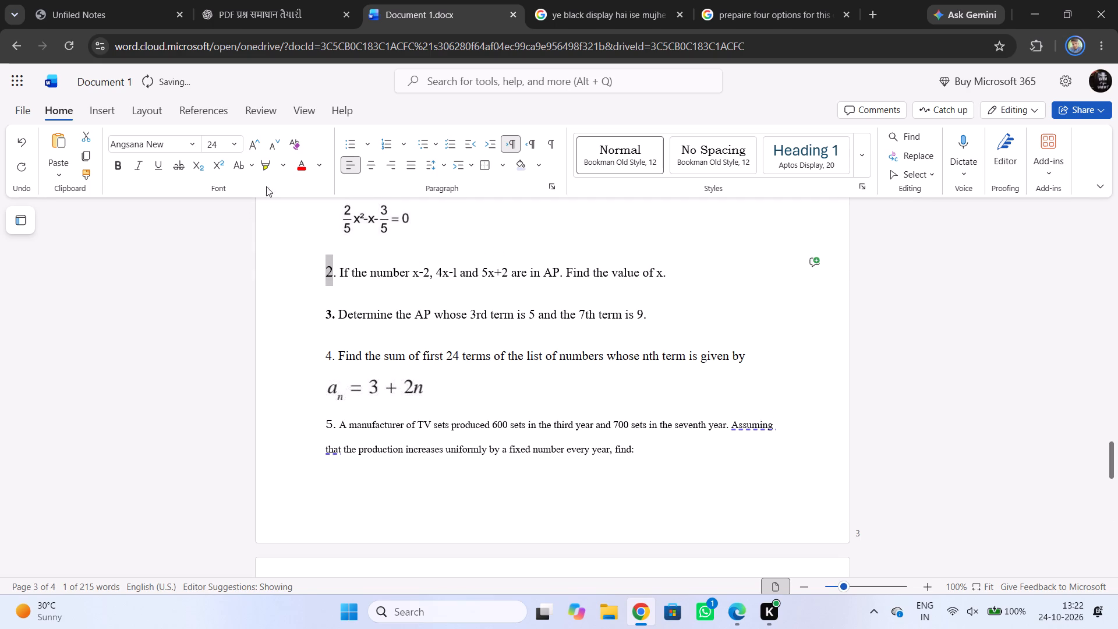
pyautogui.click(273, 147)
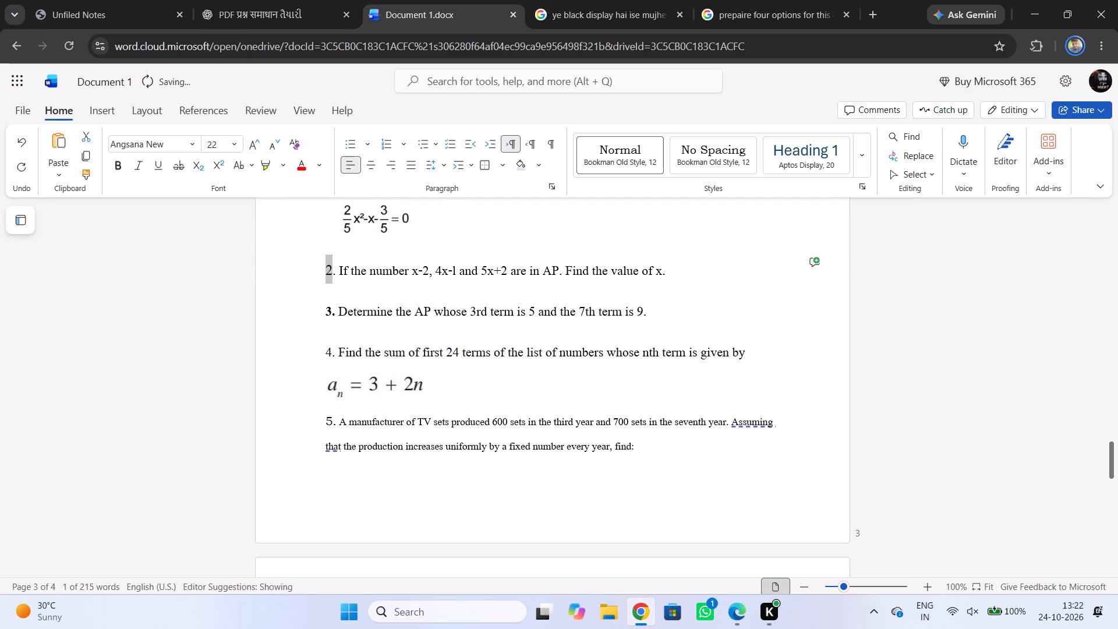
# Increase the font size of question 5's statement to 20.
pyautogui.moveTo(636, 441); pyautogui.dragTo(356, 418)
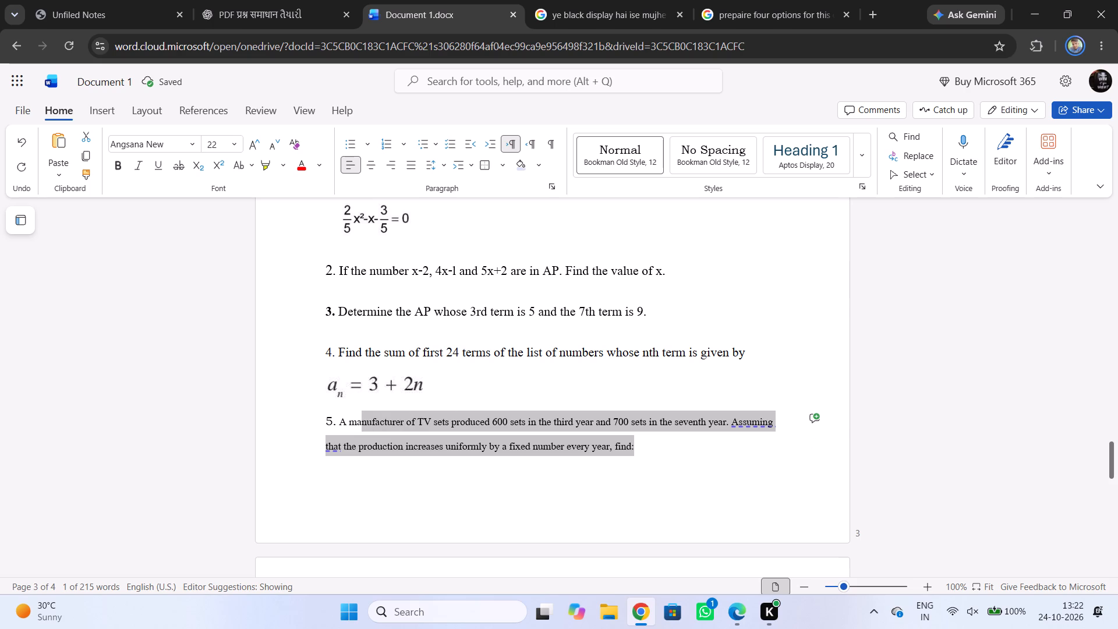
pyautogui.moveTo(356, 418); pyautogui.dragTo(342, 418)
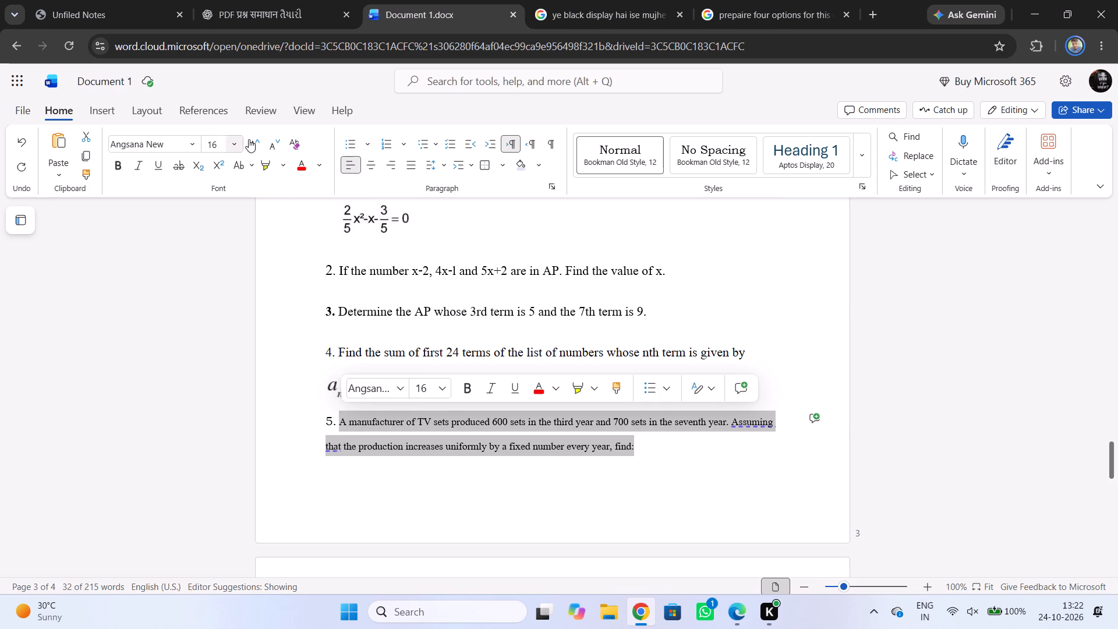
pyautogui.click(252, 145)
pyautogui.click(252, 145)
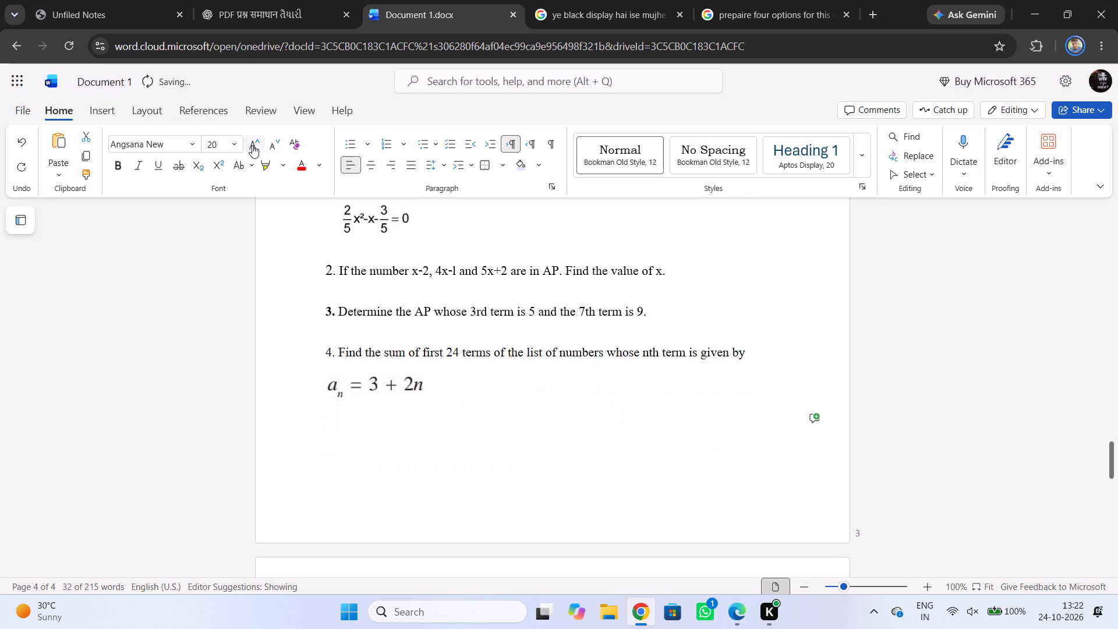
# Check the writing suggestion for "Assuming that" in question 5 and insert an extra space before the phrase.
pyautogui.scroll(-2, 384, 313)
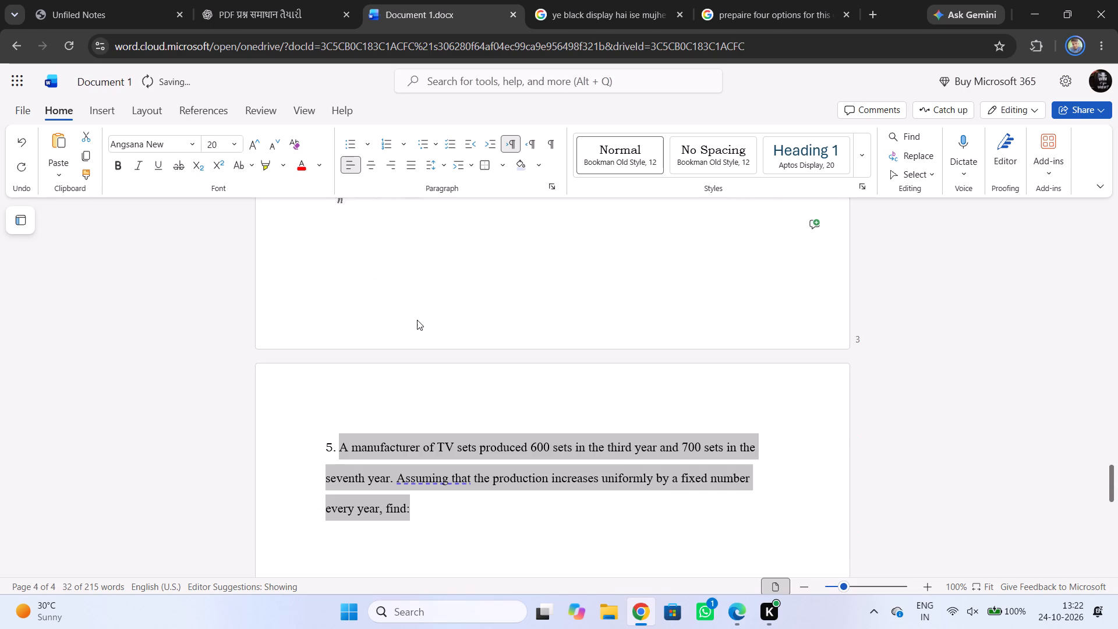
pyautogui.click(383, 390)
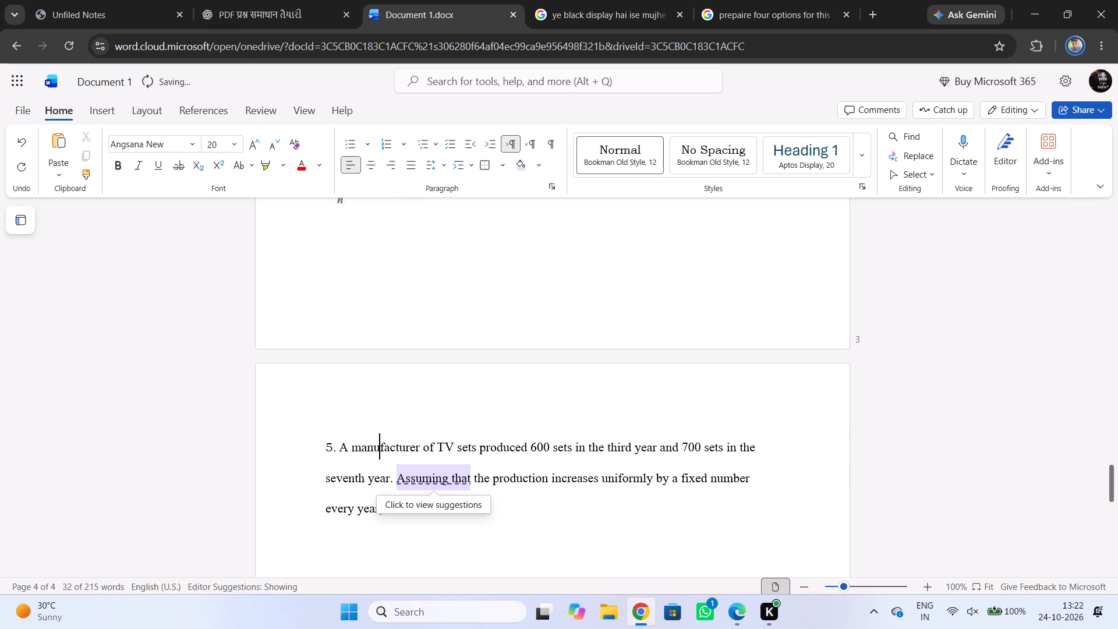
pyautogui.click(431, 475)
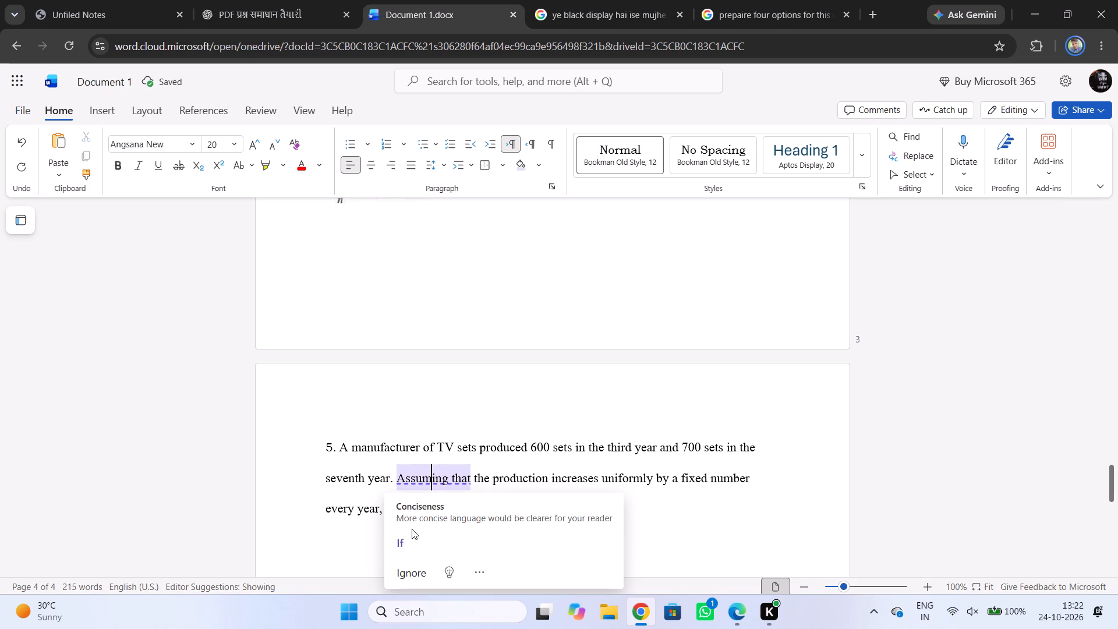
pyautogui.click(401, 479)
pyautogui.click(397, 479)
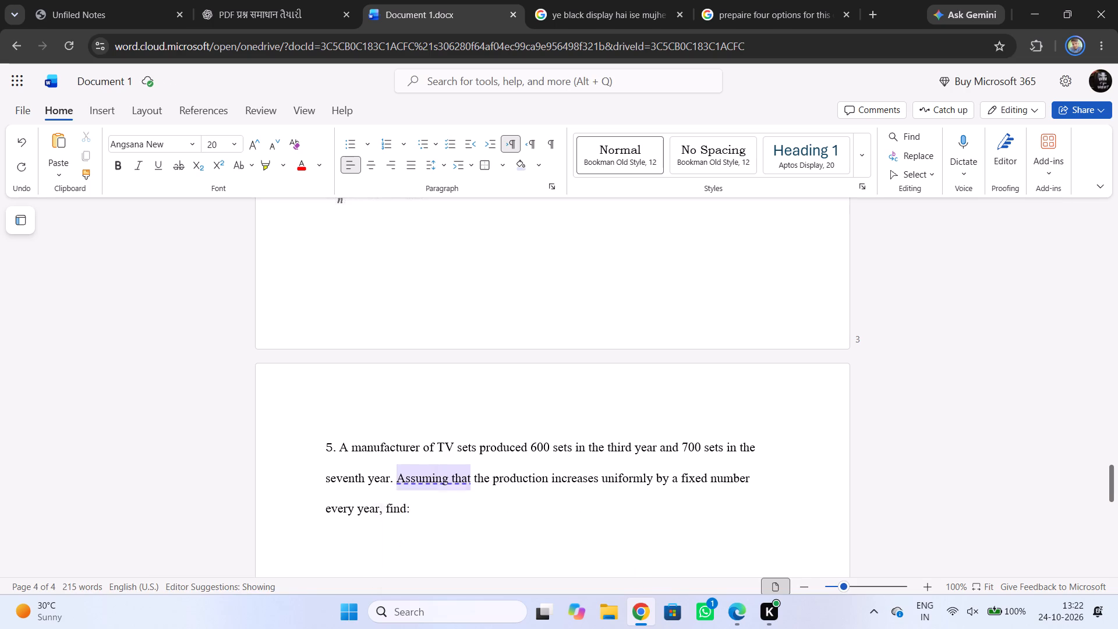
pyautogui.press('space')
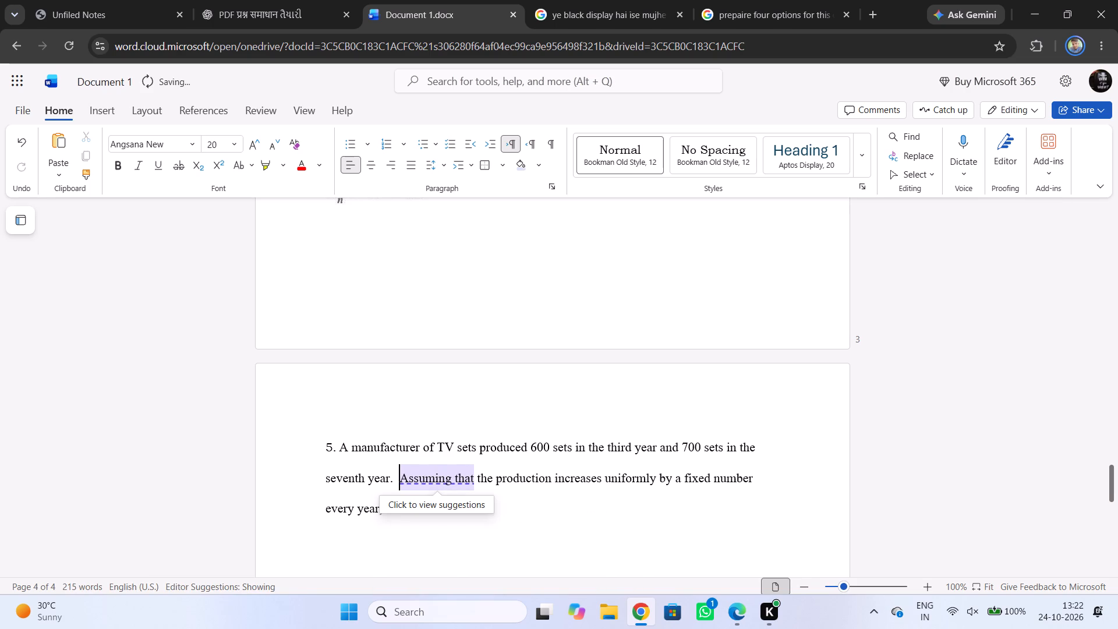
# Start an uppercase Roman numeral list on a new line below question 5's statement.
pyautogui.click(516, 514)
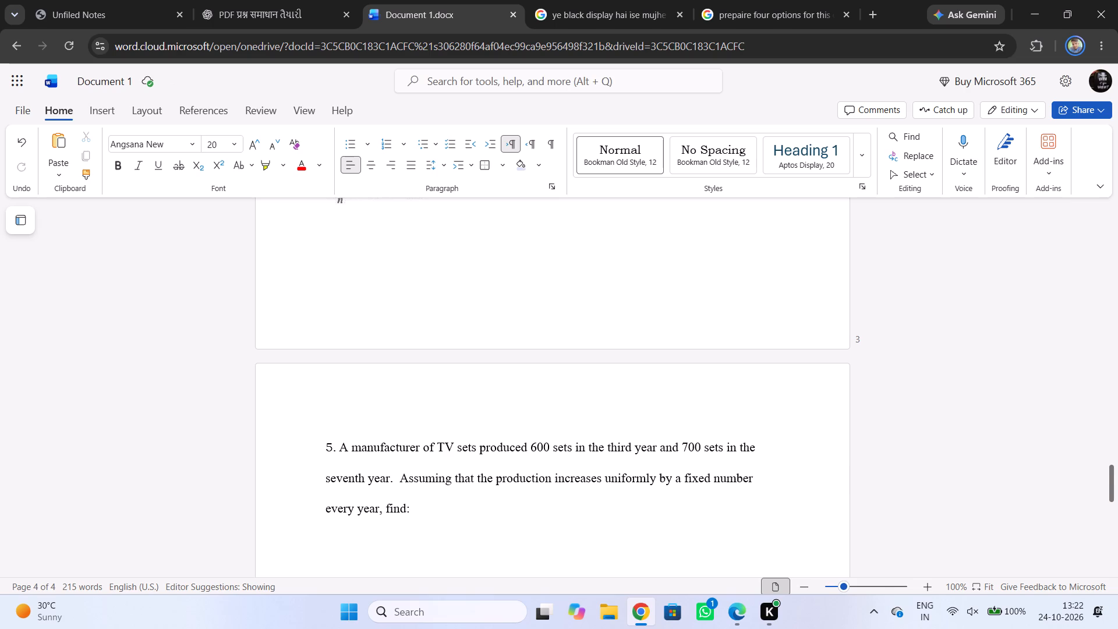
pyautogui.scroll(-1, 457, 558)
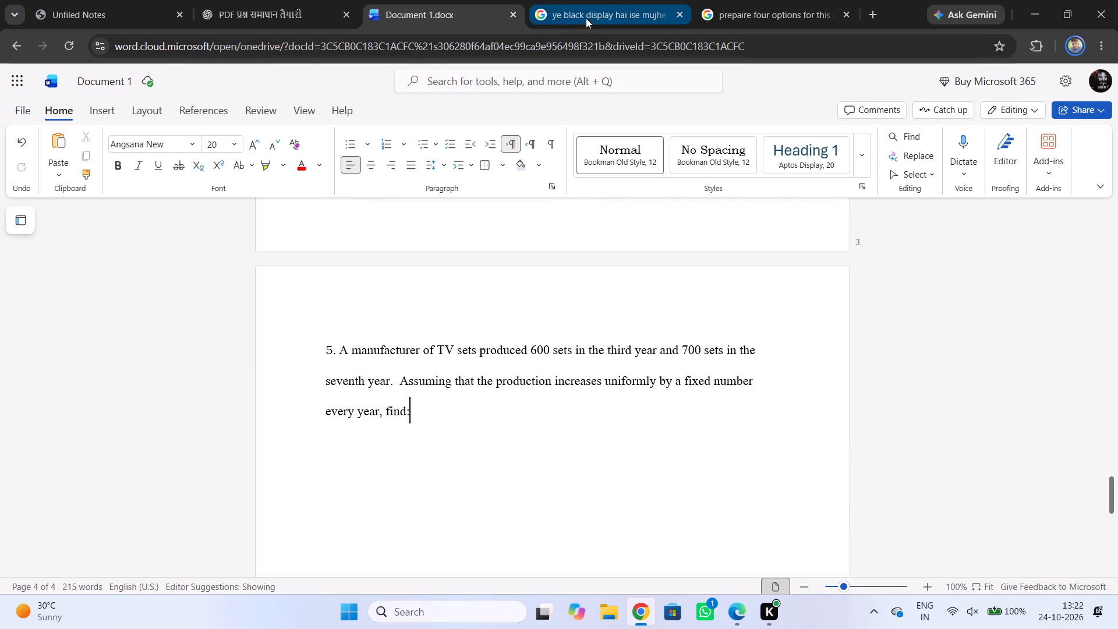
pyautogui.press('Return')
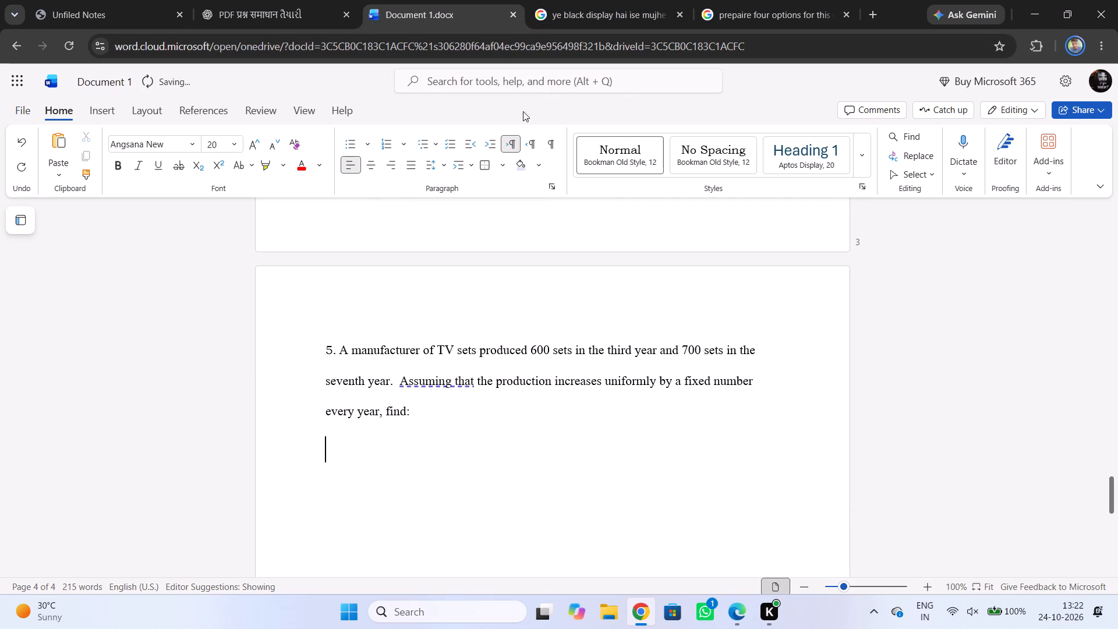
pyautogui.click(406, 145)
pyautogui.click(408, 197)
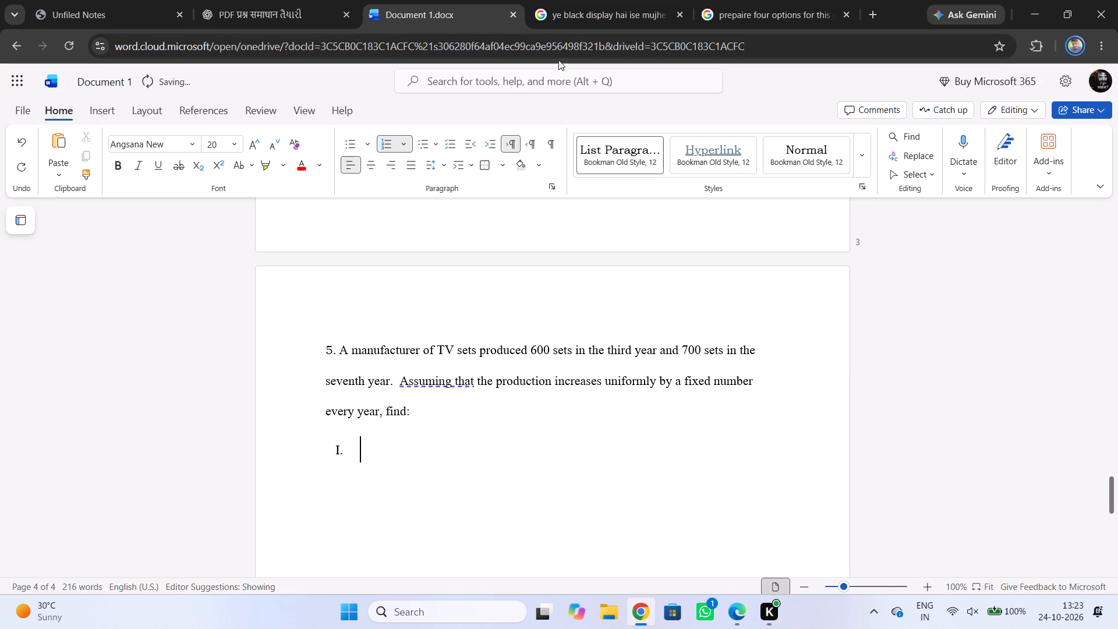
# Copy "the production in the 1st year" from the textbook PDF in Edge and paste it as list item I in Chrome's Document 1.
pyautogui.doubleClick(739, 617)
pyautogui.click(737, 618)
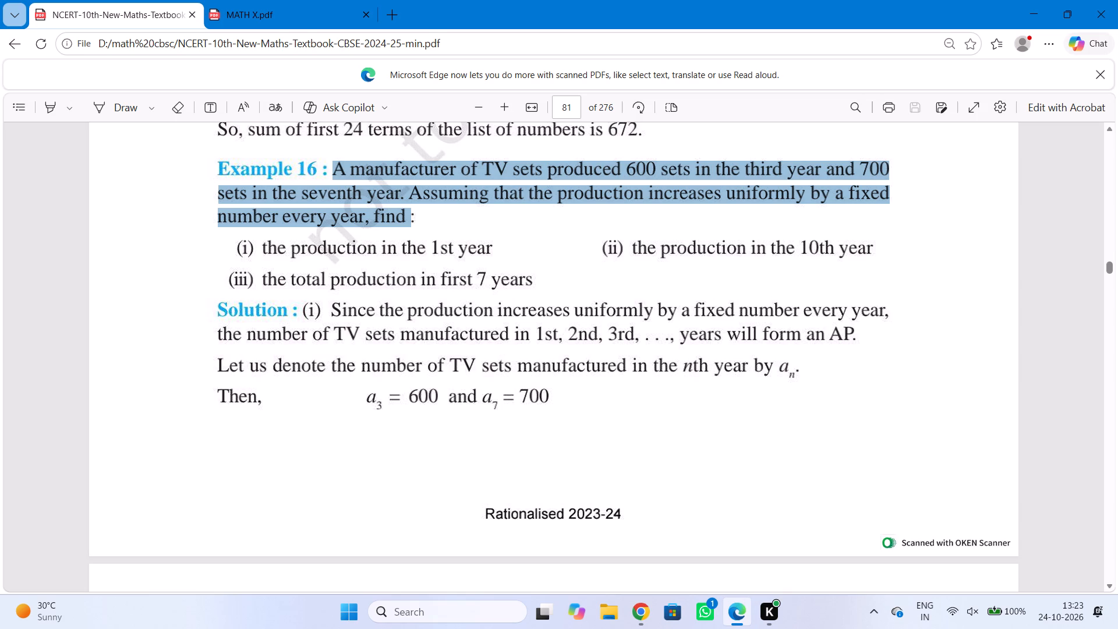
pyautogui.moveTo(494, 252); pyautogui.dragTo(262, 252)
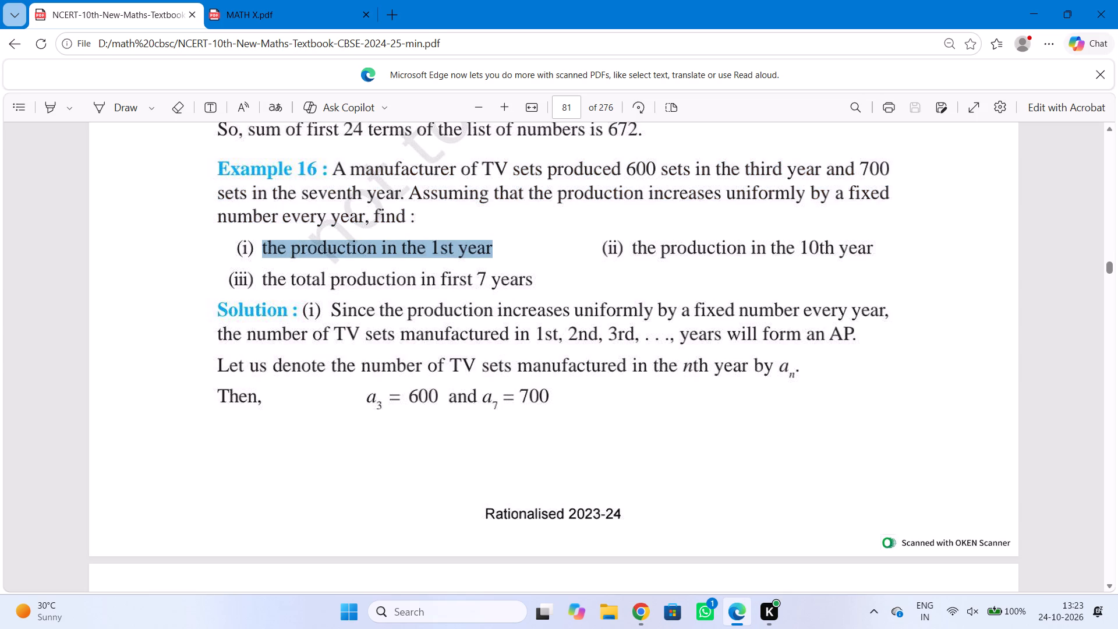
pyautogui.moveTo(262, 252); pyautogui.dragTo(261, 253)
pyautogui.hotkey('ctrl', 'c')
pyautogui.click(647, 613)
pyautogui.hotkey('ctrl', 'v')
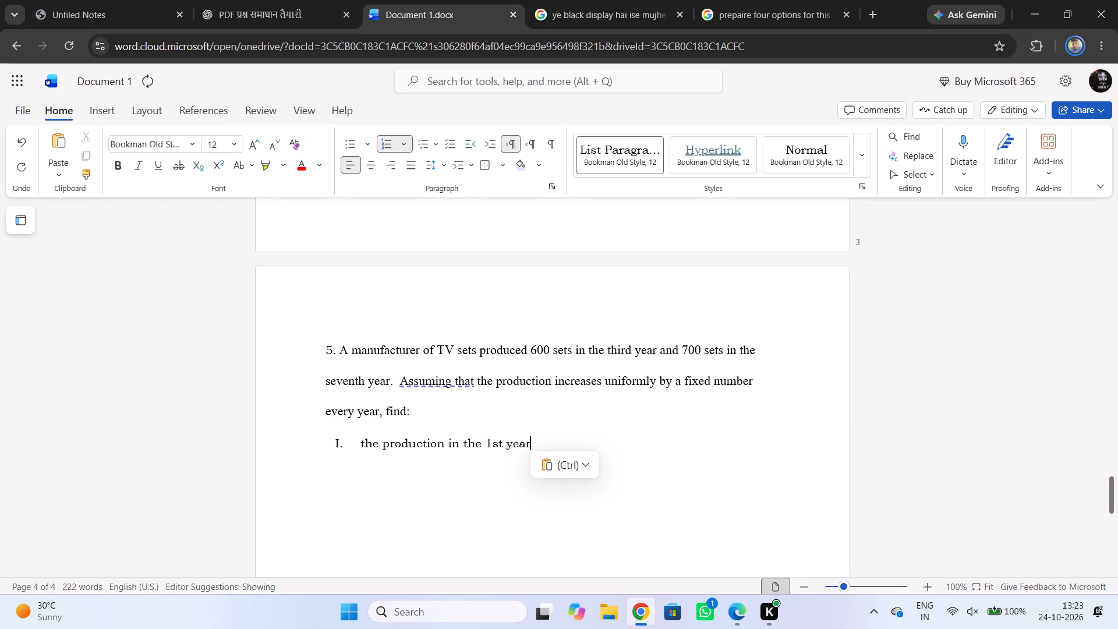
# Copy "the production in the 10th year" from the textbook PDF in Edge and paste it as list item II in Chrome's Document 1.
pyautogui.press('Return')
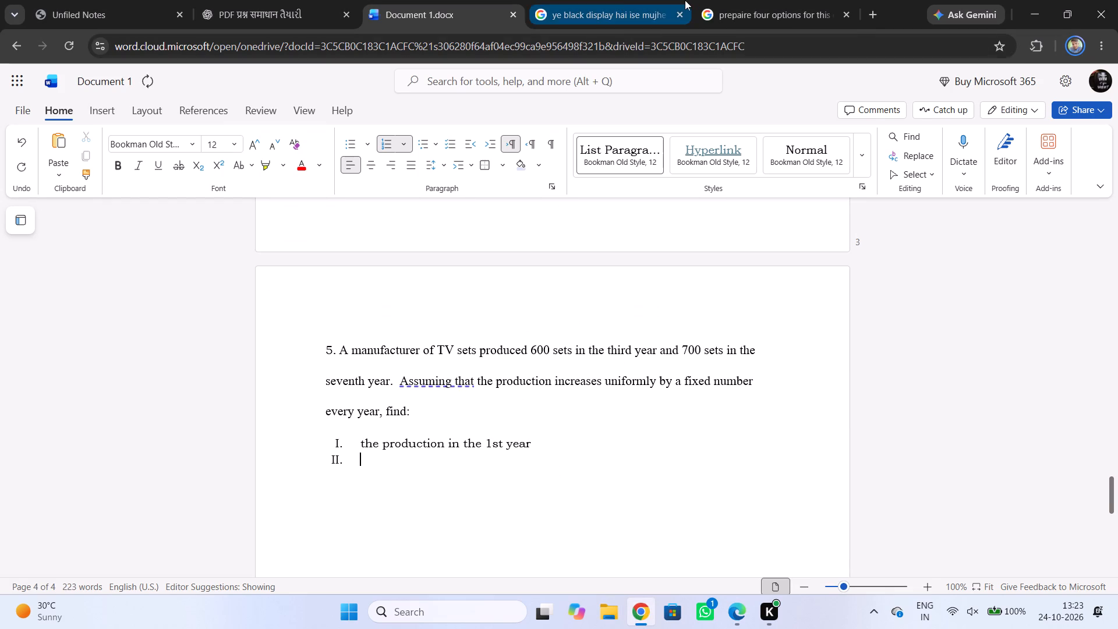
pyautogui.click(733, 623)
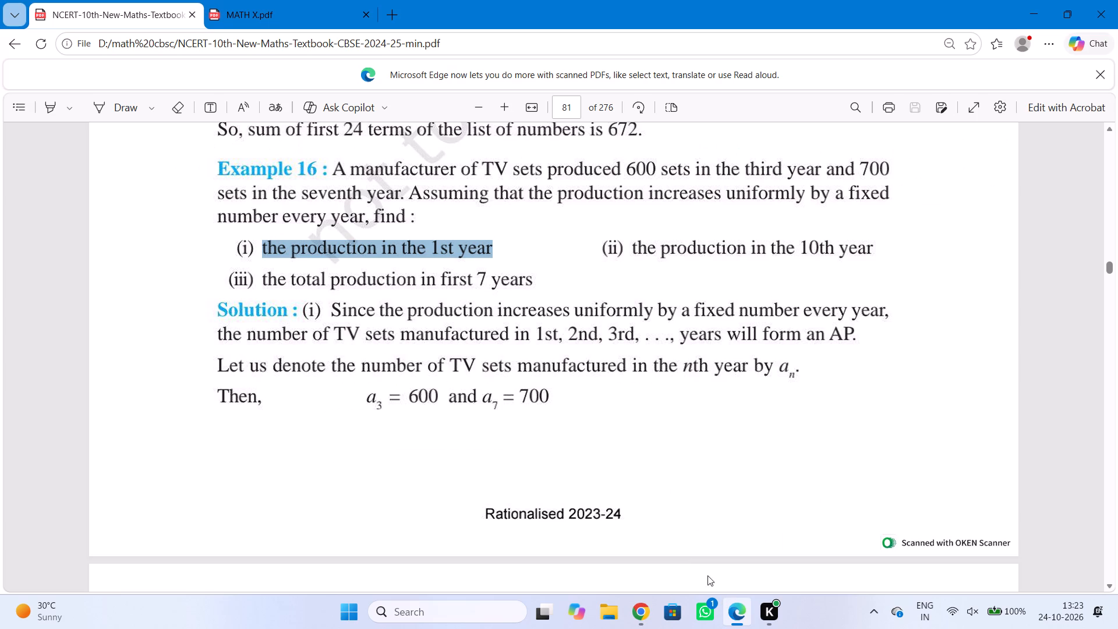
pyautogui.moveTo(630, 248); pyautogui.dragTo(880, 250)
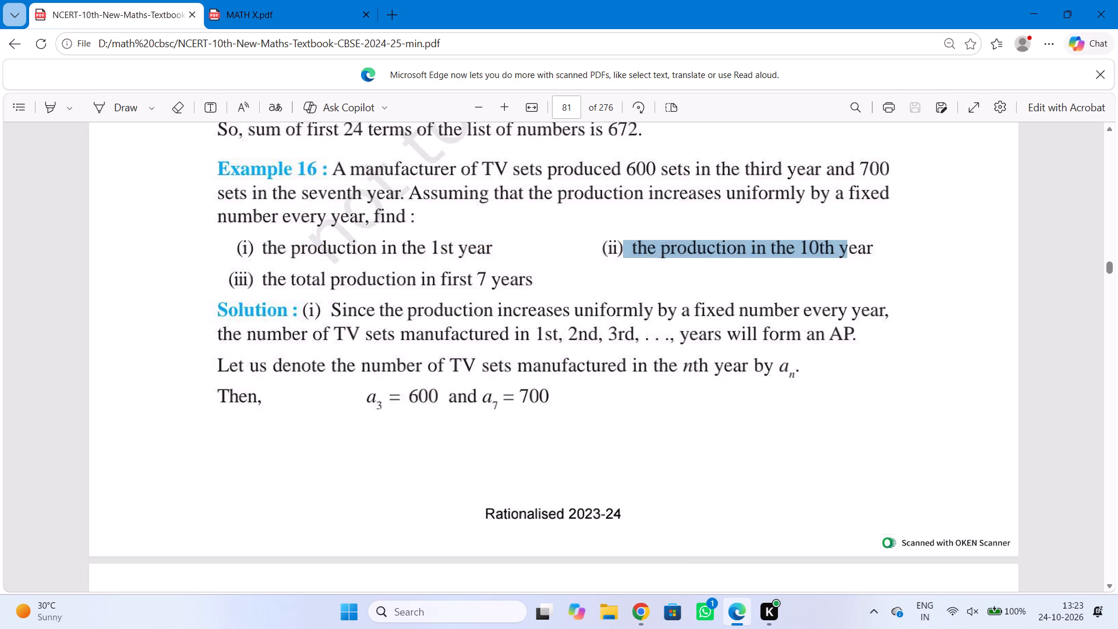
pyautogui.moveTo(880, 250); pyautogui.dragTo(876, 247)
pyautogui.hotkey('ctrl', 'c')
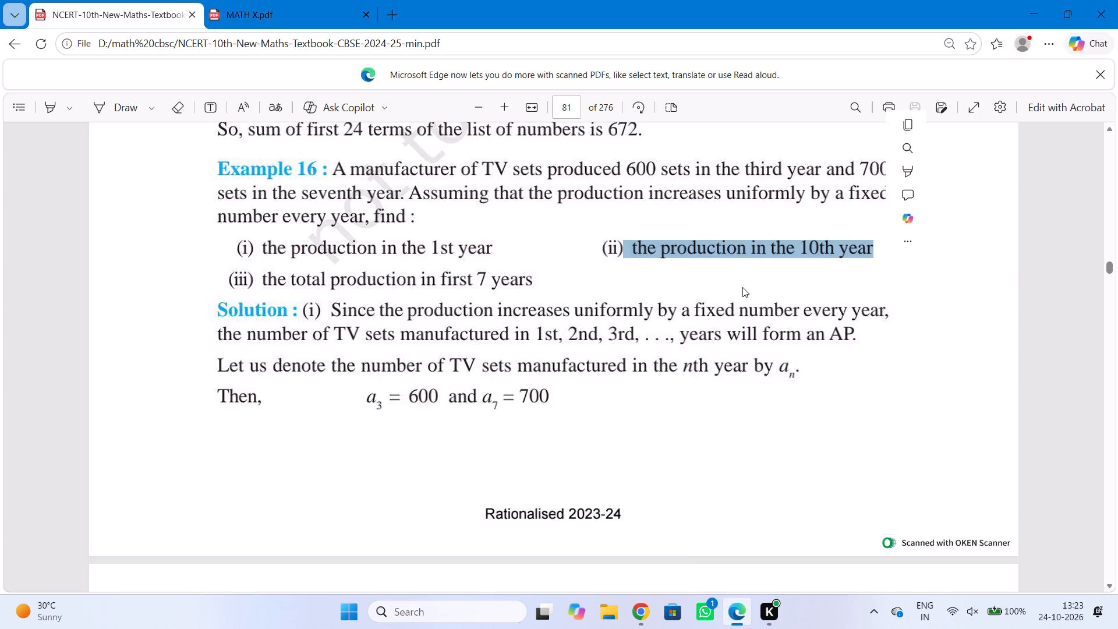
pyautogui.click(644, 607)
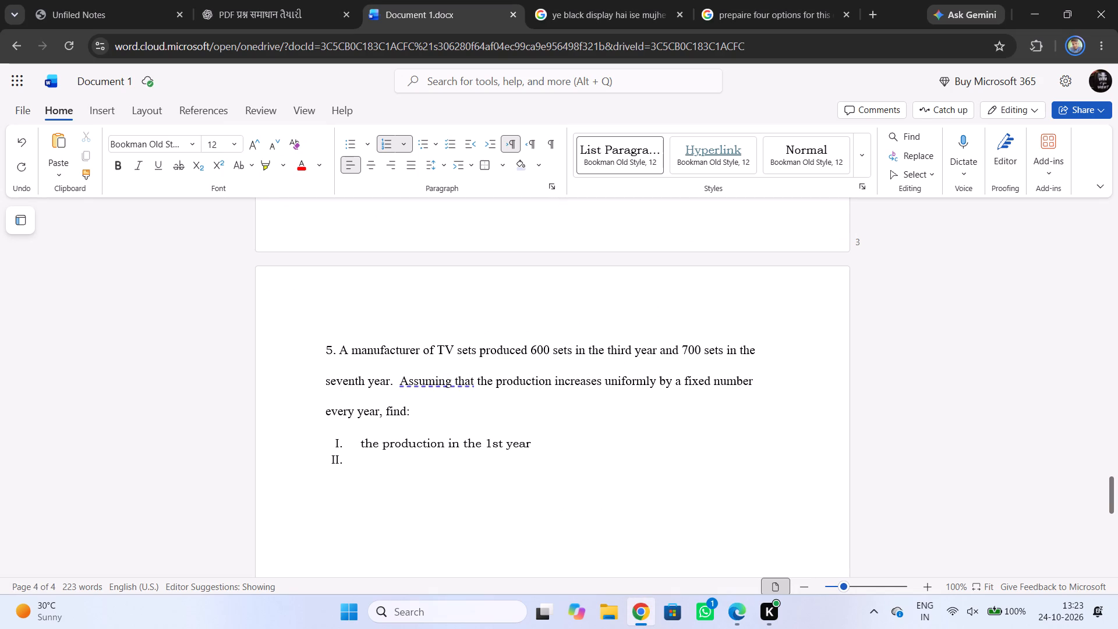
pyautogui.hotkey('ctrl', 'v')
# Copy "the total production in first 7 years" from the textbook PDF in Edge and paste it as list item III in Chrome's Document 1.
pyautogui.click(741, 611)
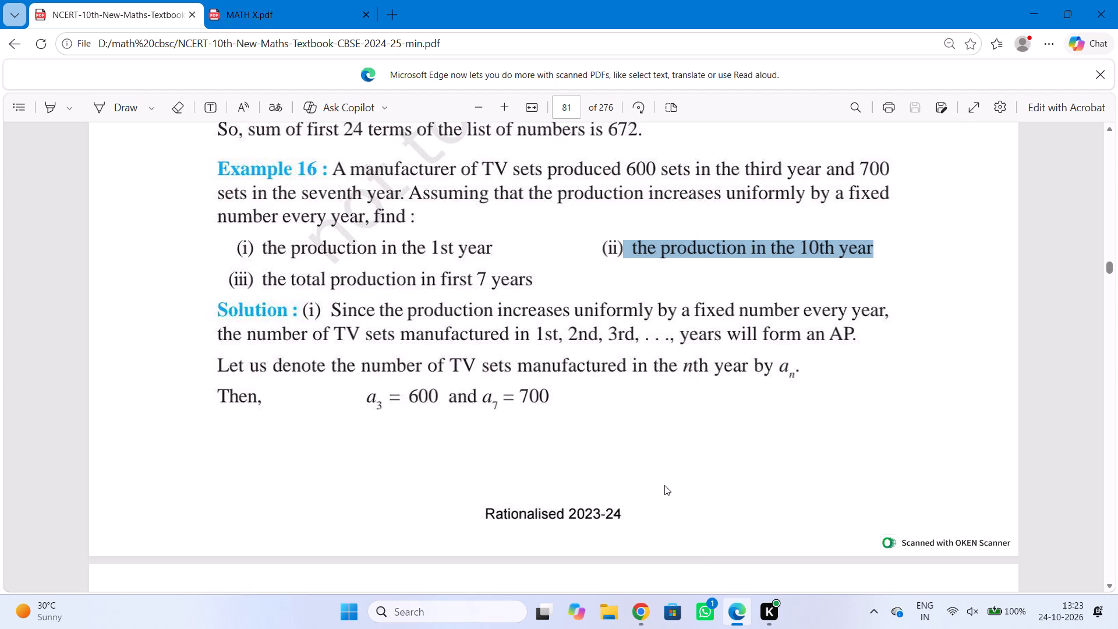
pyautogui.moveTo(534, 278); pyautogui.dragTo(380, 284)
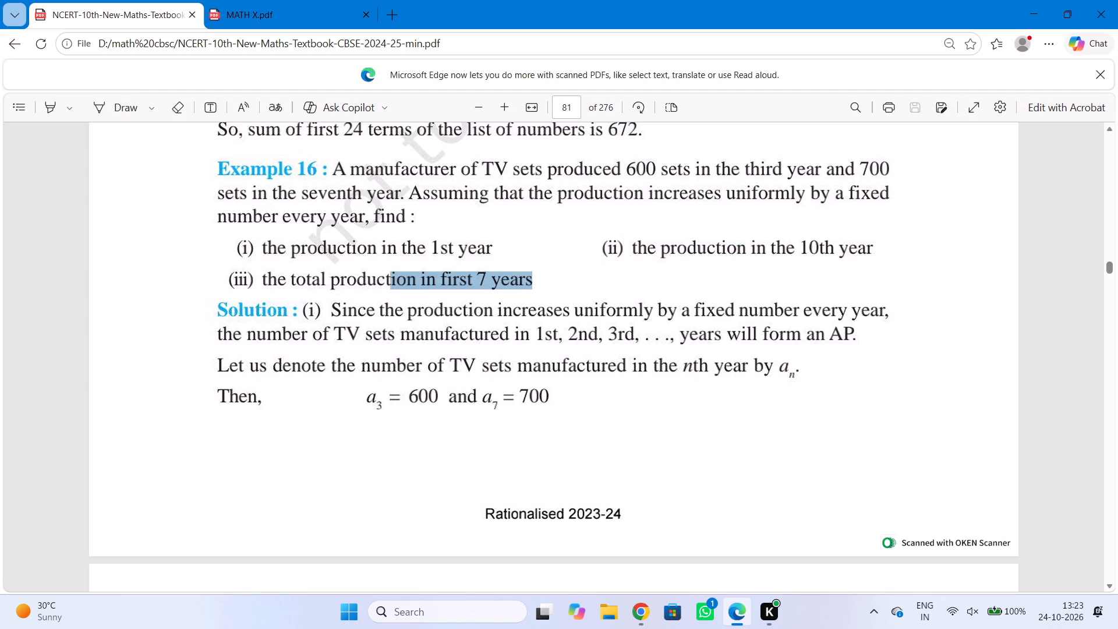
pyautogui.moveTo(380, 284); pyautogui.dragTo(257, 276)
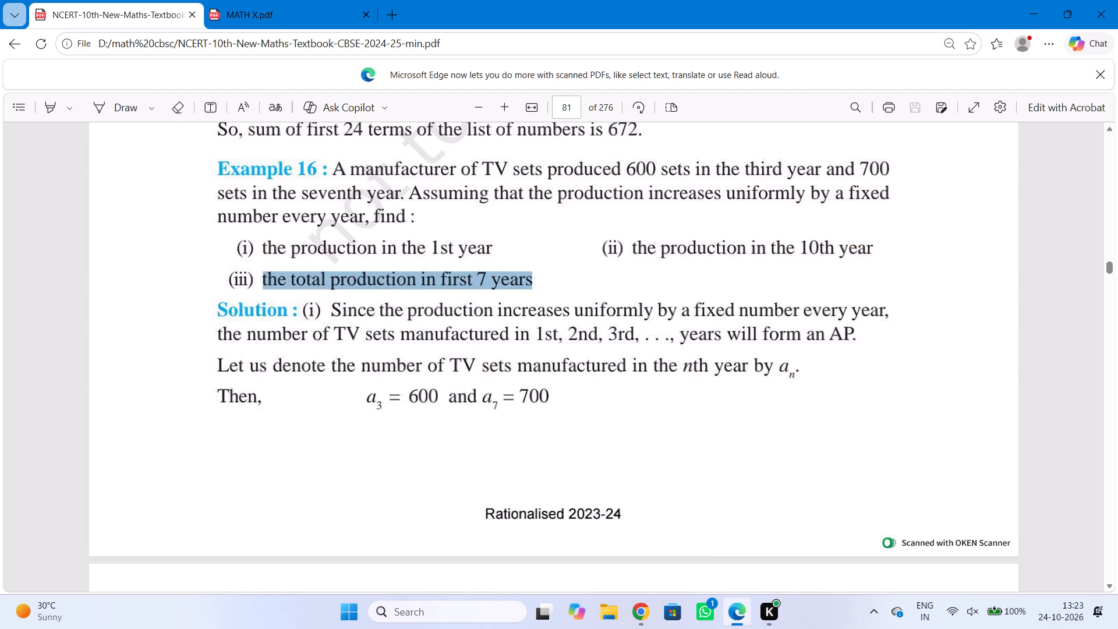
pyautogui.moveTo(257, 276); pyautogui.dragTo(261, 274)
pyautogui.hotkey('ctrl', 'c')
pyautogui.click(645, 605)
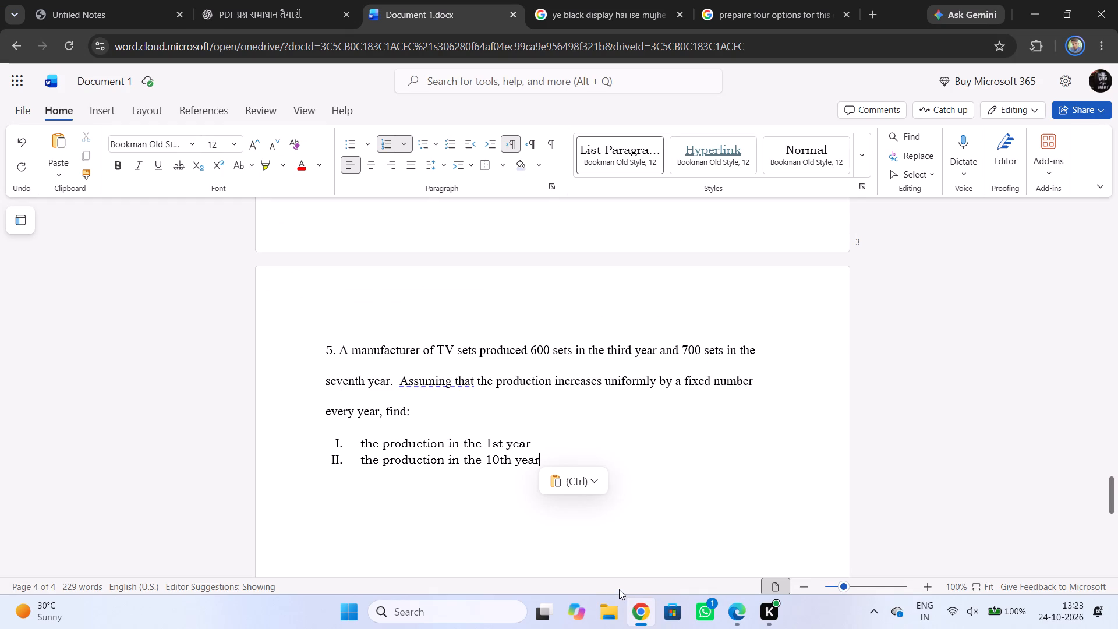
pyautogui.press('Return')
pyautogui.hotkey('ctrl', 'v')
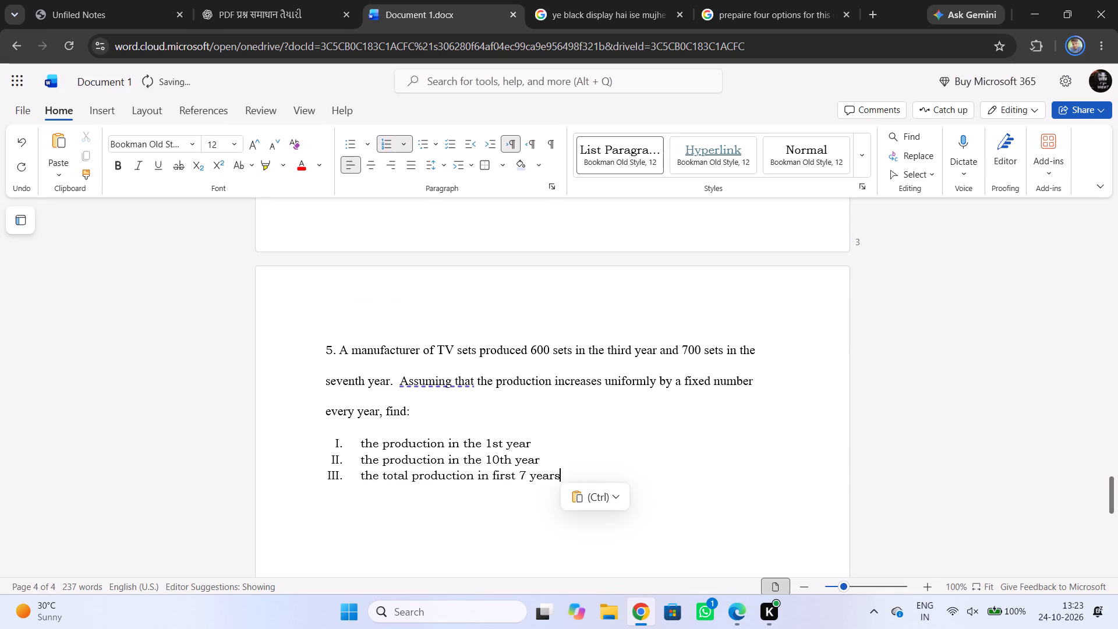
# End the Roman numeral list after item III and start the new line with "6.".
pyautogui.press('Return')
pyautogui.click(389, 147)
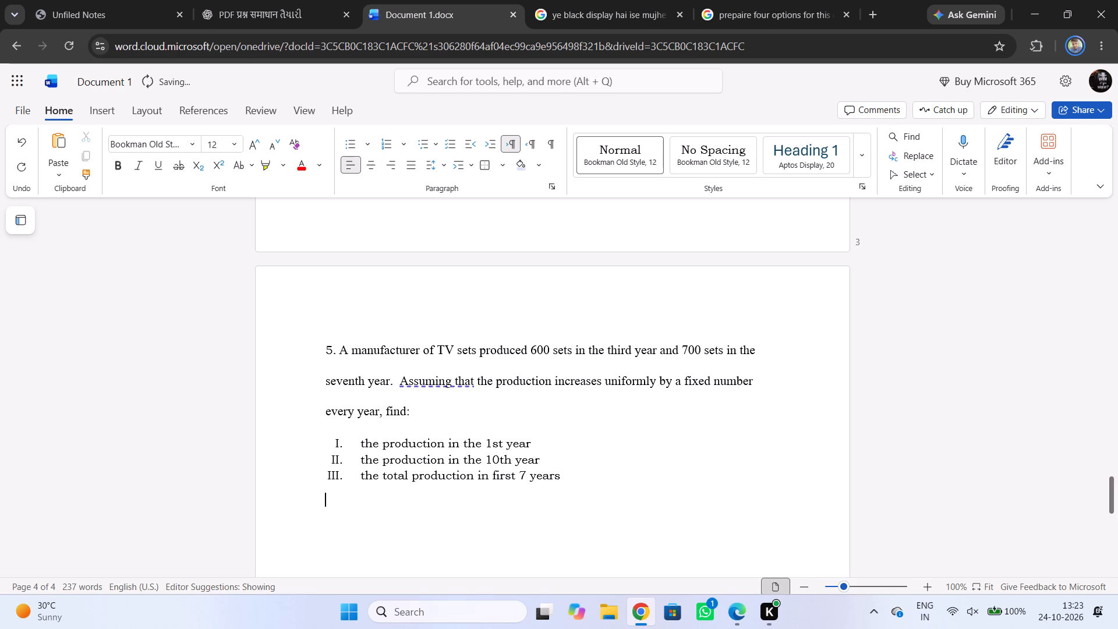
pyautogui.press('6')
pyautogui.press('.')
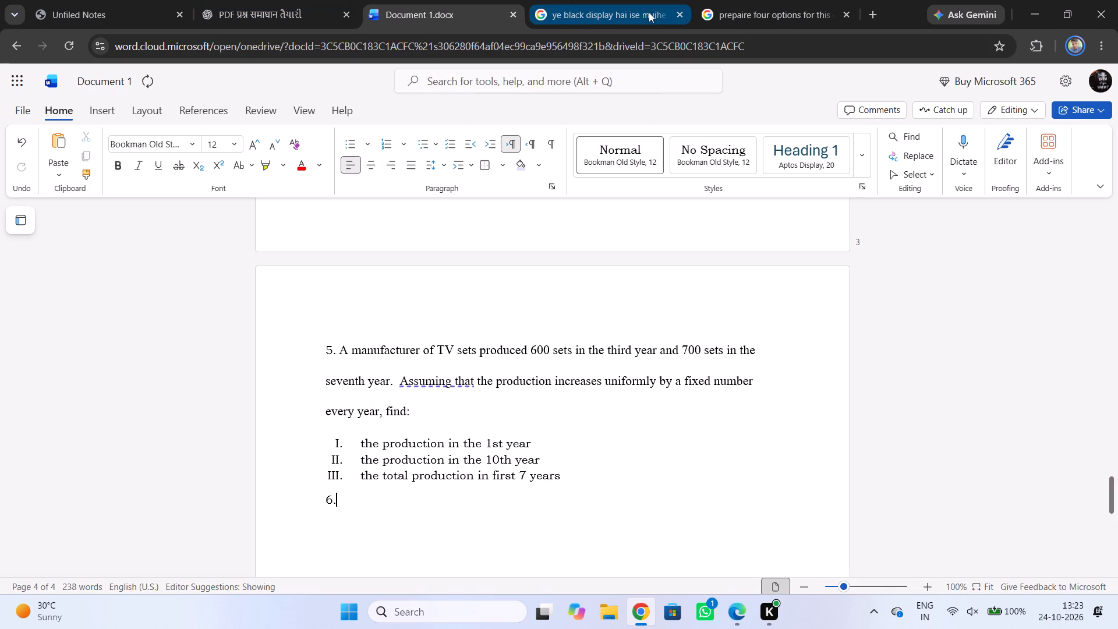
# Switch to the textbook PDF in Edge and look through Exercise 5.3 for a suitable next question.
pyautogui.click(741, 616)
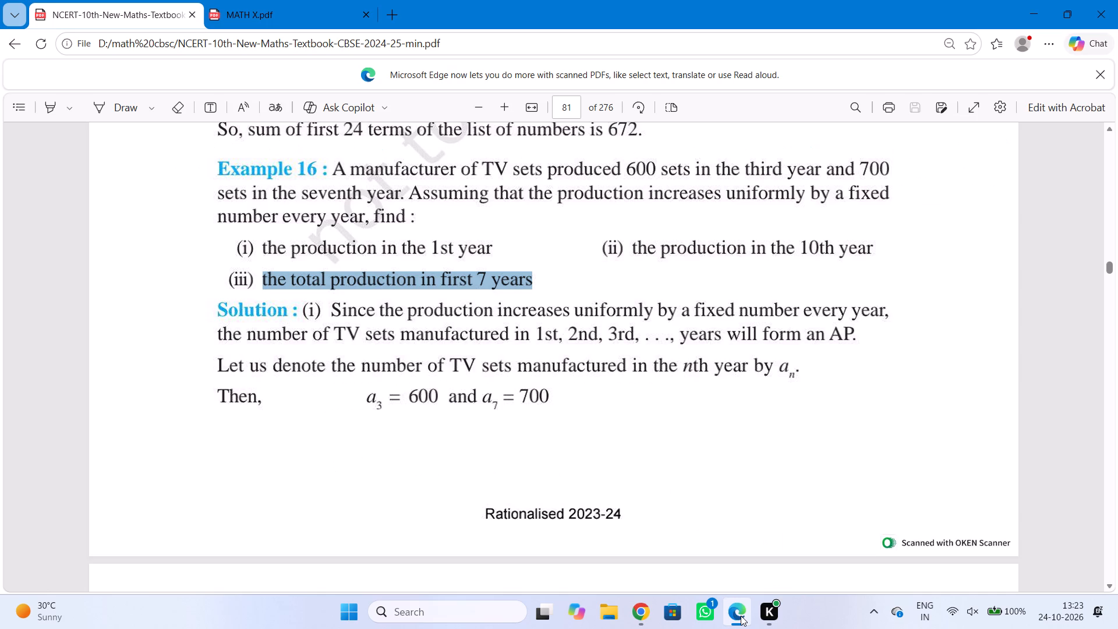
pyautogui.scroll(-8, 611, 363)
pyautogui.scroll(1, 614, 363)
pyautogui.scroll(-6, 614, 363)
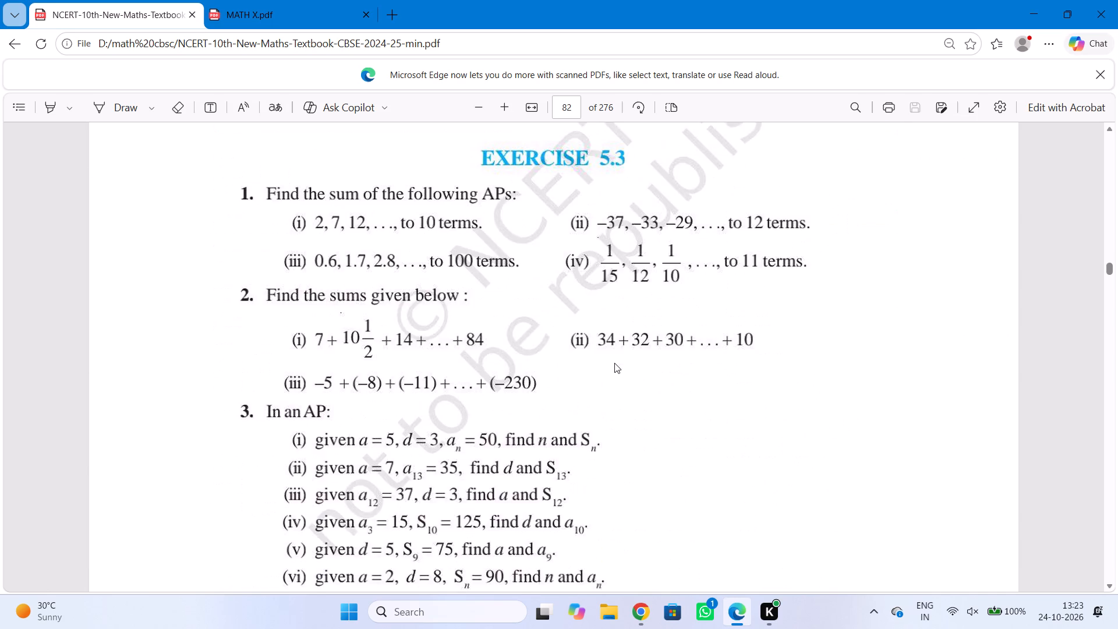
pyautogui.scroll(-6, 614, 363)
pyautogui.scroll(1, 618, 367)
pyautogui.scroll(-9, 618, 367)
pyautogui.scroll(1, 624, 373)
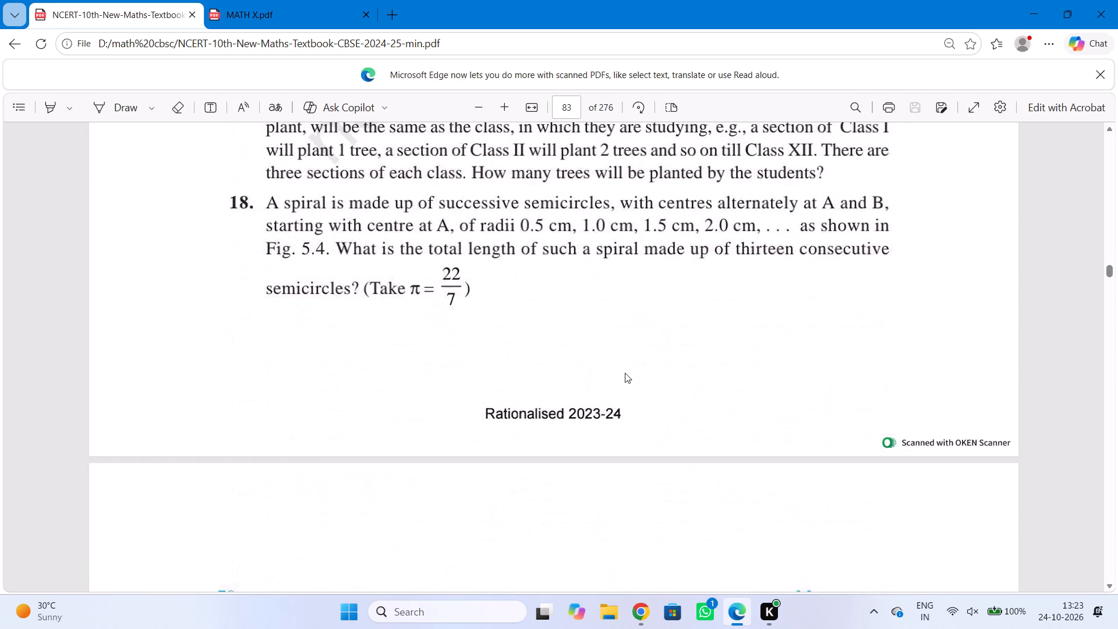
pyautogui.scroll(-4, 625, 373)
pyautogui.scroll(1, 625, 371)
# Copy question 17 about point P(-4,2) from MATH X.pdf in Edge and paste it after "6." in Chrome's Document 1.
pyautogui.click(258, 0)
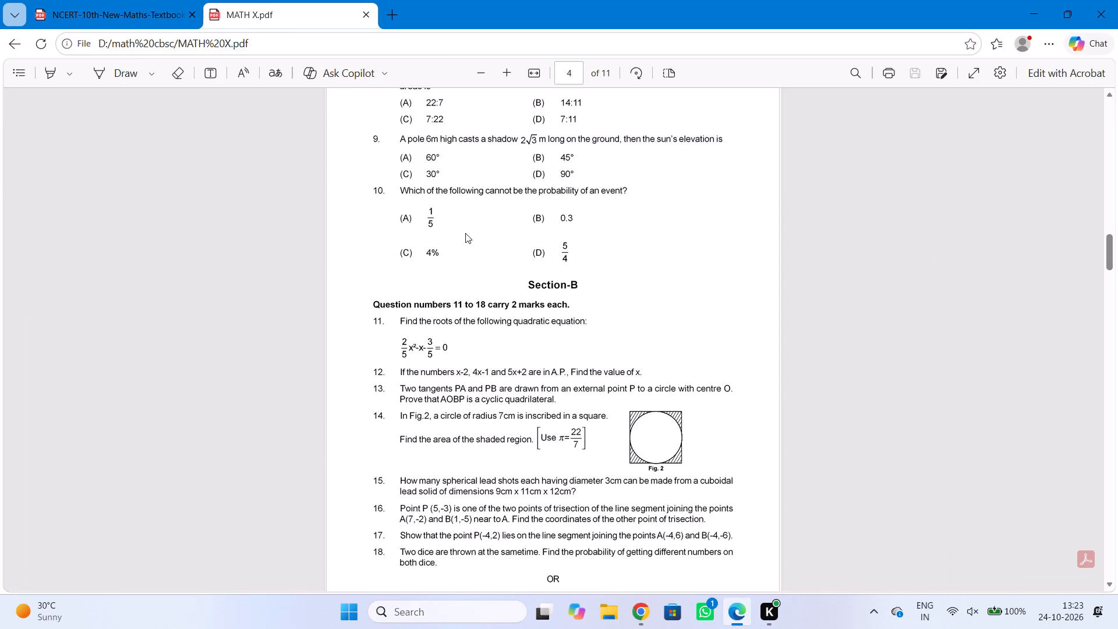
pyautogui.scroll(-5, 504, 264)
pyautogui.scroll(2, 506, 270)
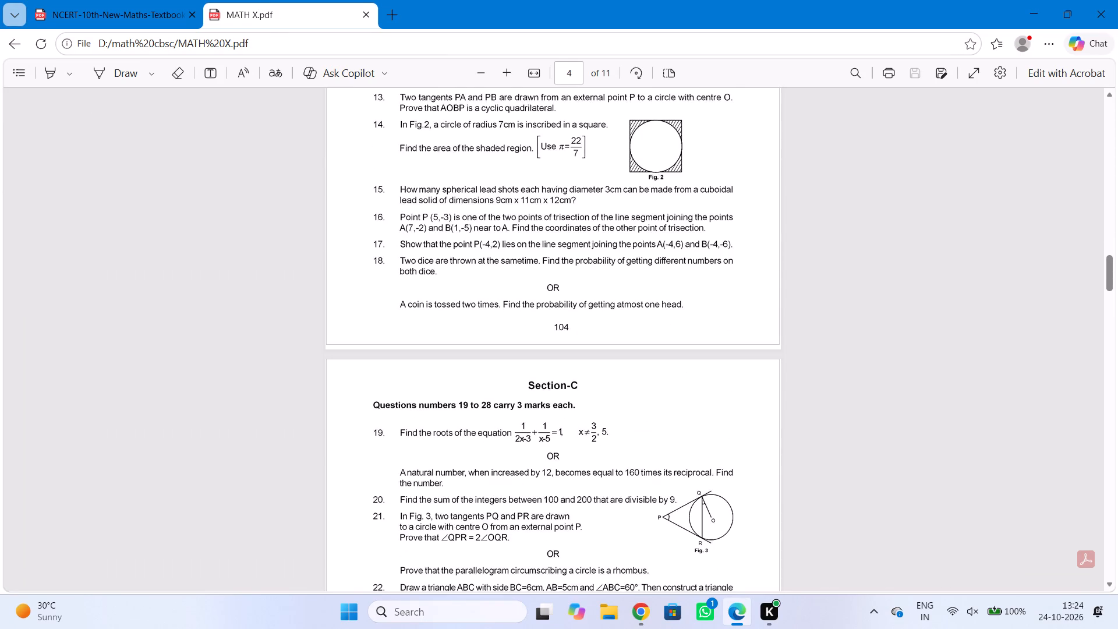
pyautogui.moveTo(402, 242); pyautogui.dragTo(487, 236)
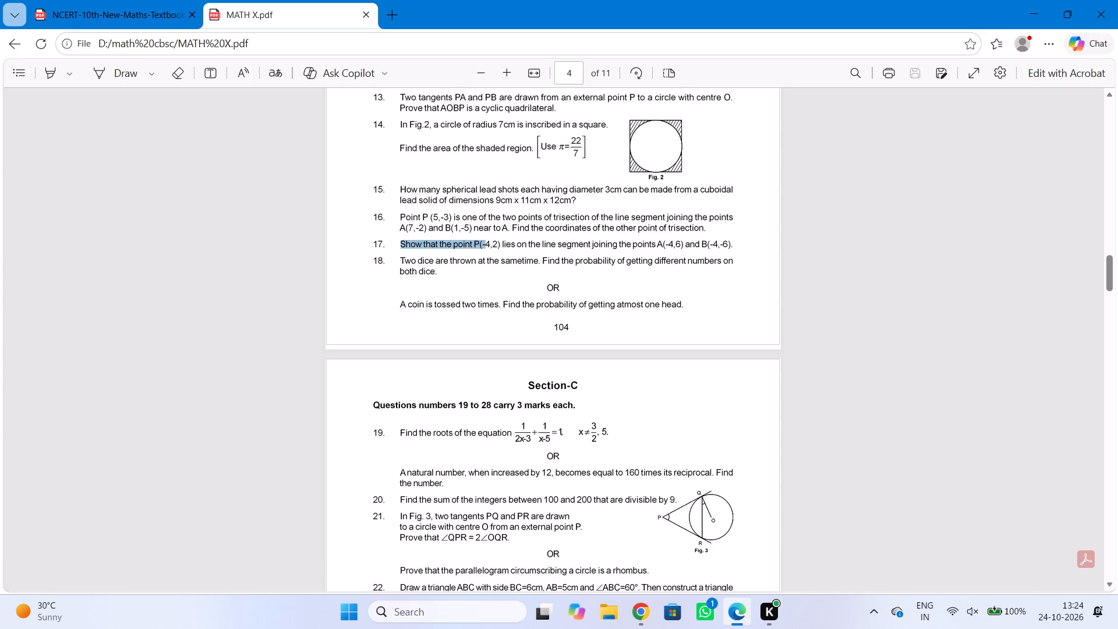
pyautogui.moveTo(487, 236); pyautogui.dragTo(738, 247)
pyautogui.hotkey('ctrl', 'c')
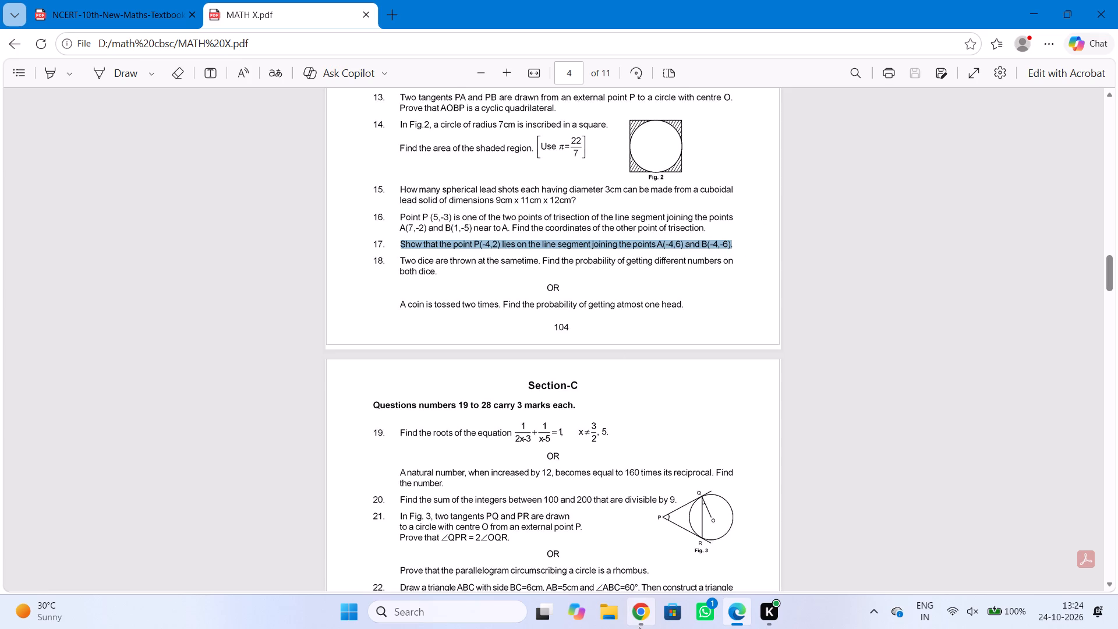
pyautogui.doubleClick(641, 621)
pyautogui.click(642, 607)
pyautogui.hotkey('ctrl', 'v')
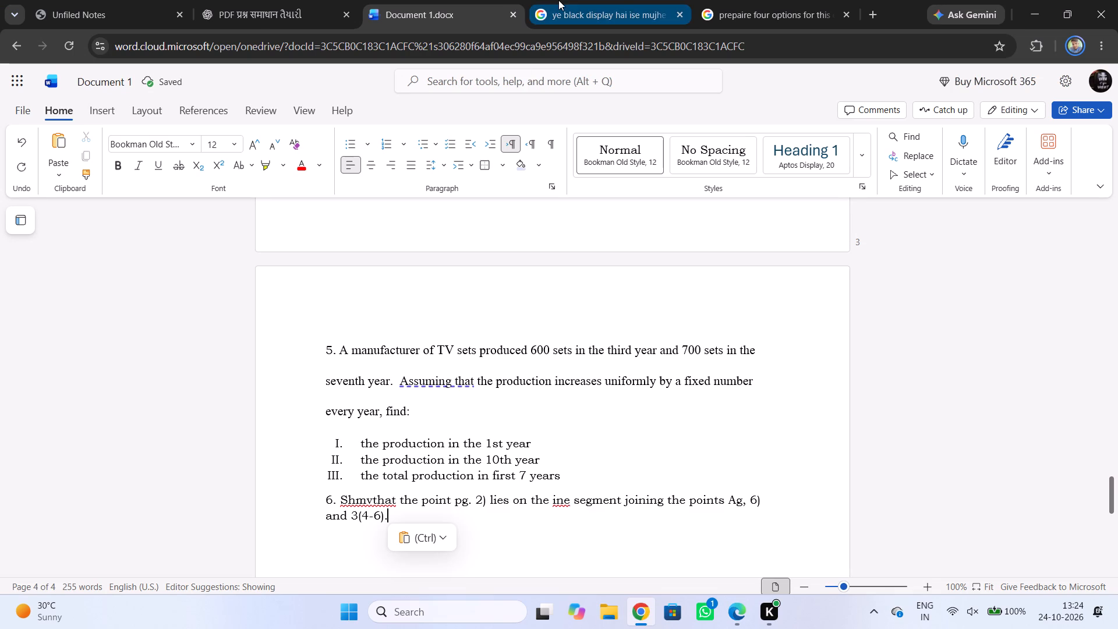
# Check question 17 in Edge's MATH X.pdf and correct the second endpoint's label to B in question 6 of Chrome's Document 1.
pyautogui.click(735, 621)
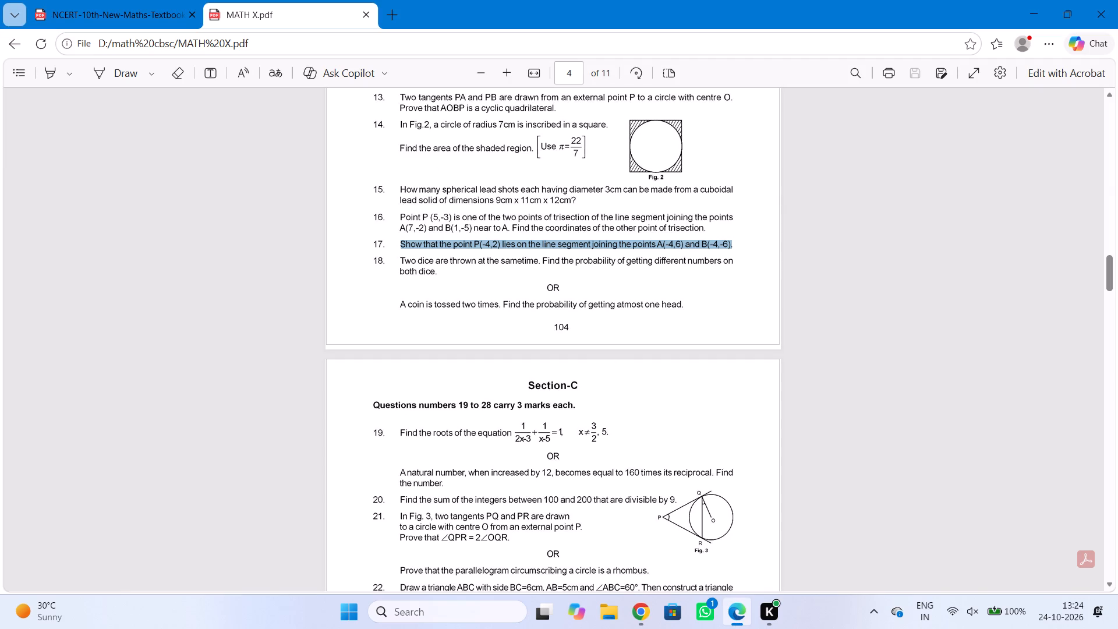
pyautogui.click(642, 616)
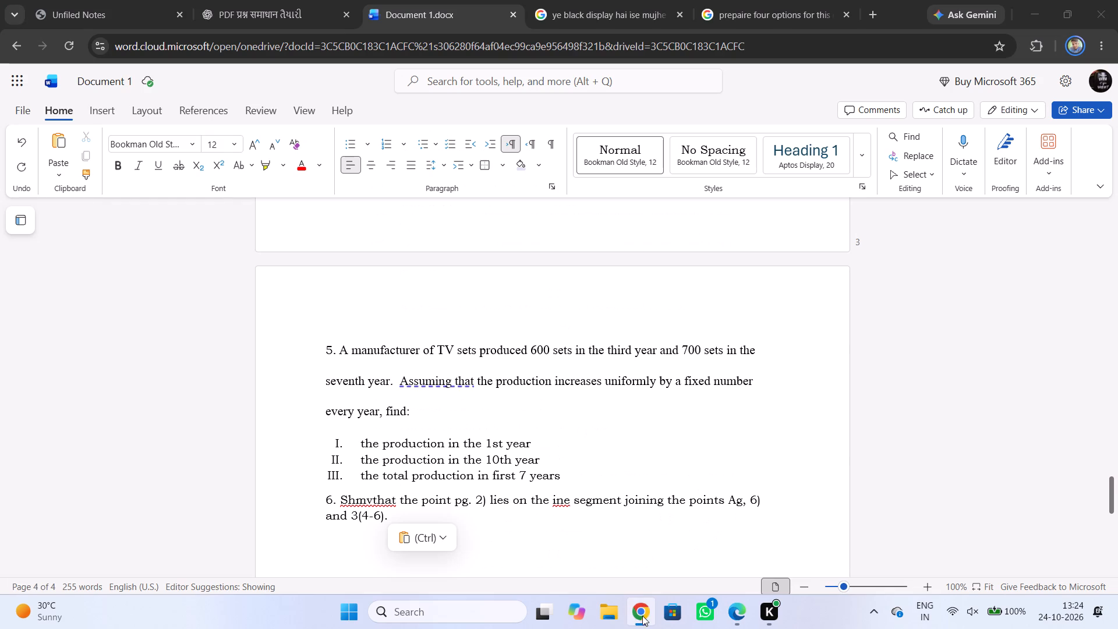
pyautogui.click(358, 518)
pyautogui.press('BackSpace')
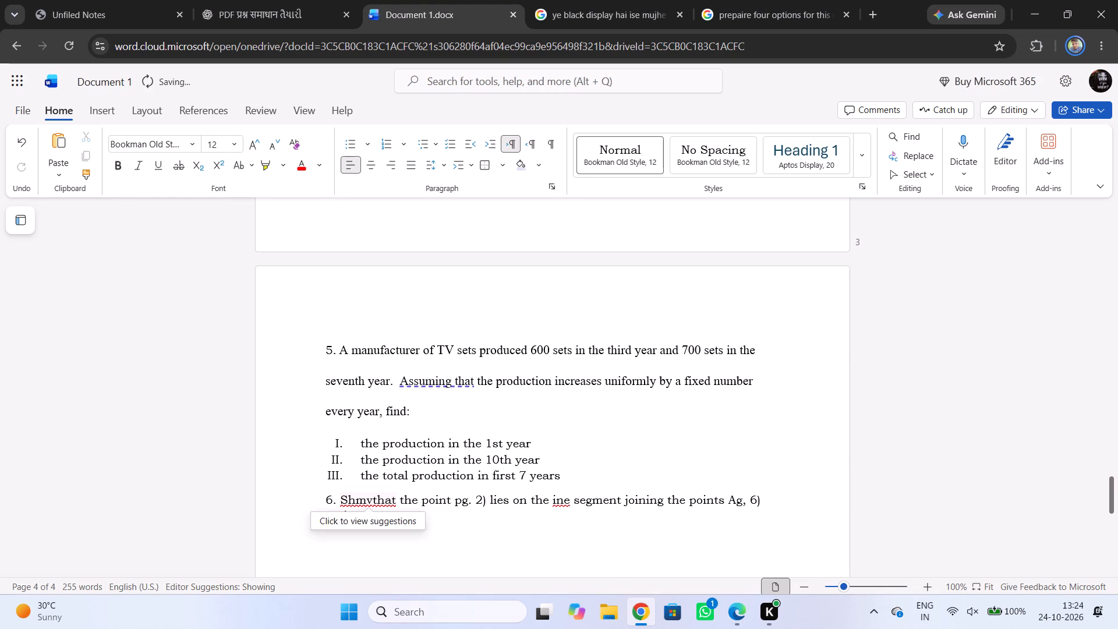
# Correct point A in question 6 to read "A(-4 , 6)", checking its coordinates against MATH X.pdf in Edge.
pyautogui.click(742, 502)
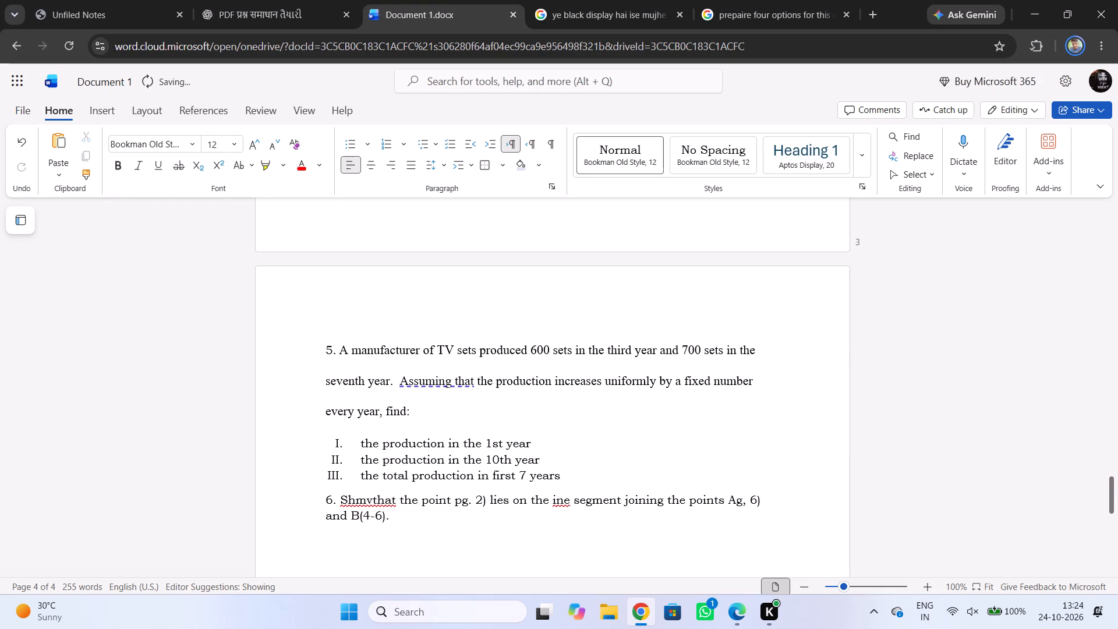
pyautogui.doubleClick(744, 502)
pyautogui.doubleClick(741, 500)
pyautogui.doubleClick(741, 500)
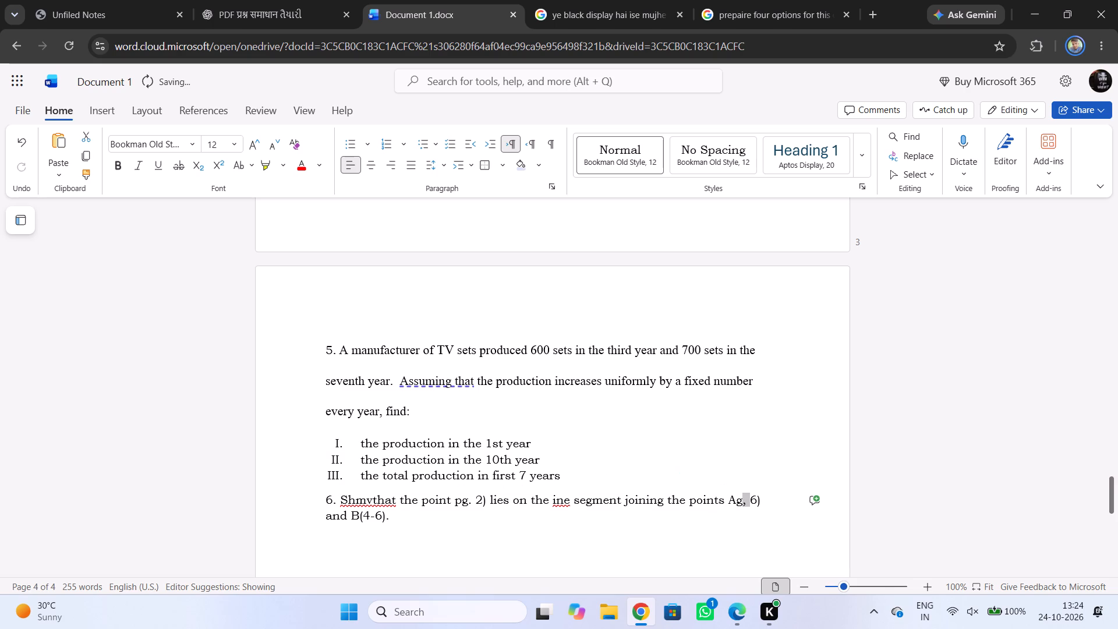
pyautogui.click(741, 500)
pyautogui.press('BackSpace')
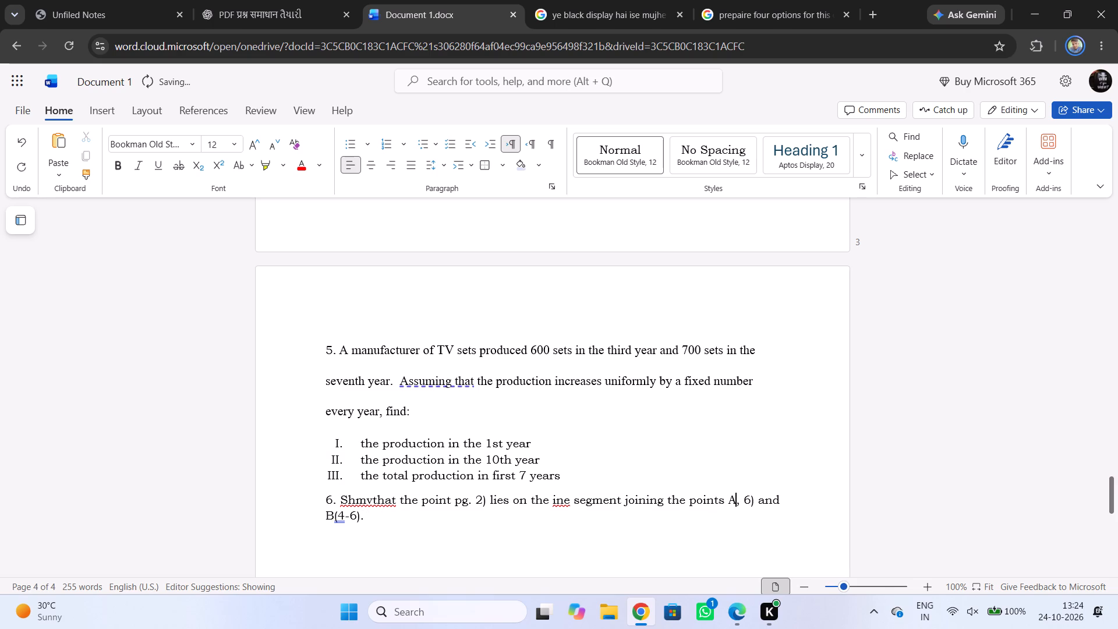
pyautogui.hotkey('shift', '(')
pyautogui.doubleClick(738, 610)
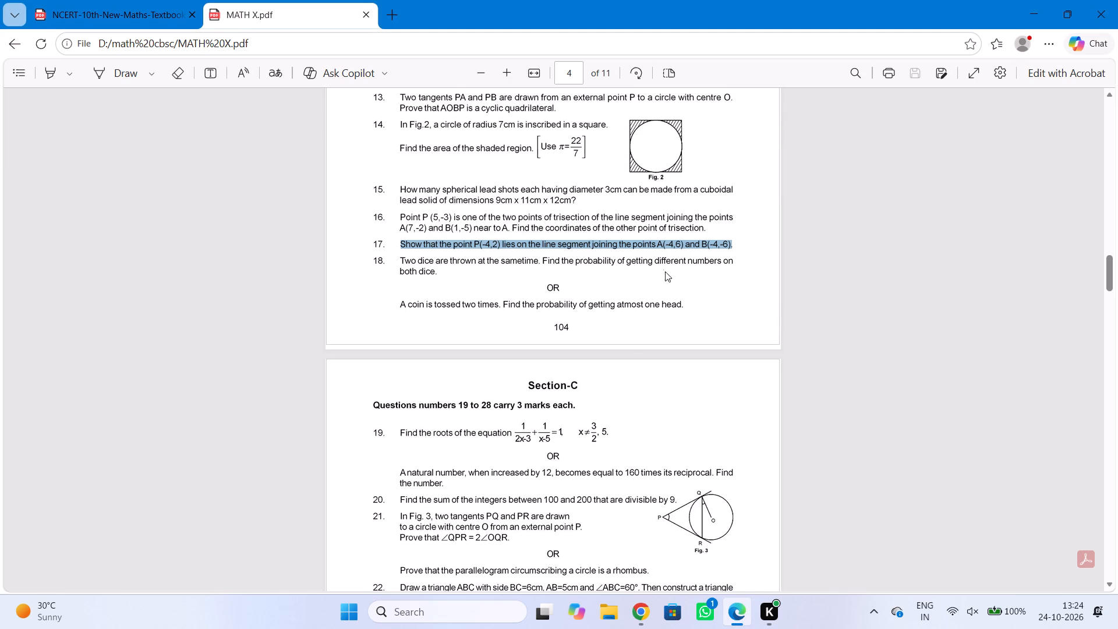
pyautogui.click(637, 619)
pyautogui.press('-')
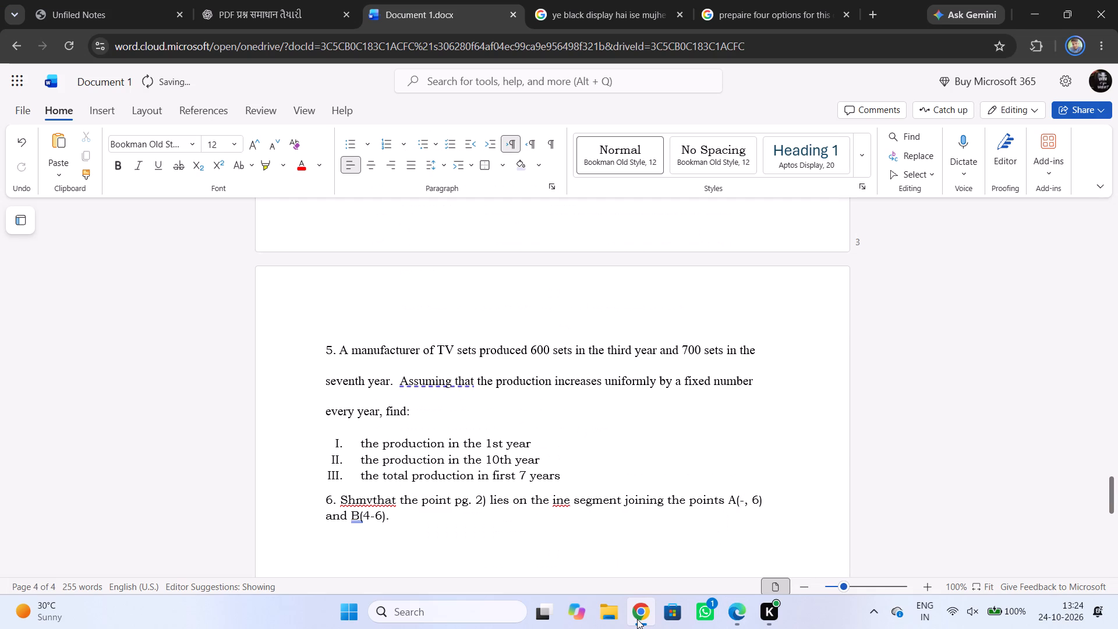
pyautogui.press('4')
pyautogui.press('space')
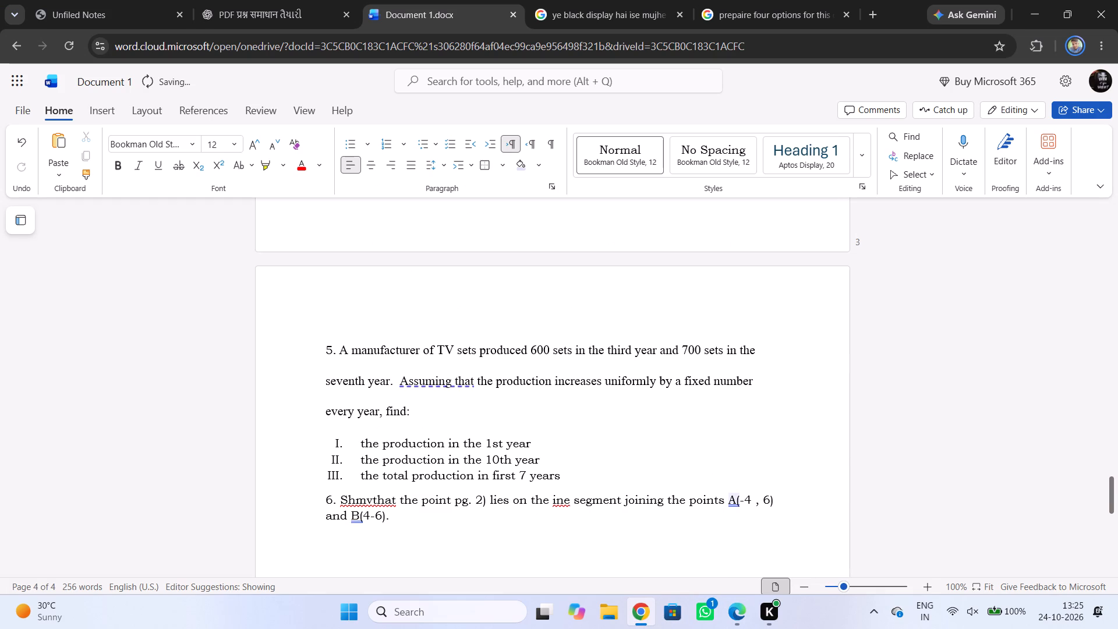
# Insert a space between the label A and its opening bracket in question 6.
pyautogui.doubleClick(738, 500)
pyautogui.click(734, 502)
pyautogui.press('space')
# Replace the garbled "pg. 2)" after "the point" in question 6 with "P (".
pyautogui.doubleClick(472, 499)
pyautogui.doubleClick(472, 499)
pyautogui.doubleClick(482, 498)
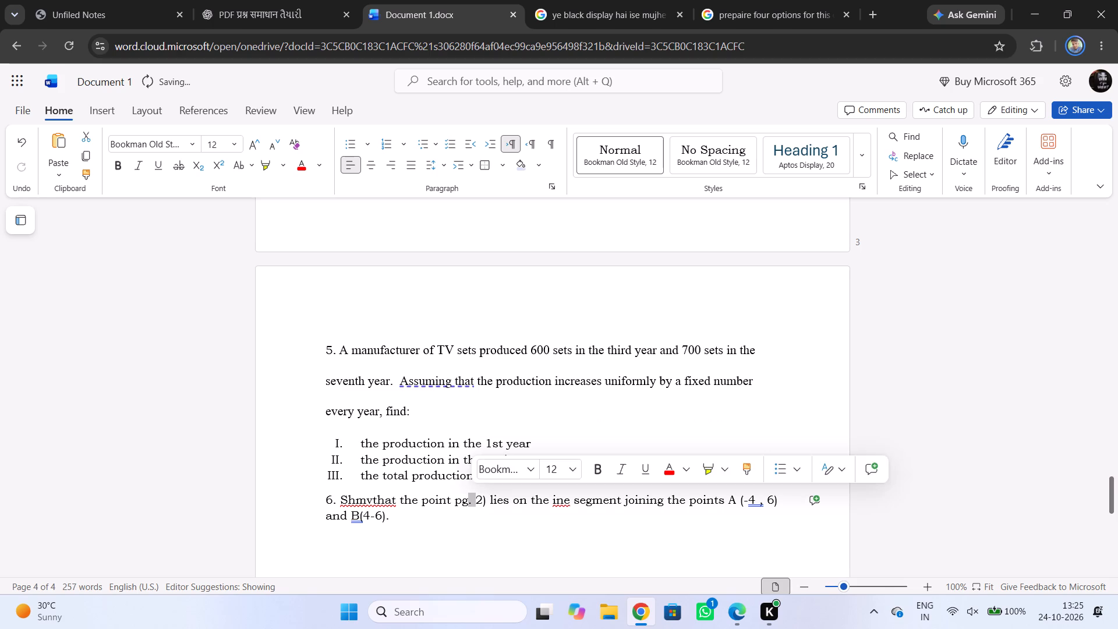
pyautogui.press(']')
pyautogui.press('BackSpace')
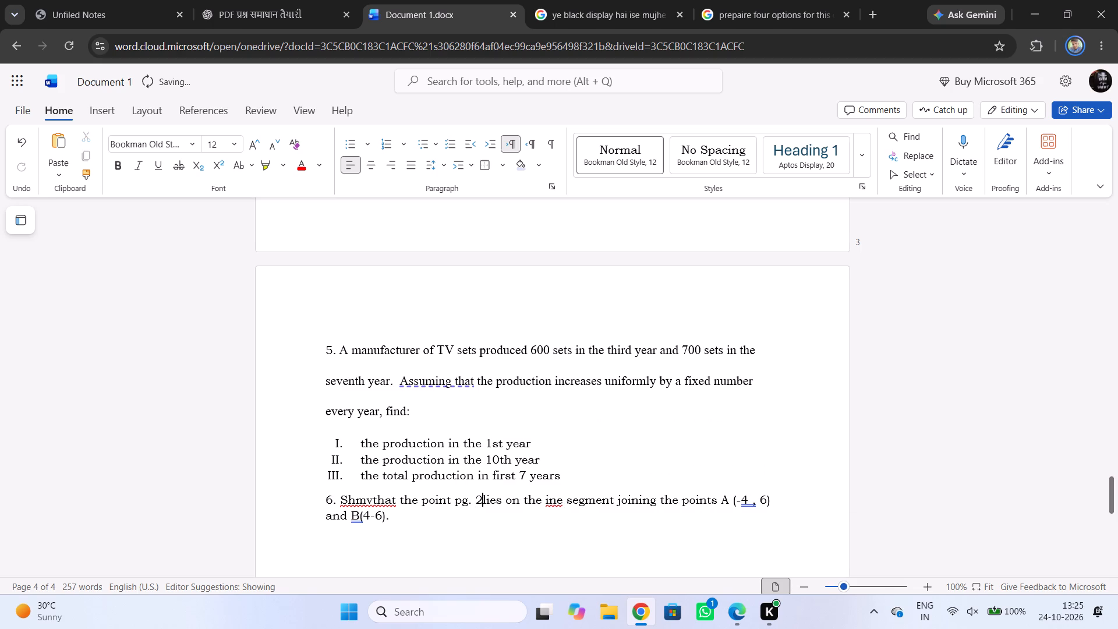
pyautogui.press('BackSpace')
pyautogui.press('BackSpace')
pyautogui.press('BackSpace')
pyautogui.press('BackSpace')
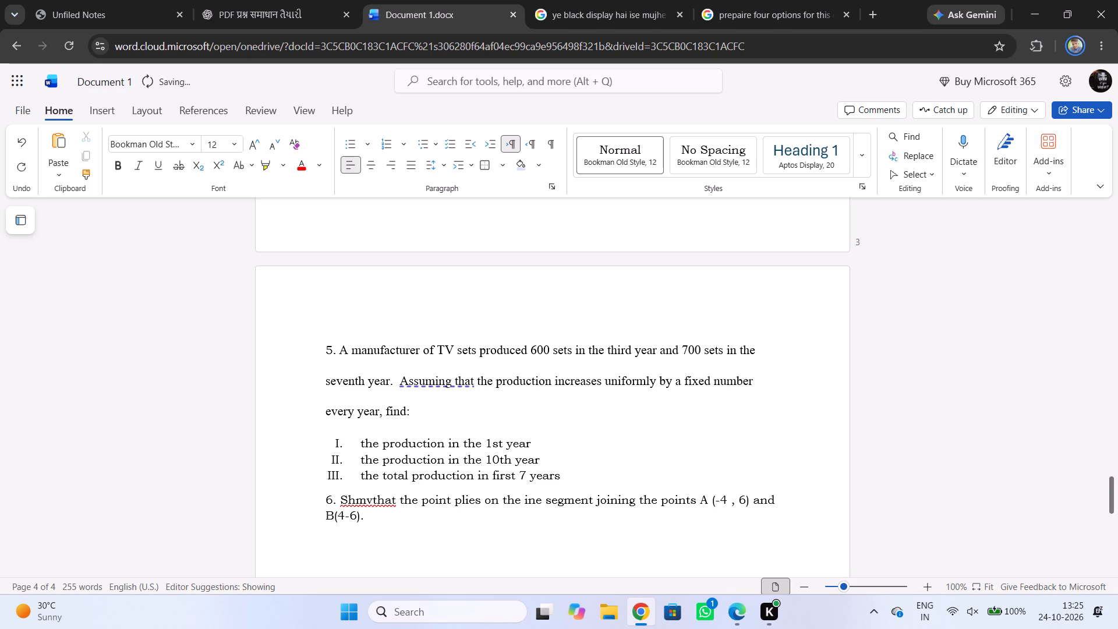
pyautogui.press('BackSpace')
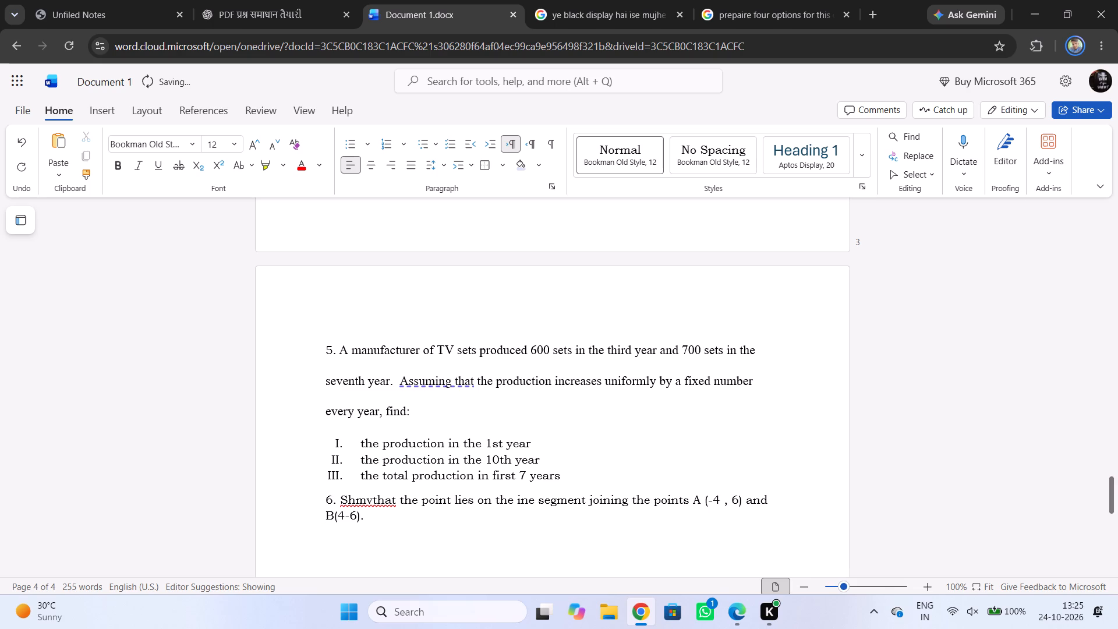
pyautogui.press('p')
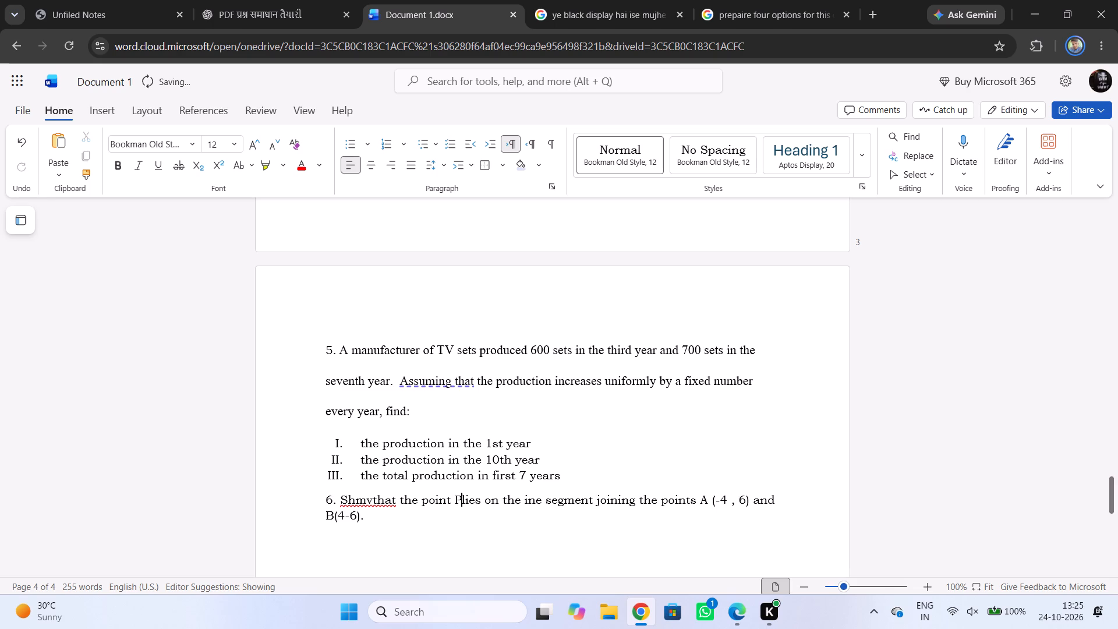
pyautogui.press('space')
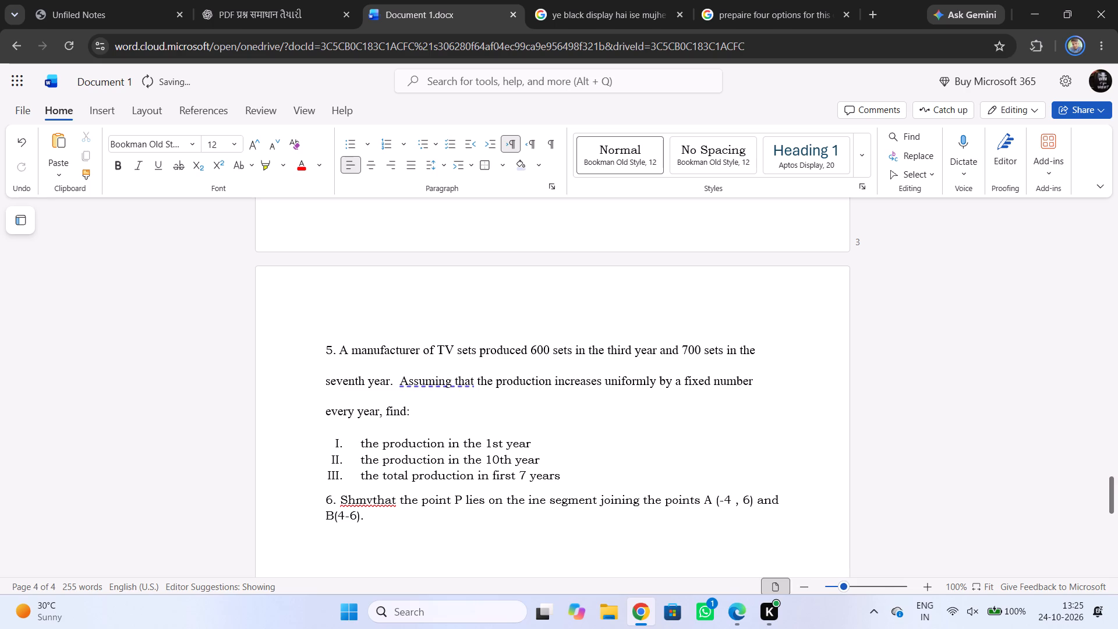
pyautogui.hotkey('shift', '(')
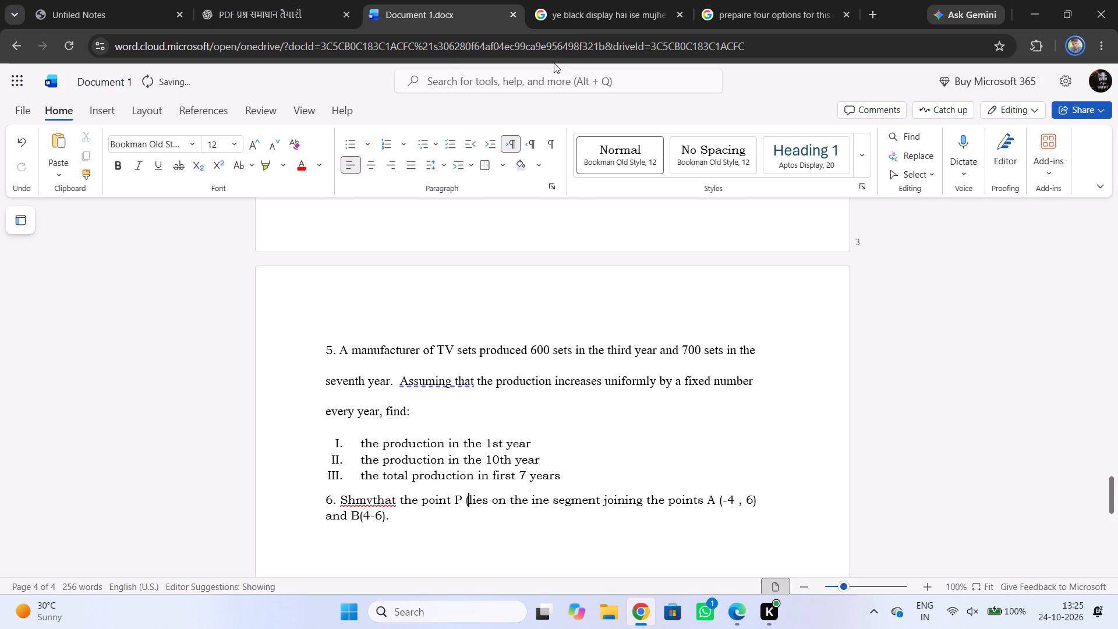
# Check question 17 in Edge's MATH X.pdf and complete point P in Chrome's Document 1 as "P (4,2)", followed by a space.
pyautogui.click(740, 612)
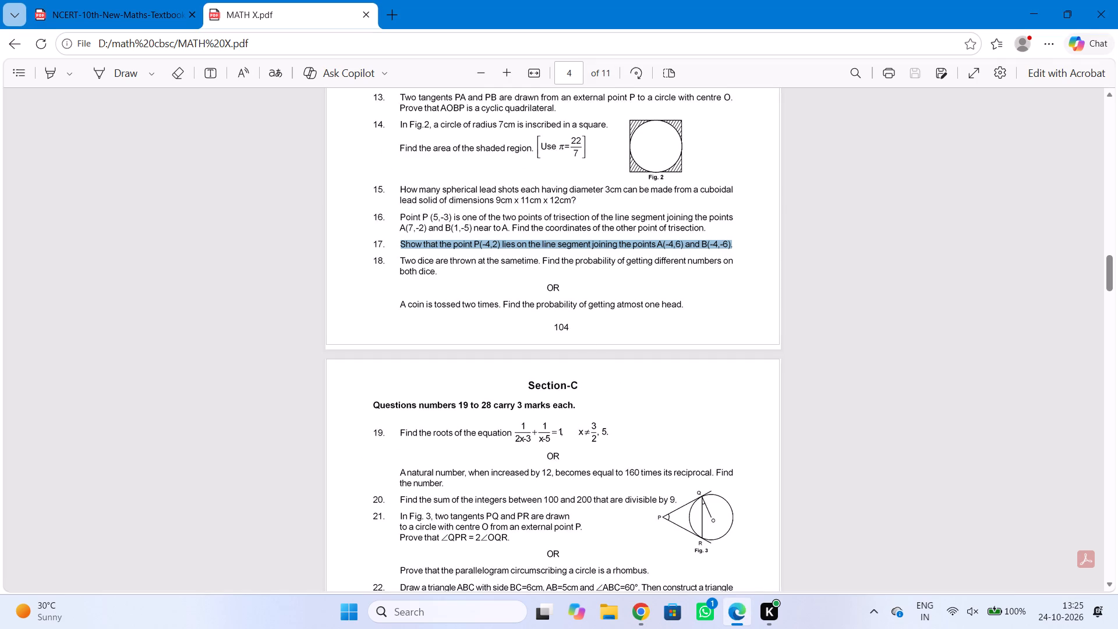
pyautogui.click(639, 614)
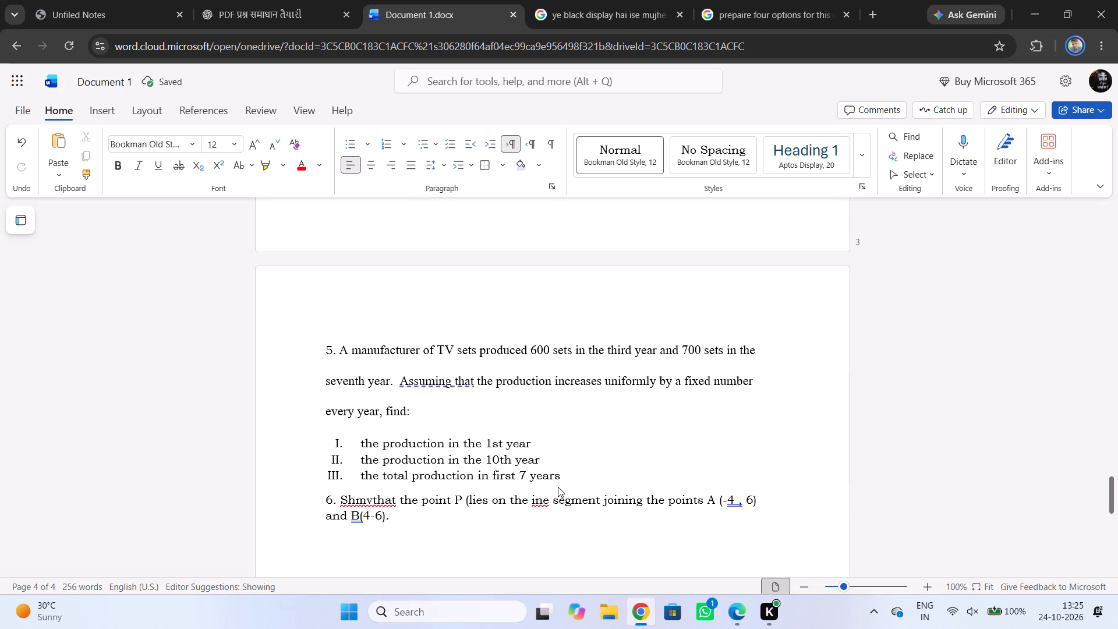
pyautogui.press('-')
pyautogui.press('4')
pyautogui.write(',2')
pyautogui.hotkey('shift', ')')
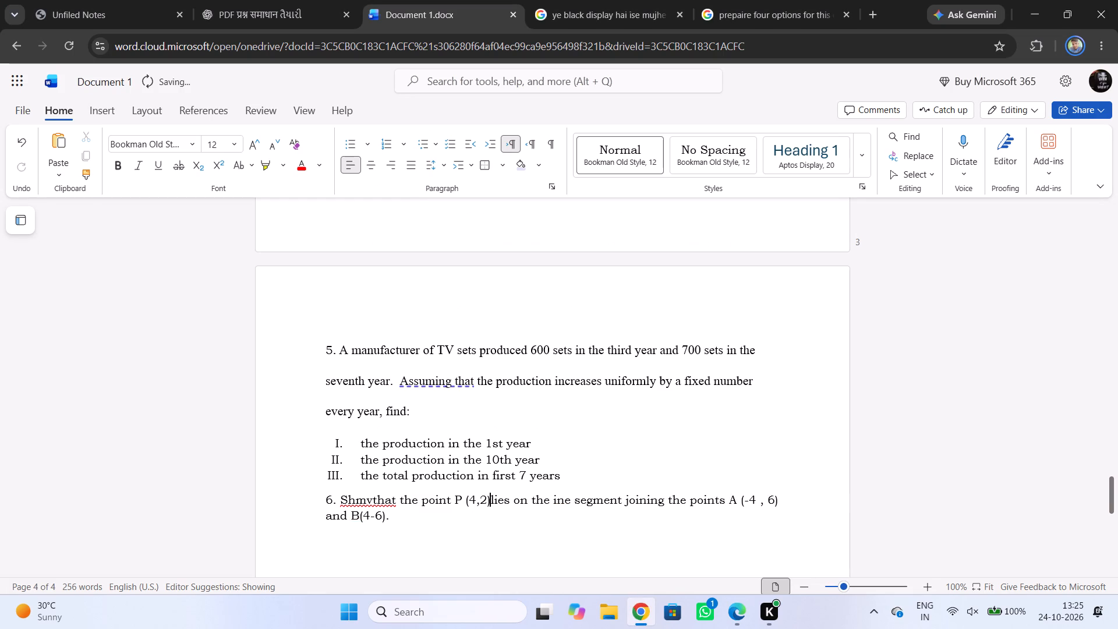
pyautogui.press('space')
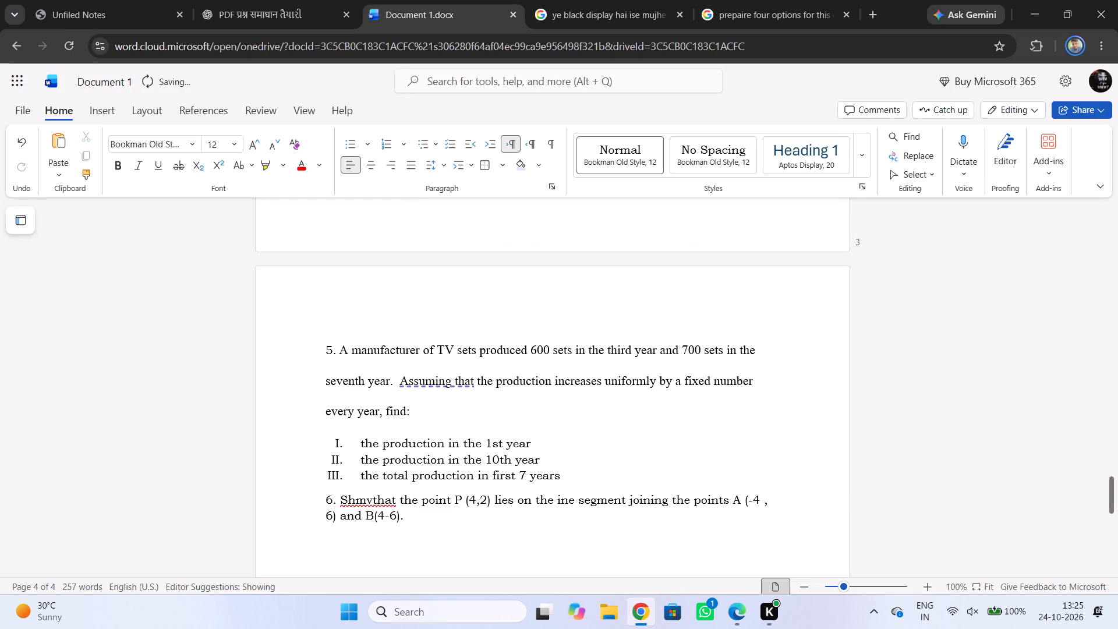
# Insert a space between the label B and its opening bracket in question 6.
pyautogui.press('Down')
pyautogui.press('Left')
pyautogui.press('Left')
pyautogui.press('Left')
pyautogui.press('Left')
pyautogui.press('Left')
pyautogui.press('Left')
pyautogui.press('space')
# Correct the garbled opening word "Shmvthat" of question 6 to read "Show that".
pyautogui.press('Up')
pyautogui.press('Up')
pyautogui.press('Up')
pyautogui.press('Down')
pyautogui.press('Down')
pyautogui.press('Down')
pyautogui.press('Up')
pyautogui.press('Left')
pyautogui.press('Left')
pyautogui.press('Right')
pyautogui.press('BackSpace')
pyautogui.press('BackSpace')
pyautogui.write('OW')
pyautogui.press('space')
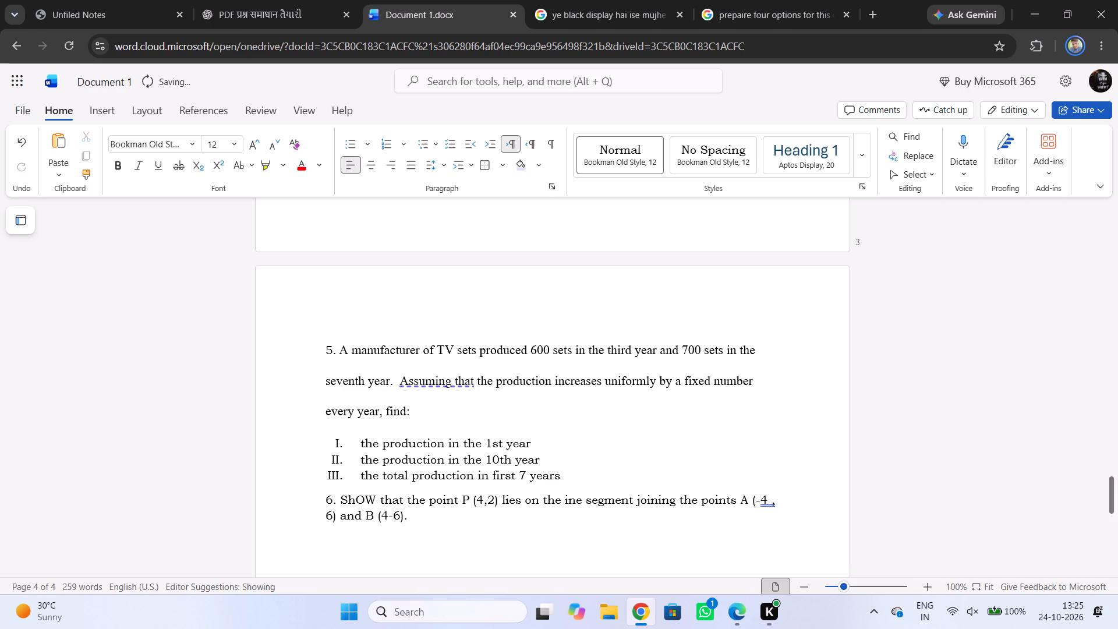
pyautogui.press('BackSpace')
pyautogui.press('BackSpace')
pyautogui.press('BackSpace')
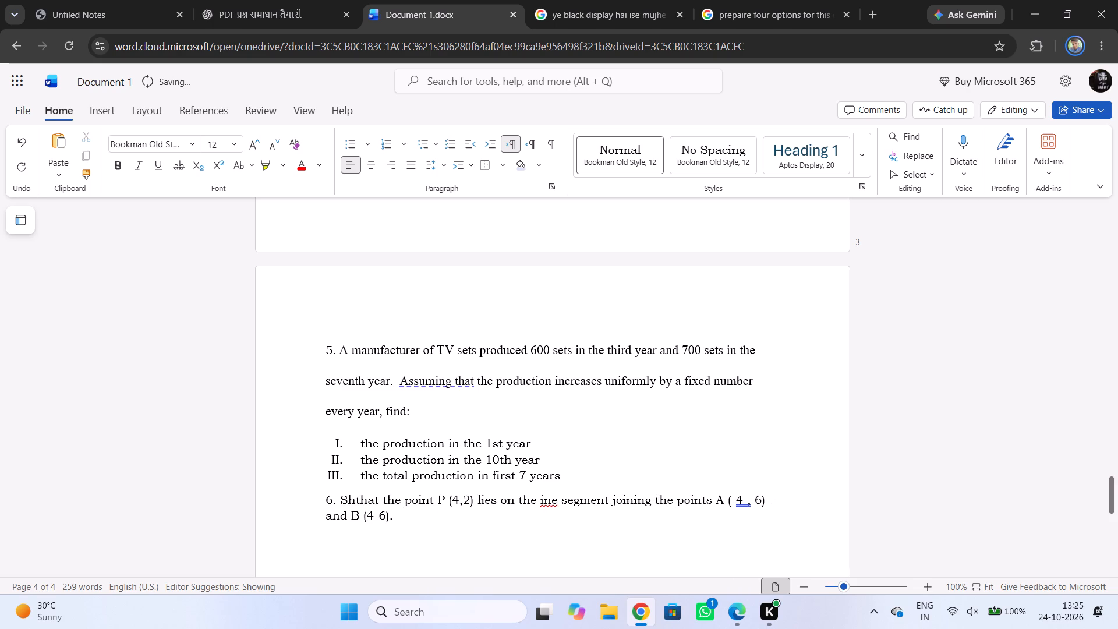
pyautogui.write('ow')
pyautogui.press('space')
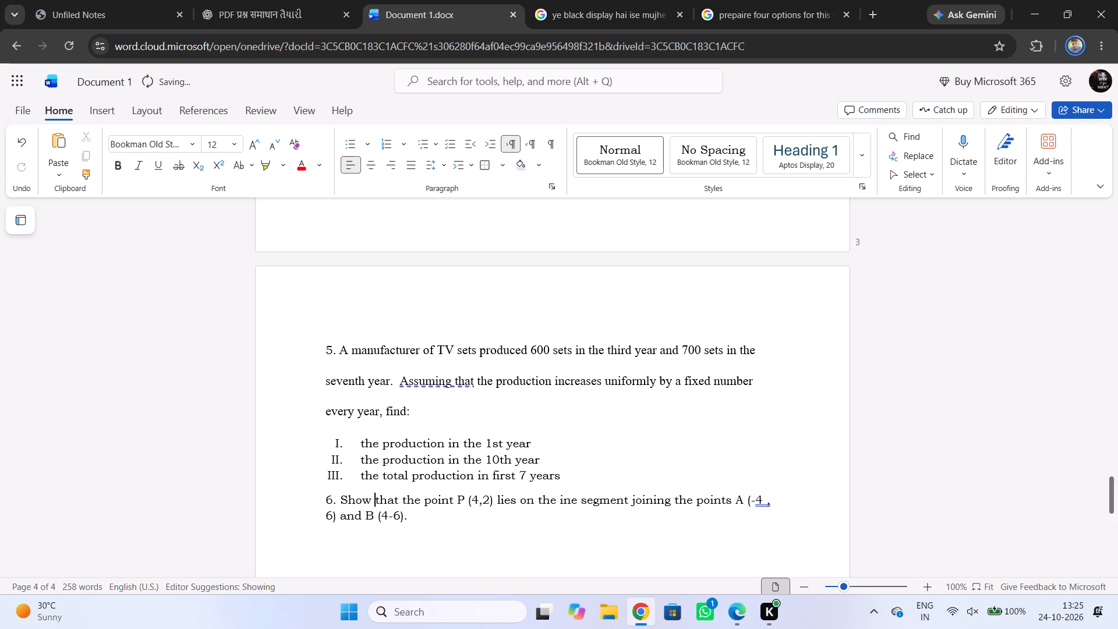
# Adjust the spacing and comma in point A's coordinates in question 6 to read "(- 4, 6)".
pyautogui.click(757, 500)
pyautogui.press('space')
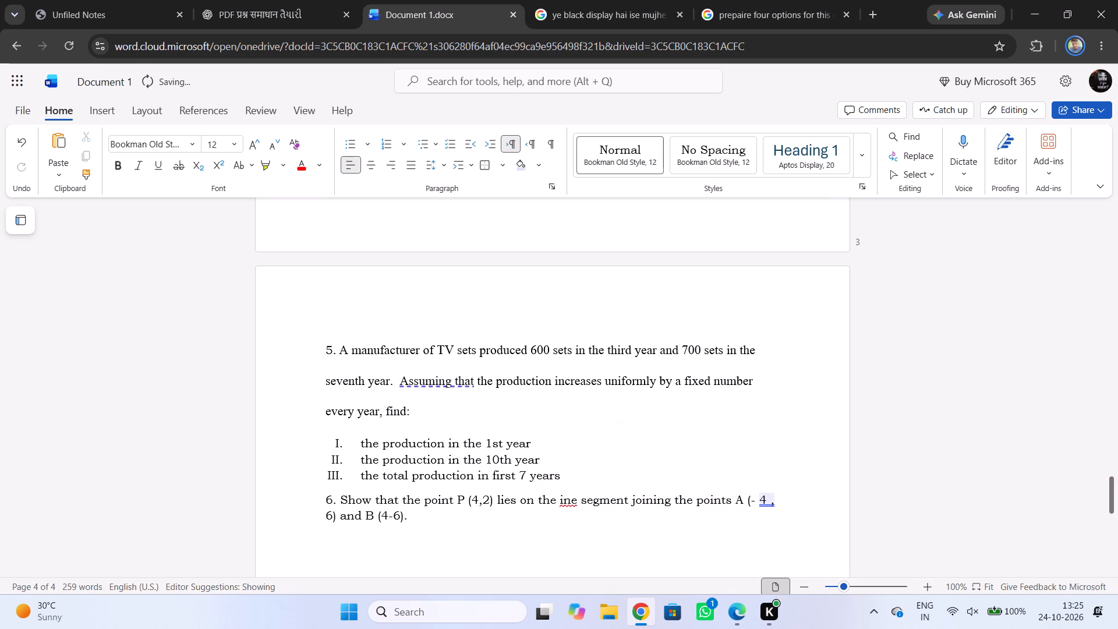
pyautogui.click(768, 499)
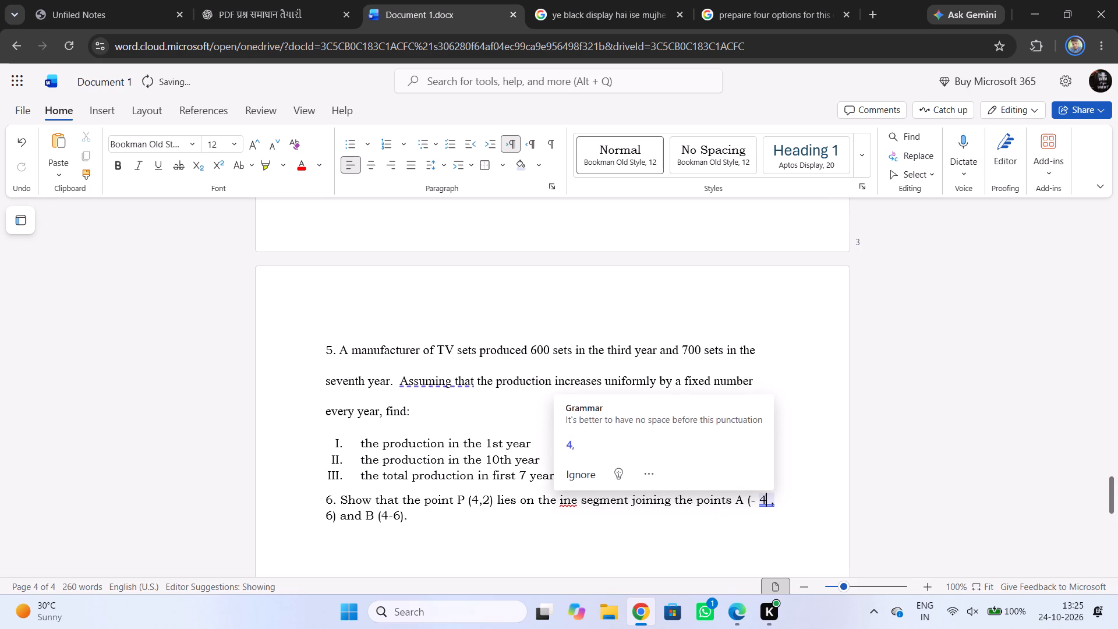
pyautogui.doubleClick(770, 501)
pyautogui.click(770, 501)
pyautogui.click(569, 448)
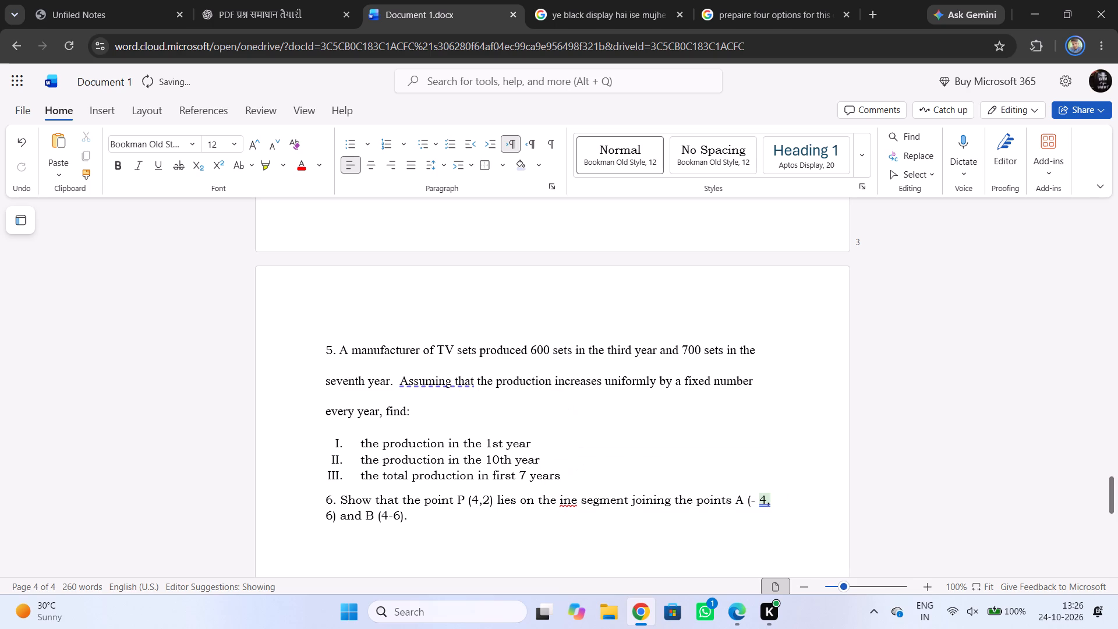
pyautogui.click(762, 468)
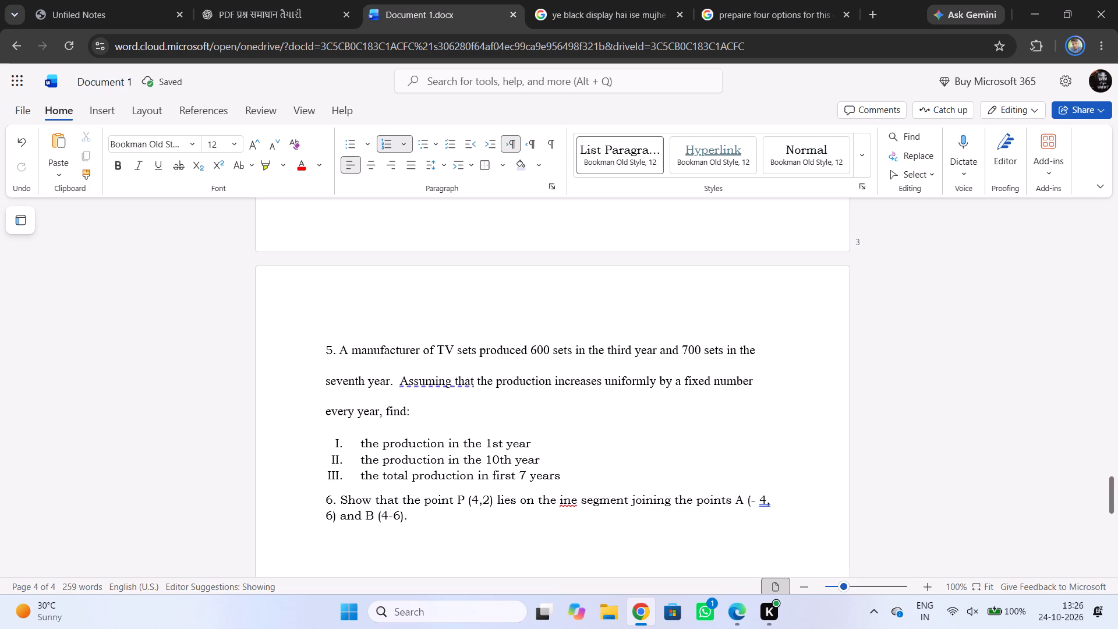
pyautogui.click(774, 499)
pyautogui.press('BackSpace')
pyautogui.press('BackSpace')
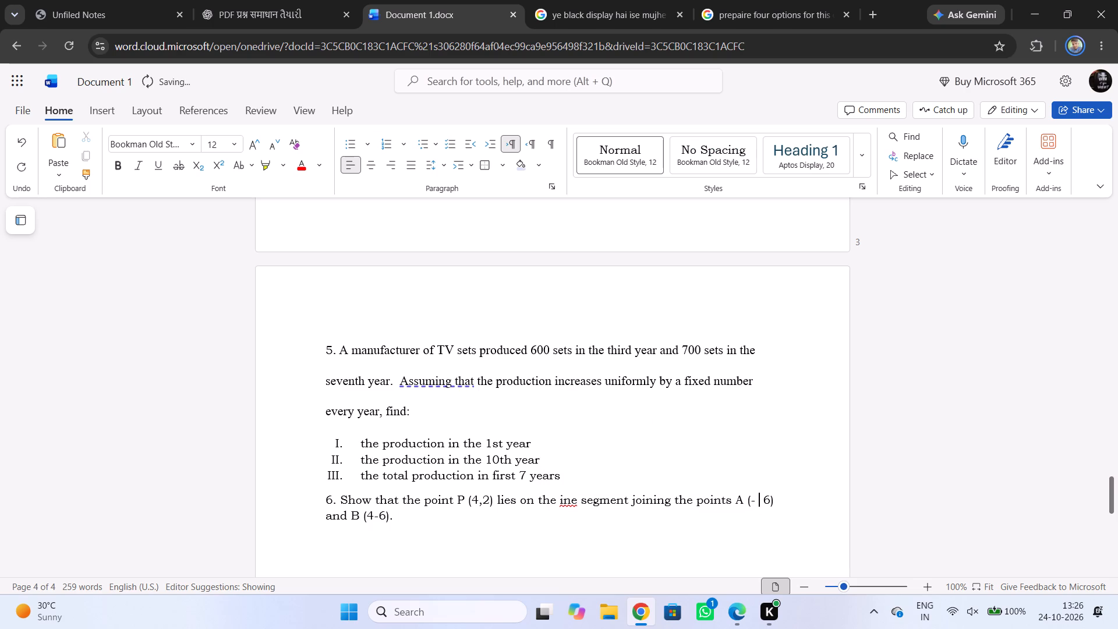
pyautogui.press('4')
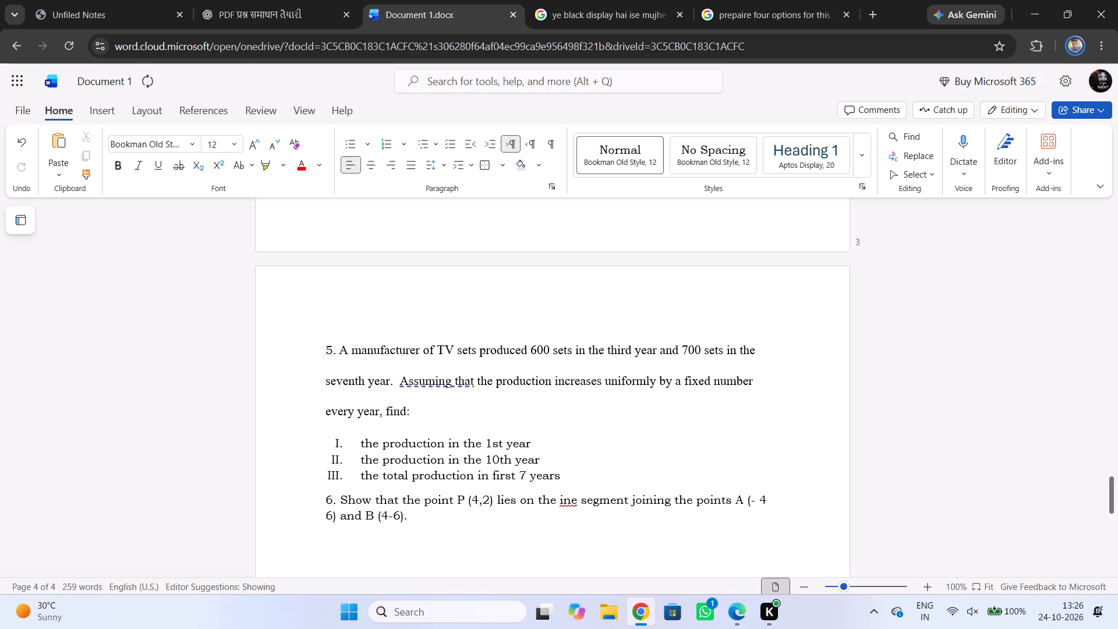
pyautogui.press(',')
# Break question 6 after "joining the points" so that point A starts a new line.
pyautogui.click(737, 500)
pyautogui.press('Return')
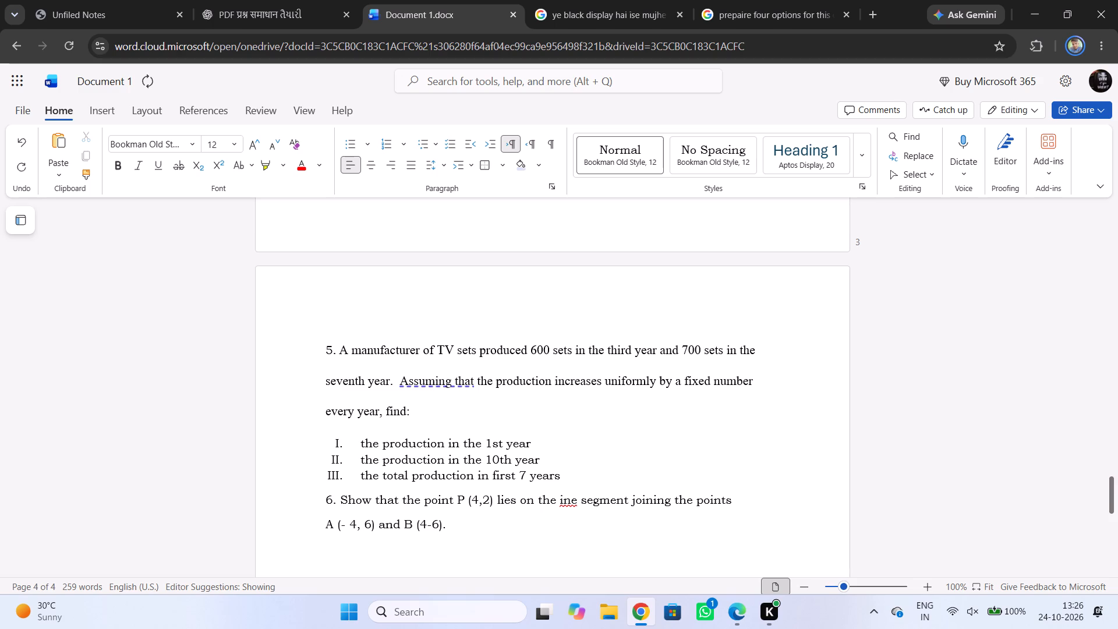
# Format the text of question 6 after its number in Angsana New at size 20.
pyautogui.moveTo(337, 499); pyautogui.dragTo(437, 523)
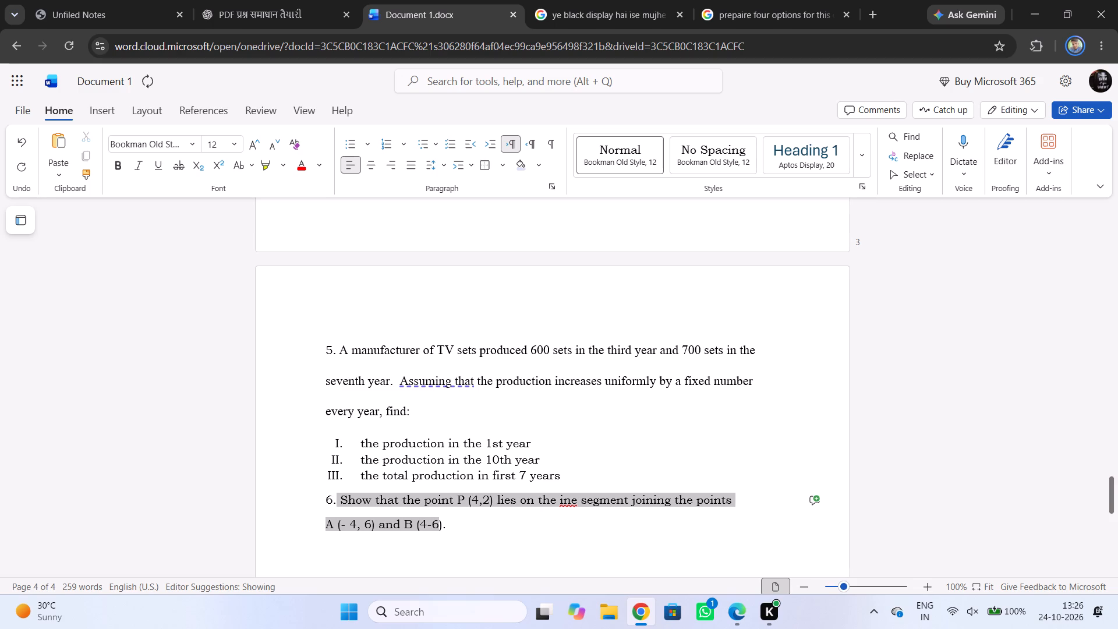
pyautogui.moveTo(437, 523); pyautogui.dragTo(448, 525)
pyautogui.click(505, 499)
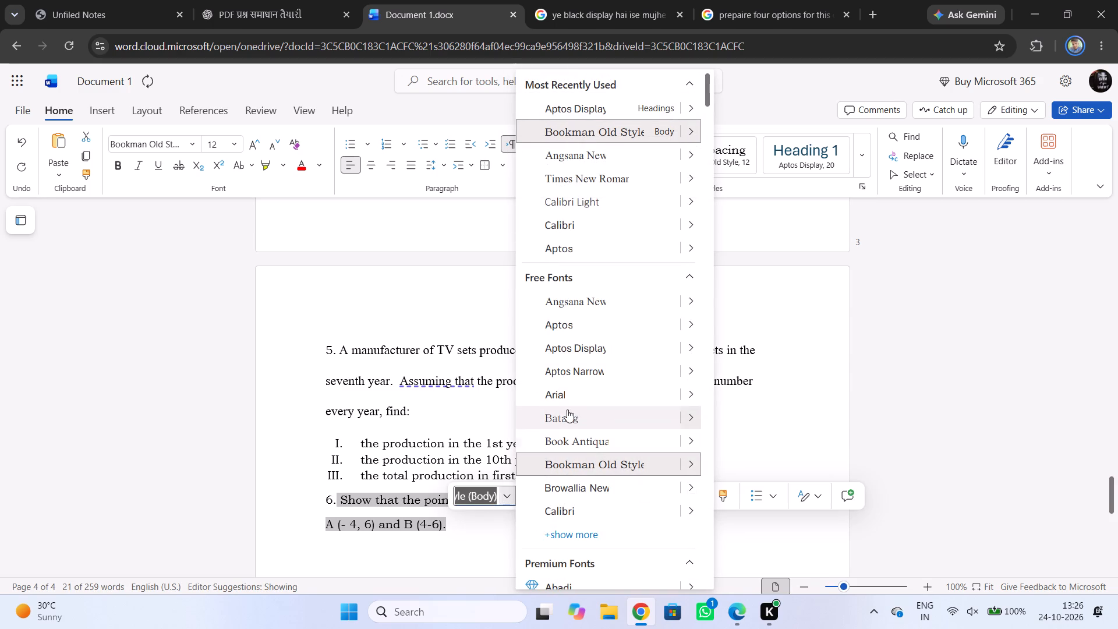
pyautogui.click(584, 305)
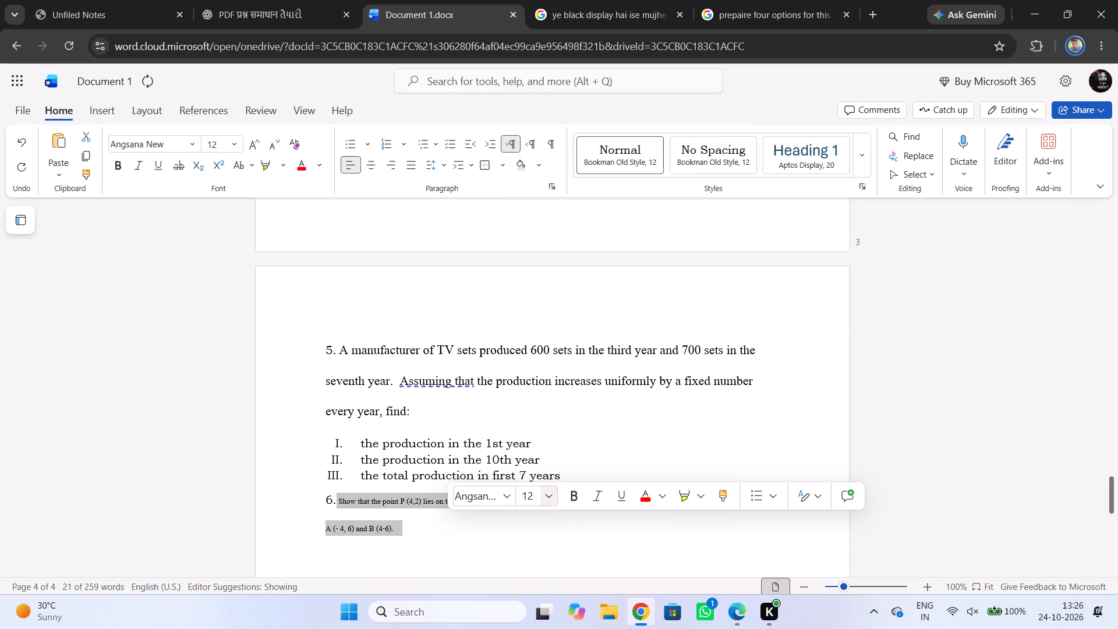
pyautogui.click(545, 500)
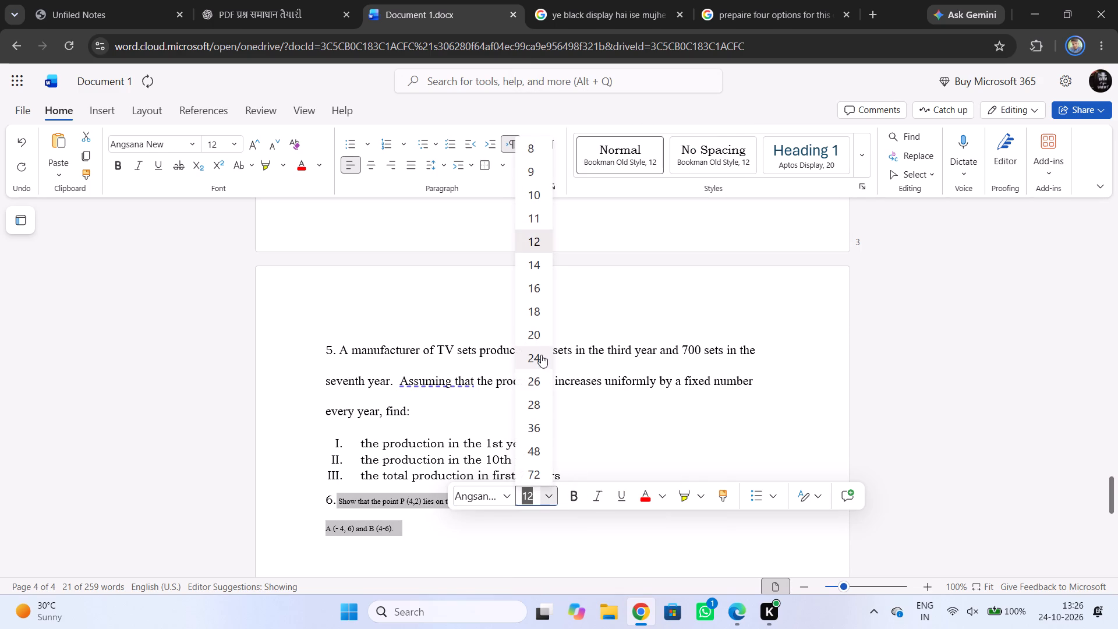
pyautogui.click(542, 338)
# Add a new line below the end of question 6.
pyautogui.click(508, 550)
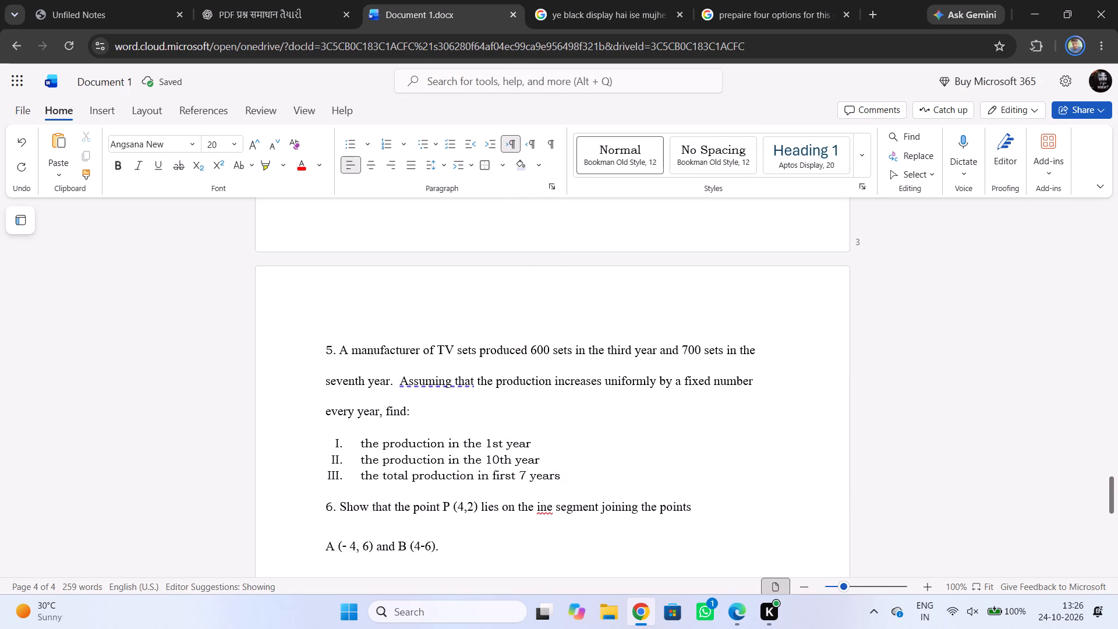
pyautogui.press('Return')
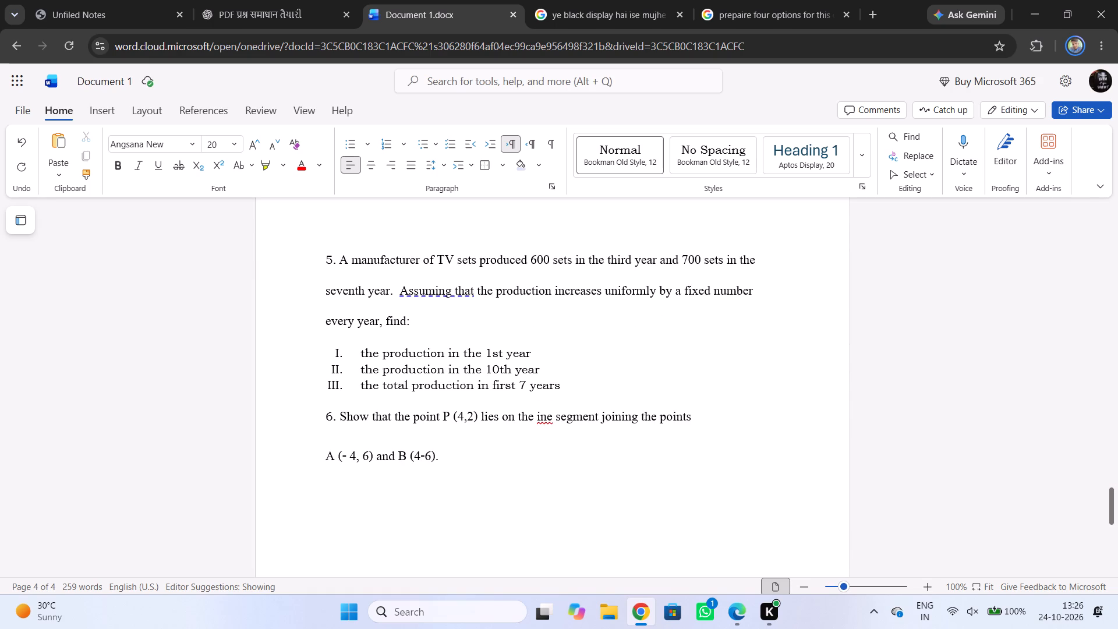
# Correct "ine" to "line" in question 6 to match the source PDF and ignore its spelling flag.
pyautogui.click(730, 623)
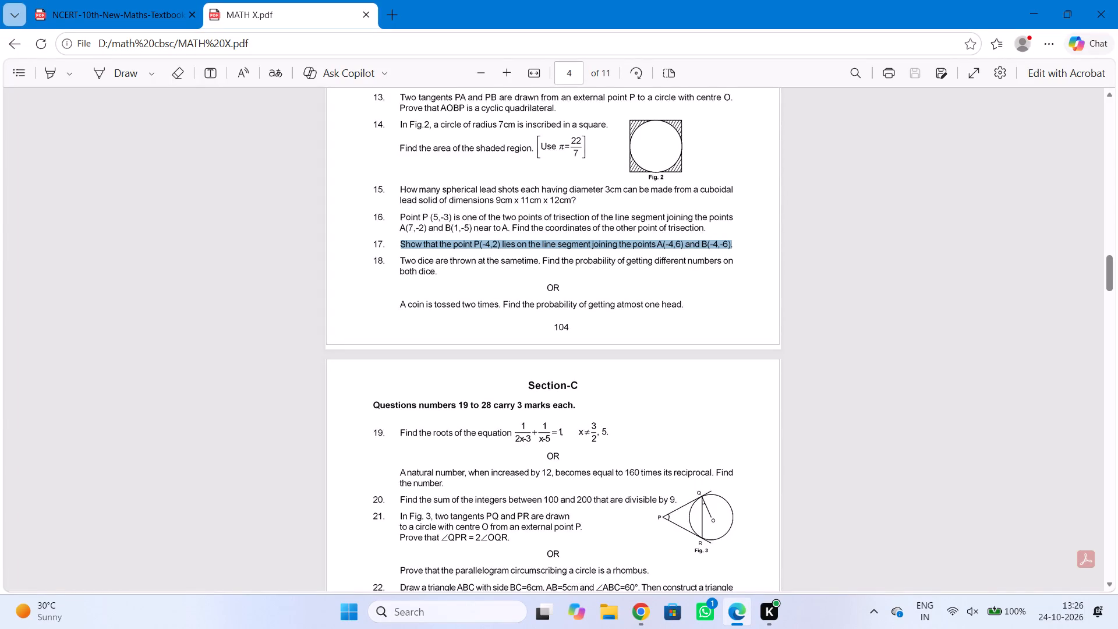
pyautogui.click(644, 603)
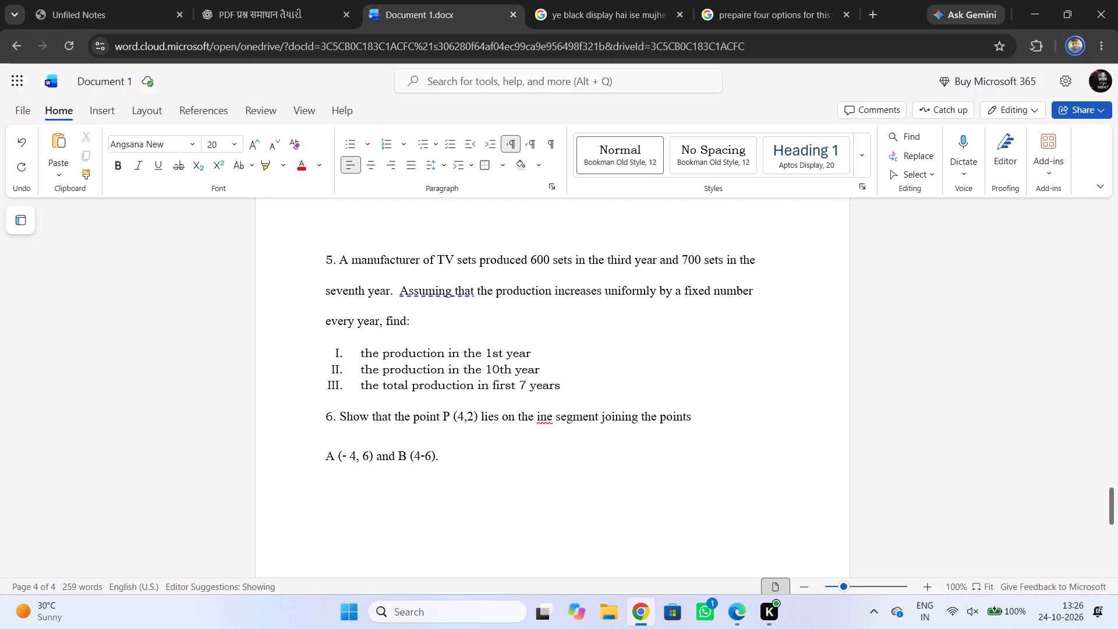
pyautogui.doubleClick(540, 416)
pyautogui.click(540, 416)
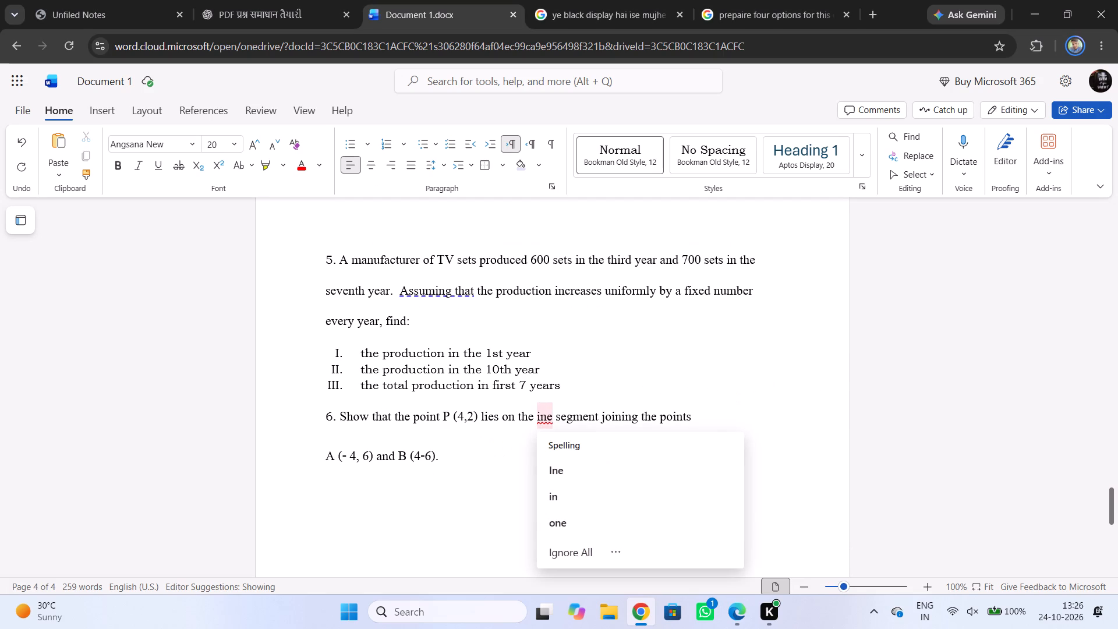
pyautogui.press('Left')
pyautogui.press('l')
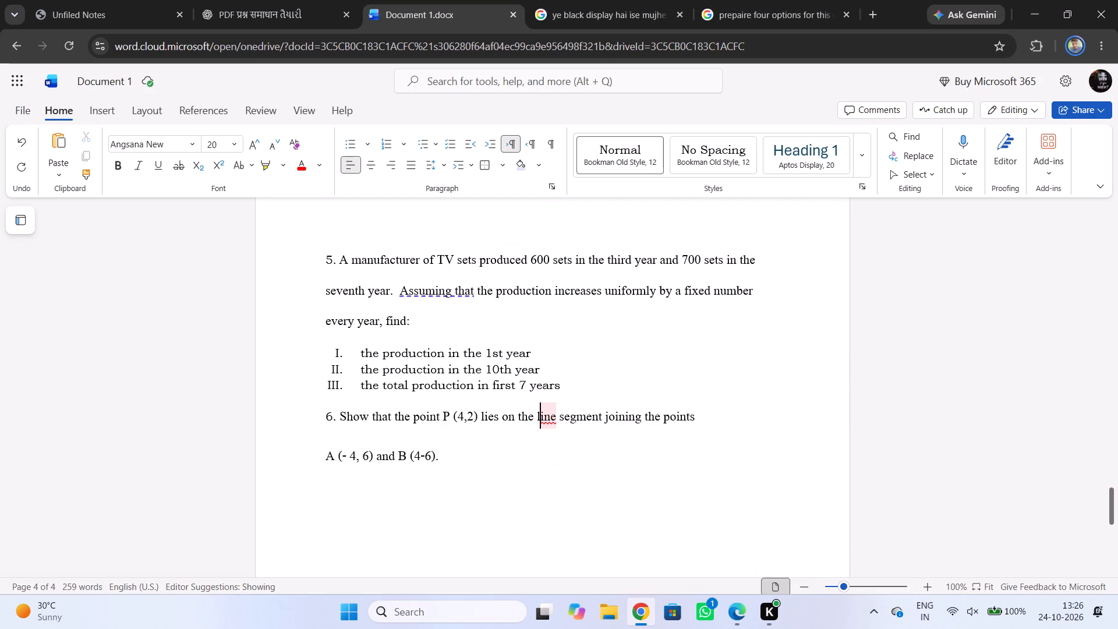
pyautogui.click(546, 412)
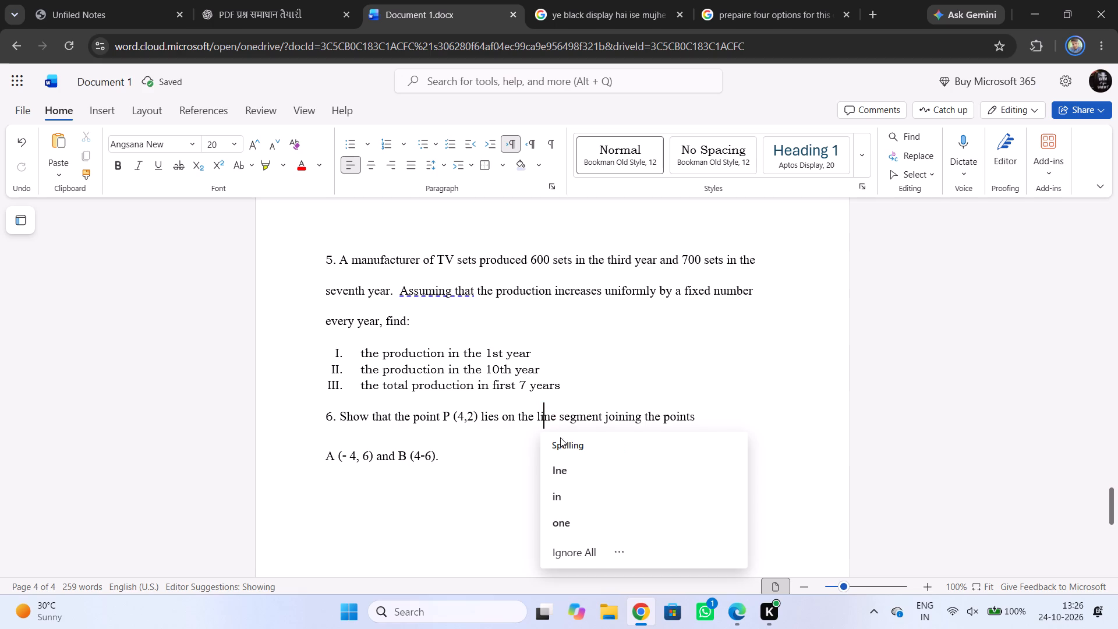
pyautogui.click(566, 556)
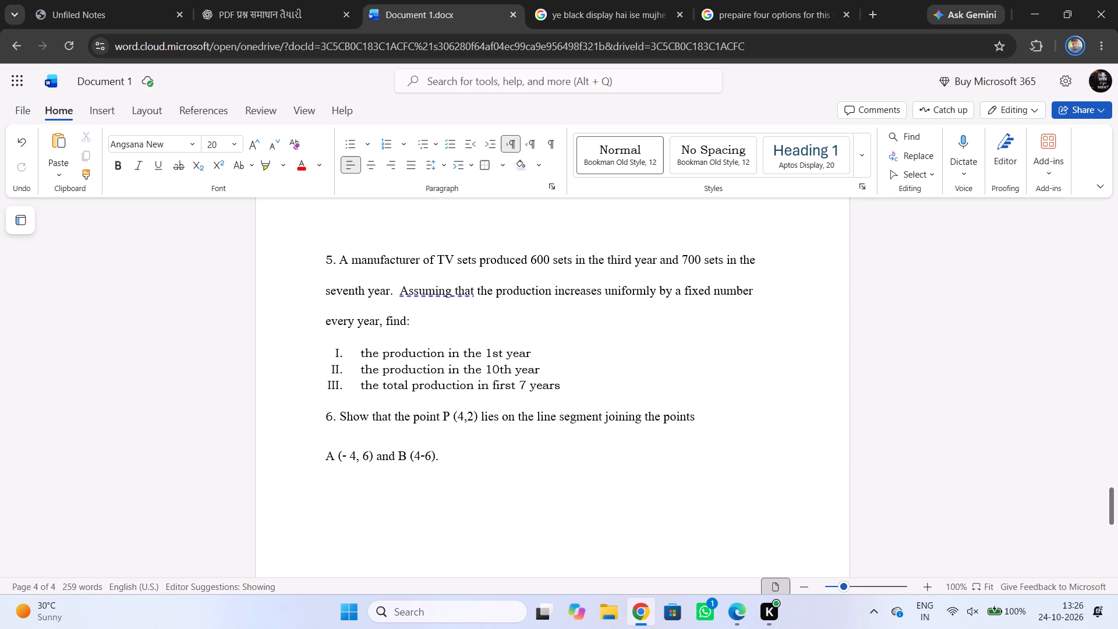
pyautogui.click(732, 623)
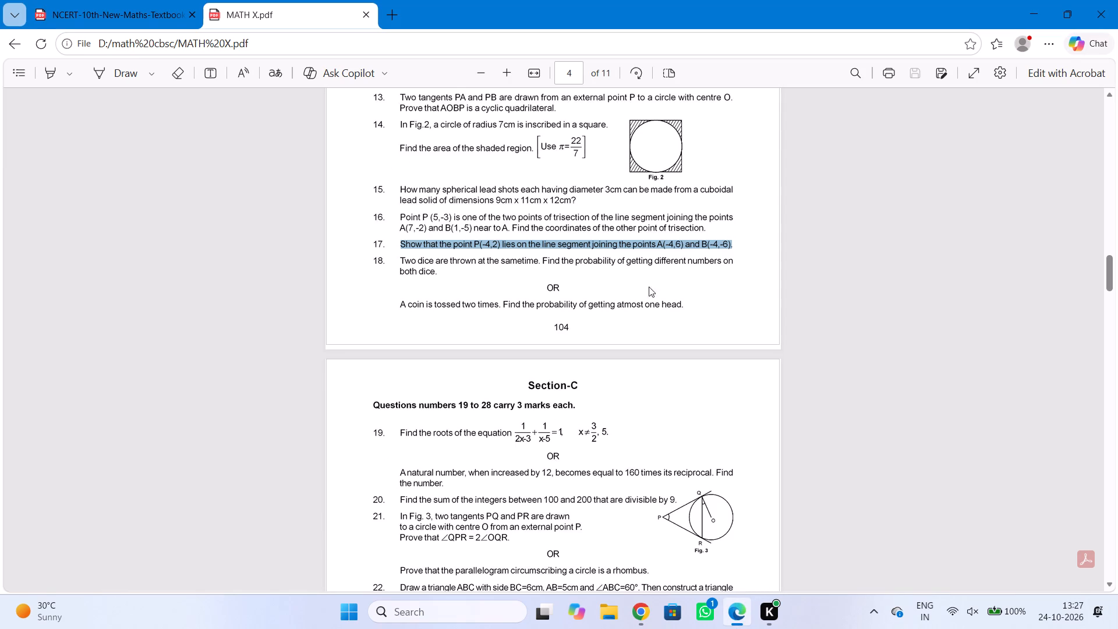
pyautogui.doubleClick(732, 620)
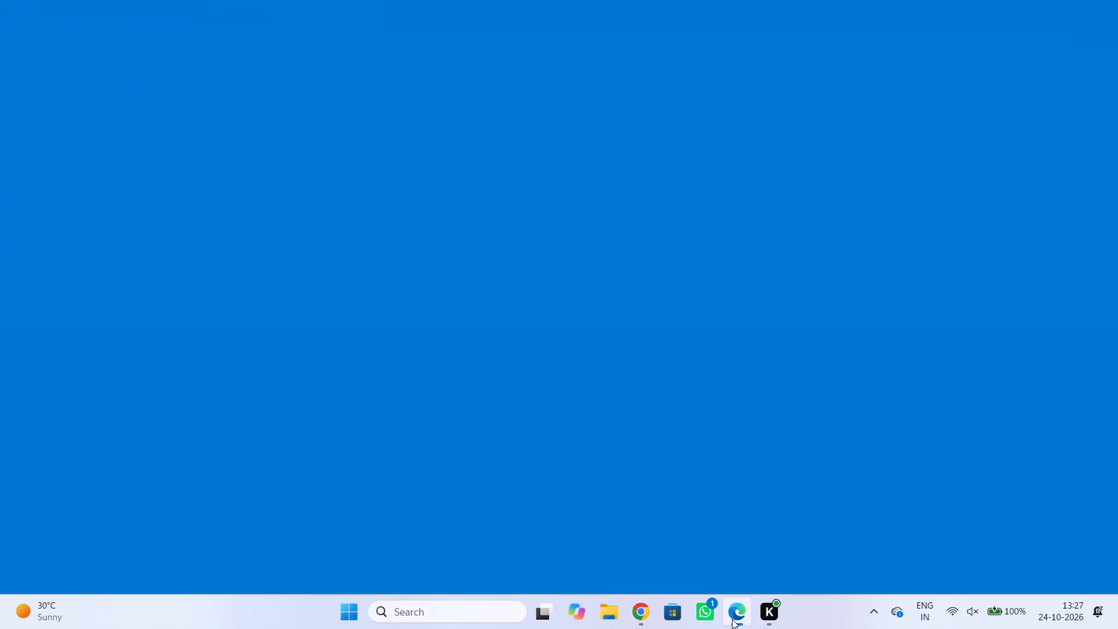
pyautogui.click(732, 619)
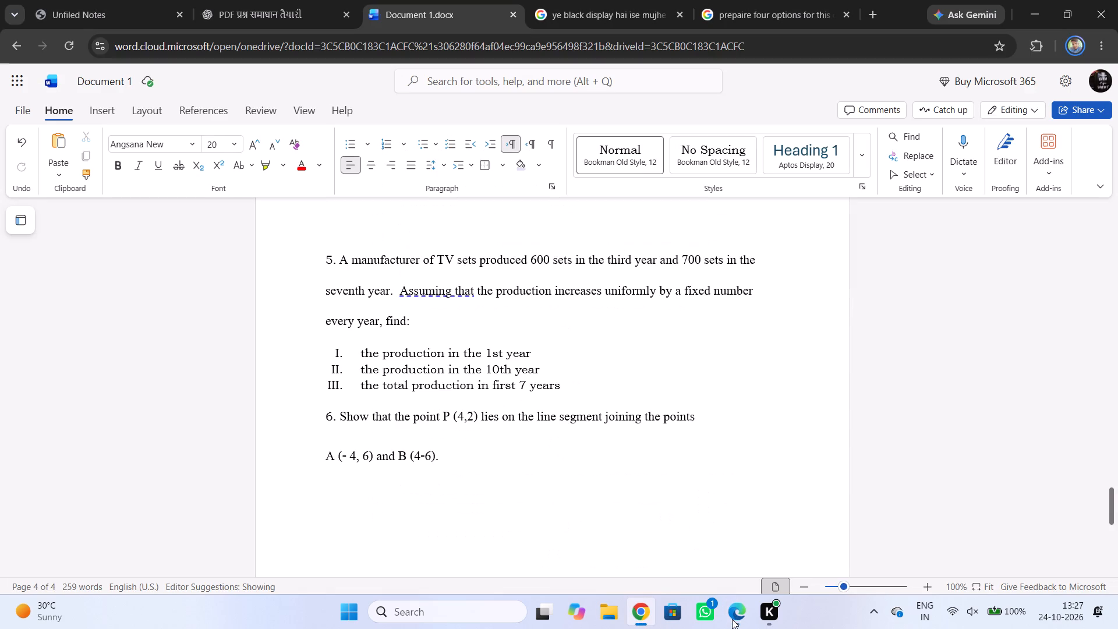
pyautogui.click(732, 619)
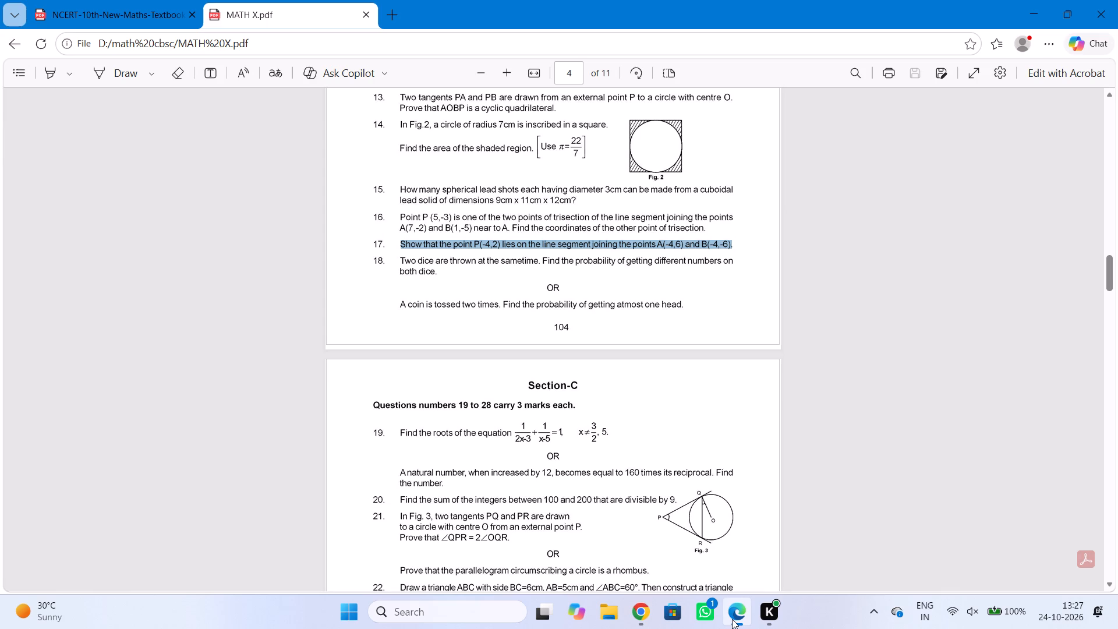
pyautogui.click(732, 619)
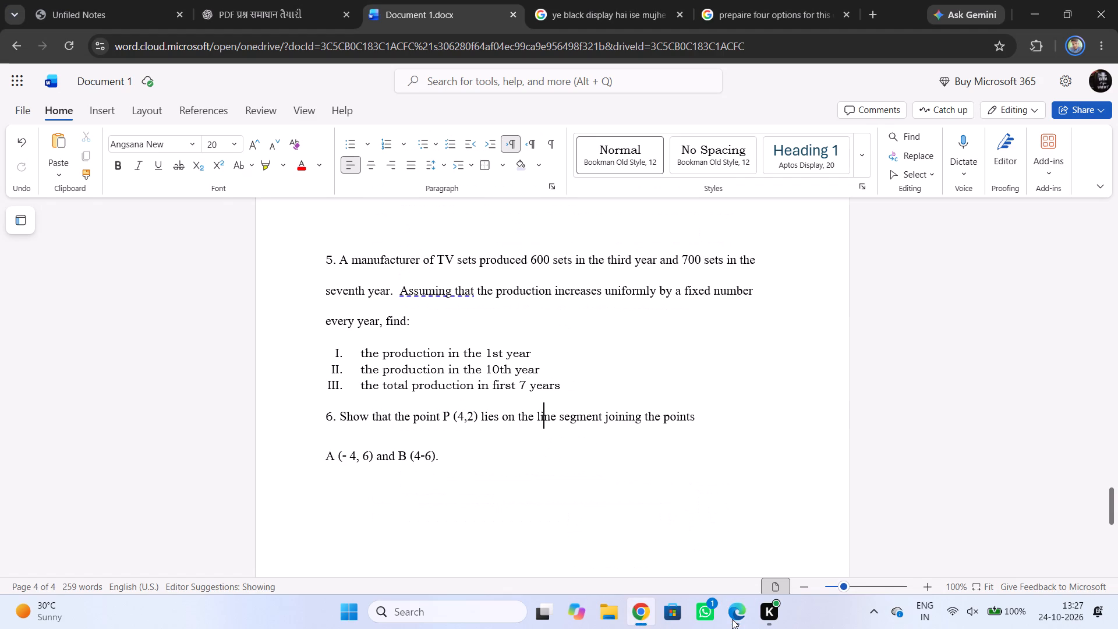
# Start a new line directly after the end of question 6 and number it "7.".
pyautogui.click(608, 573)
pyautogui.click(324, 473)
pyautogui.click(445, 454)
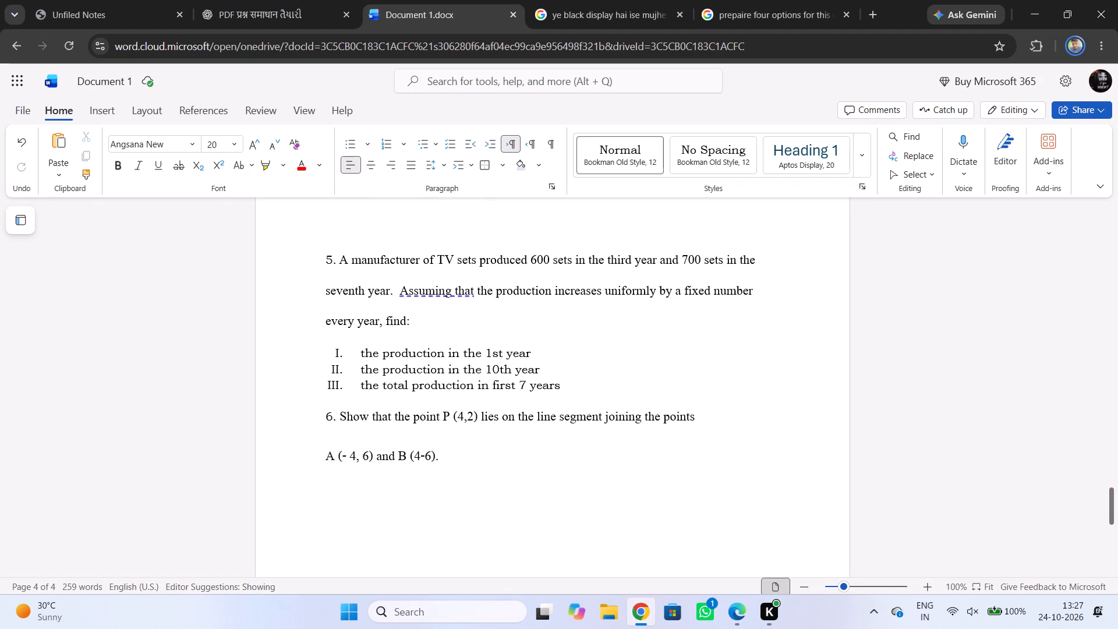
pyautogui.press('Return')
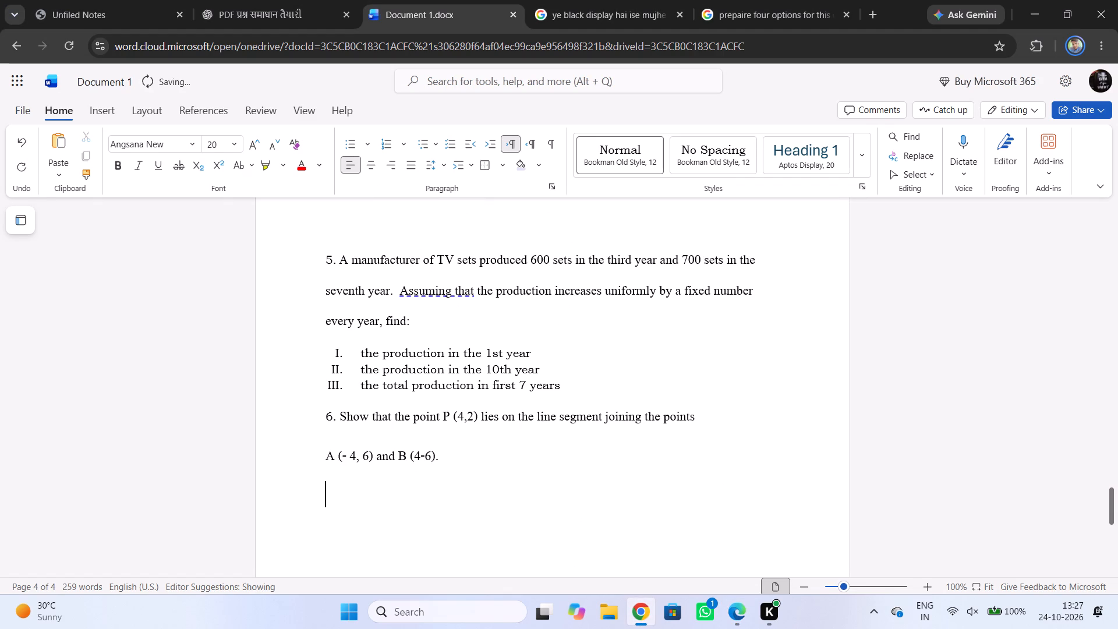
pyautogui.press('7')
pyautogui.press('.')
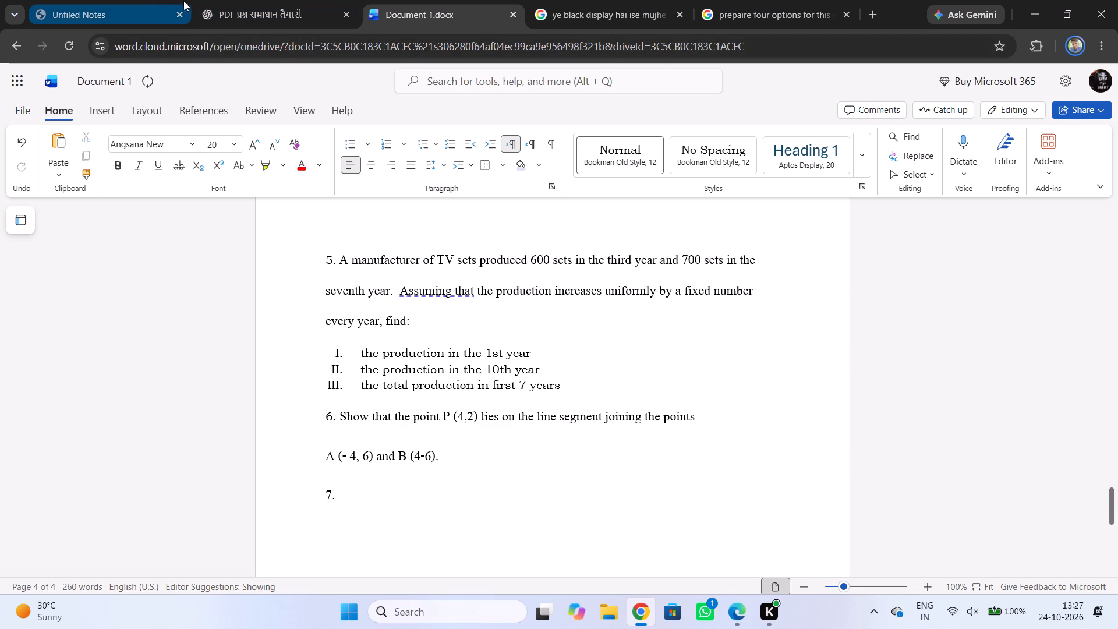
# Snip the dice and coin alternatives of question 18 from the online MATH X PDF and paste the image after number 7.
pyautogui.click(127, 2)
pyautogui.scroll(-1, 510, 248)
pyautogui.scroll(1, 514, 249)
pyautogui.scroll(-5, 516, 249)
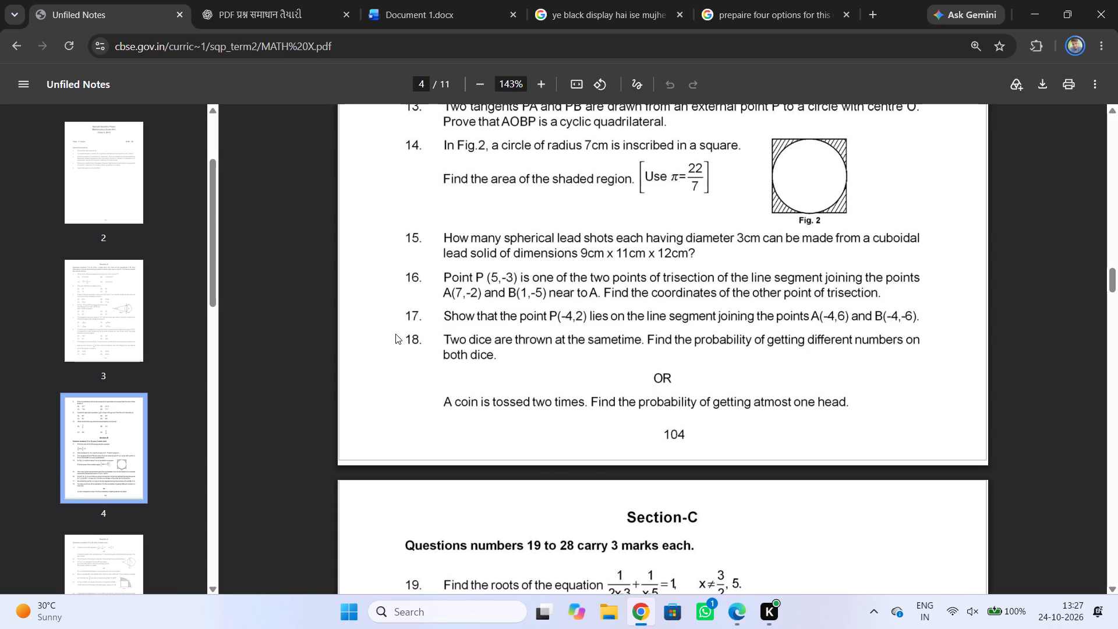
pyautogui.press('Print')
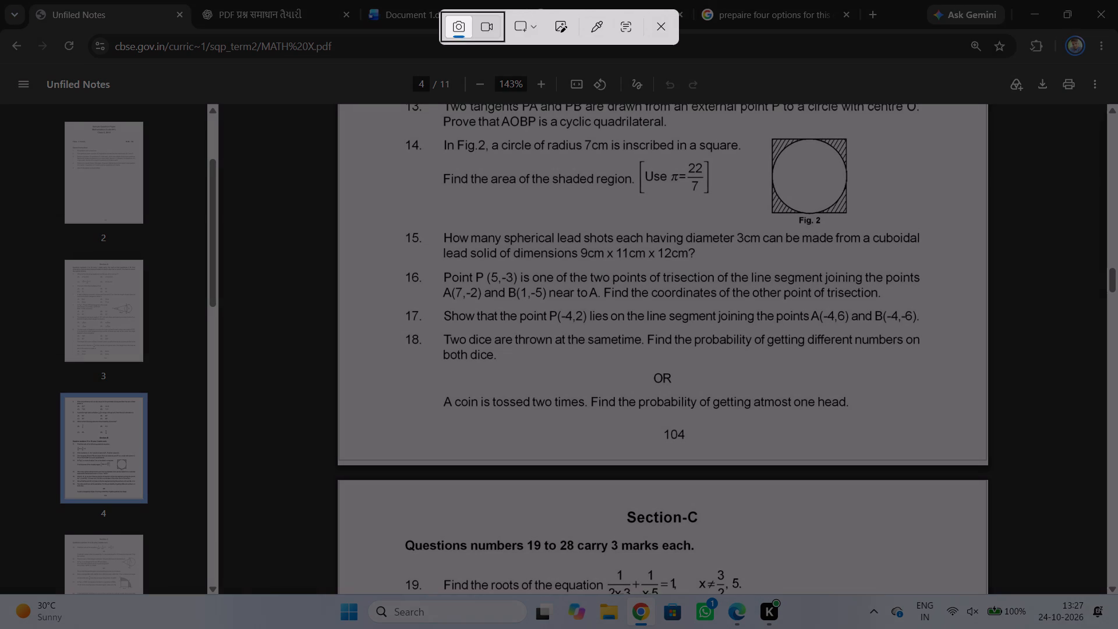
pyautogui.moveTo(429, 331); pyautogui.dragTo(557, 409)
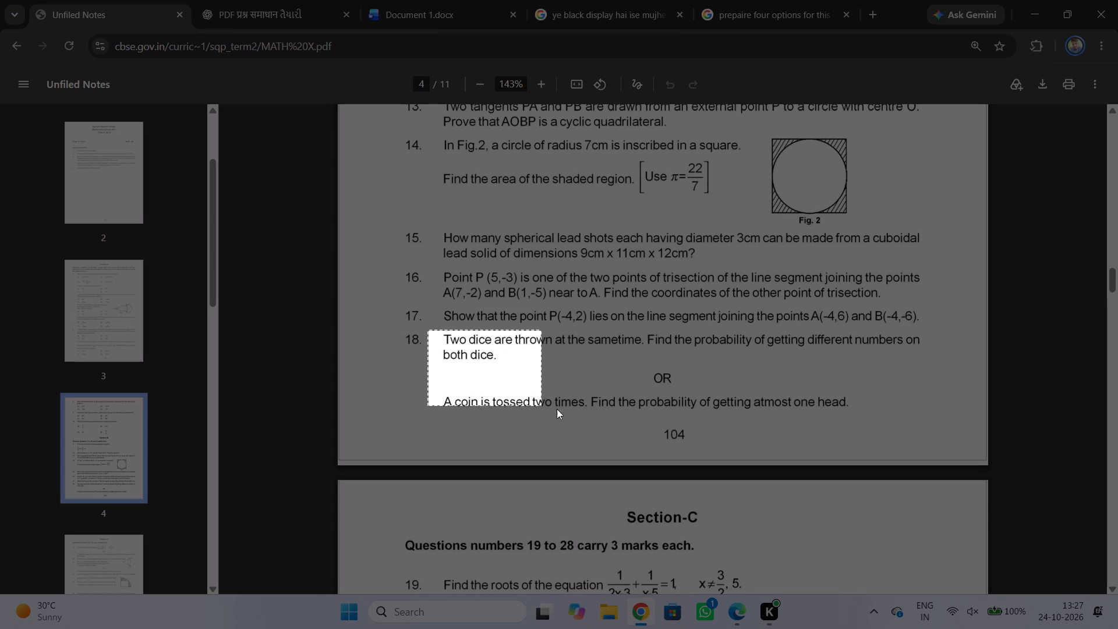
pyautogui.moveTo(557, 409); pyautogui.dragTo(941, 418)
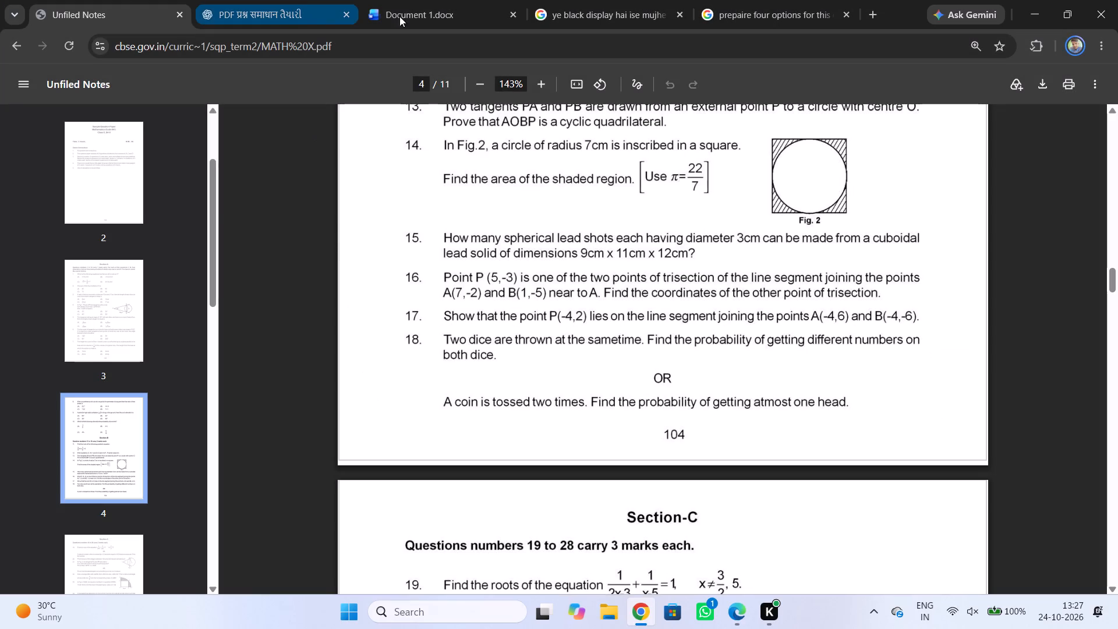
pyautogui.click(429, 10)
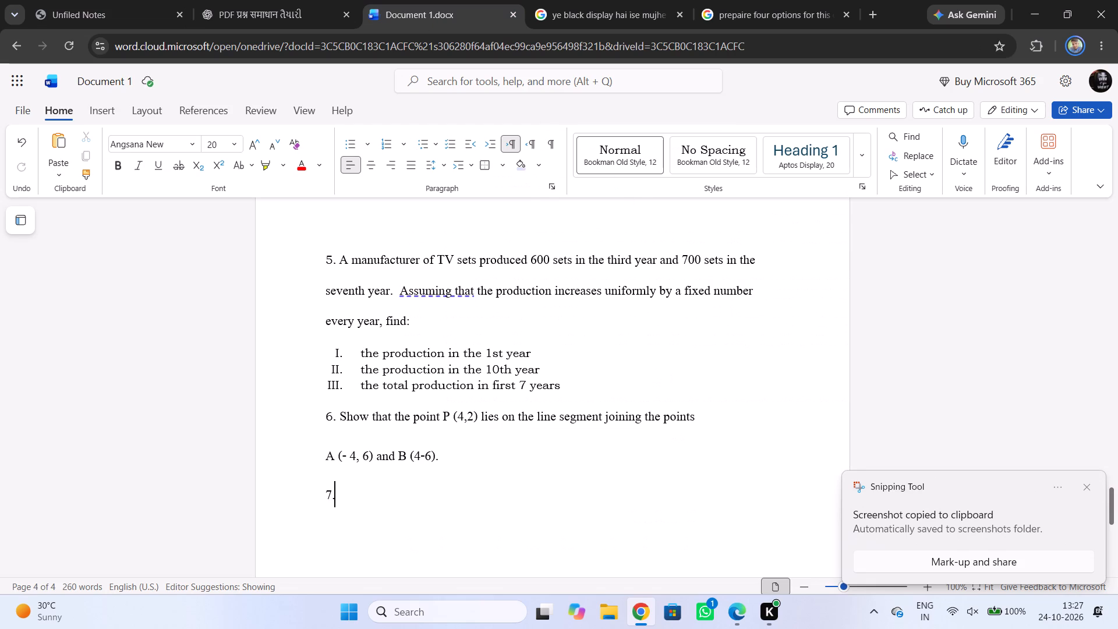
pyautogui.hotkey('ctrl', 'v')
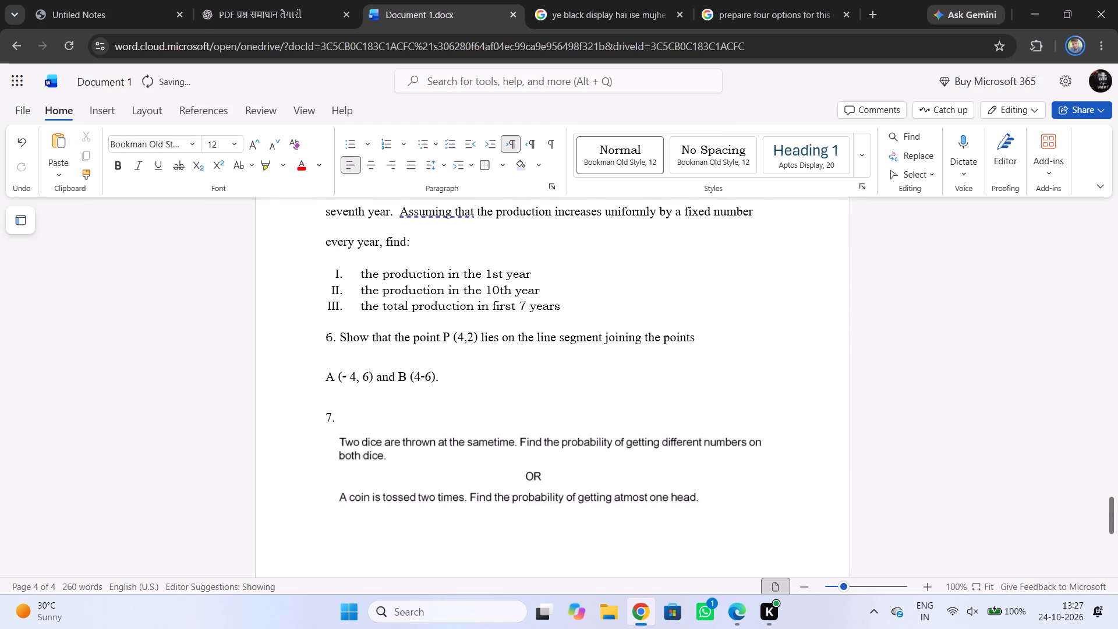
# Add the number "8." on the line below the pasted question 7 image.
pyautogui.press('8')
pyautogui.press('.')
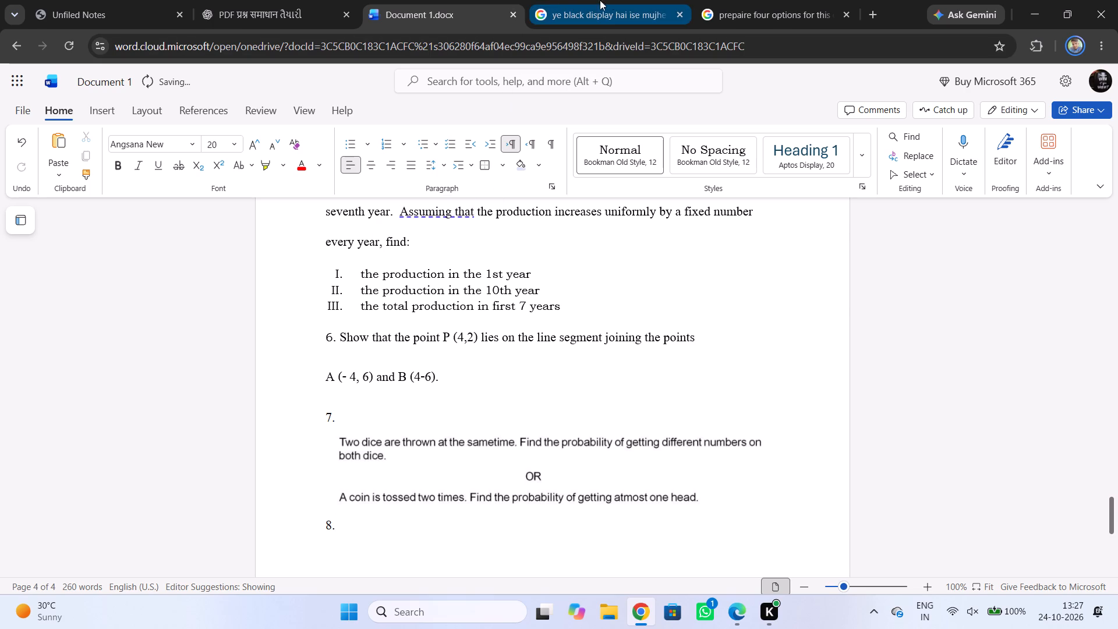
# Switch to the MATH X PDF in Microsoft Edge and look through the Section-C questions for one to use as question 8.
pyautogui.click(735, 603)
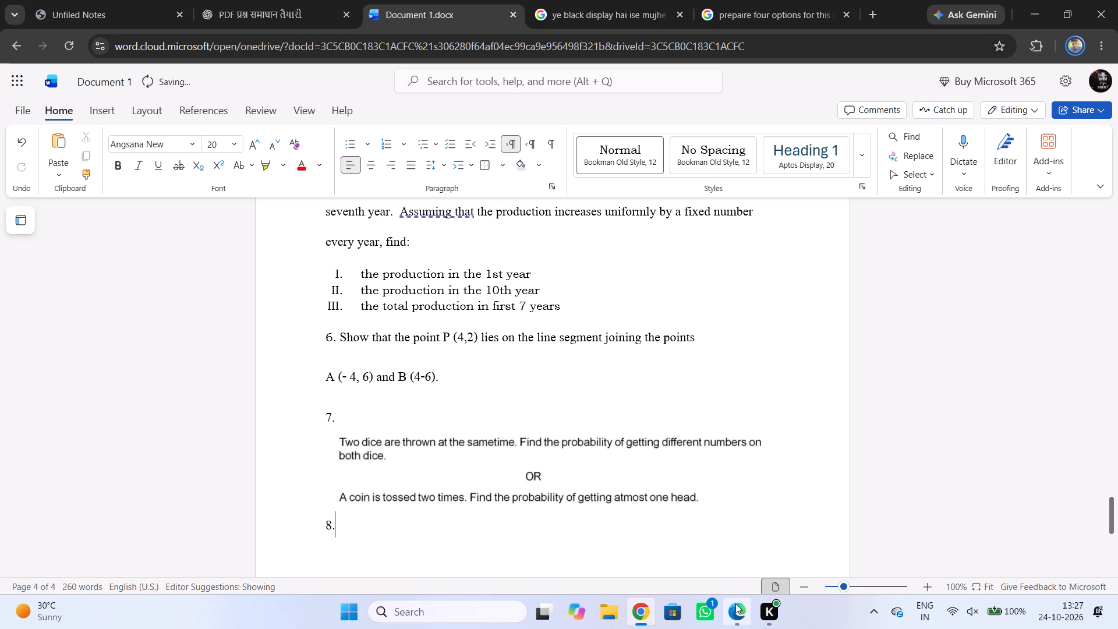
pyautogui.scroll(-3, 610, 317)
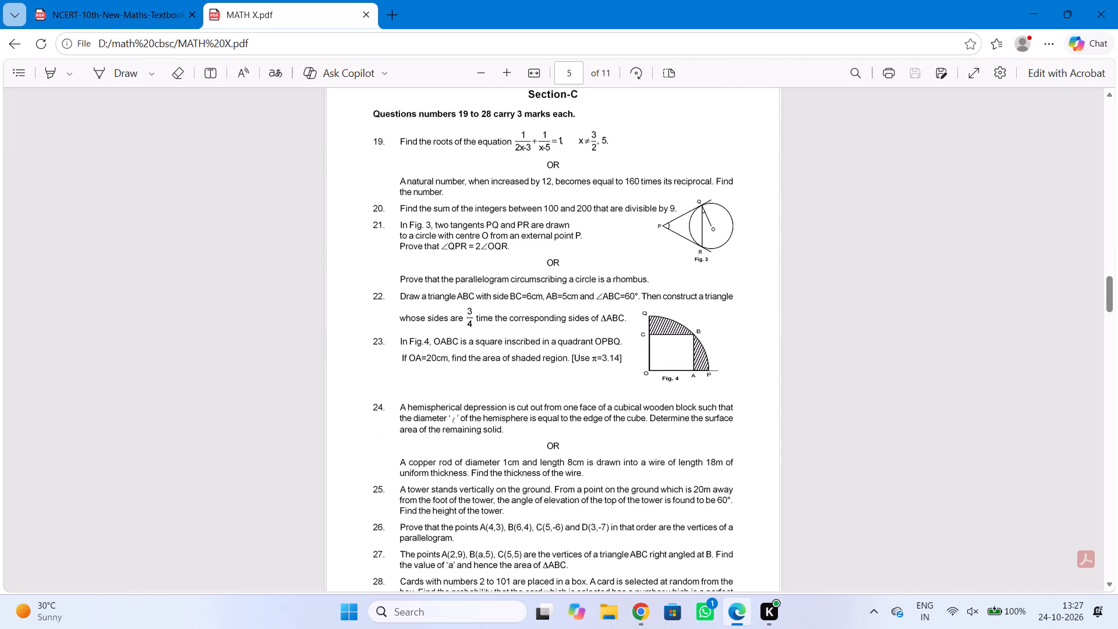
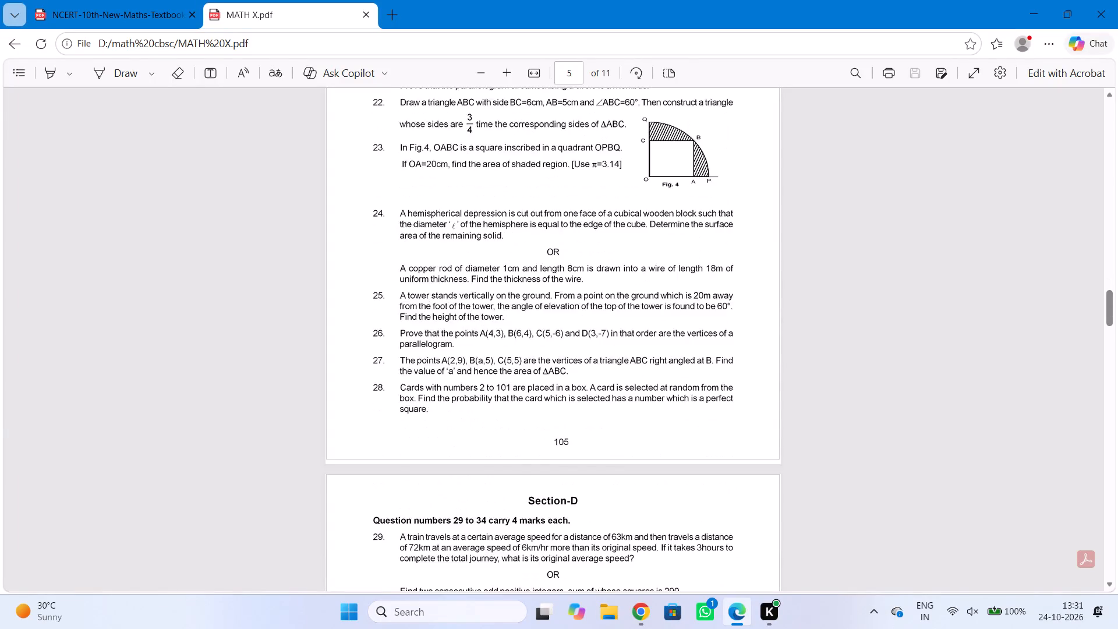
# Look through questions 24 to 34 in the MATH X PDF for a candidate for question 8, and return to Document 1 in Word.
pyautogui.scroll(-2, 611, 260)
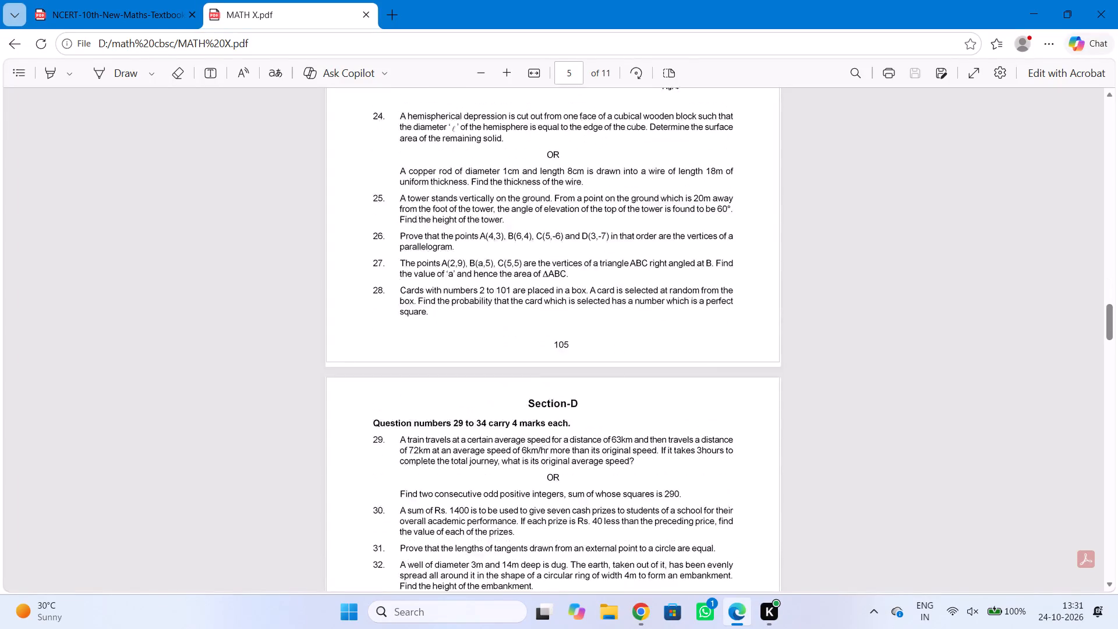
pyautogui.scroll(-3, 611, 260)
pyautogui.scroll(2, 612, 252)
pyautogui.scroll(-1, 612, 252)
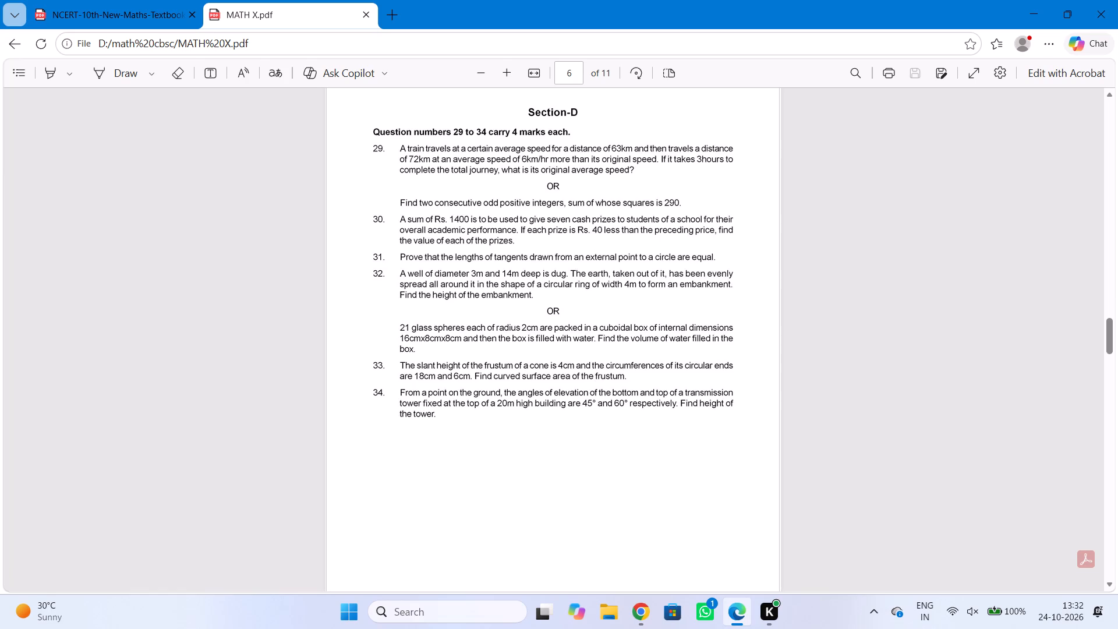
pyautogui.click(629, 616)
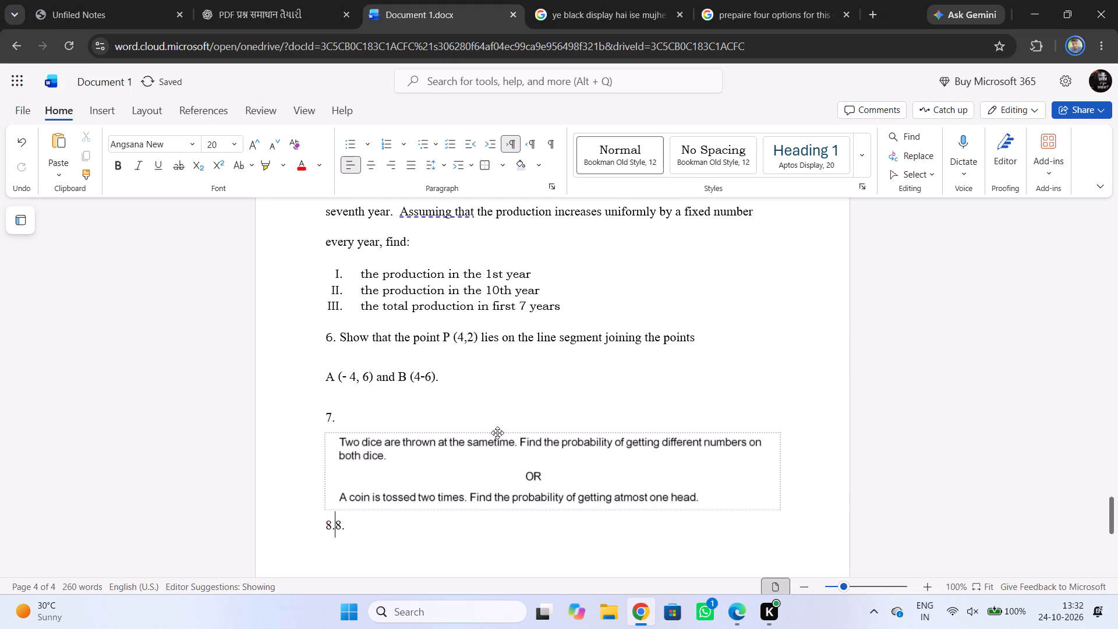
# Delete the duplicate "8." below the question 7 image so that only one number 8 remains.
pyautogui.doubleClick(355, 532)
pyautogui.doubleClick(349, 528)
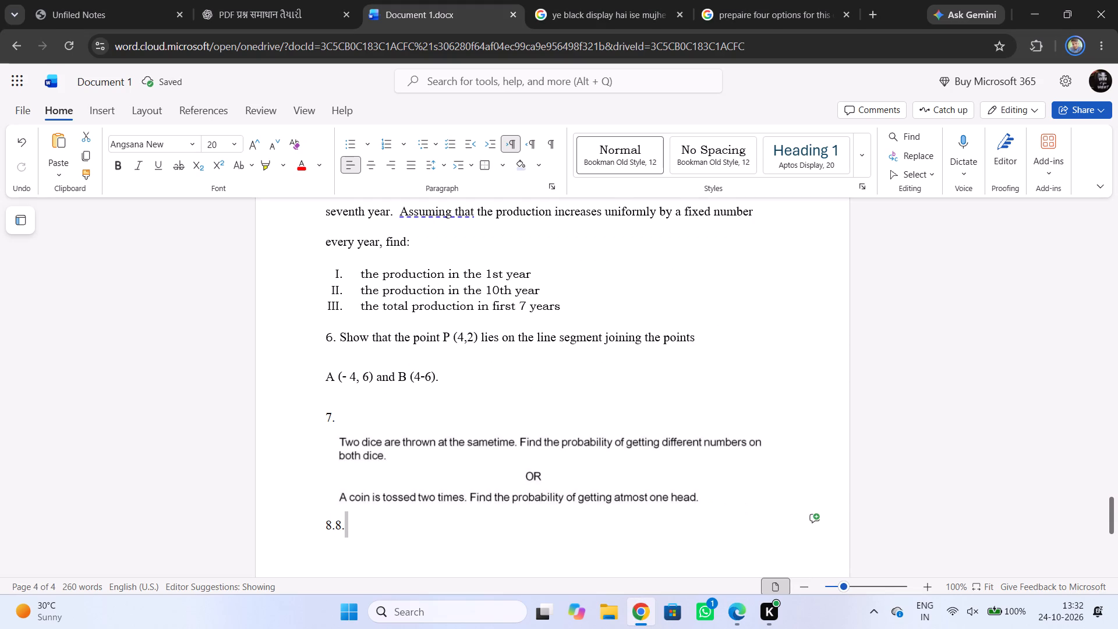
pyautogui.press('BackSpace')
pyautogui.press('BackSpace')
pyautogui.press('BackSpace')
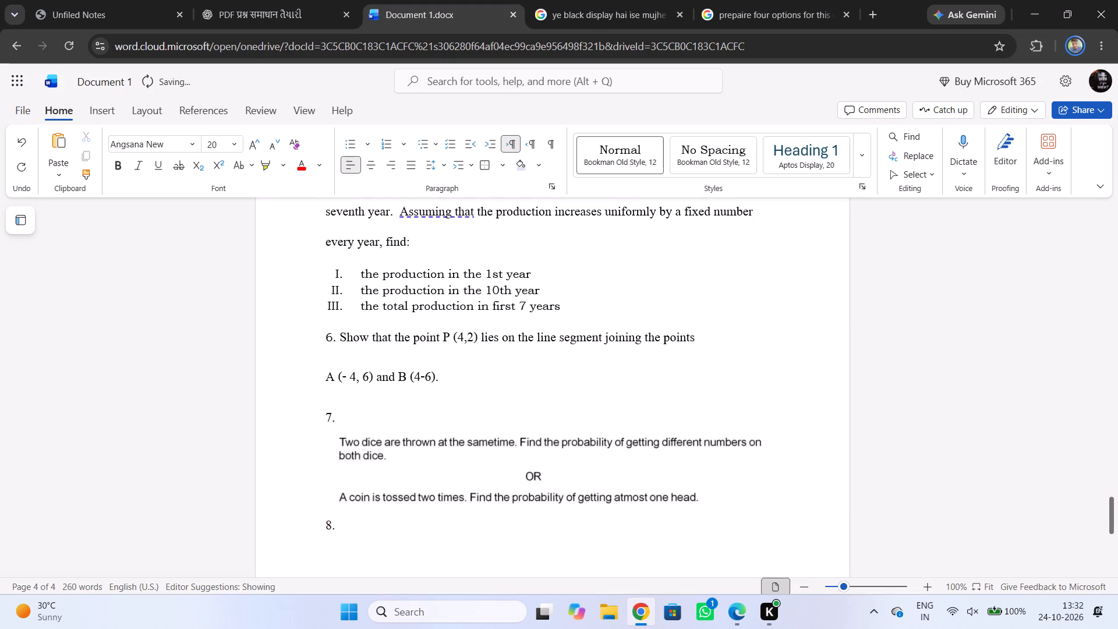
# Switch to the MATH X PDF in Edge and snip both alternatives of question 24, the hemispherical depression and the copper rod.
pyautogui.scroll(-2, 458, 511)
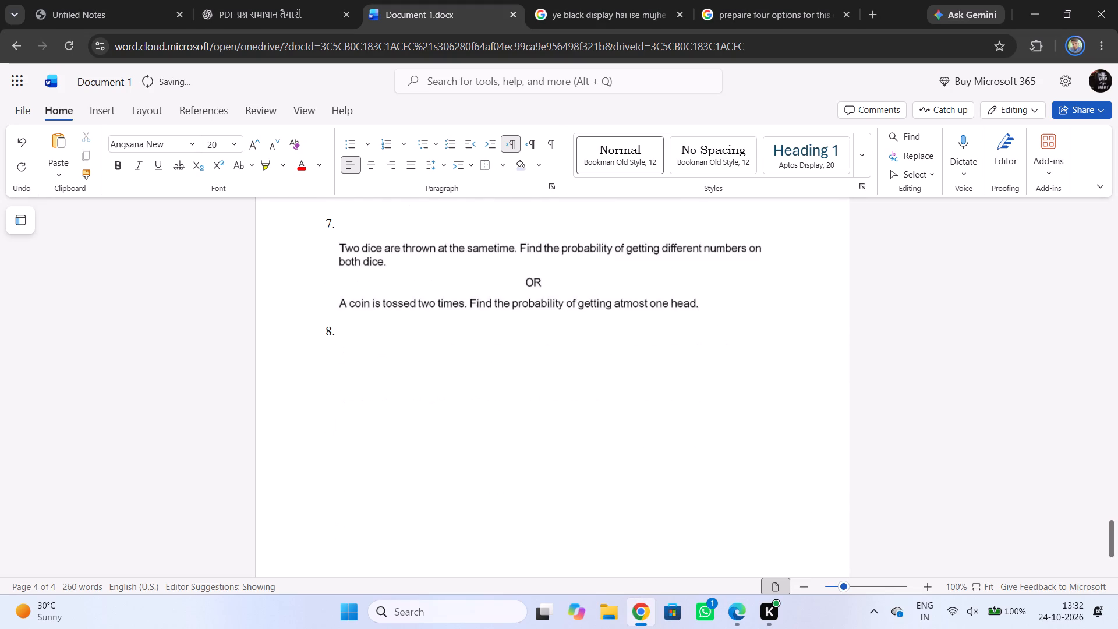
pyautogui.click(738, 616)
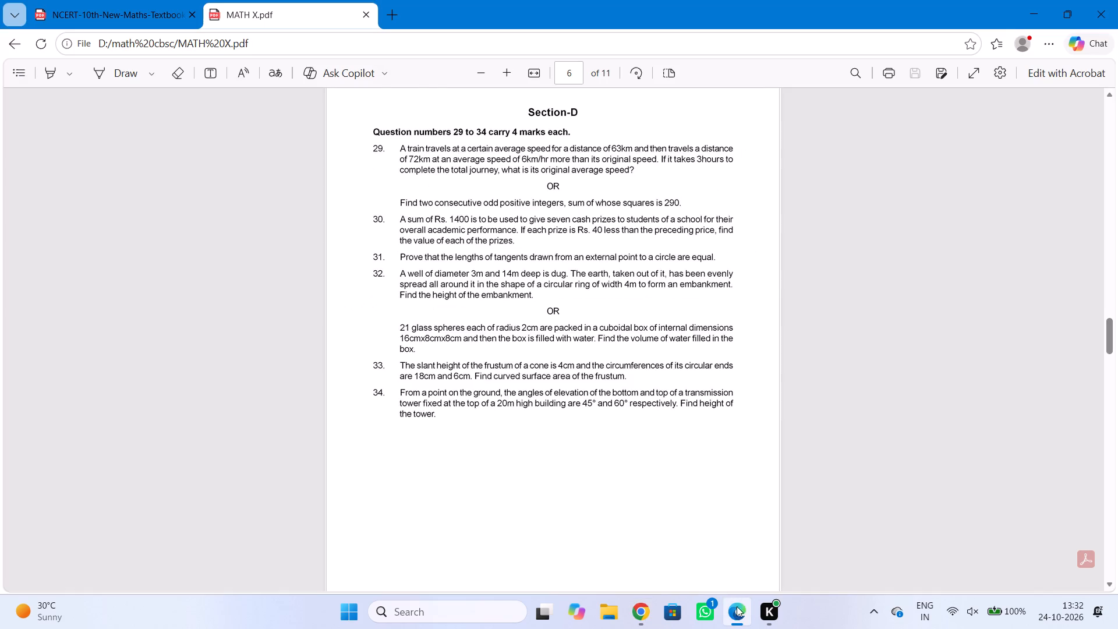
pyautogui.scroll(4, 585, 369)
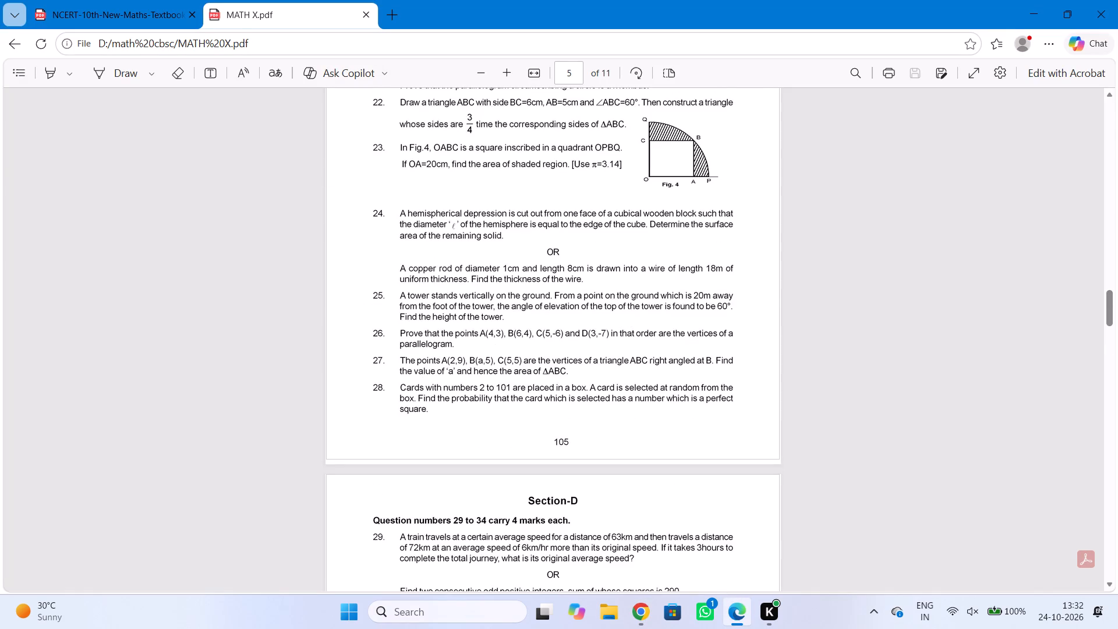
pyautogui.press('Print')
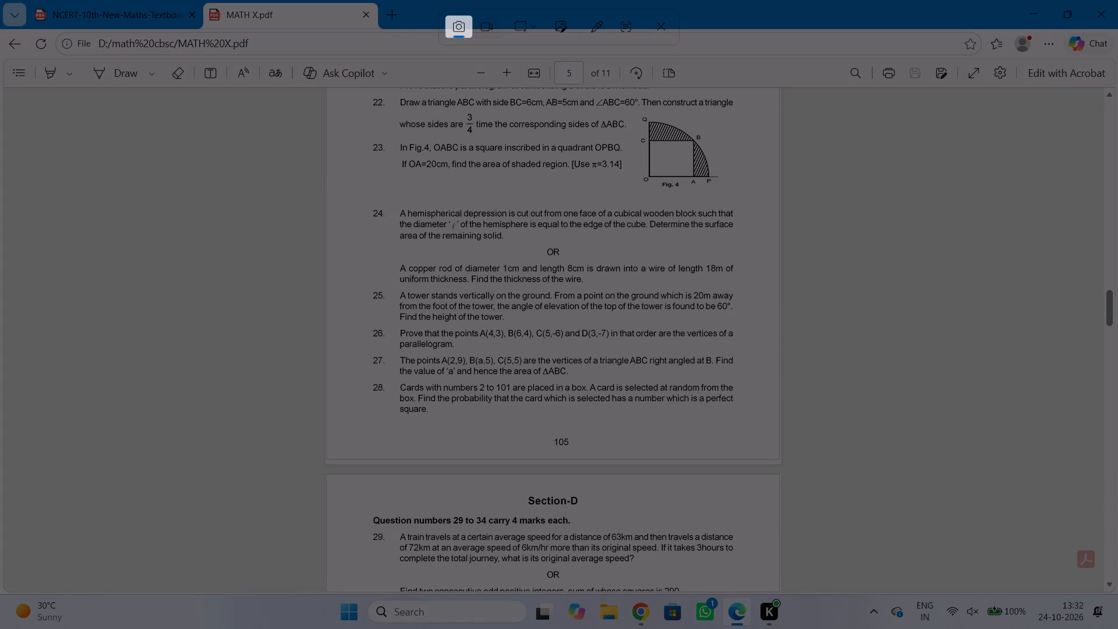
pyautogui.moveTo(394, 204); pyautogui.dragTo(678, 292)
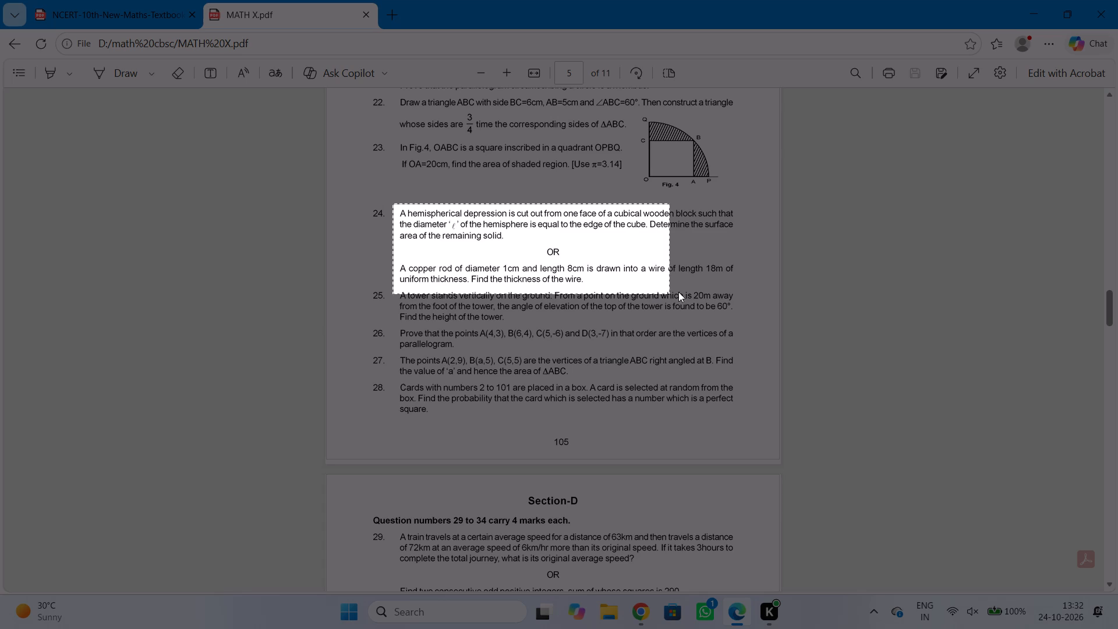
pyautogui.moveTo(678, 292); pyautogui.dragTo(743, 289)
# Return to the Word document in Chrome and paste the snipped question 24 image on a new line below "8.".
pyautogui.click(634, 617)
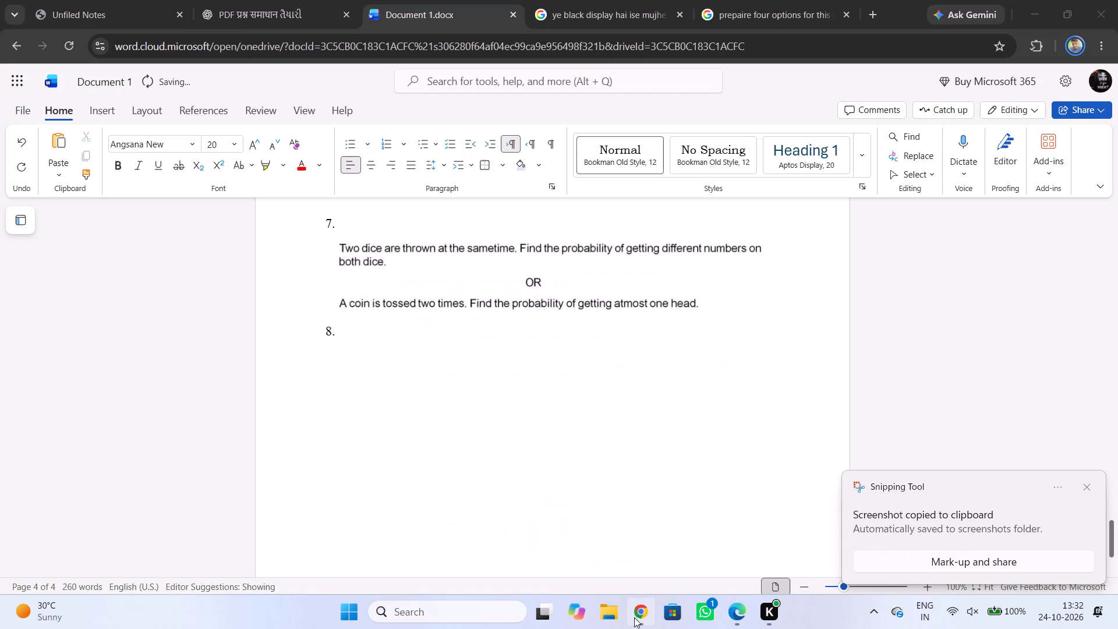
pyautogui.hotkey('ctrl', 'v')
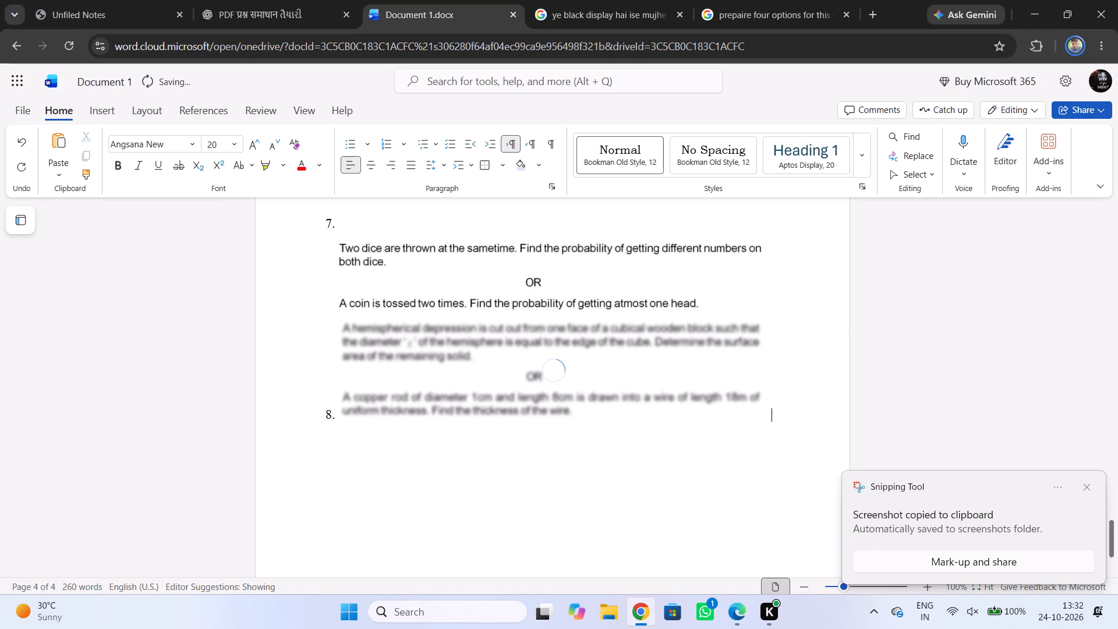
pyautogui.press('BackSpace')
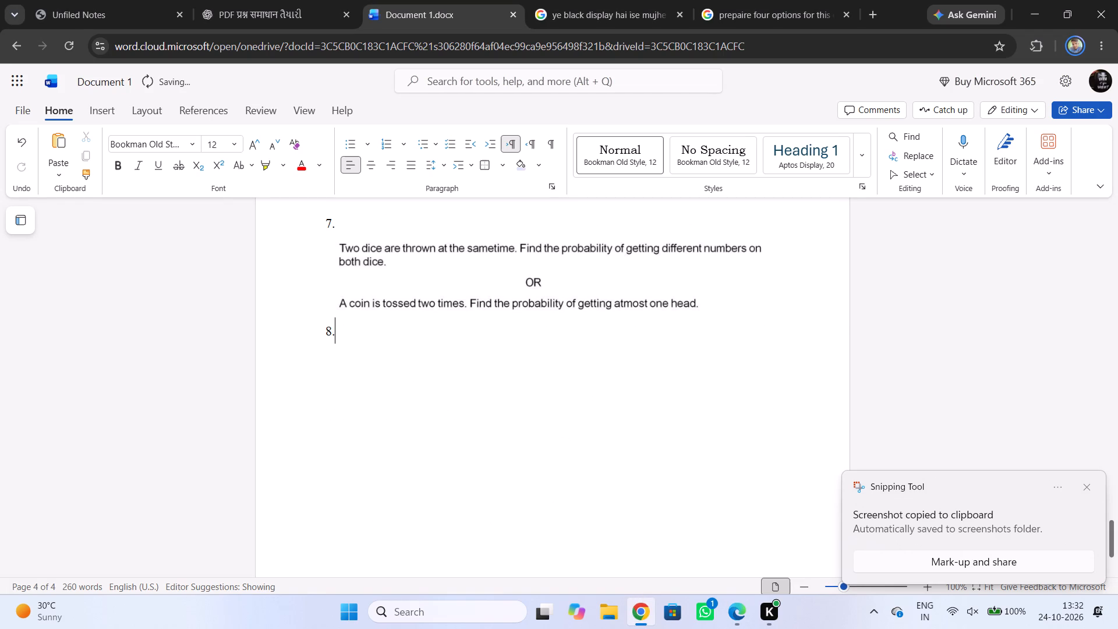
pyautogui.press('Return')
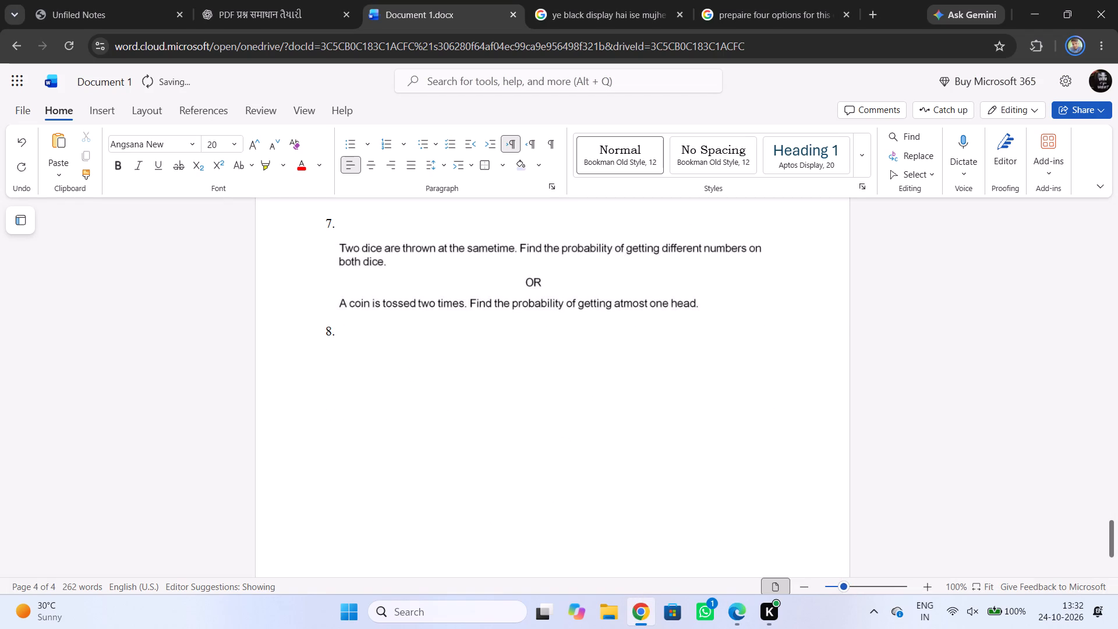
pyautogui.press('Return')
pyautogui.press('BackSpace')
pyautogui.hotkey('ctrl', 'v')
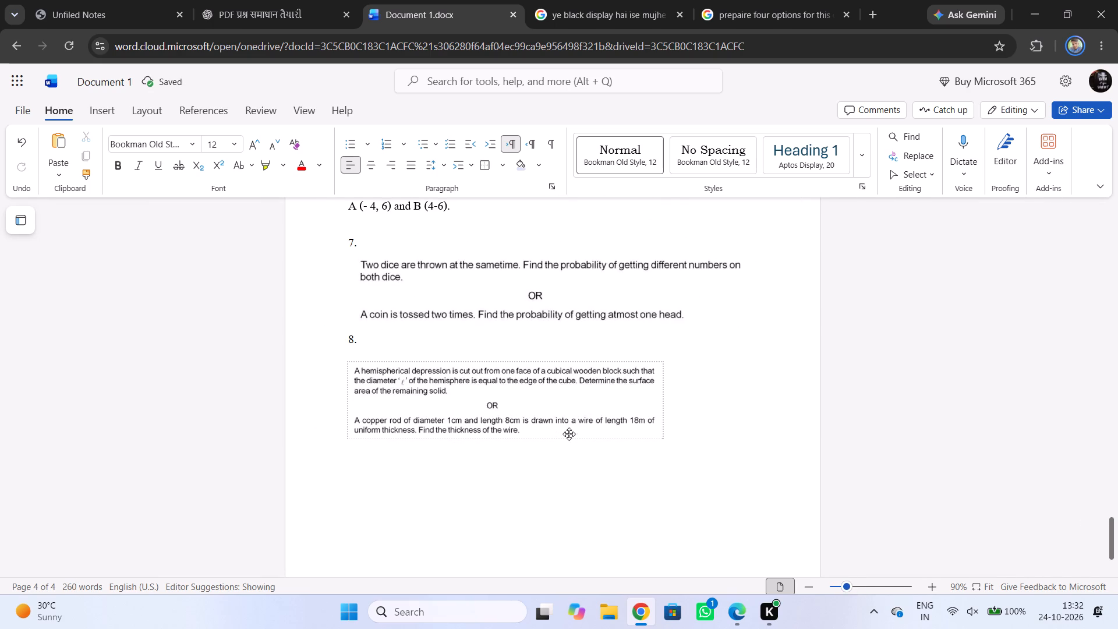
# Stretch the question 8 image to about 6.37" wide and 1.6" high, matching the question 7 image's text width.
pyautogui.click(567, 423)
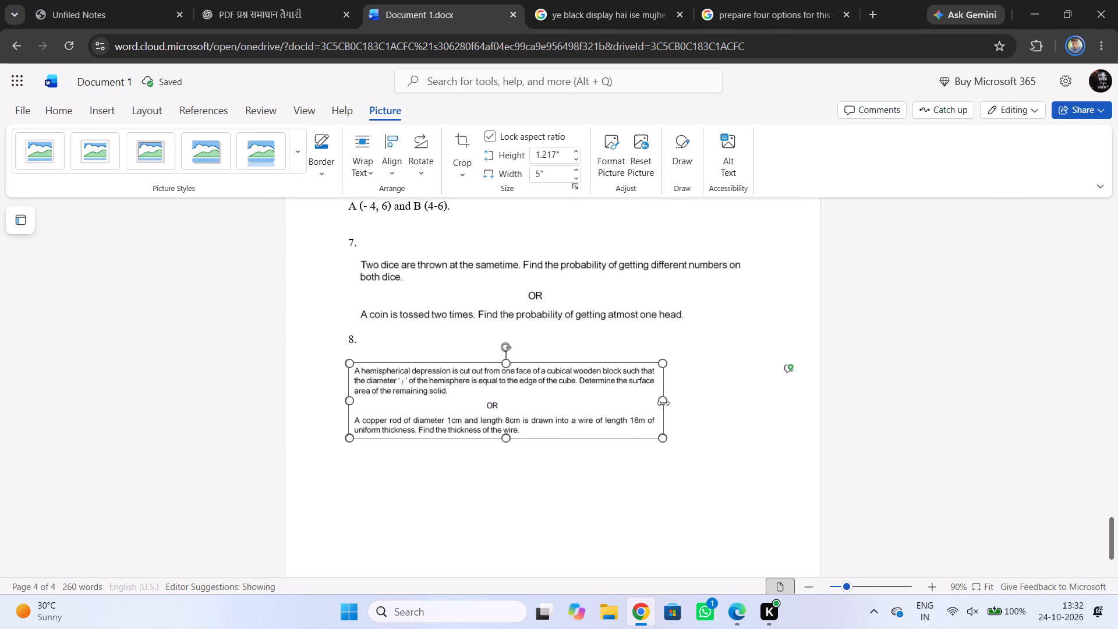
pyautogui.moveTo(663, 402); pyautogui.dragTo(749, 395)
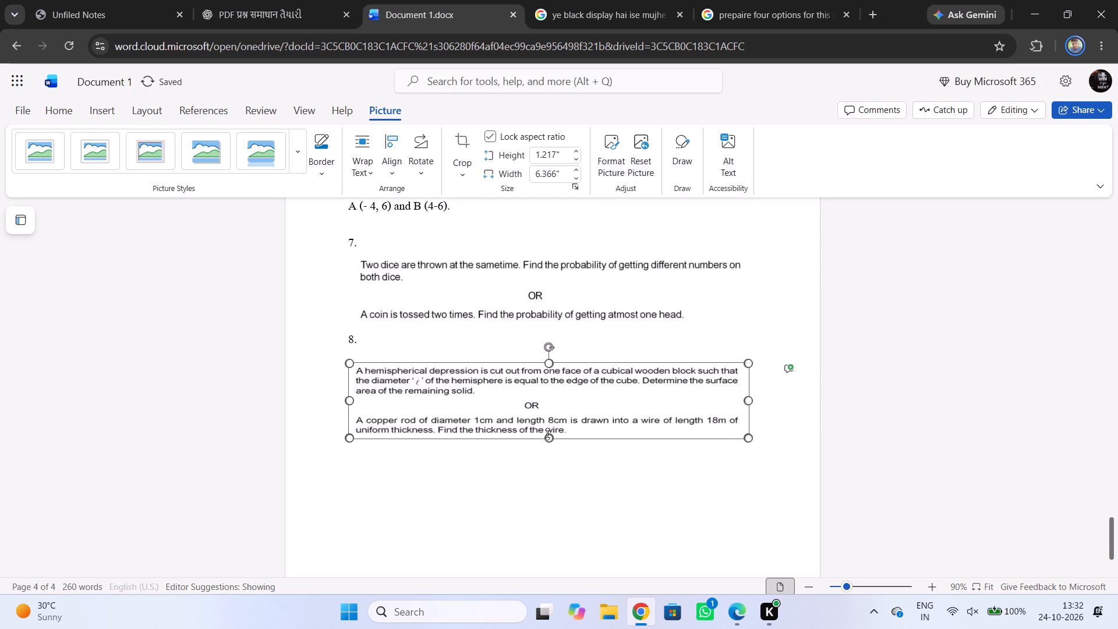
pyautogui.moveTo(547, 437); pyautogui.dragTo(546, 461)
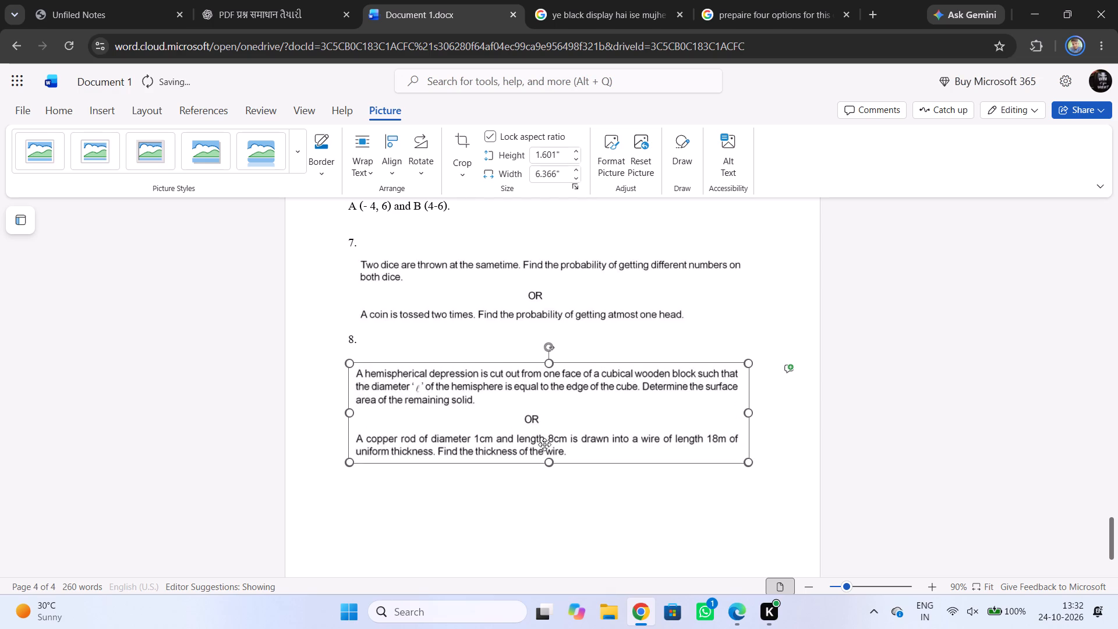
pyautogui.click(564, 426)
# Add the number "9." below the question 8 image and start a new line after it.
pyautogui.click(471, 500)
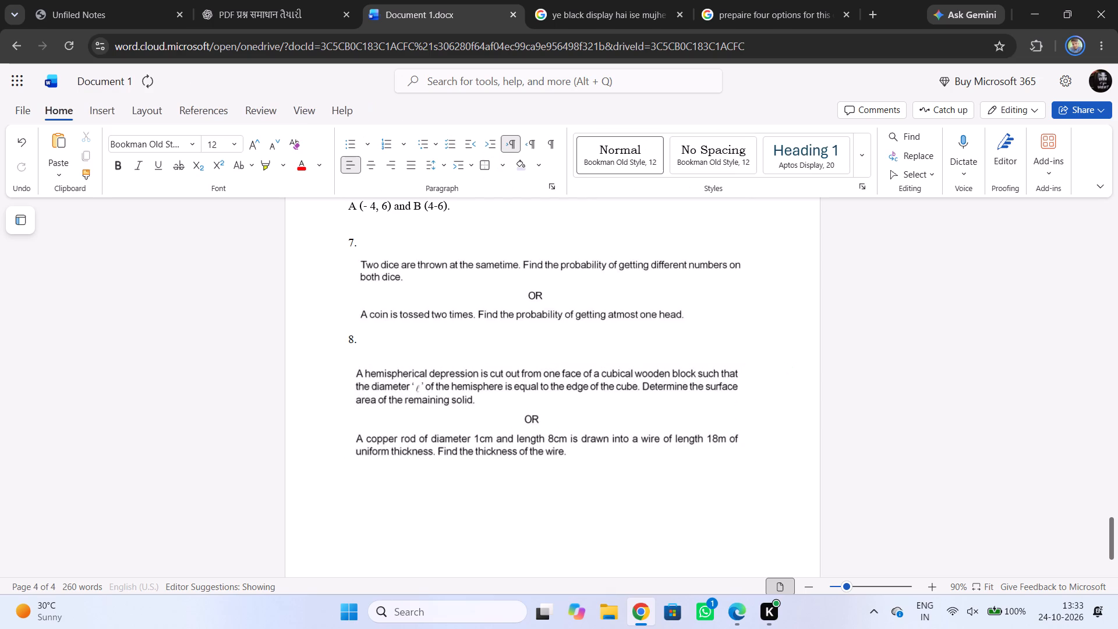
pyautogui.scroll(-1, 475, 491)
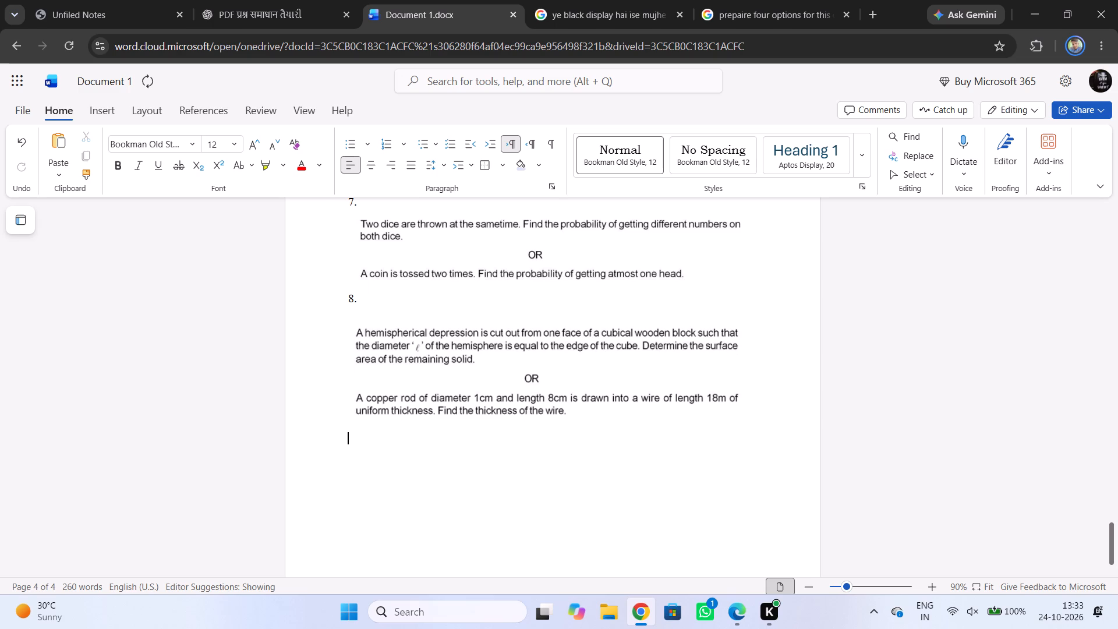
pyautogui.write('9.')
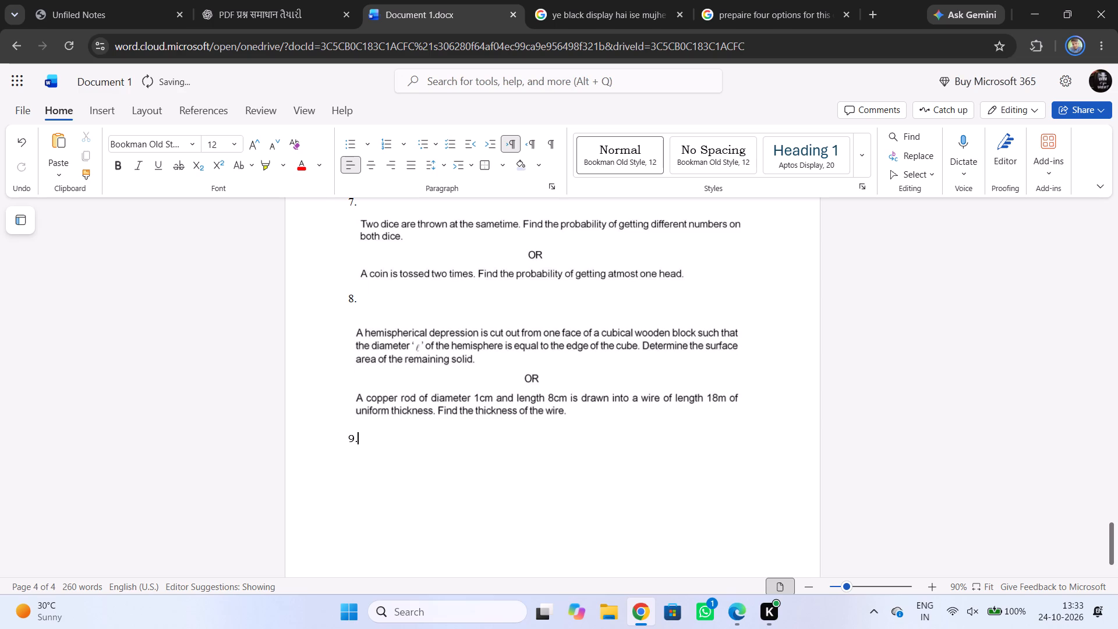
pyautogui.press('Return')
# Switch to the MATH X PDF in Edge and snip both alternatives of question 19, the equation roots and the natural number problem.
pyautogui.click(741, 610)
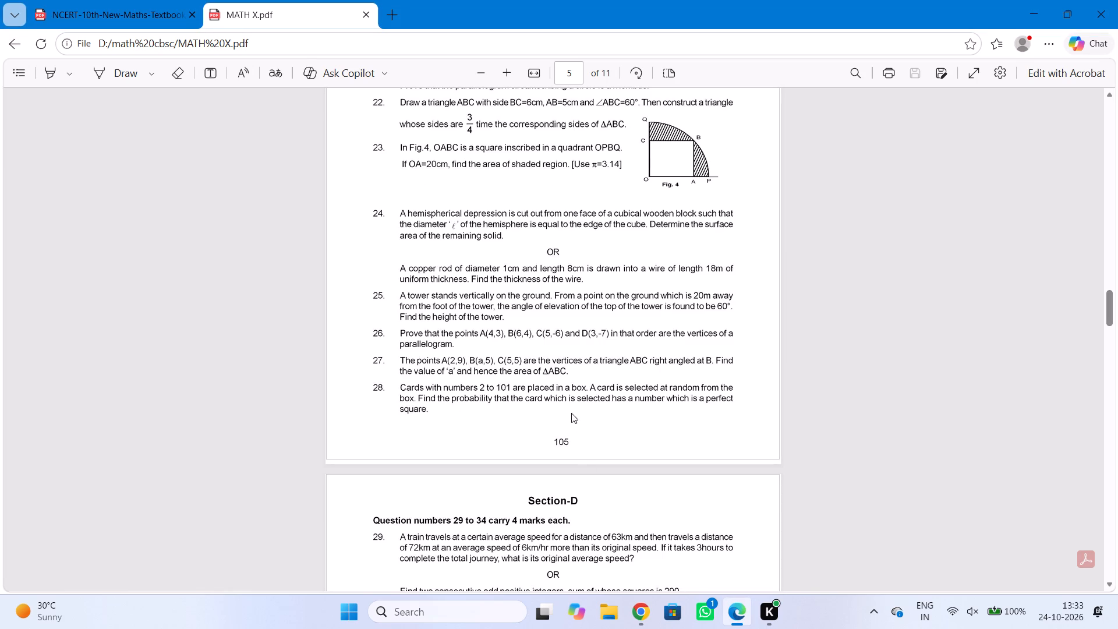
pyautogui.scroll(-2, 556, 305)
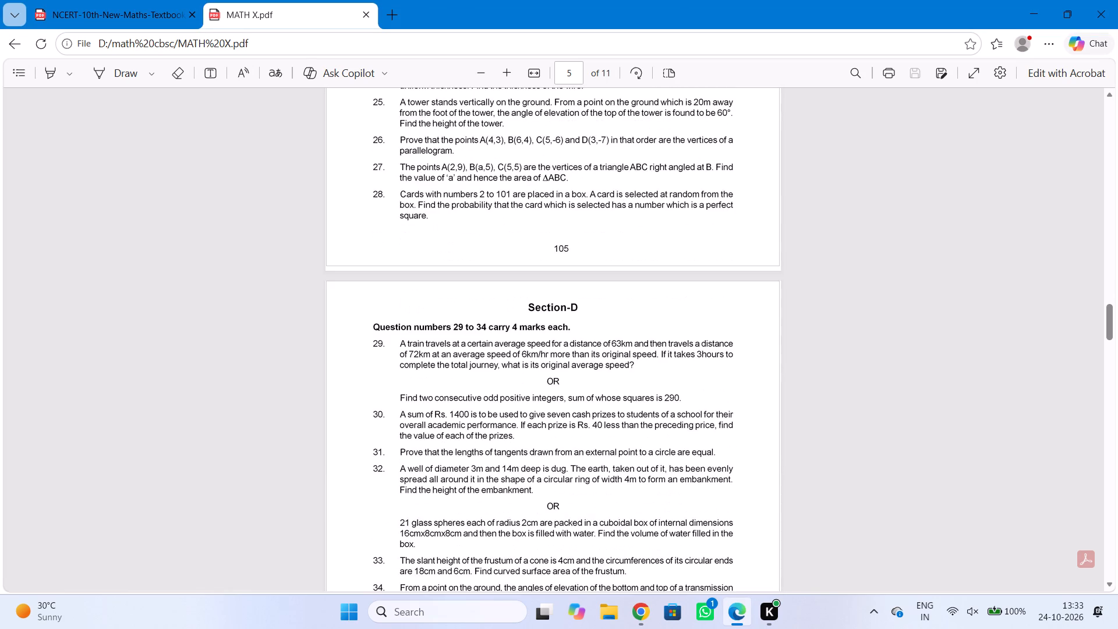
pyautogui.scroll(2, 559, 207)
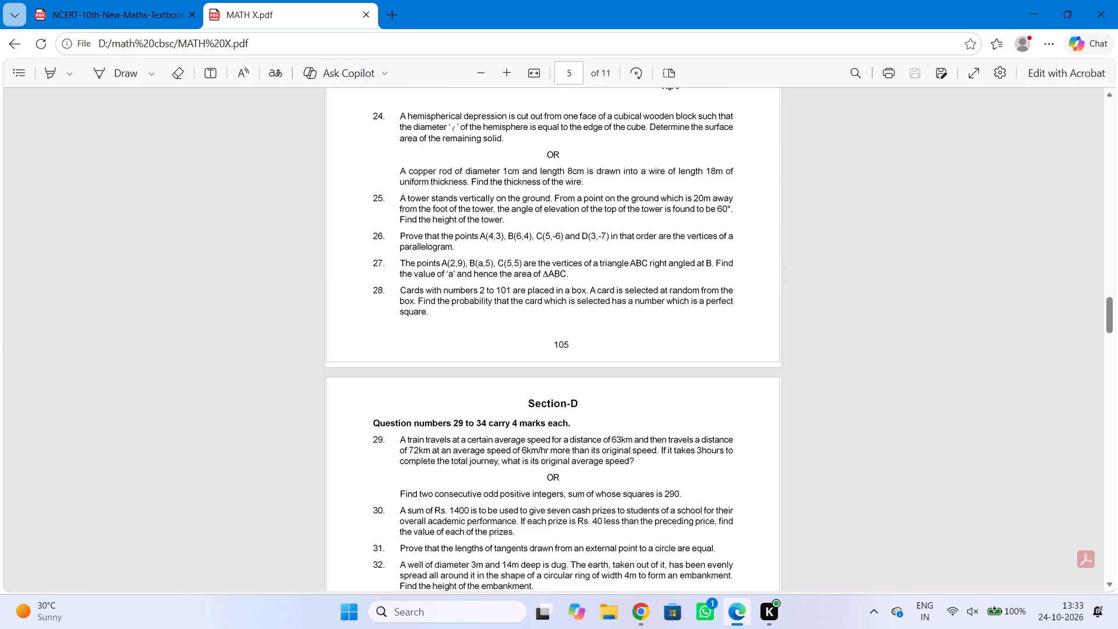
pyautogui.scroll(2, 560, 207)
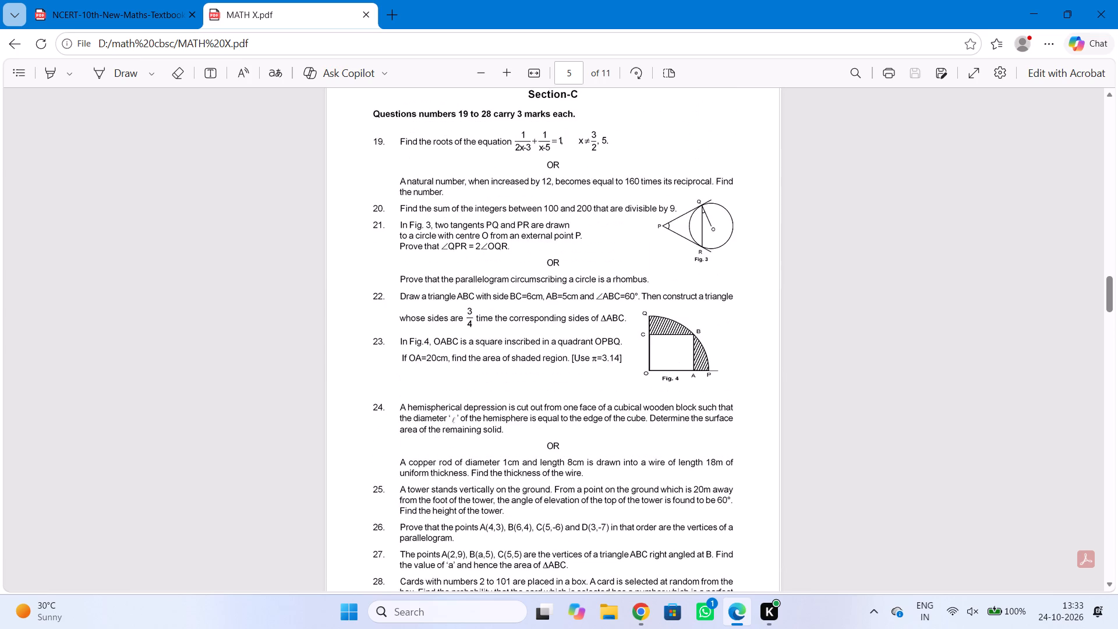
pyautogui.scroll(1, 540, 235)
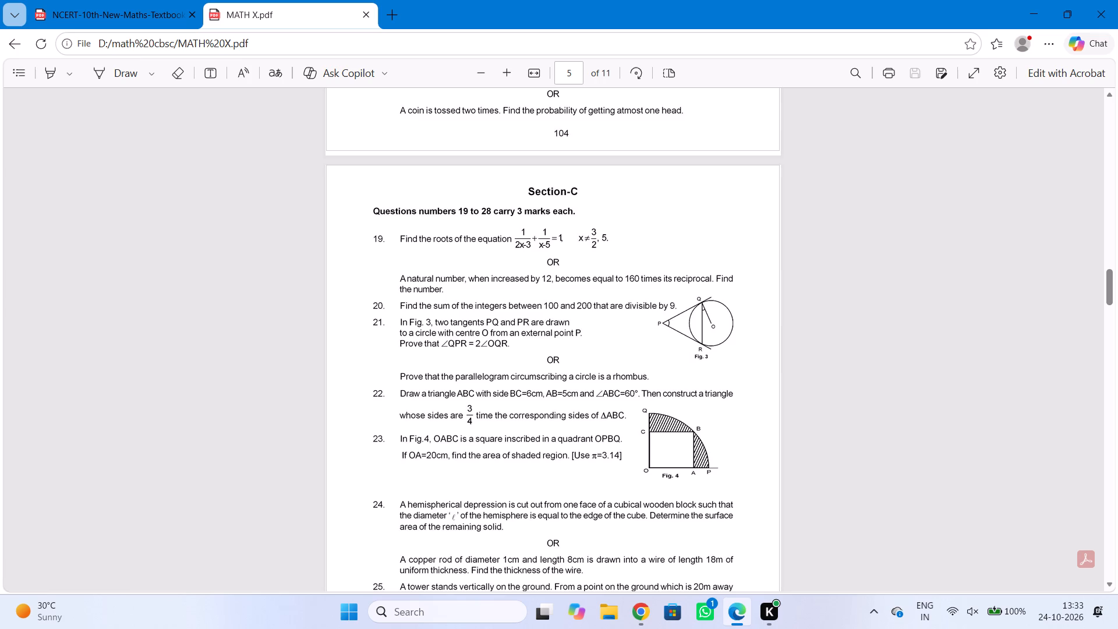
pyautogui.press('Print')
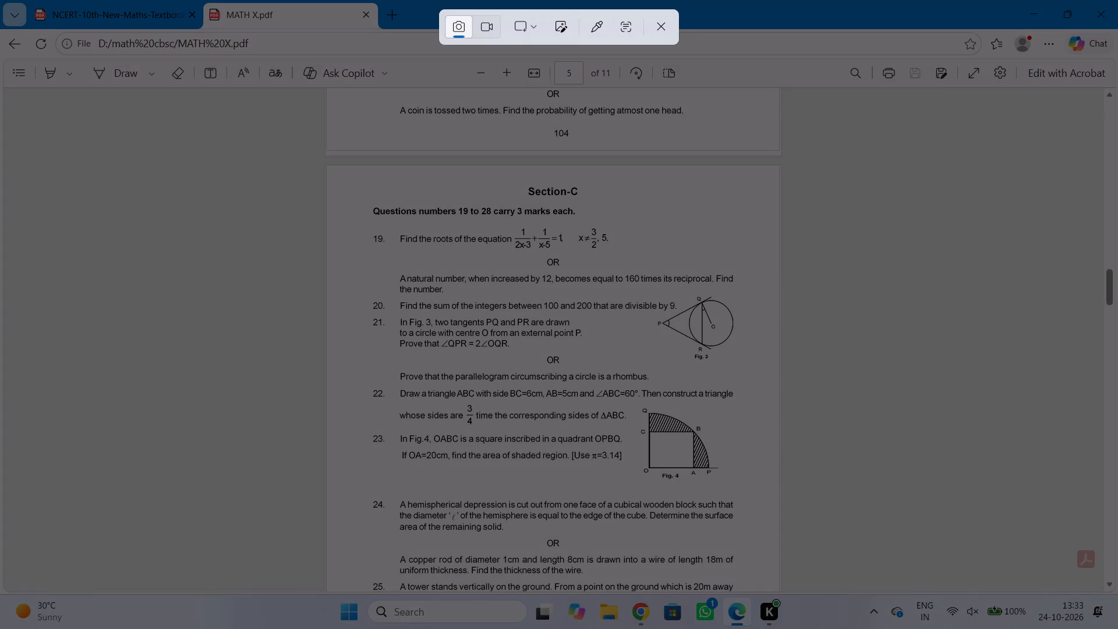
pyautogui.moveTo(395, 216); pyautogui.dragTo(407, 238)
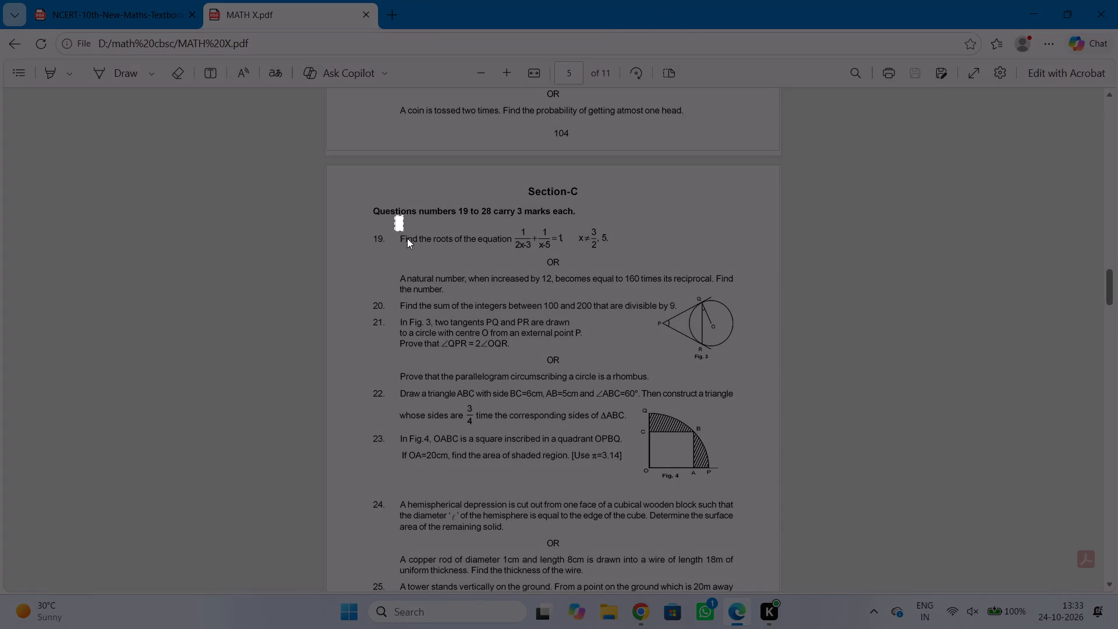
pyautogui.moveTo(407, 238); pyautogui.dragTo(726, 295)
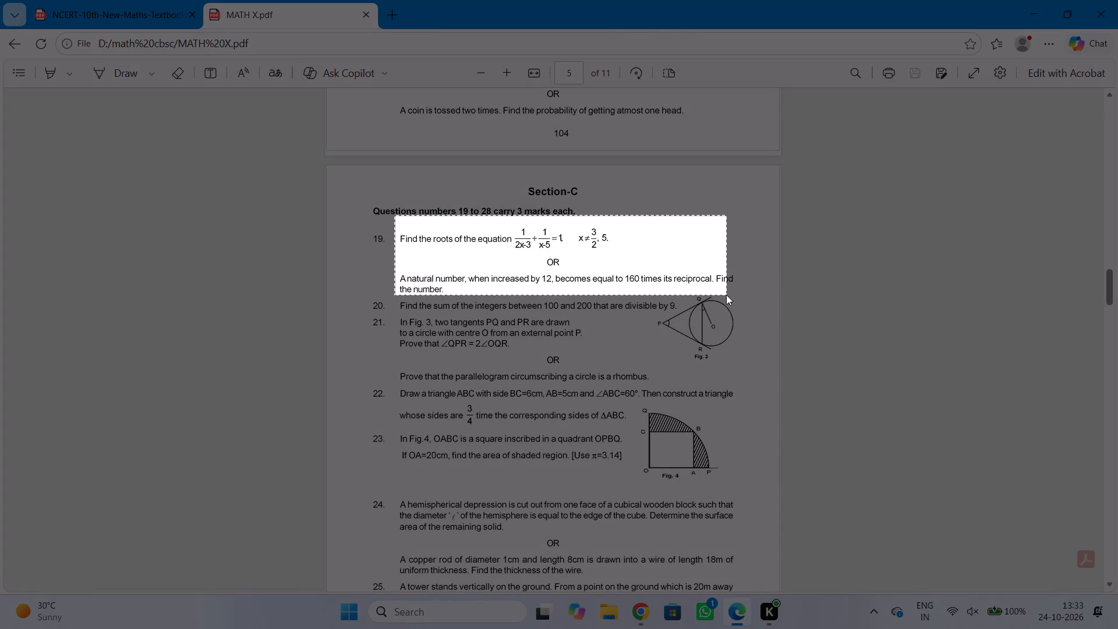
pyautogui.moveTo(726, 295); pyautogui.dragTo(751, 303)
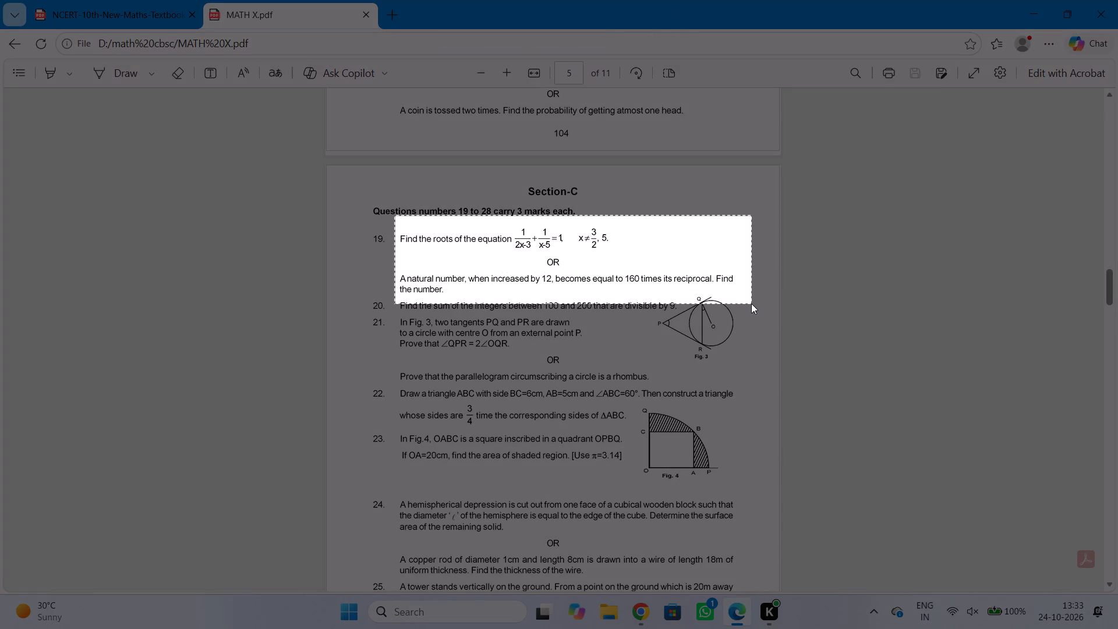
pyautogui.moveTo(751, 303); pyautogui.dragTo(754, 296)
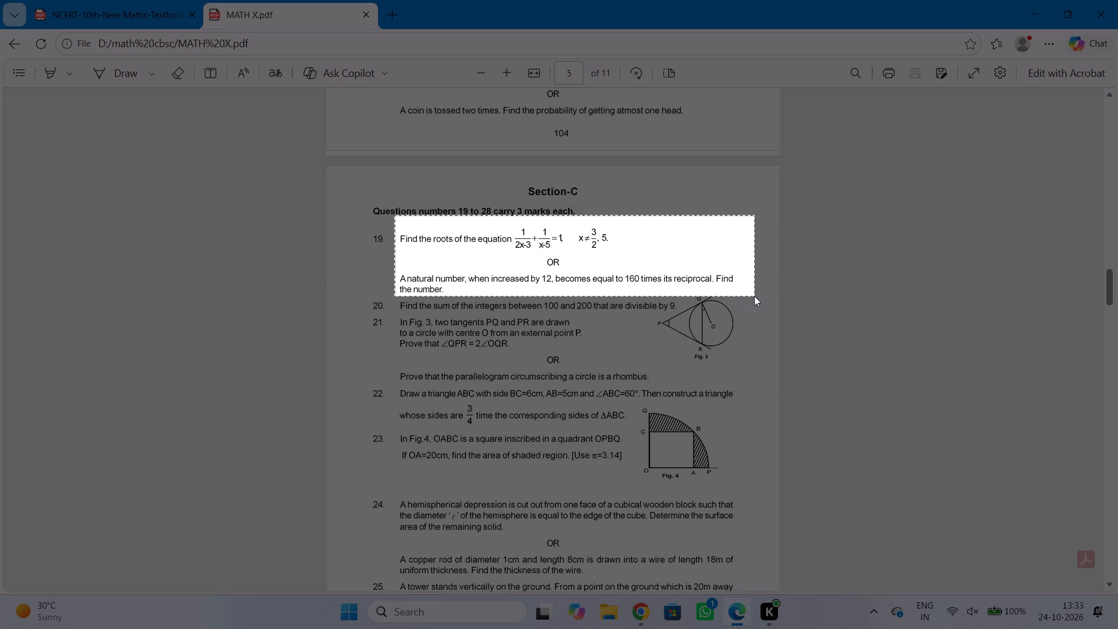
pyautogui.moveTo(754, 296); pyautogui.dragTo(756, 298)
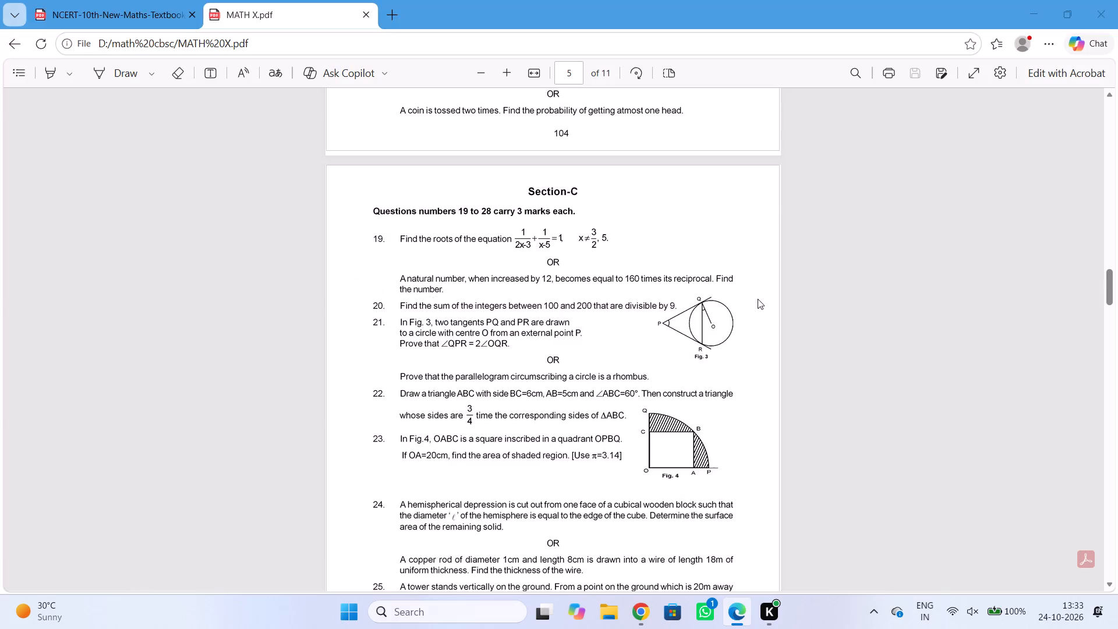
# Return to the Word document in Chrome and paste the snipped question 19 image on the line below "9.".
pyautogui.click(640, 610)
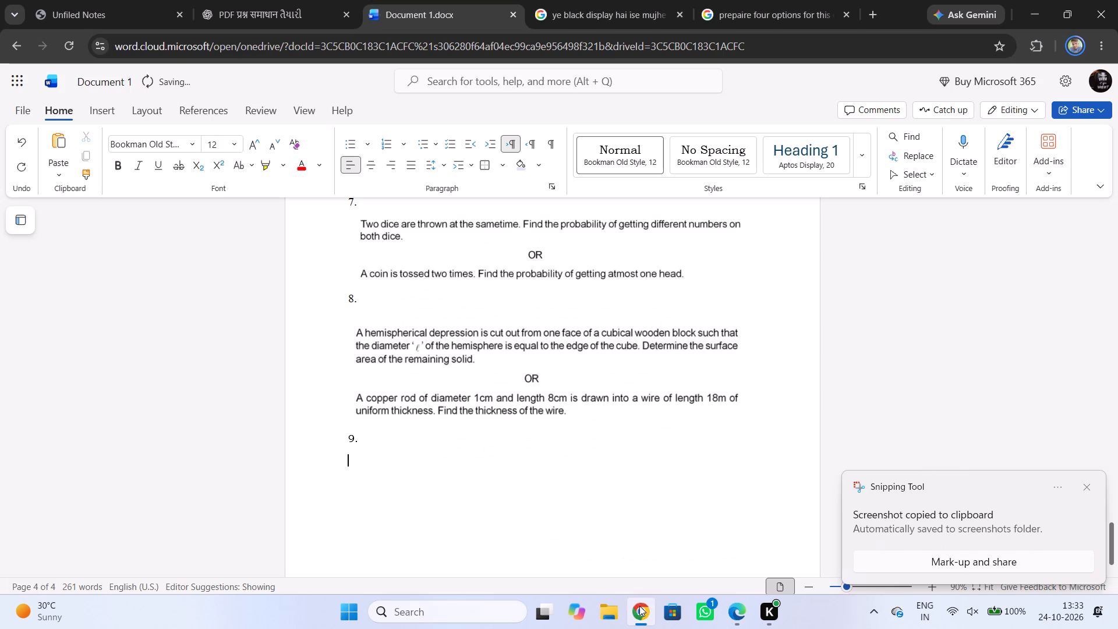
pyautogui.hotkey('ctrl', 'v')
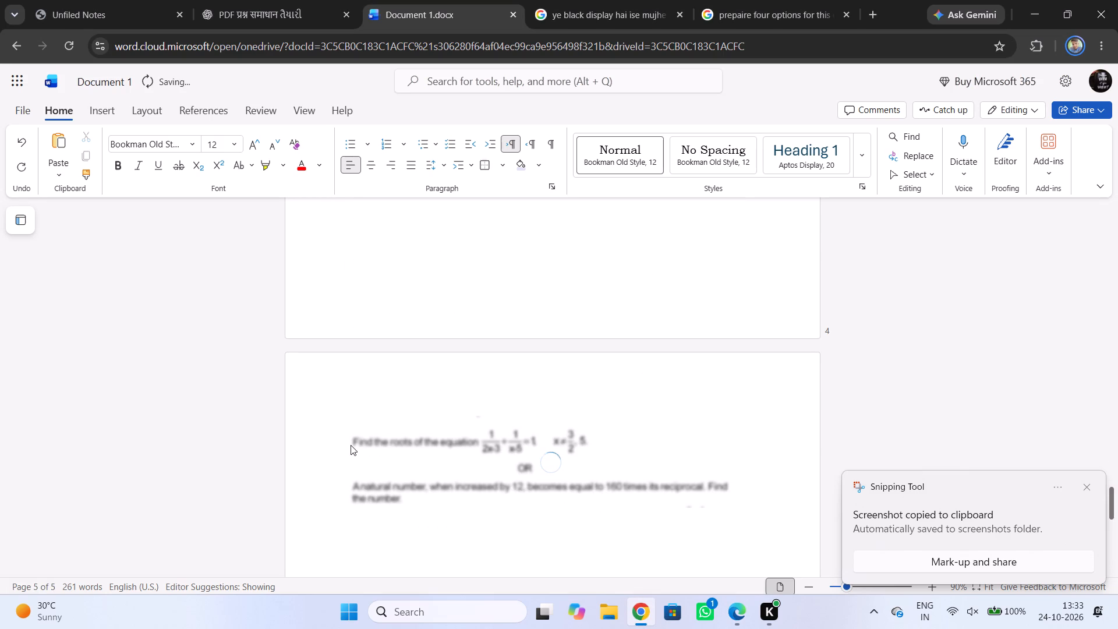
pyautogui.scroll(1, 351, 434)
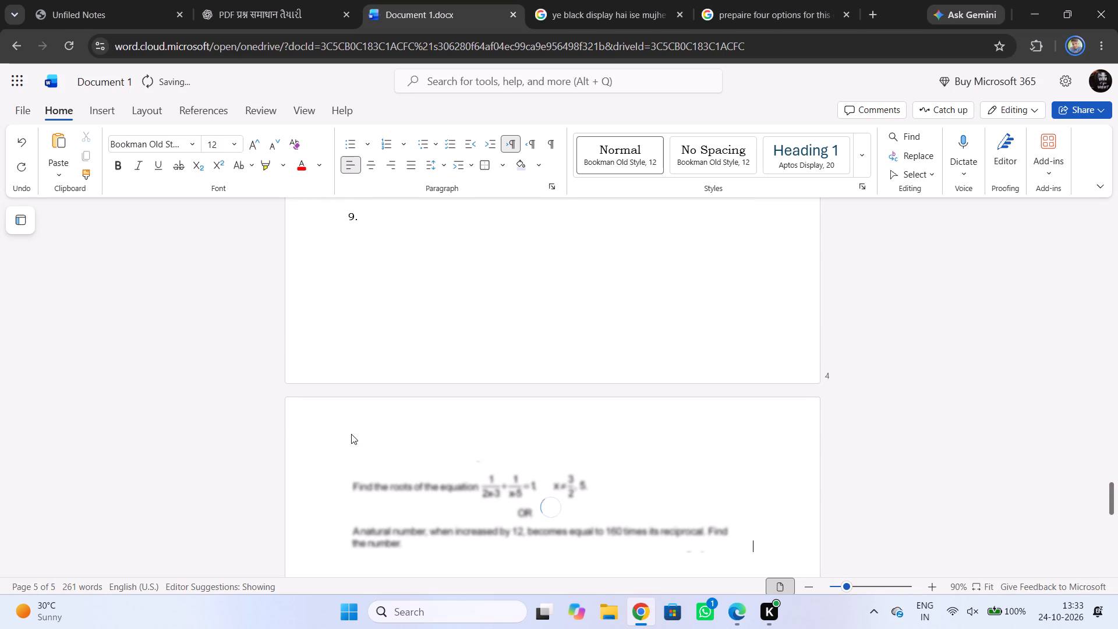
pyautogui.scroll(1, 351, 434)
pyautogui.scroll(-1, 384, 450)
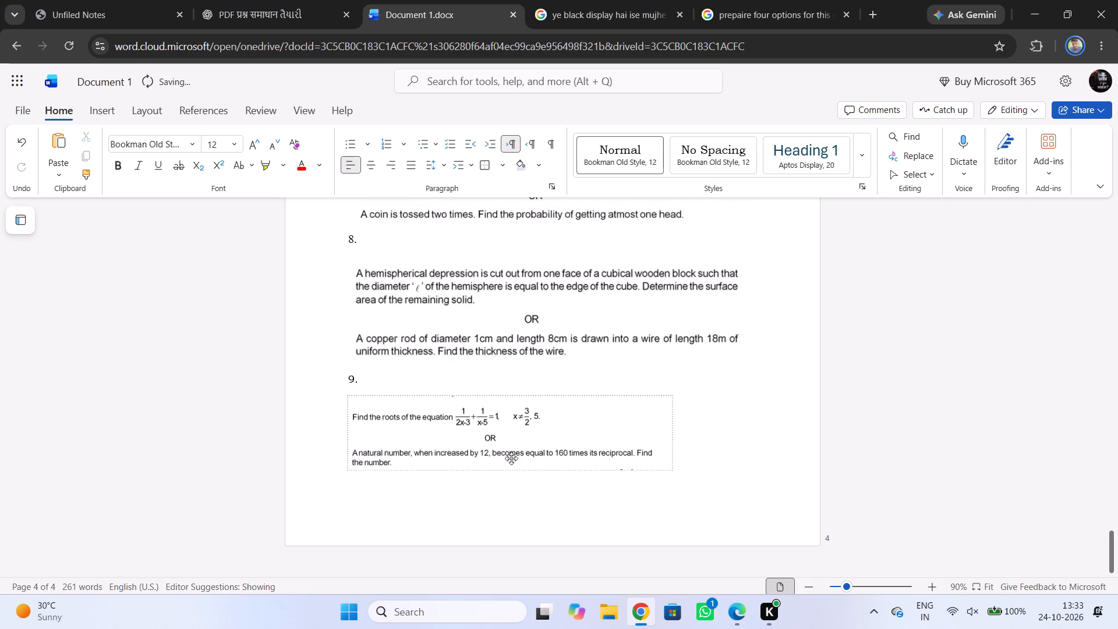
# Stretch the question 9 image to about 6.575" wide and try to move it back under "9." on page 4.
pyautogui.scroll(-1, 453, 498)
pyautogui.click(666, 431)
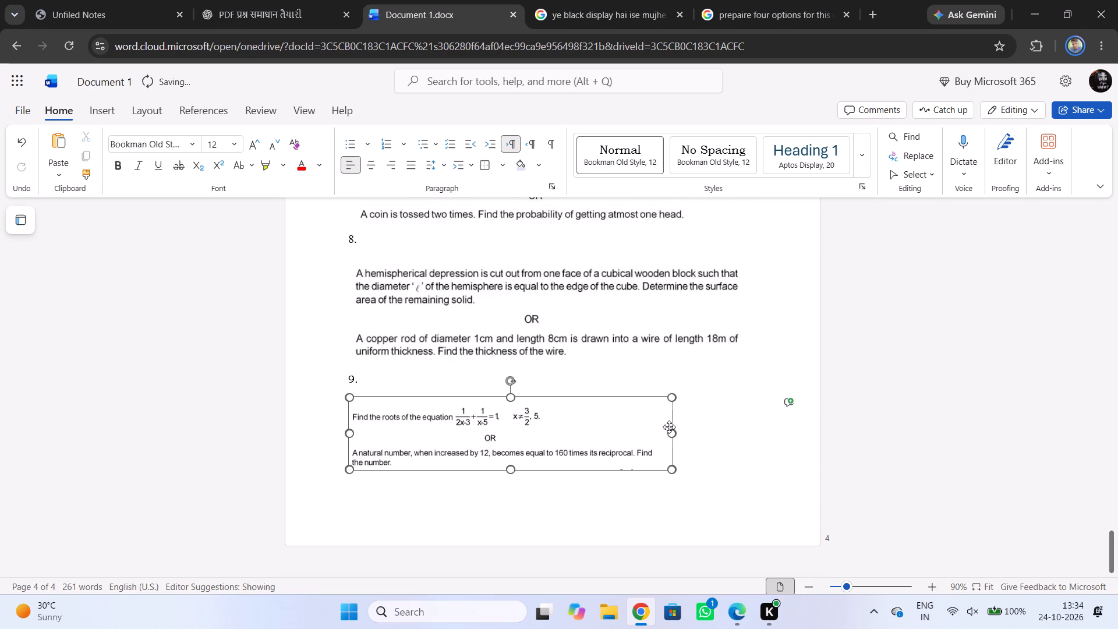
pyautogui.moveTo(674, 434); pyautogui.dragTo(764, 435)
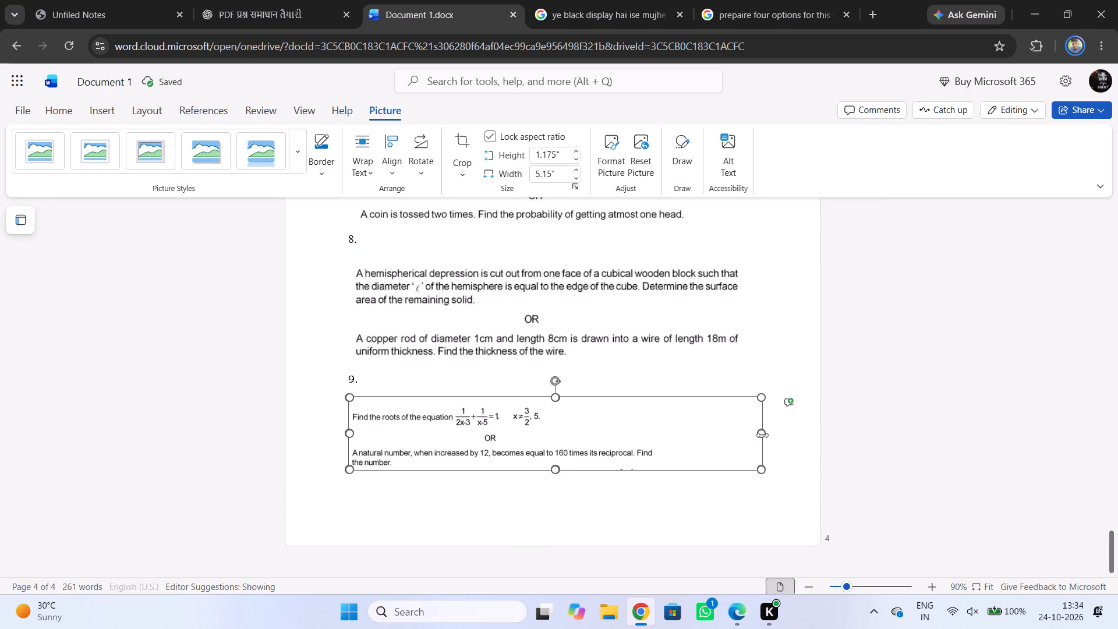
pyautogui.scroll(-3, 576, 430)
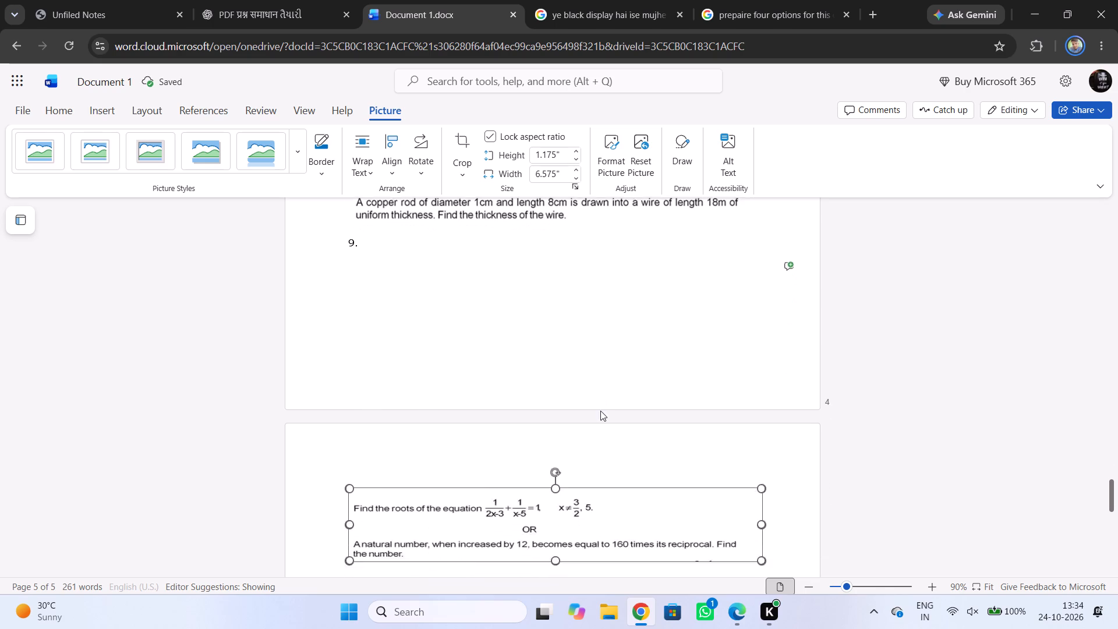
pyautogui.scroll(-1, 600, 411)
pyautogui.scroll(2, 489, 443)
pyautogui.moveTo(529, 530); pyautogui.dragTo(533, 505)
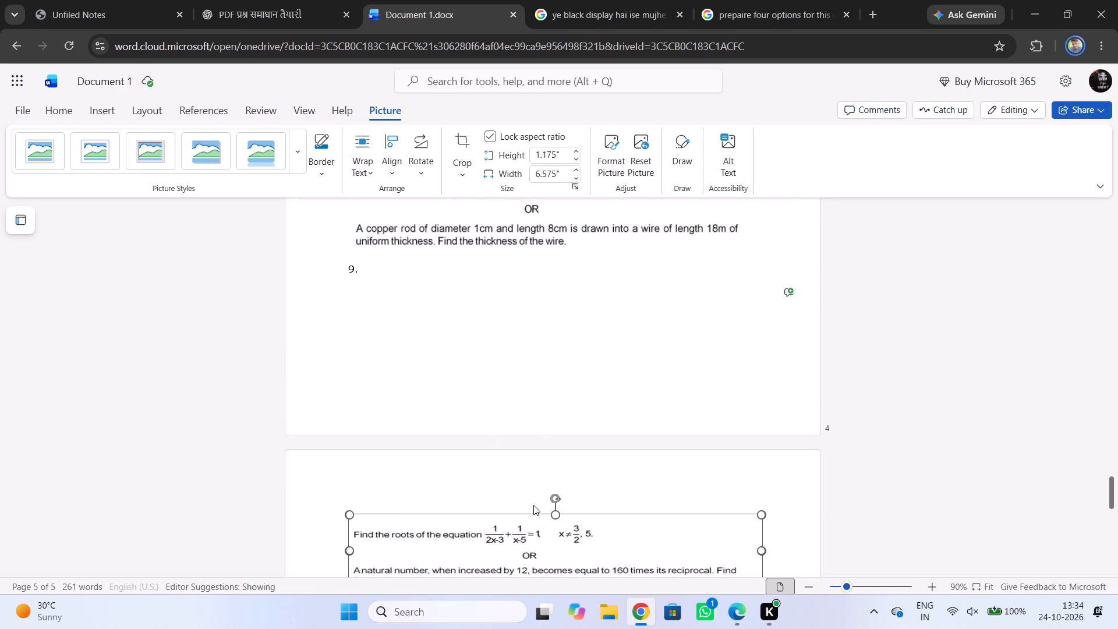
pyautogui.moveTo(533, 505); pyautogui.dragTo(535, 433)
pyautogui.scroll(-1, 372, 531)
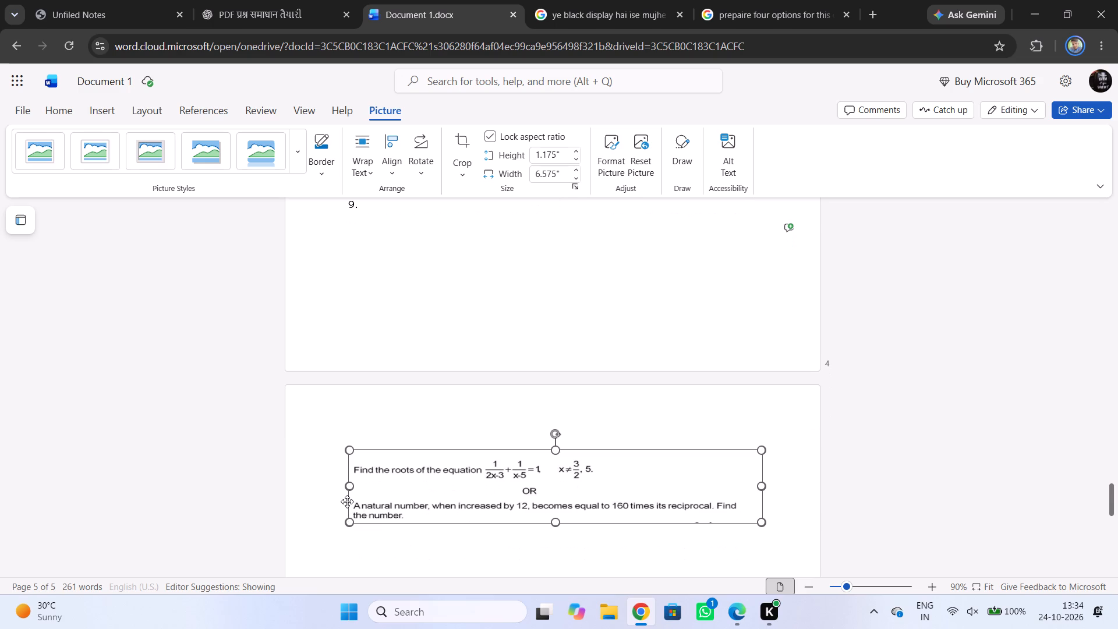
# Delete the stretched question 9 image together with the empty line below "9.".
pyautogui.press('BackSpace')
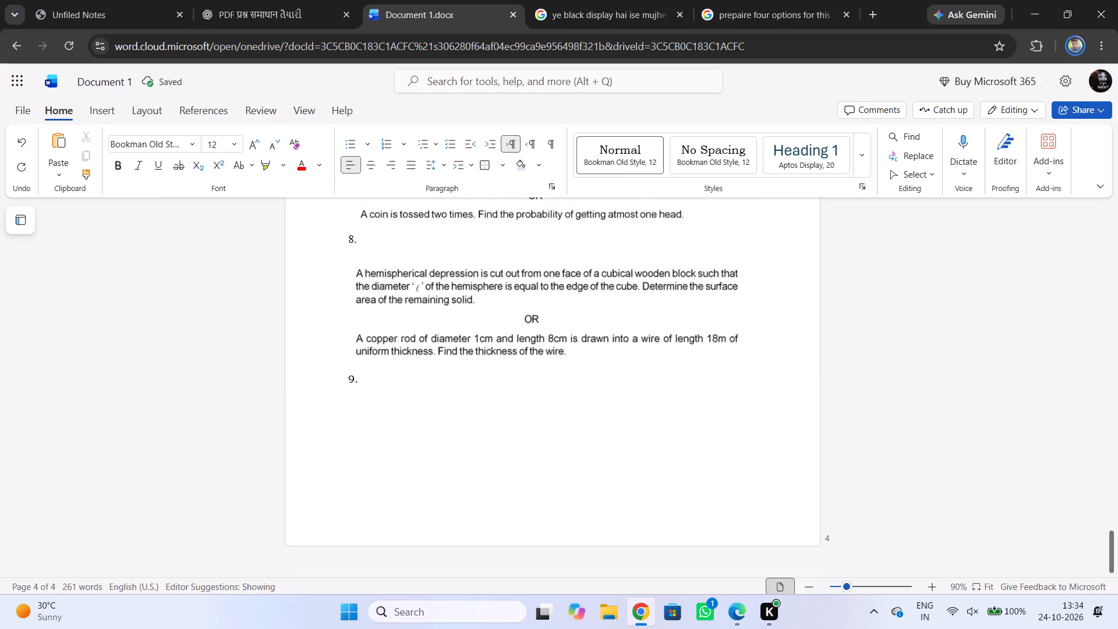
pyautogui.press('BackSpace')
# Paste the snipped equation-roots and natural-number image again after "9." and move it onto its own line below the number.
pyautogui.scroll(-6, 391, 469)
pyautogui.click(409, 490)
pyautogui.hotkey('ctrl', 'v')
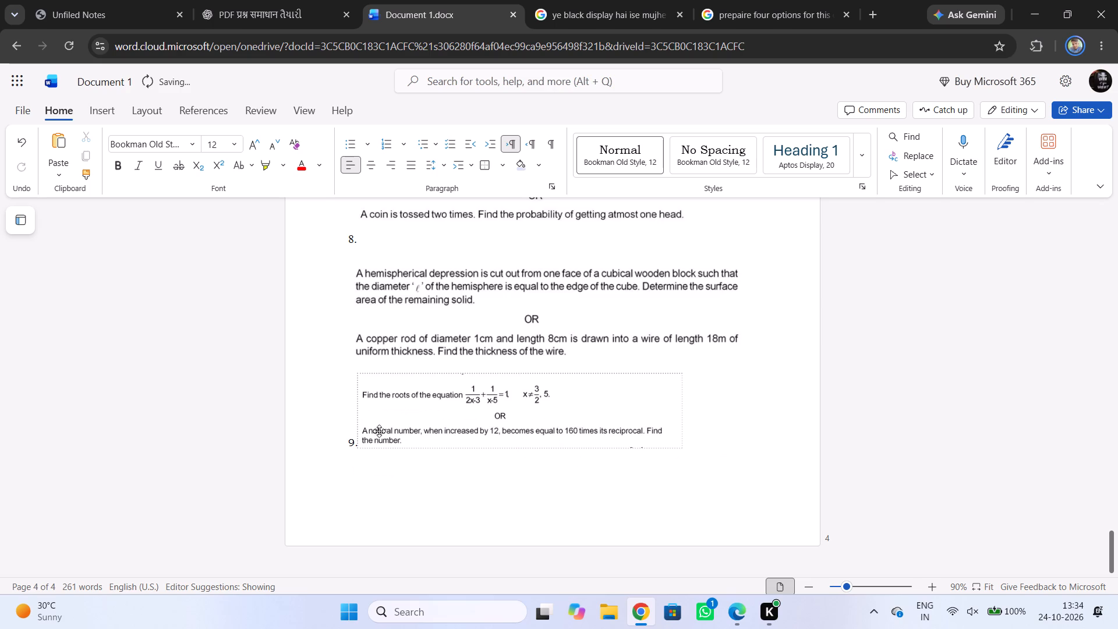
pyautogui.click(359, 436)
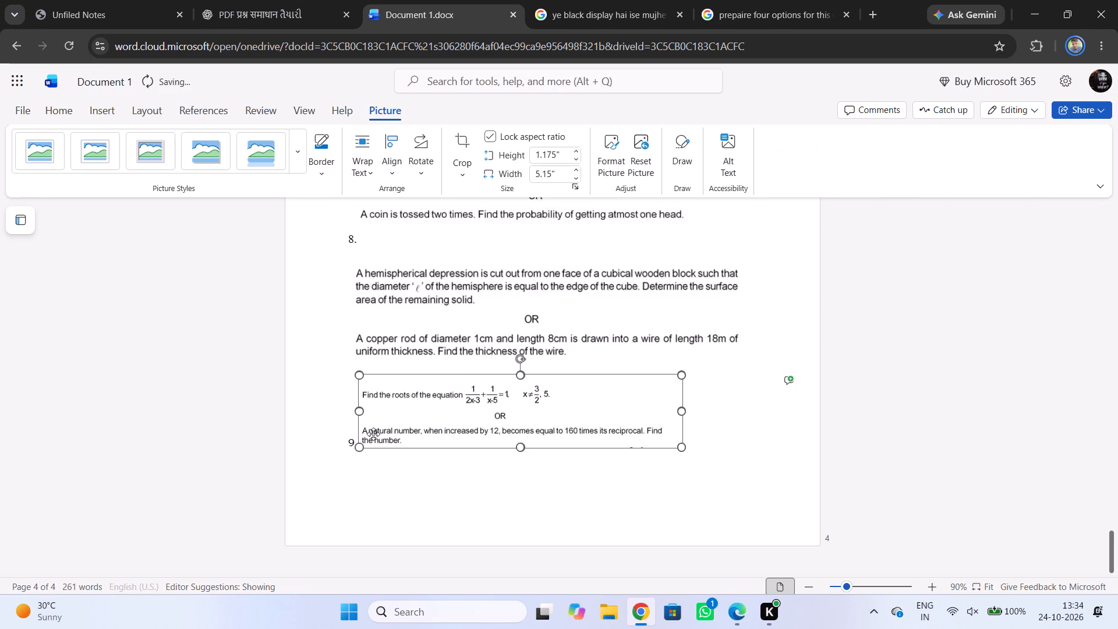
pyautogui.click(372, 431)
pyautogui.press('Left')
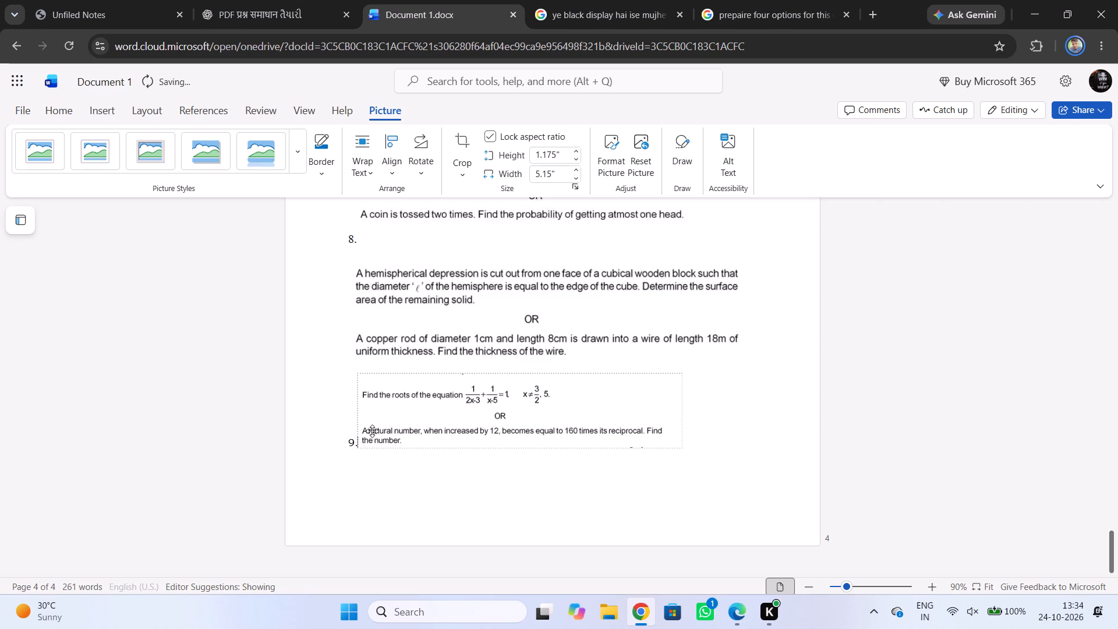
pyautogui.press('Return')
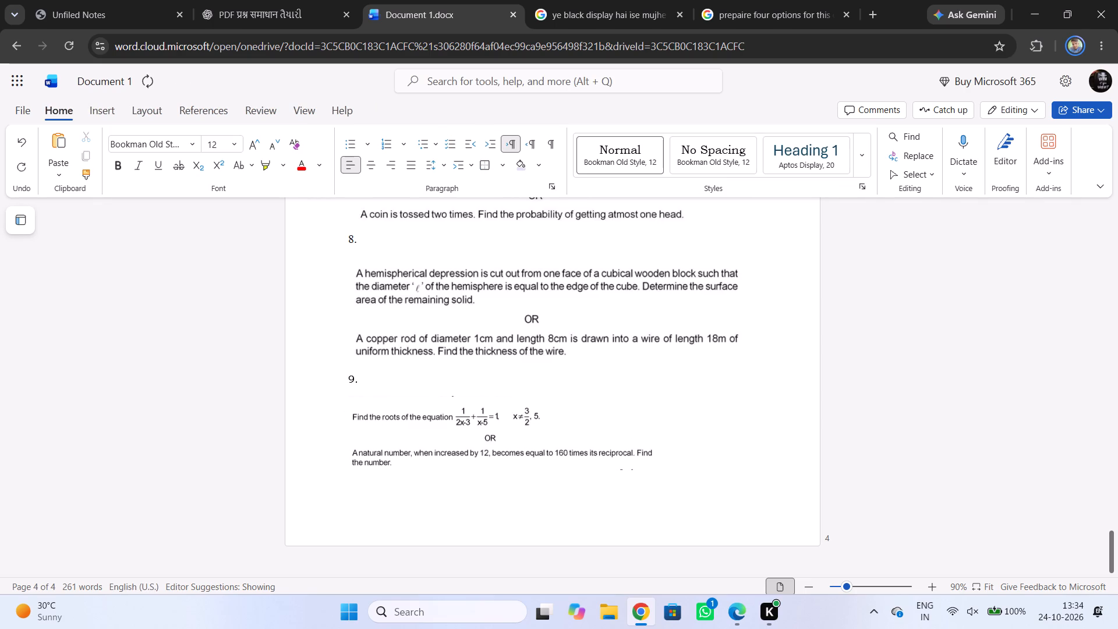
# Start a new line after the question 9 image and add the number "10.".
pyautogui.click(512, 512)
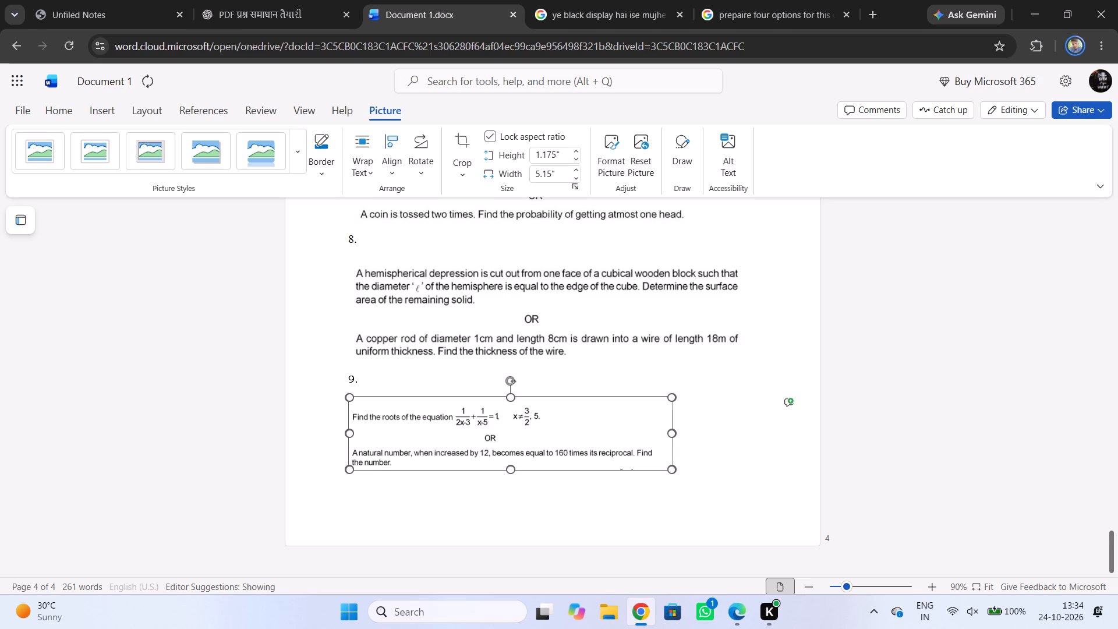
pyautogui.click(649, 498)
pyautogui.click(507, 500)
pyautogui.click(366, 460)
pyautogui.press('Right')
pyautogui.press('Right')
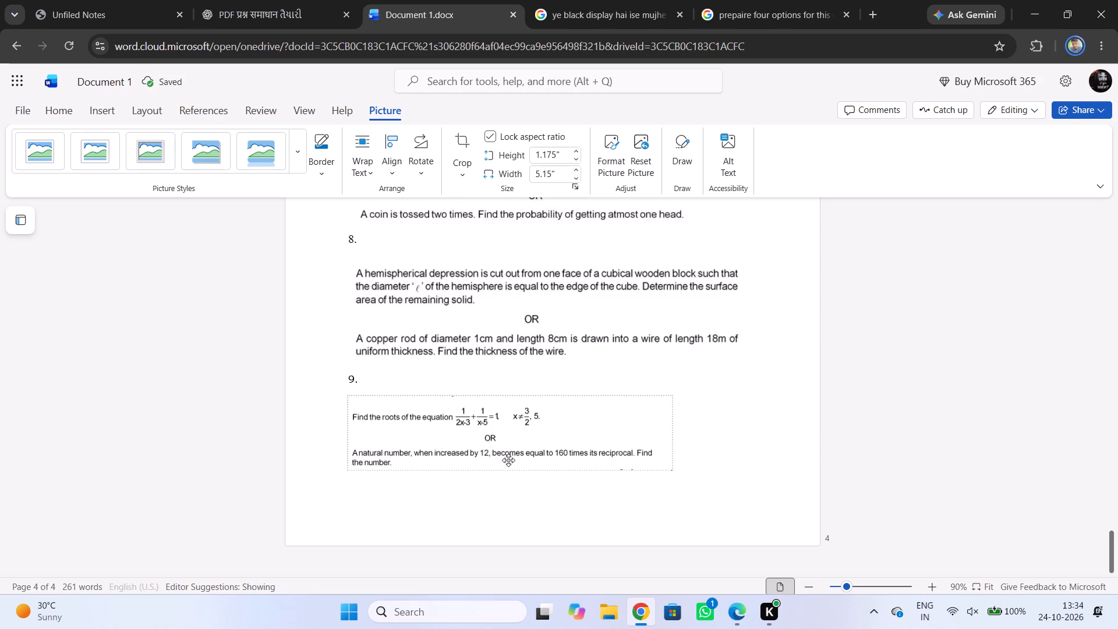
pyautogui.press('Return')
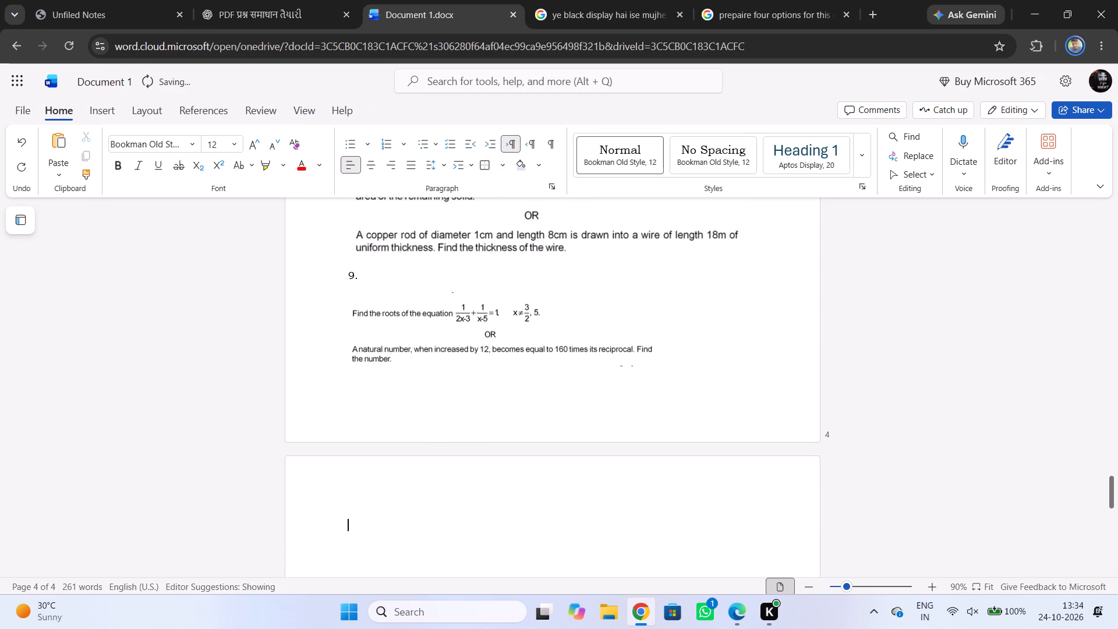
pyautogui.write('10')
pyautogui.press('.')
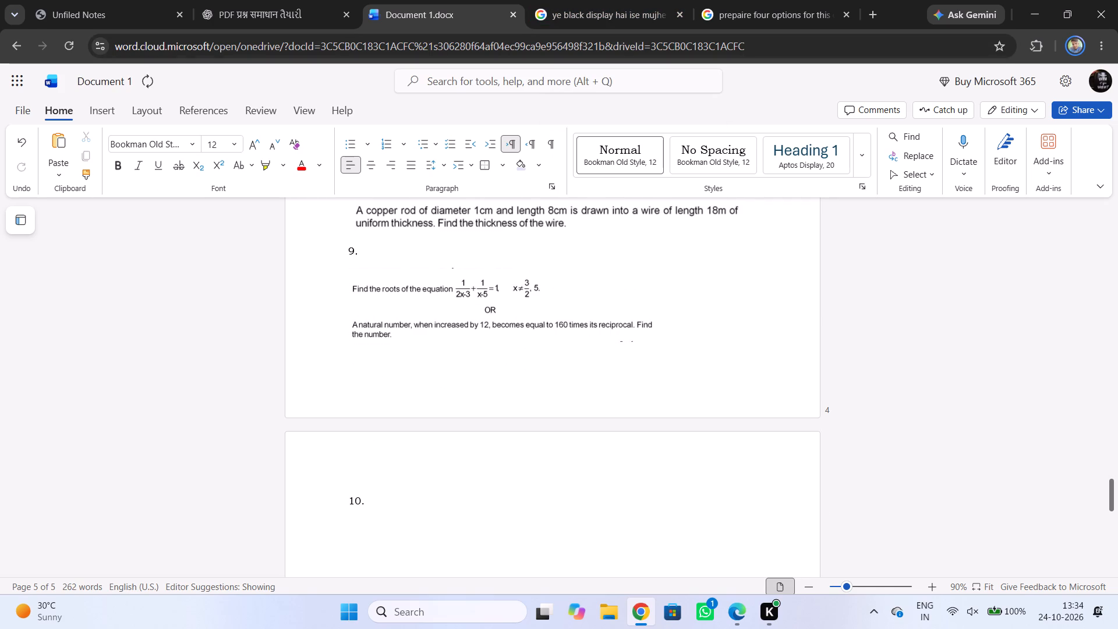
# Switch to the NCERT Class 10 maths textbook PDF in Edge and look through the Triangles chapter for a suitable question 10.
pyautogui.click(643, 614)
pyautogui.click(642, 612)
pyautogui.click(729, 616)
pyautogui.scroll(-3, 584, 426)
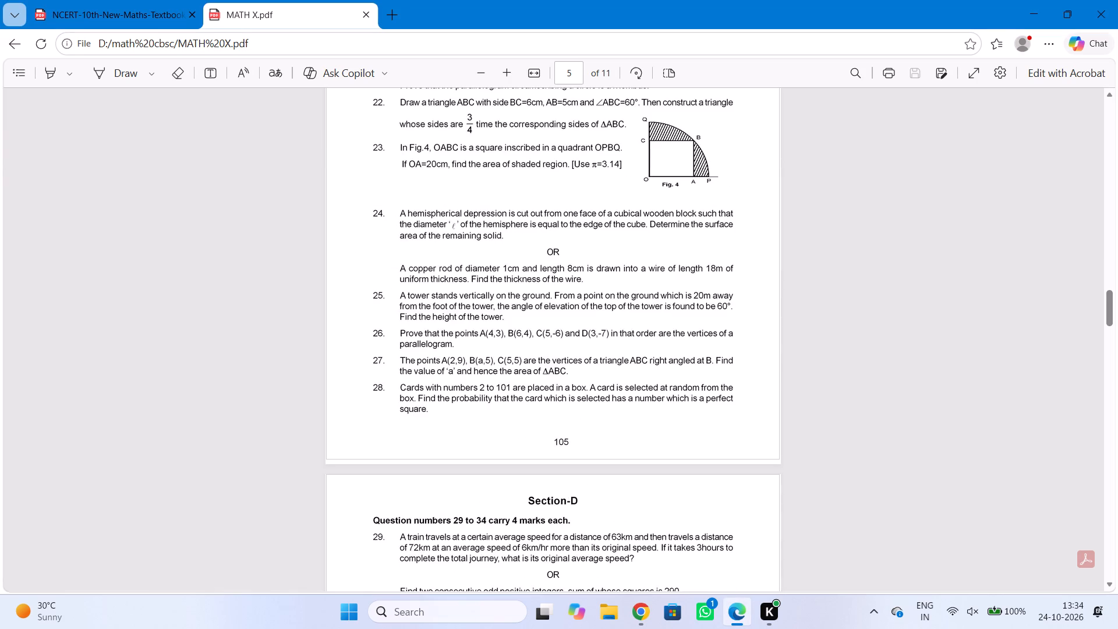
pyautogui.click(138, 0)
pyautogui.scroll(-5, 613, 390)
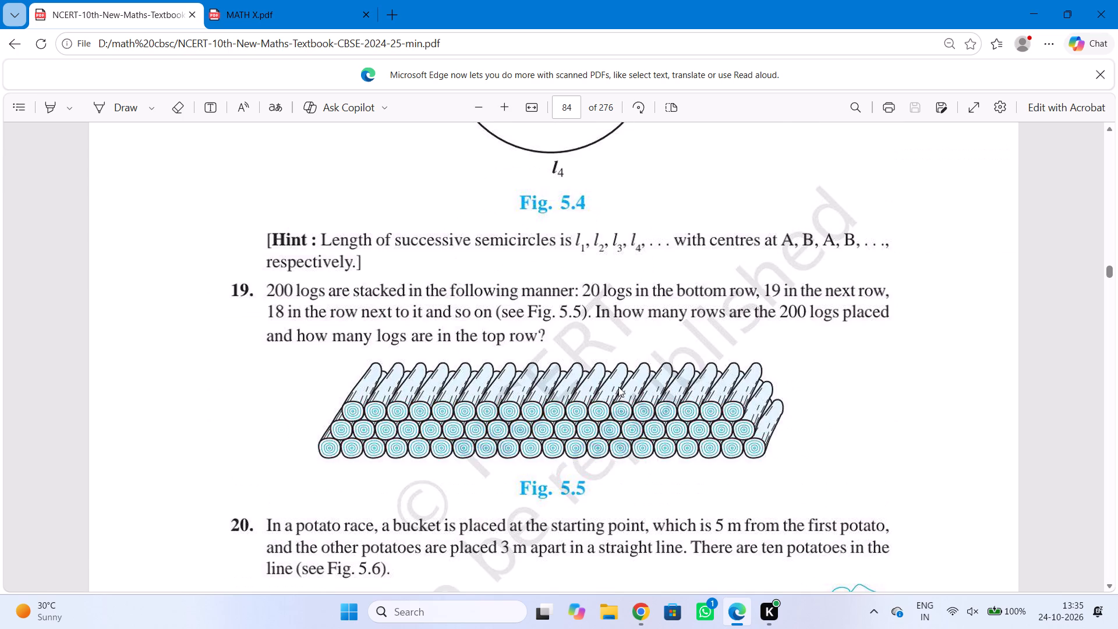
pyautogui.scroll(-5, 618, 387)
pyautogui.scroll(-19, 618, 386)
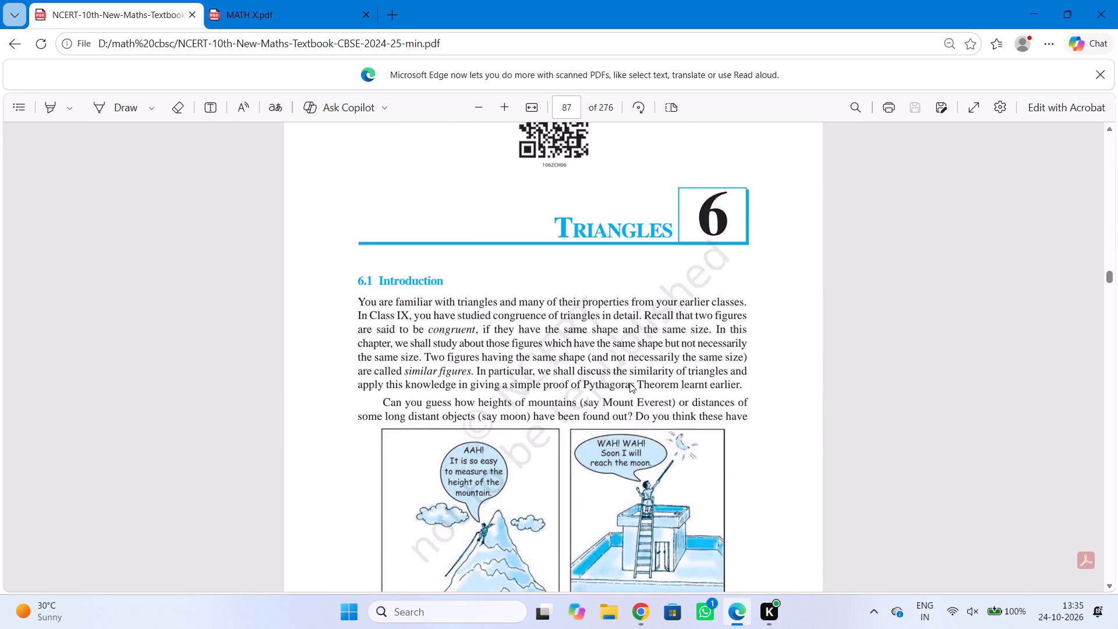
pyautogui.scroll(-20, 629, 383)
pyautogui.scroll(-20, 629, 383)
pyautogui.scroll(-1, 629, 383)
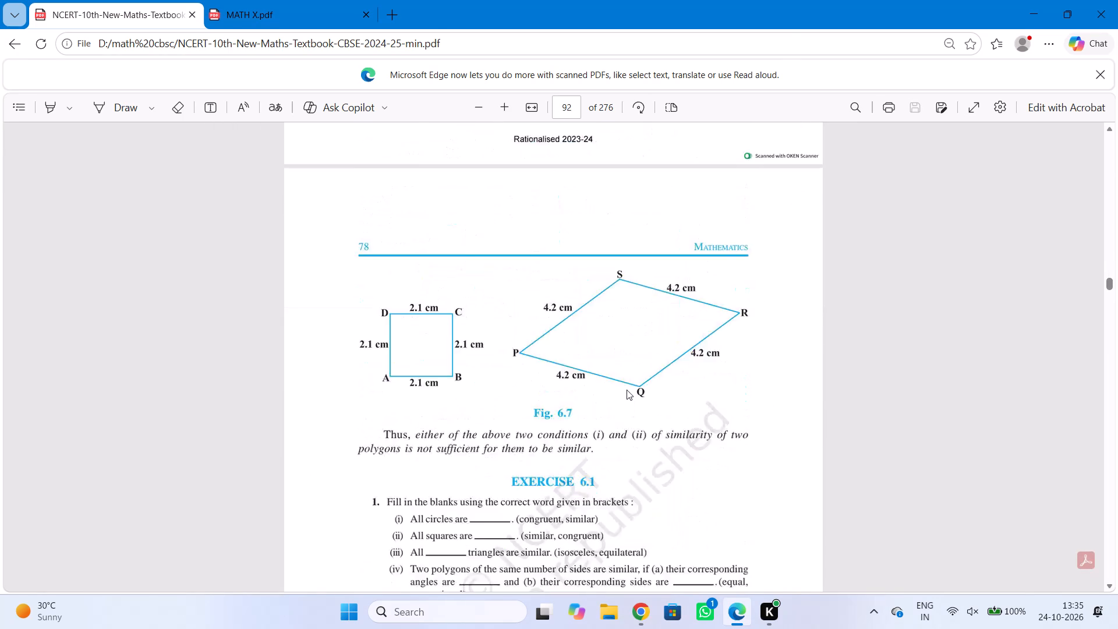
pyautogui.scroll(-11, 627, 390)
pyautogui.scroll(6, 626, 392)
pyautogui.scroll(-9, 626, 392)
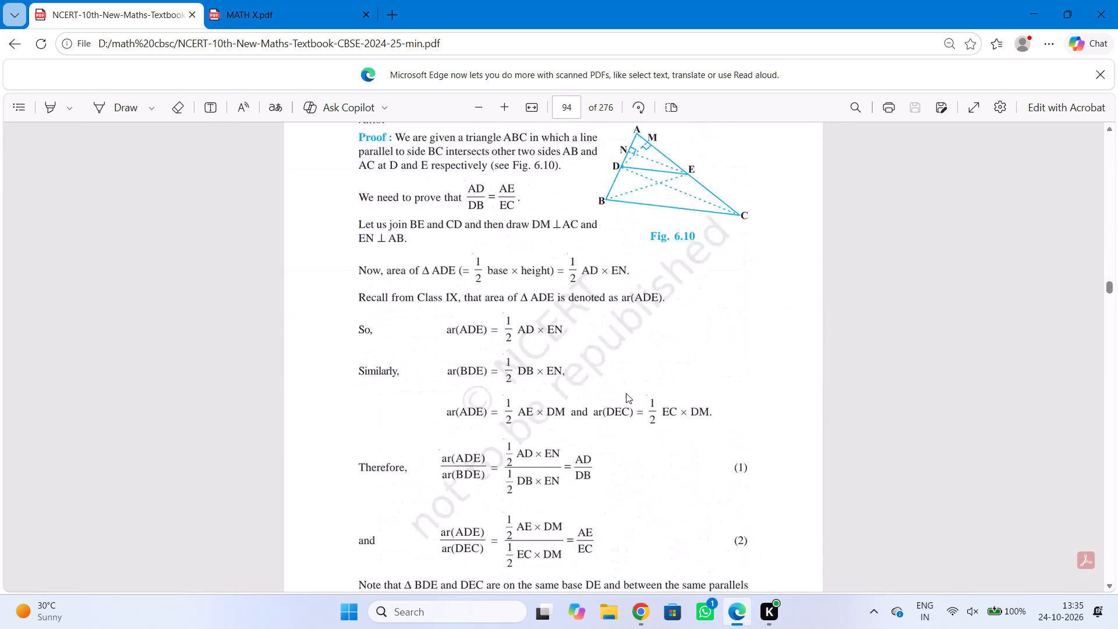
pyautogui.scroll(-9, 626, 393)
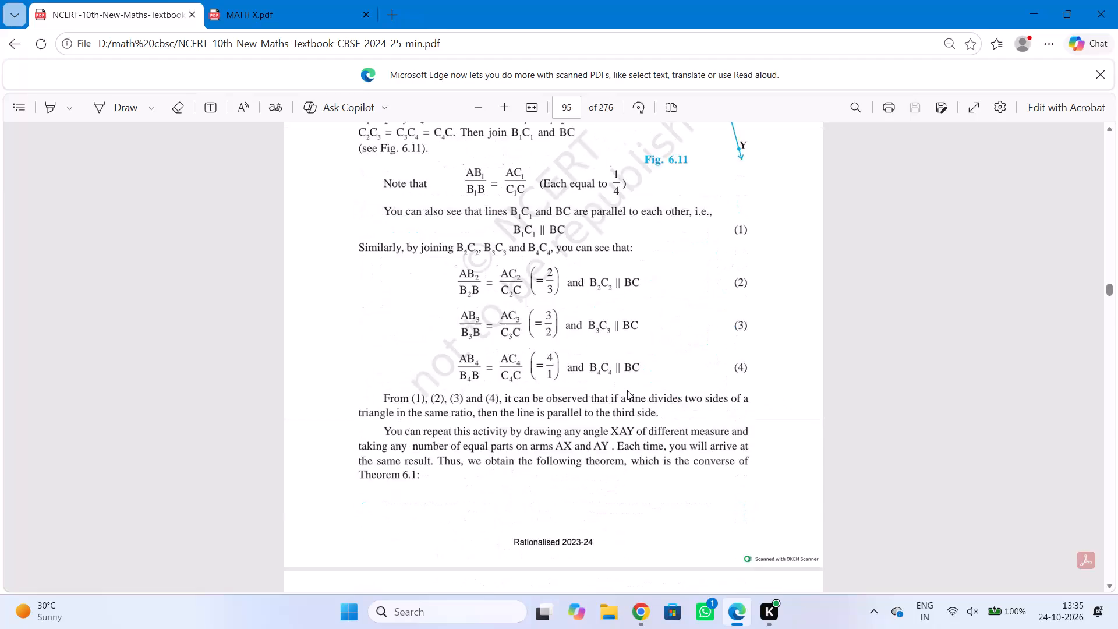
pyautogui.scroll(-6, 627, 390)
pyautogui.scroll(2, 632, 388)
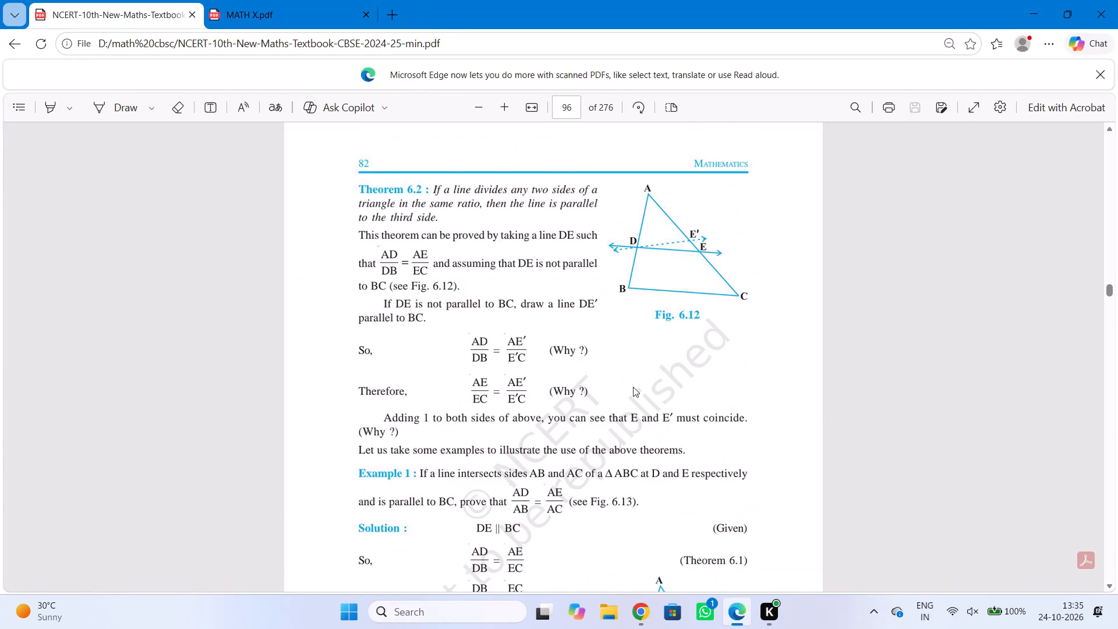
pyautogui.scroll(-3, 633, 387)
pyautogui.scroll(-20, 633, 387)
pyautogui.scroll(-1, 633, 387)
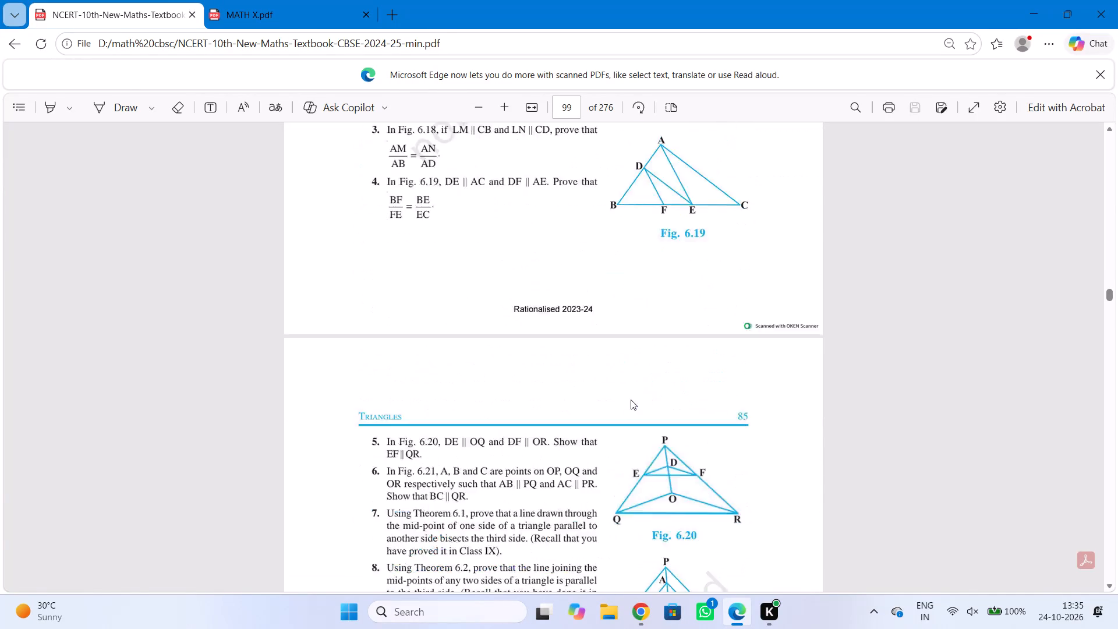
pyautogui.scroll(-14, 631, 400)
pyautogui.scroll(-7, 633, 392)
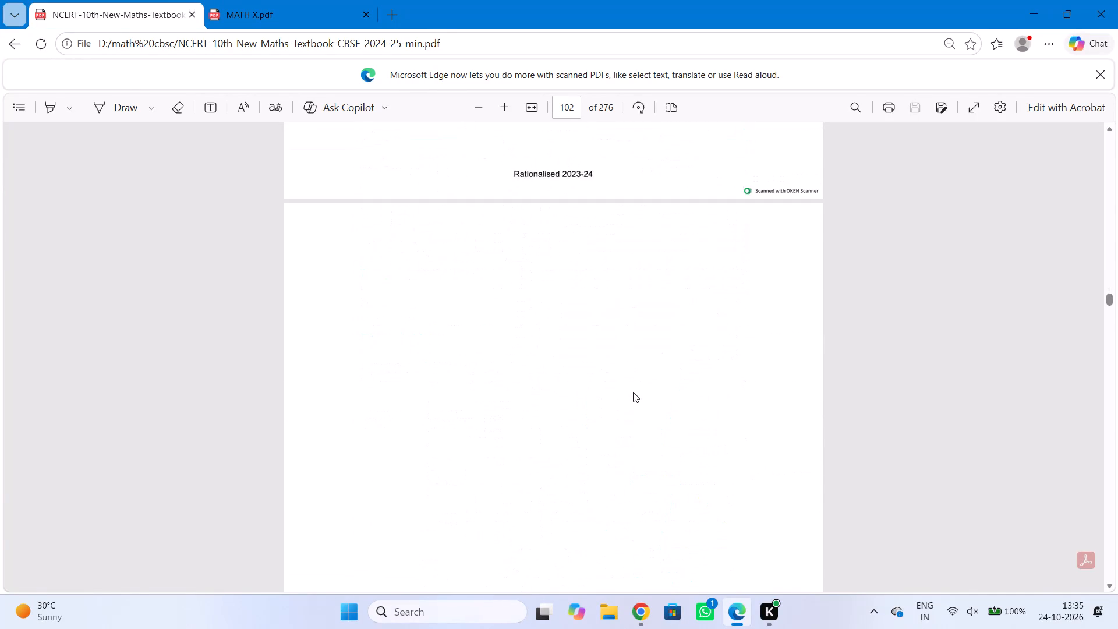
pyautogui.scroll(-3, 633, 392)
pyautogui.scroll(1, 633, 392)
pyautogui.scroll(-6, 633, 392)
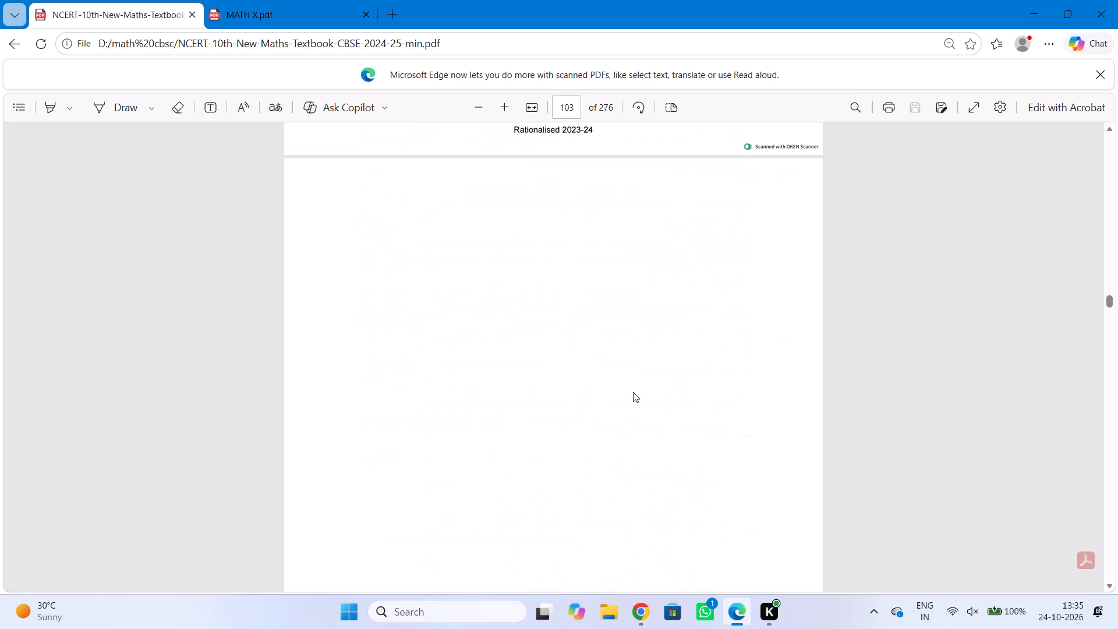
pyautogui.scroll(-1, 633, 392)
pyautogui.scroll(1, 633, 392)
pyautogui.scroll(-2, 633, 392)
pyautogui.scroll(4, 633, 392)
pyautogui.scroll(-4, 633, 392)
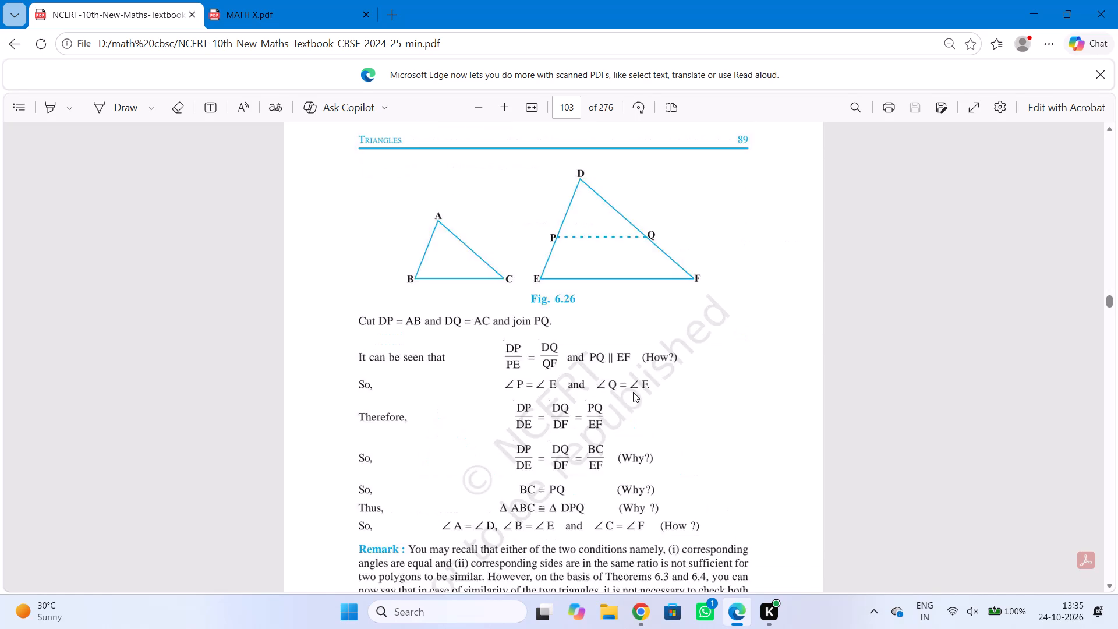
pyautogui.scroll(-8, 633, 392)
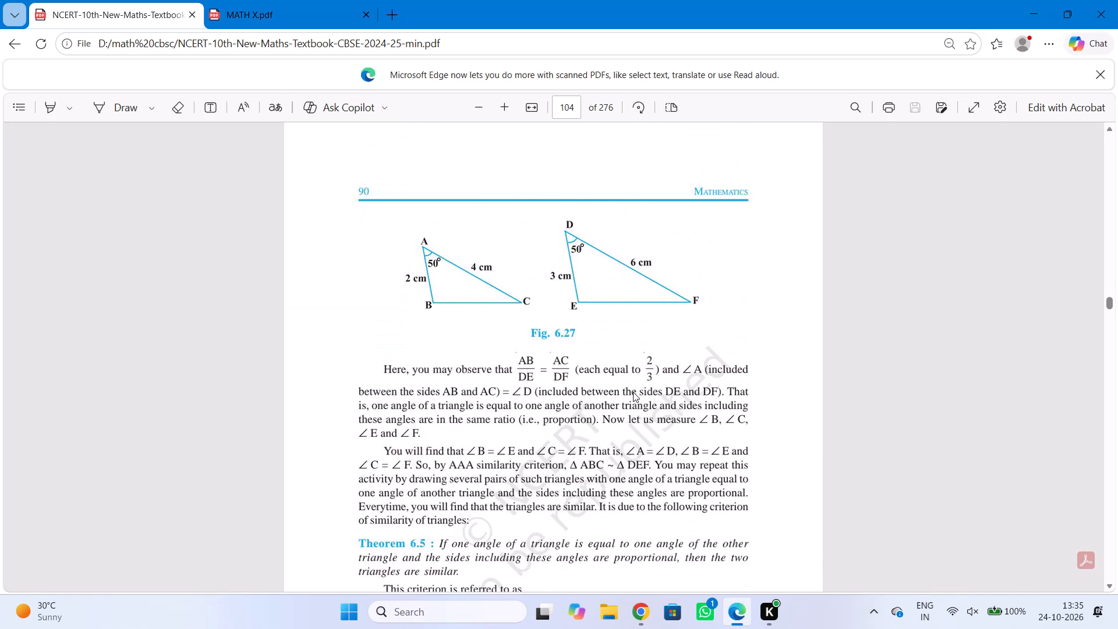
pyautogui.scroll(-9, 633, 392)
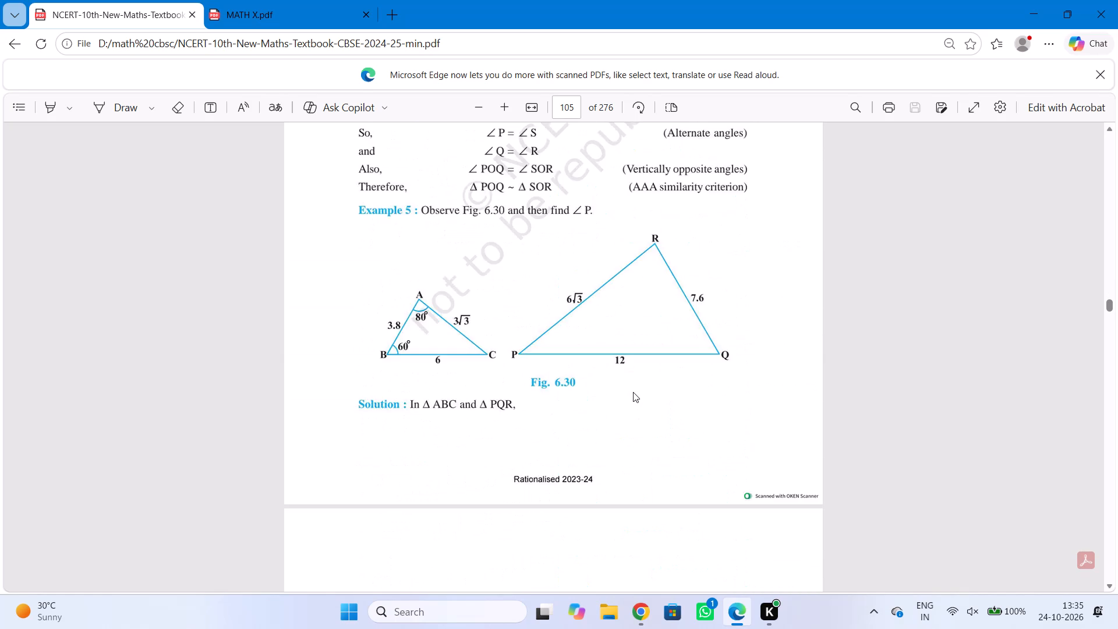
pyautogui.scroll(-2, 633, 392)
pyautogui.scroll(5, 633, 392)
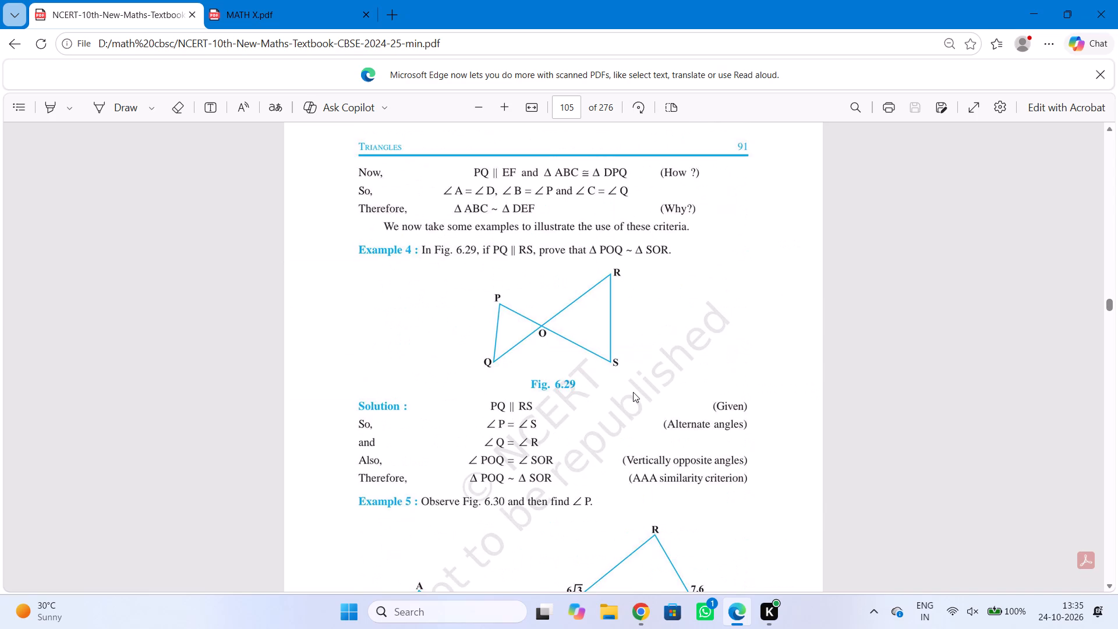
pyautogui.scroll(-5, 633, 392)
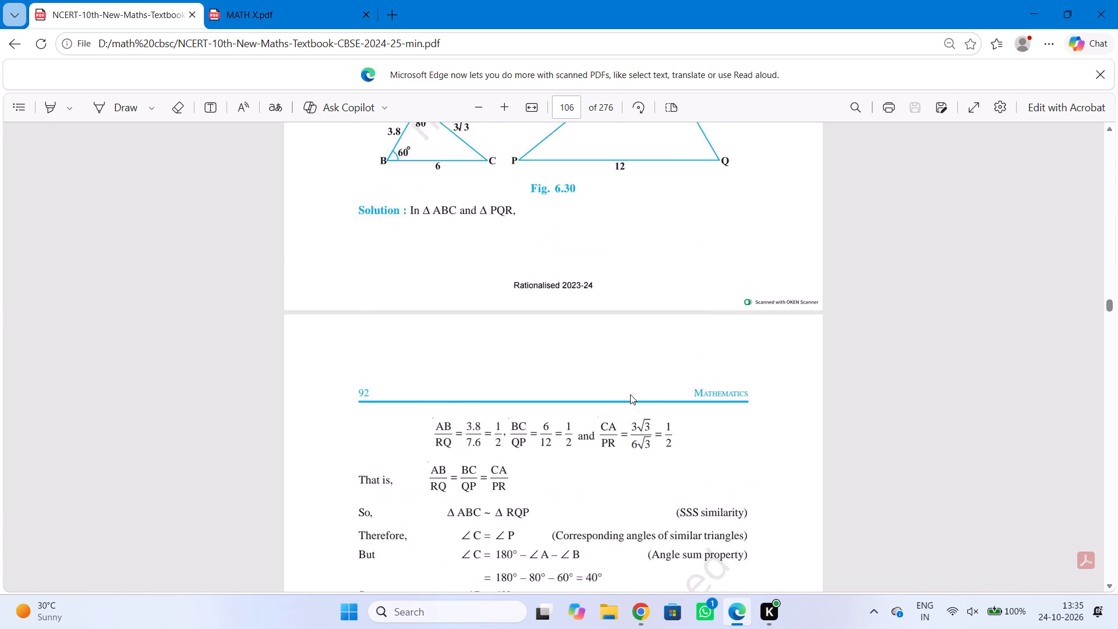
pyautogui.scroll(-4, 630, 394)
pyautogui.scroll(1, 630, 395)
pyautogui.scroll(-12, 630, 395)
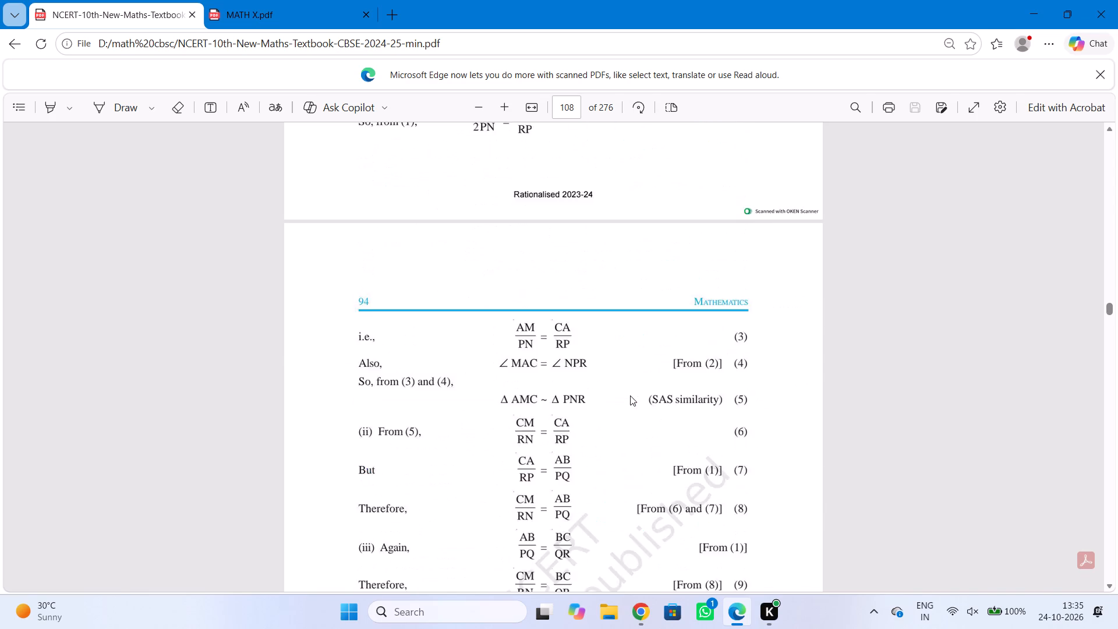
# Examine the triangle similarity exercise questions on PDF pages 110 and 111 and compare candidates for question 10.
pyautogui.scroll(-20, 630, 395)
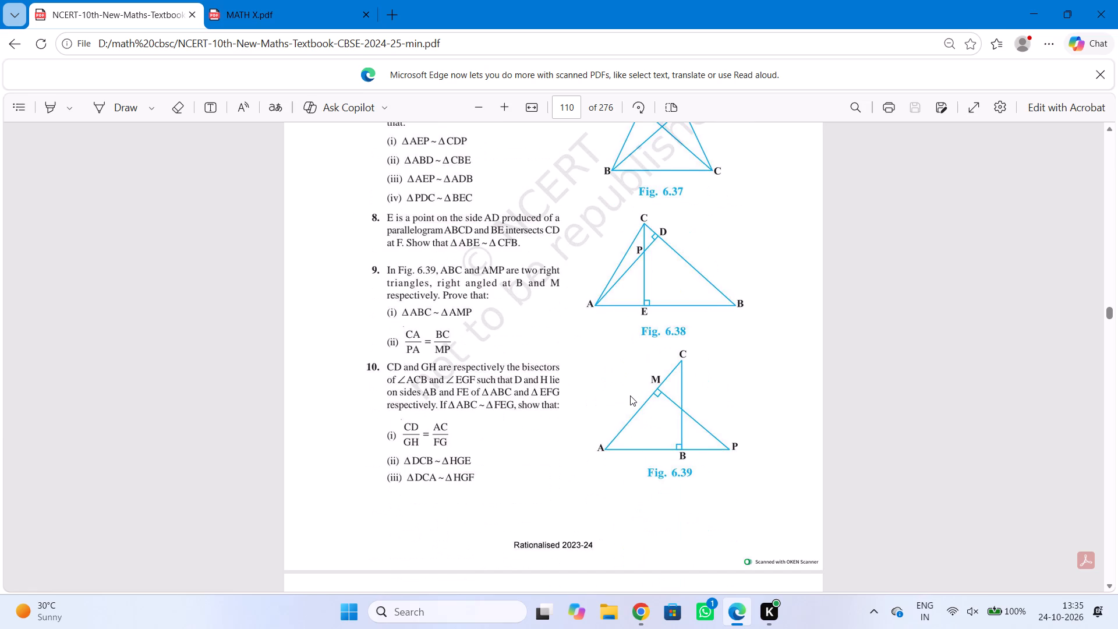
pyautogui.scroll(-4, 630, 395)
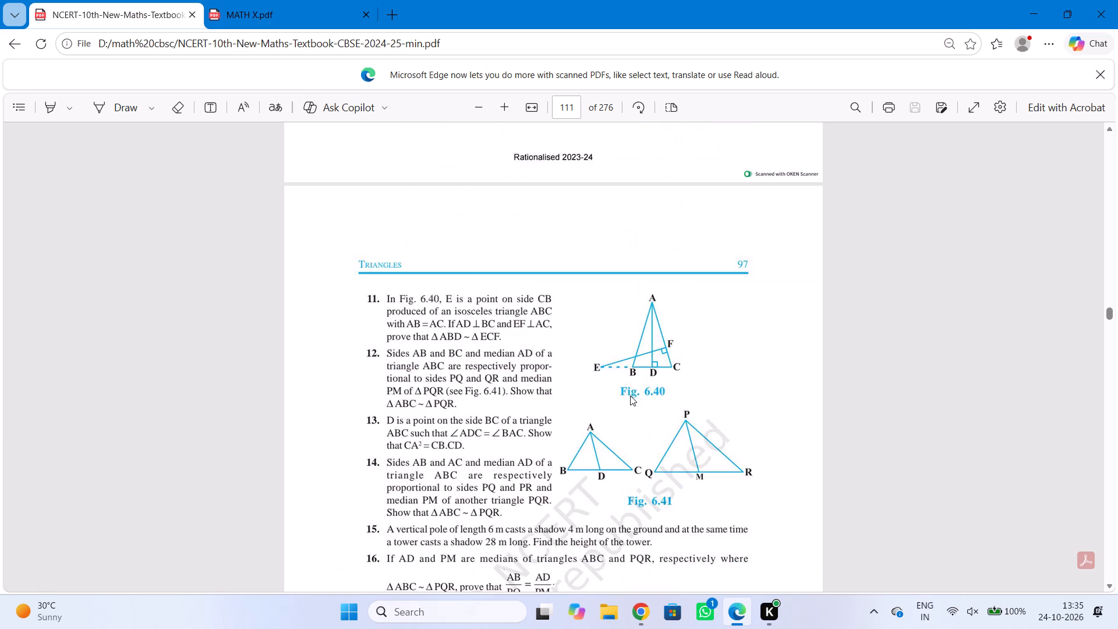
pyautogui.scroll(5, 630, 395)
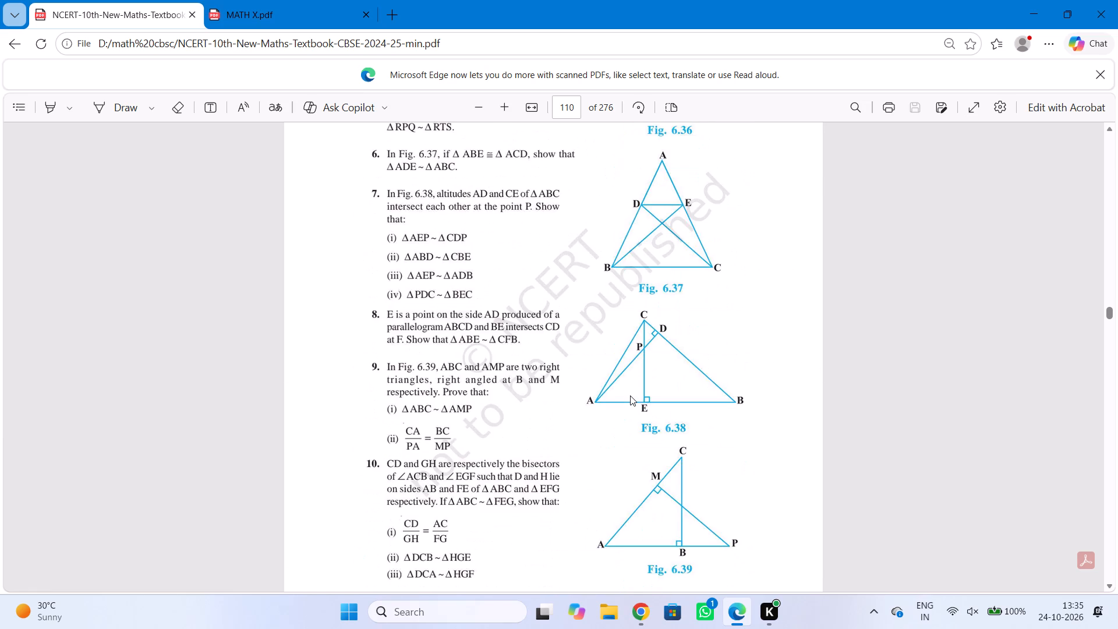
pyautogui.scroll(-6, 630, 395)
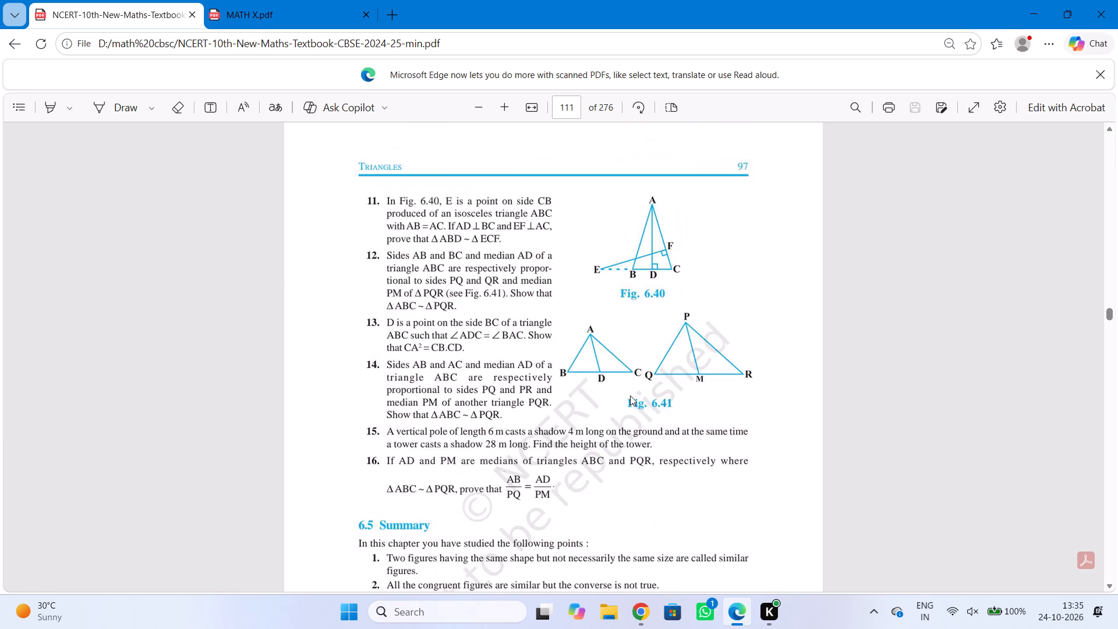
pyautogui.scroll(-1, 630, 395)
pyautogui.scroll(2, 630, 395)
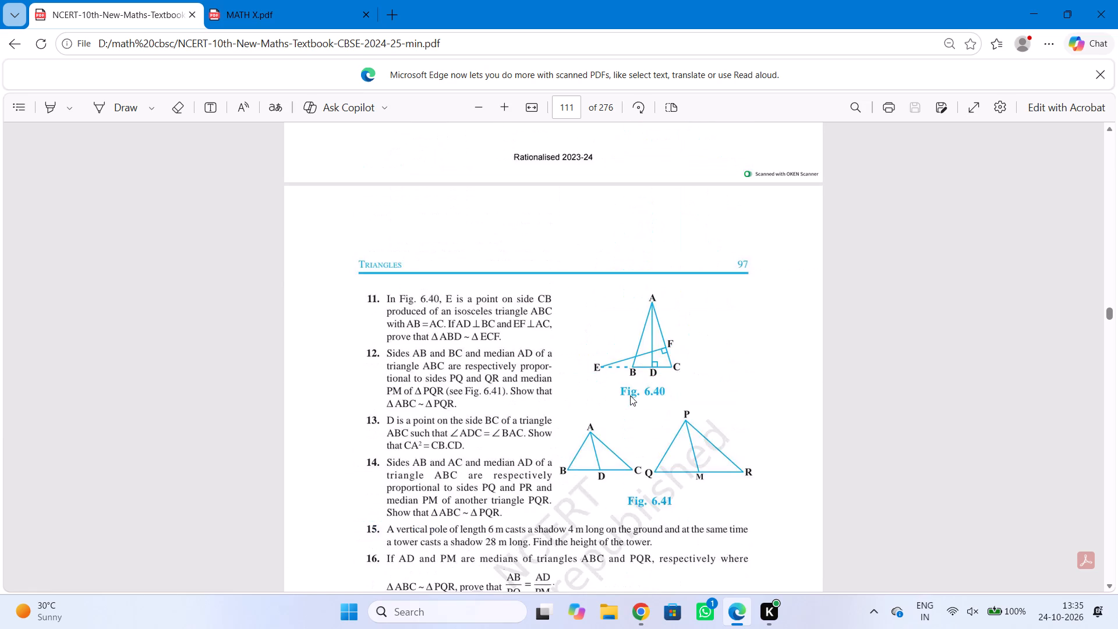
pyautogui.scroll(4, 630, 395)
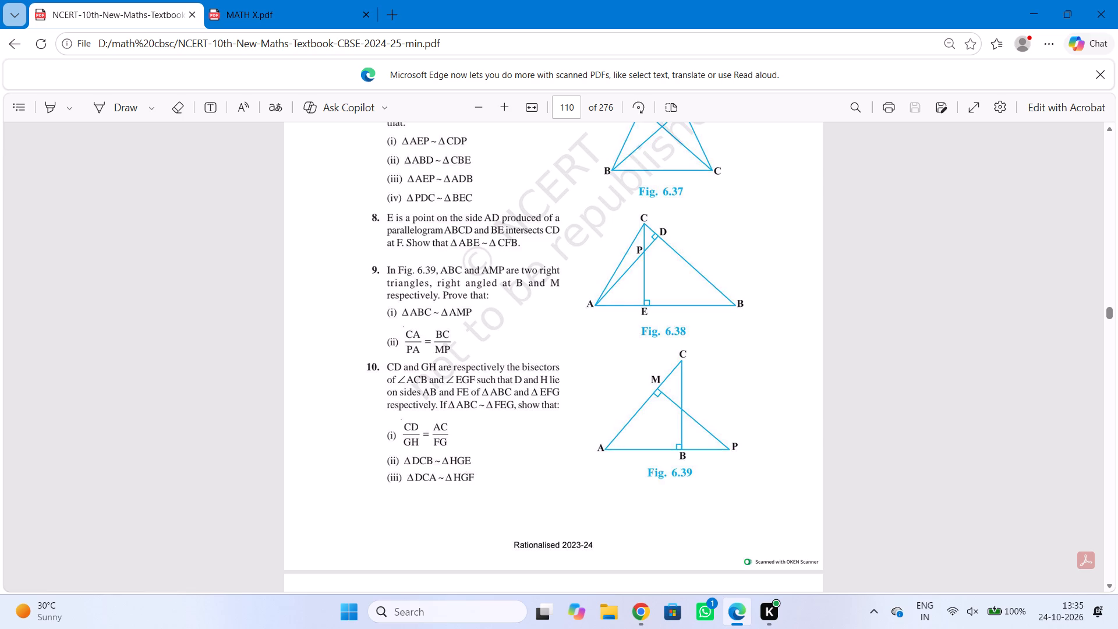
# Snip the text of exercise question 9 about right triangles ABC and AMP, including parts (i) and (ii), without its number.
pyautogui.press('Print')
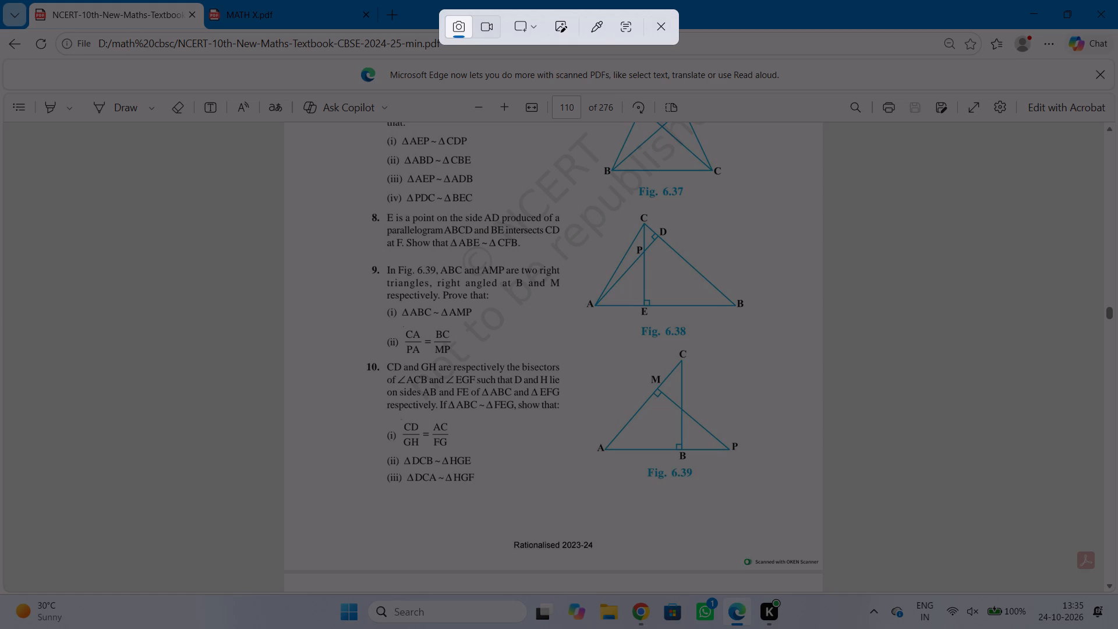
pyautogui.moveTo(387, 260); pyautogui.dragTo(539, 352)
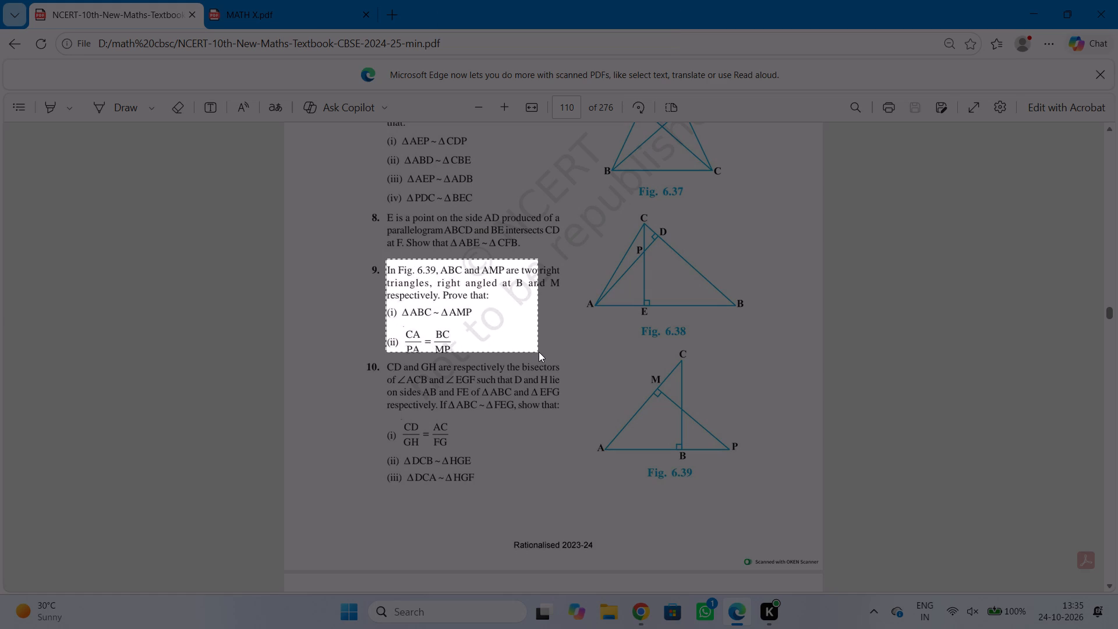
pyautogui.moveTo(539, 352); pyautogui.dragTo(565, 352)
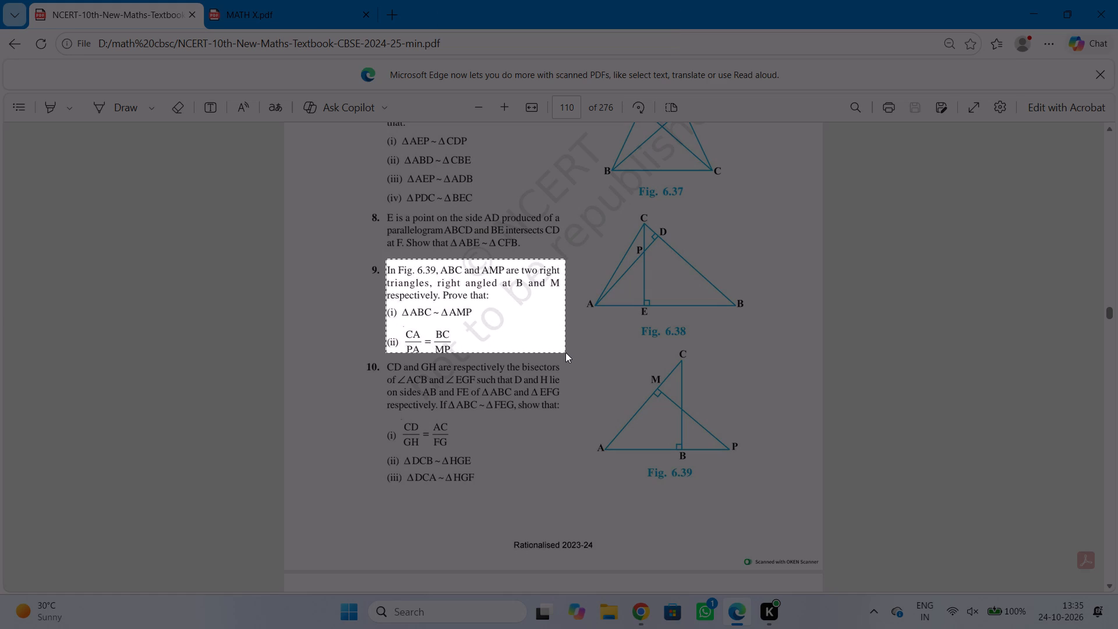
pyautogui.moveTo(565, 352); pyautogui.dragTo(569, 353)
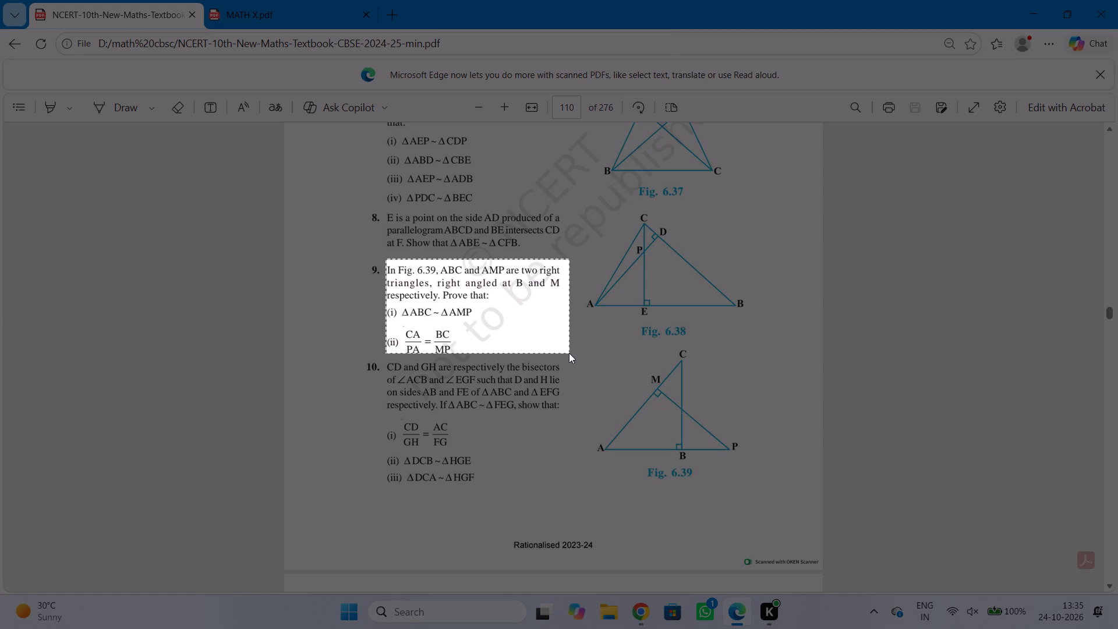
pyautogui.moveTo(569, 353); pyautogui.dragTo(576, 359)
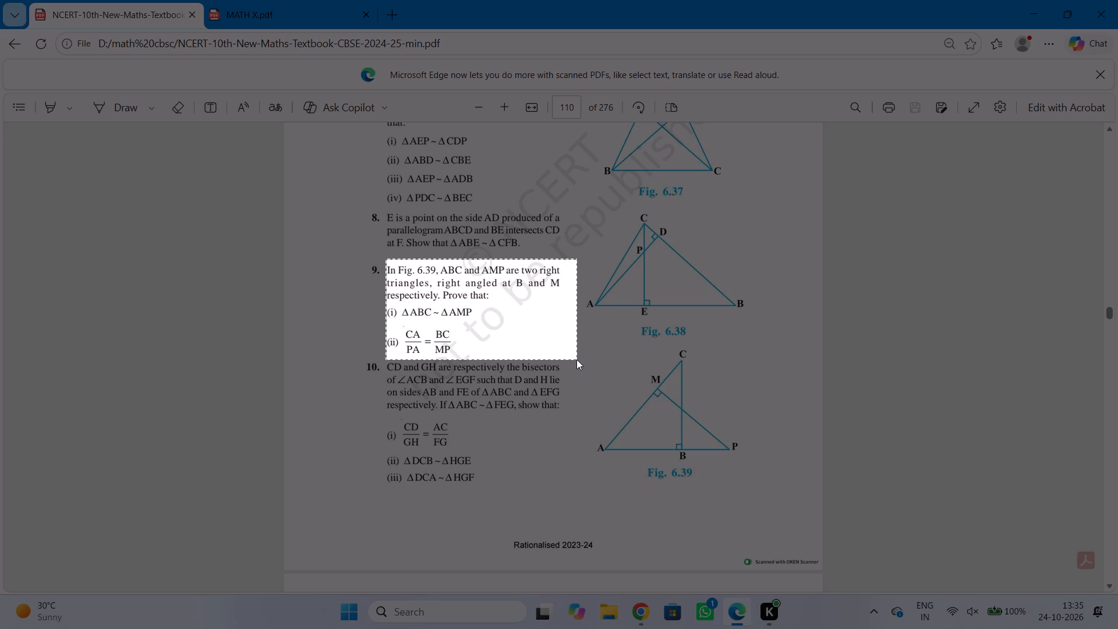
pyautogui.moveTo(576, 359); pyautogui.dragTo(574, 356)
pyautogui.click(574, 356)
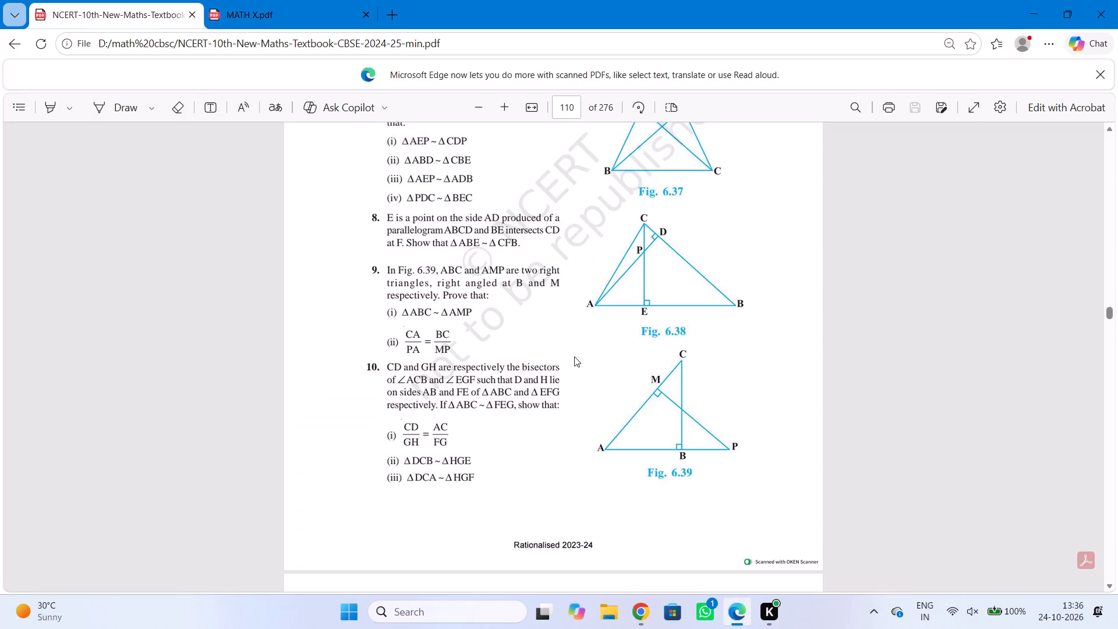
# Paste the snipped right-triangles question after "10." in the Word document in Chrome and move it onto its own line below the number.
pyautogui.click(649, 617)
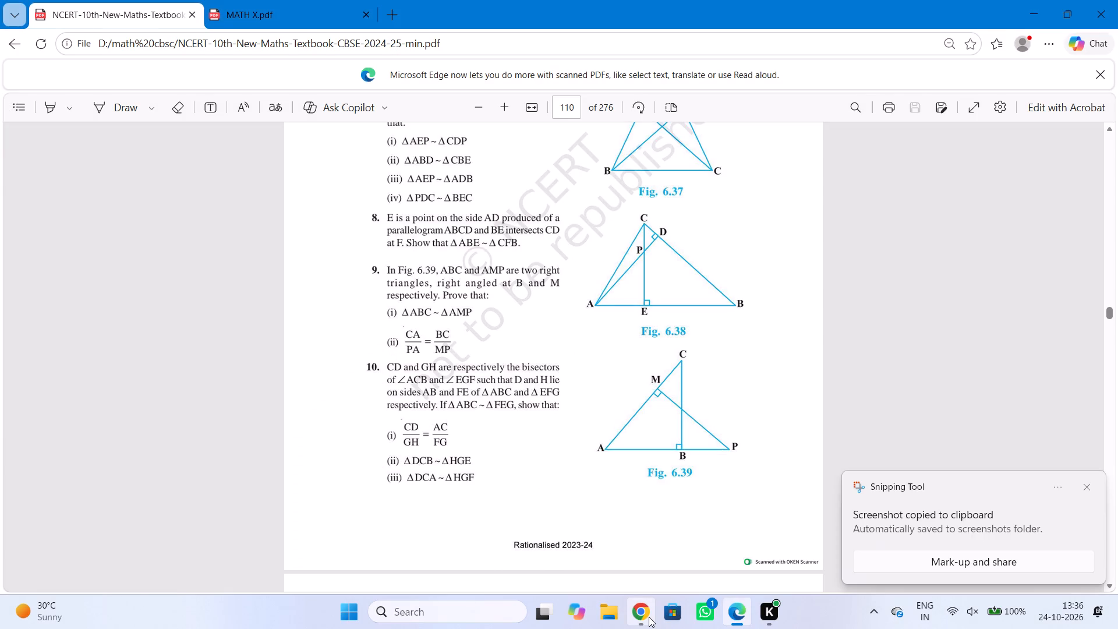
pyautogui.hotkey('ctrl', 'v')
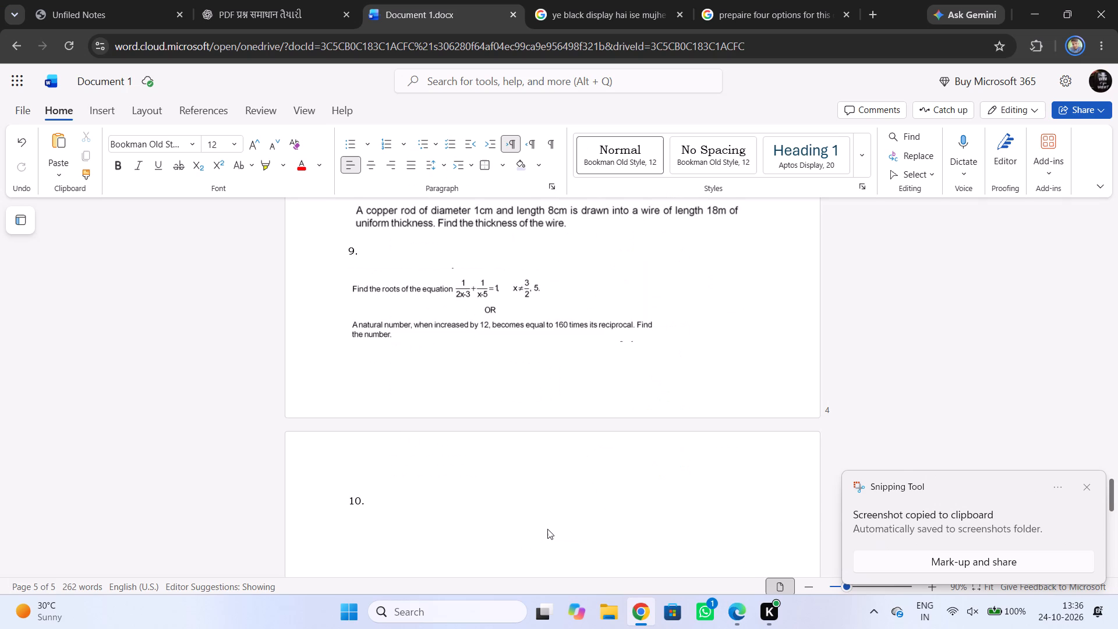
pyautogui.click(1089, 488)
pyautogui.click(370, 499)
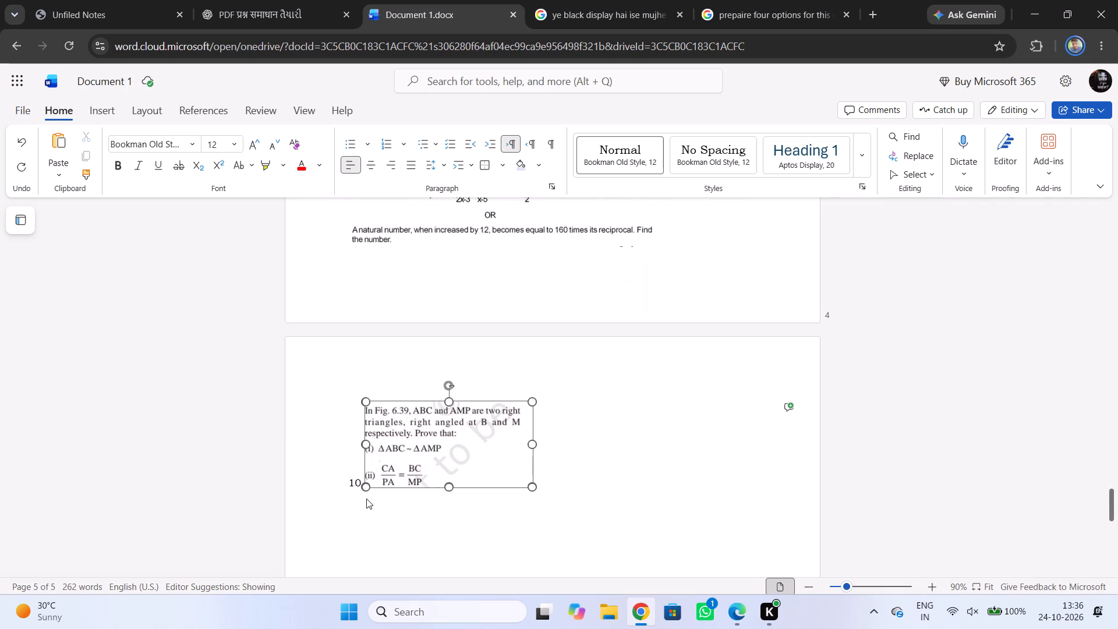
pyautogui.press('Left')
pyautogui.press('Return')
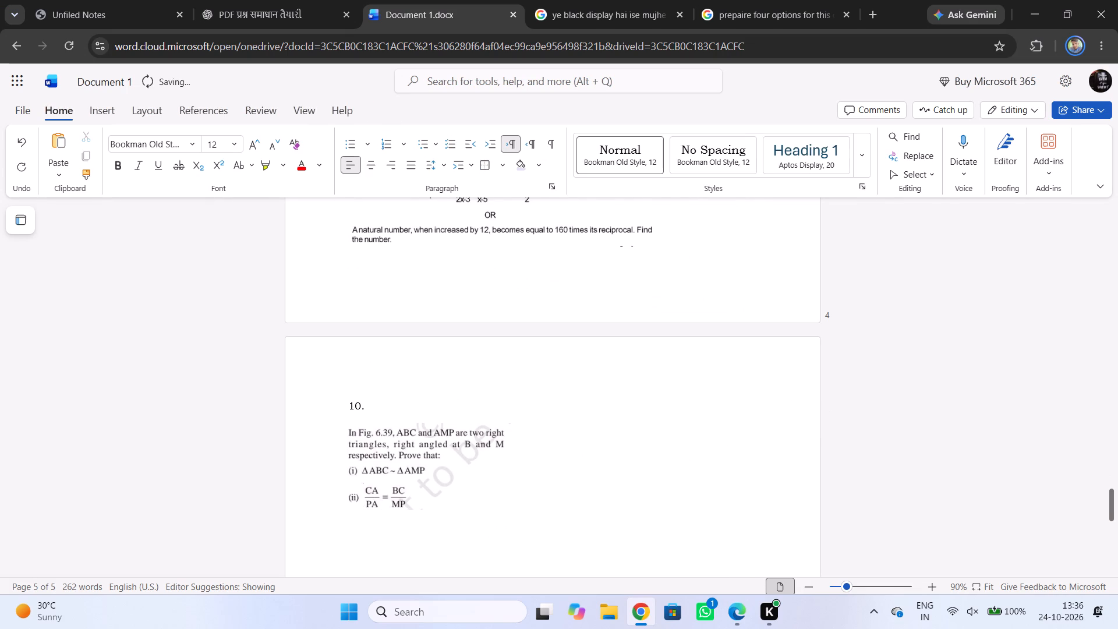
# Enlarge the right-triangles question image under number 10 to about 1.62" high by 3.14" wide.
pyautogui.doubleClick(521, 482)
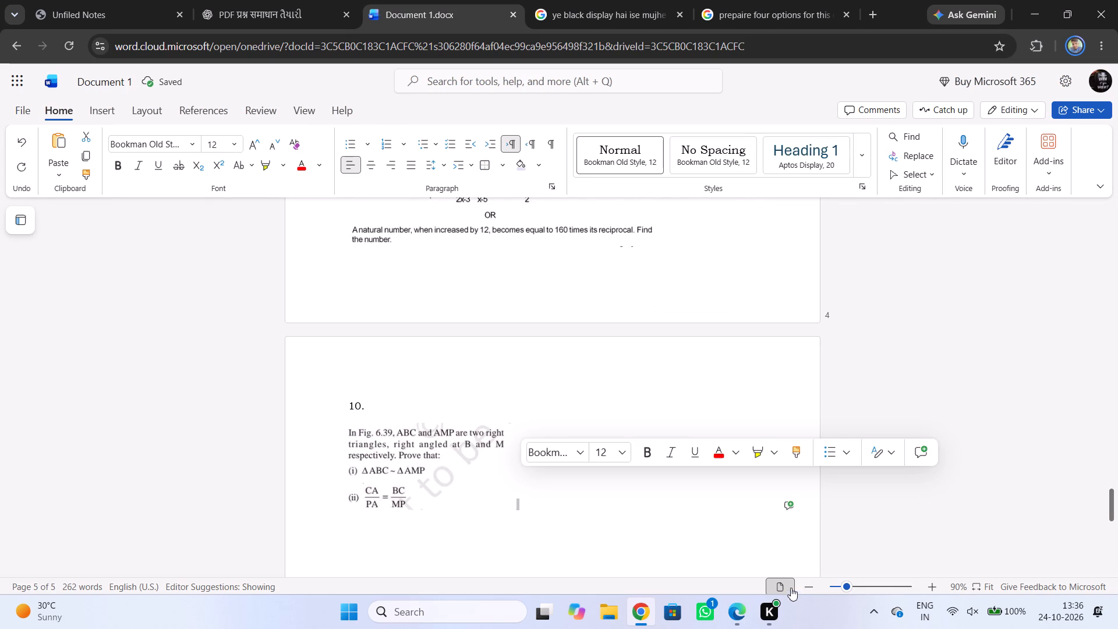
pyautogui.doubleClick(736, 616)
pyautogui.scroll(1, 622, 386)
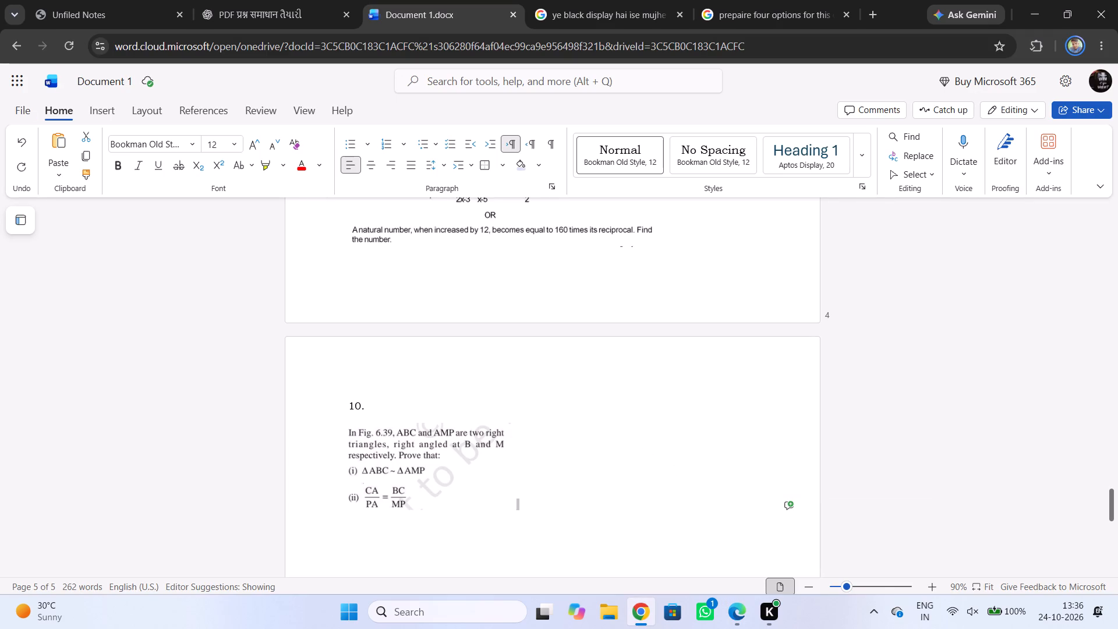
pyautogui.scroll(-1, 705, 539)
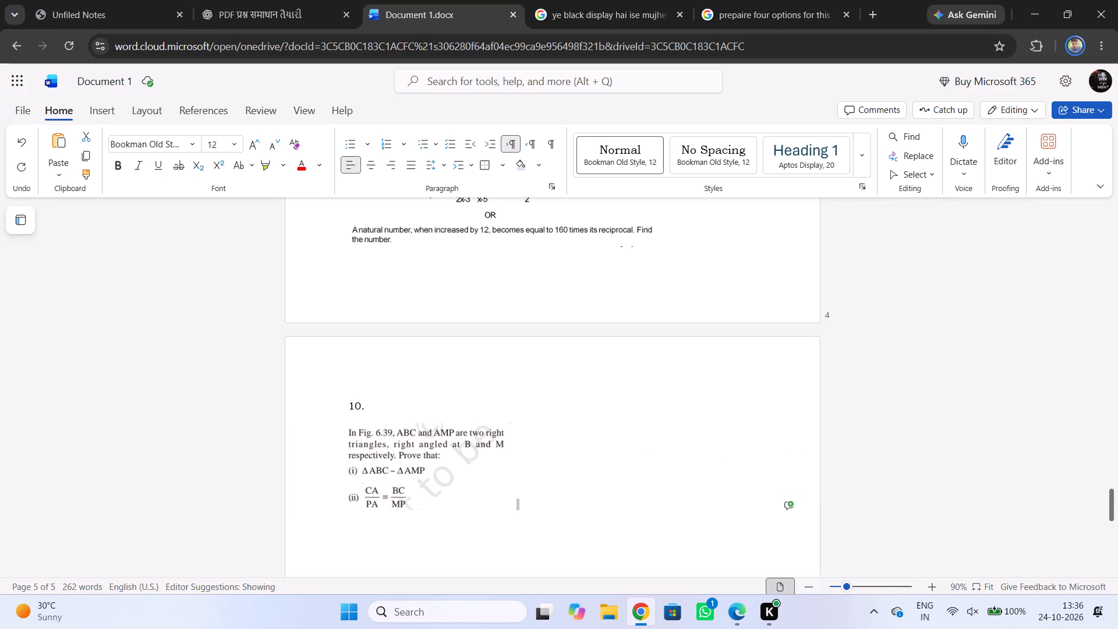
pyautogui.click(511, 470)
pyautogui.moveTo(515, 468); pyautogui.dragTo(544, 467)
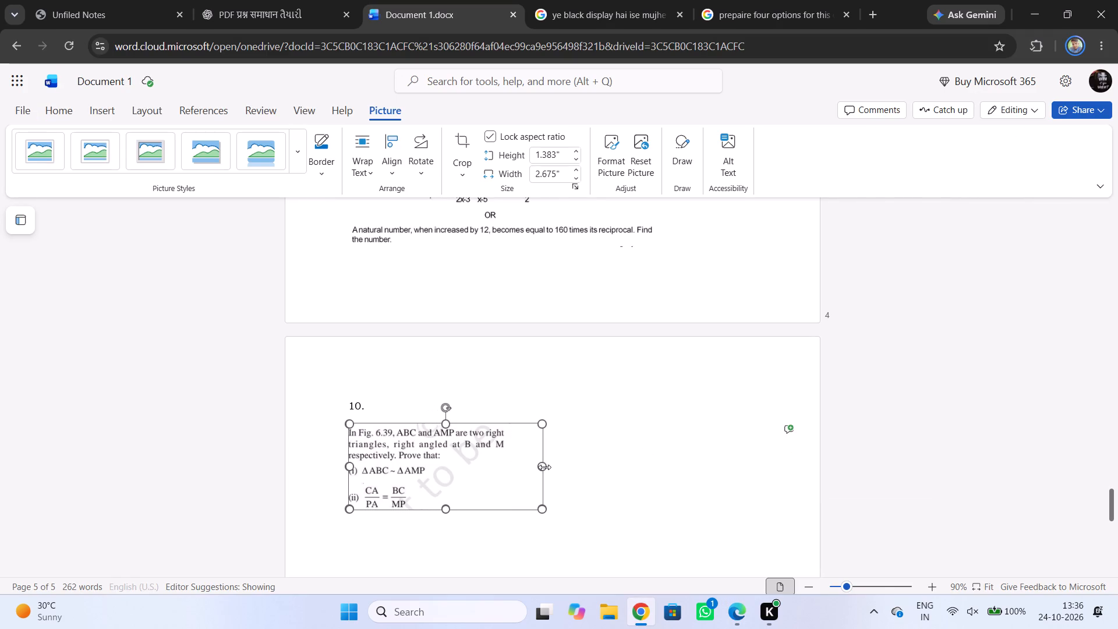
pyautogui.moveTo(544, 467); pyautogui.dragTo(545, 467)
pyautogui.moveTo(447, 513); pyautogui.dragTo(446, 527)
pyautogui.click(550, 497)
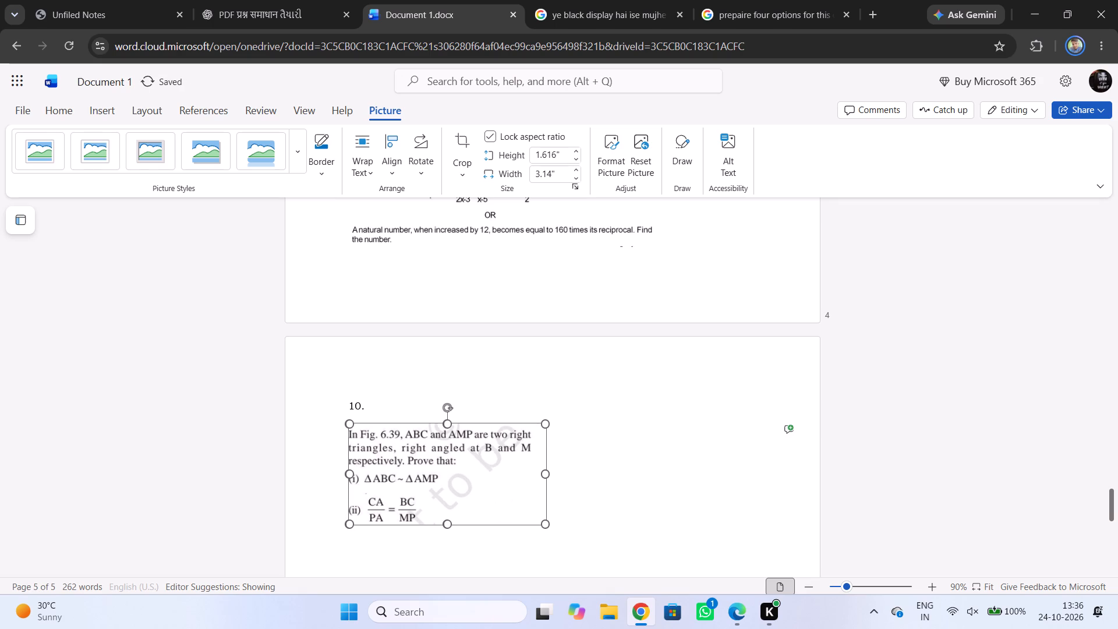
pyautogui.click(511, 499)
pyautogui.press('Right')
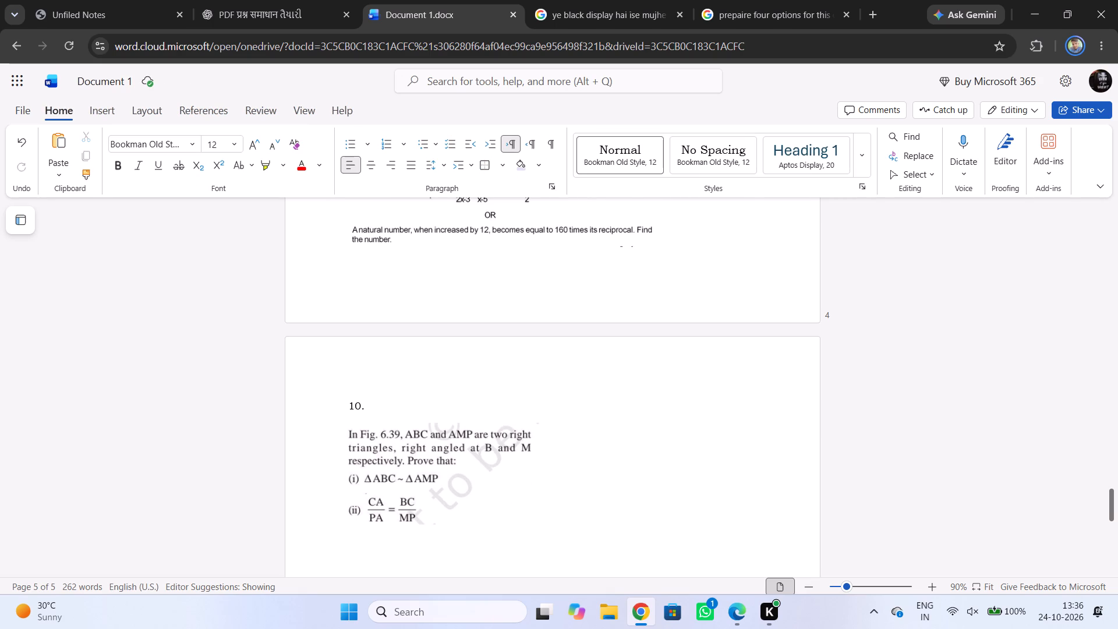
# Switch to the NCERT textbook PDF in Edge and snip the triangle diagram of Fig. 6.39 without its caption.
pyautogui.click(735, 624)
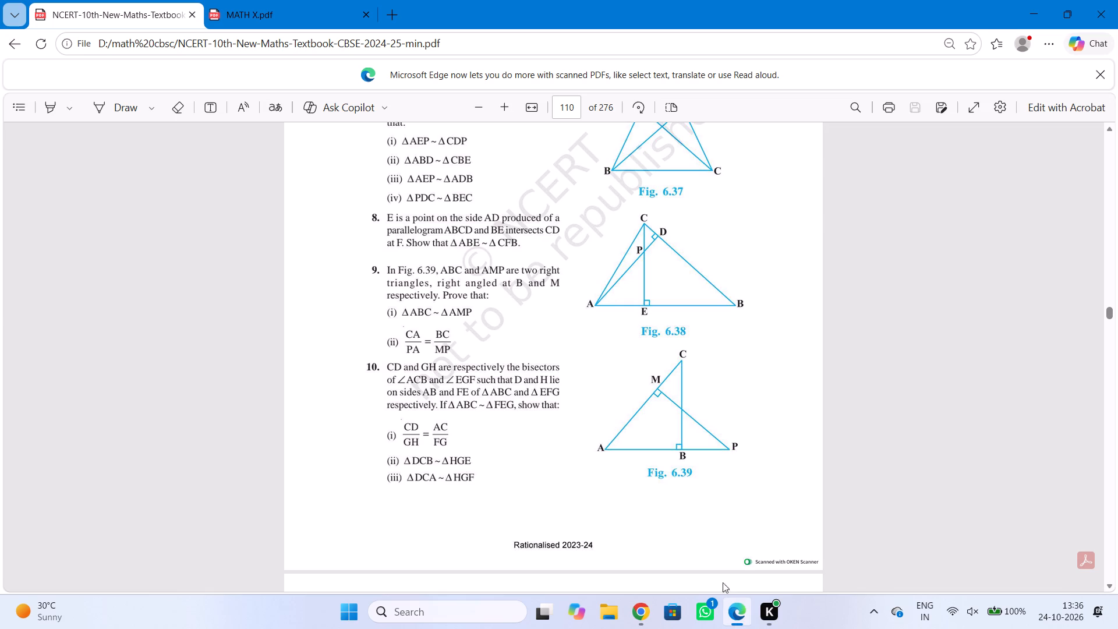
pyautogui.press('Print')
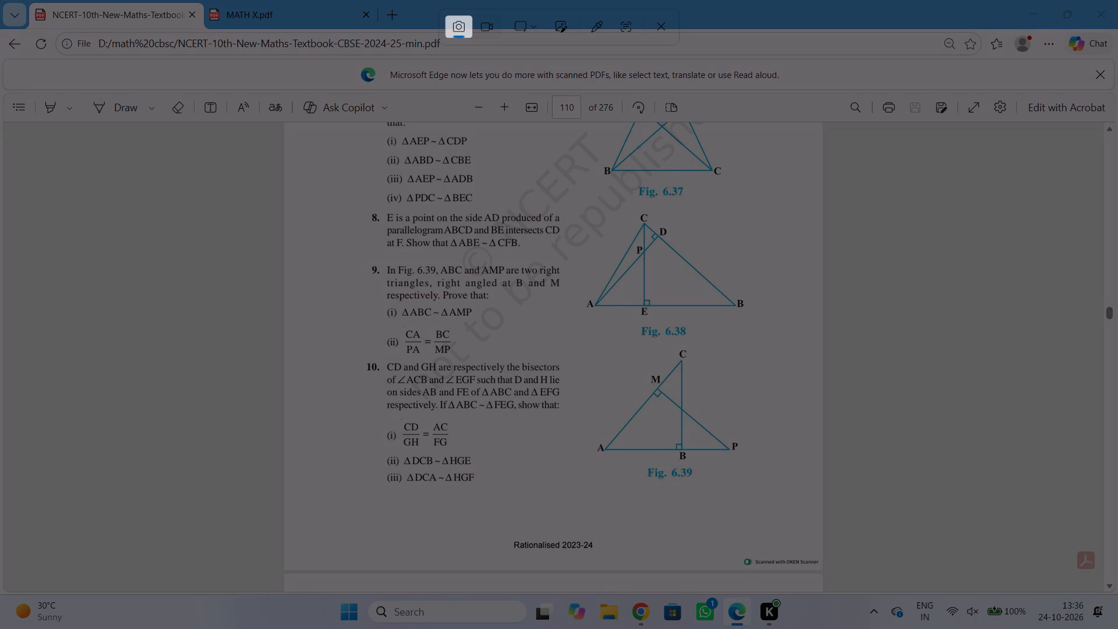
pyautogui.moveTo(579, 348); pyautogui.dragTo(756, 467)
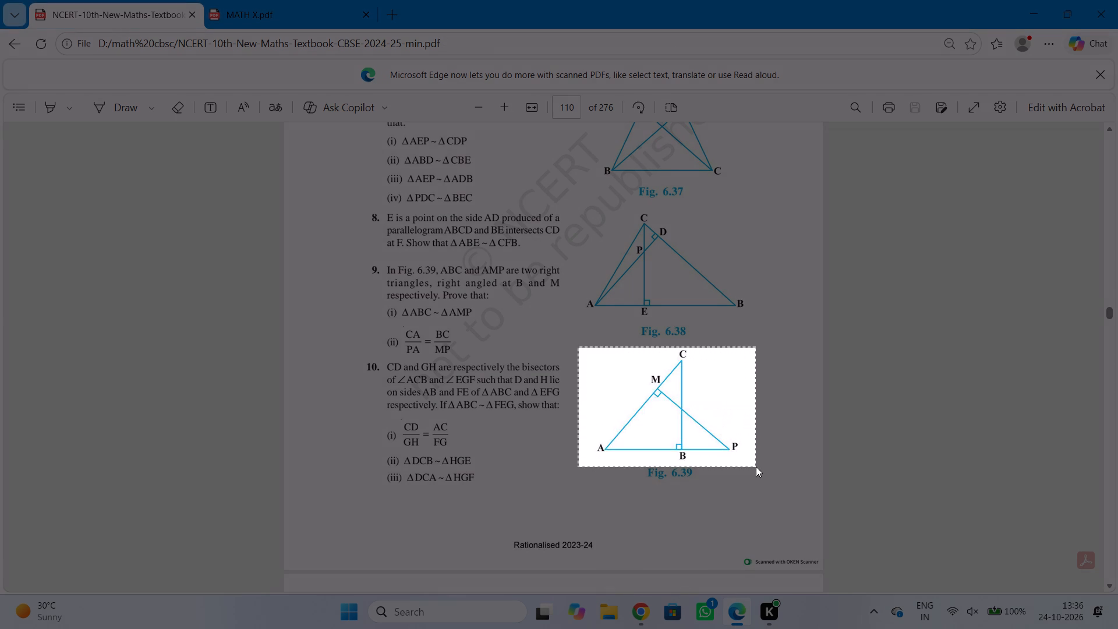
pyautogui.moveTo(756, 467); pyautogui.dragTo(759, 465)
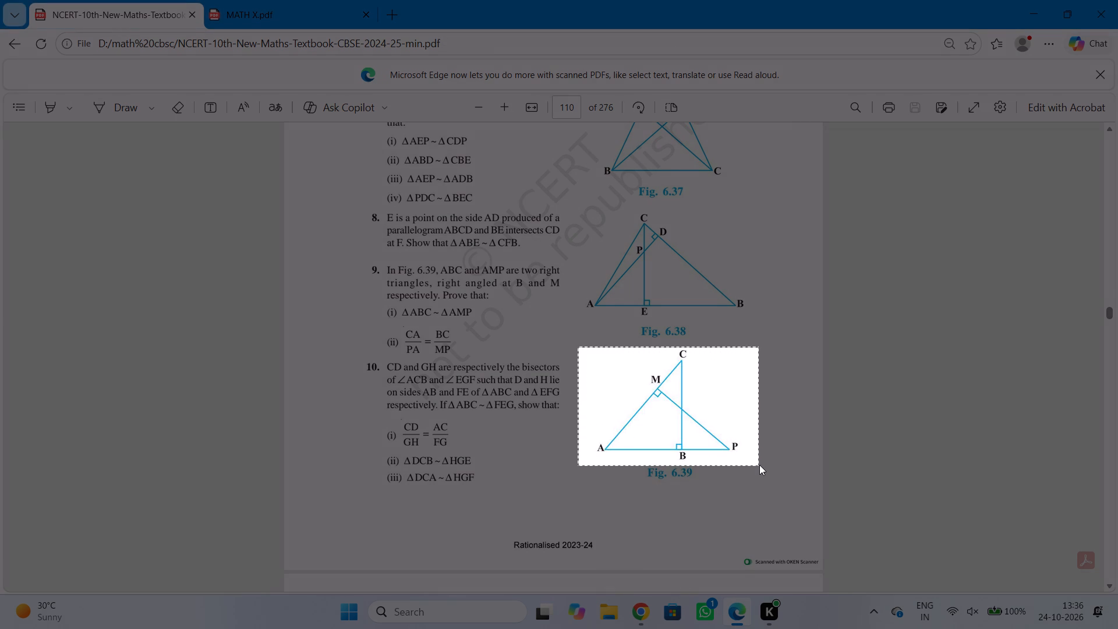
pyautogui.moveTo(759, 465); pyautogui.dragTo(760, 465)
pyautogui.click(760, 465)
# Paste the snipped triangle diagram beside the question 10 text in the Word document in Chrome.
pyautogui.click(643, 623)
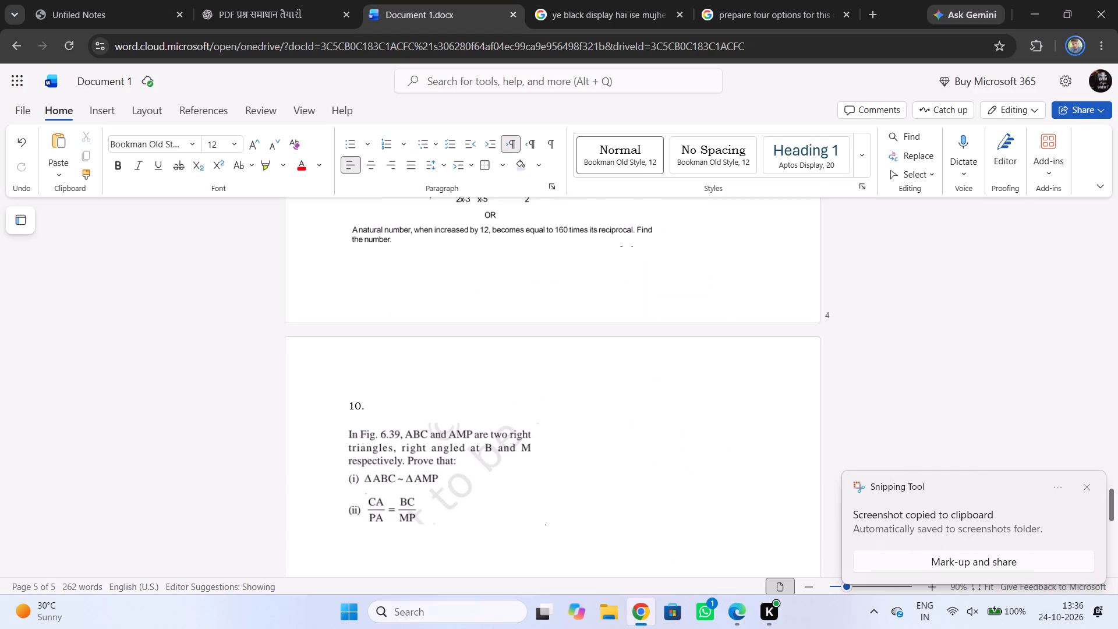
pyautogui.click(556, 483)
pyautogui.click(538, 477)
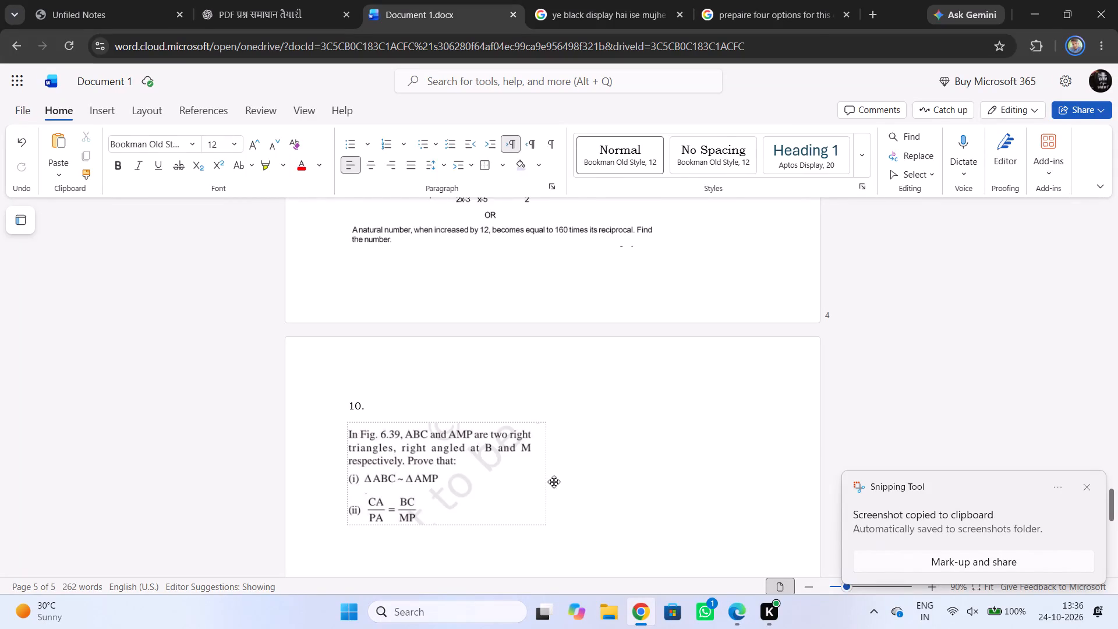
pyautogui.doubleClick(567, 494)
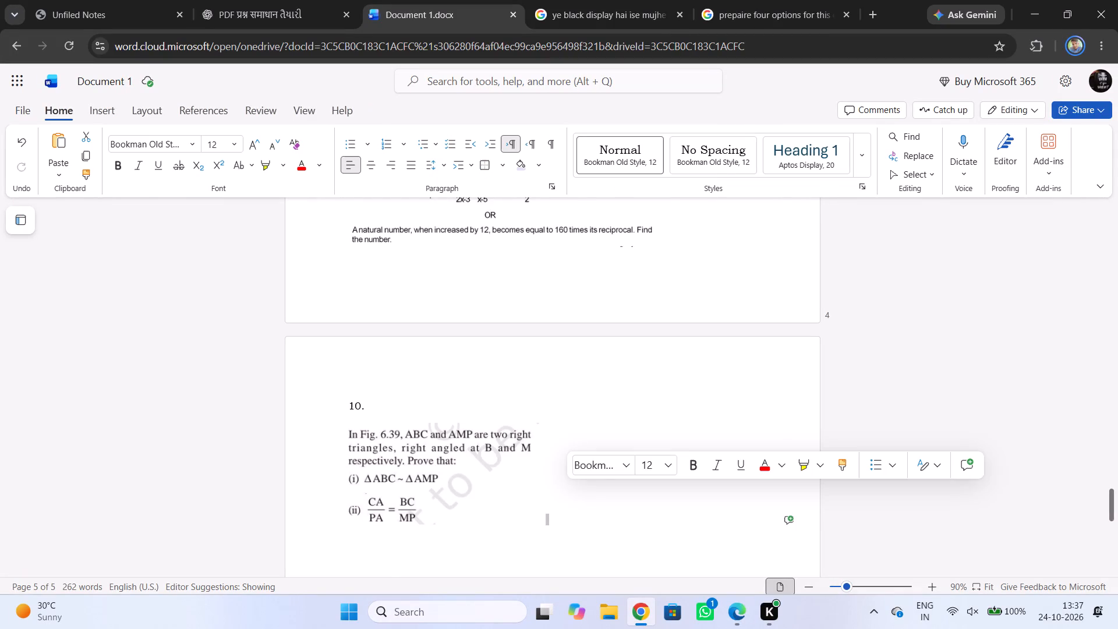
pyautogui.hotkey('ctrl', 'v')
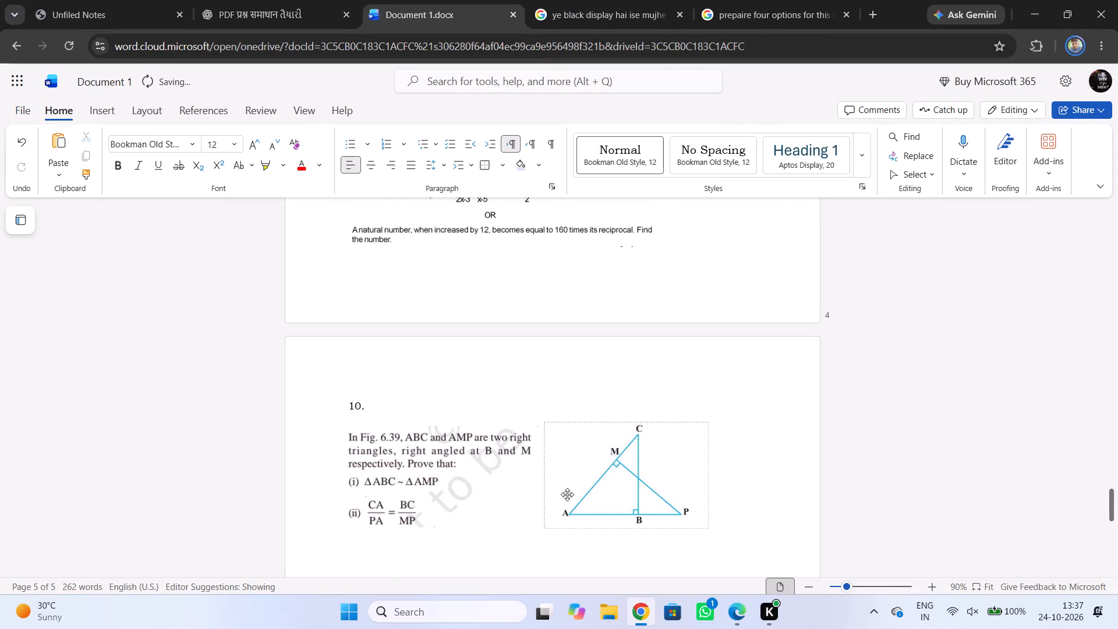
# Start a new line below question 10 and set its text format to bold Angsana New, size 20.
pyautogui.click(741, 469)
pyautogui.scroll(-1, 561, 468)
pyautogui.click(360, 473)
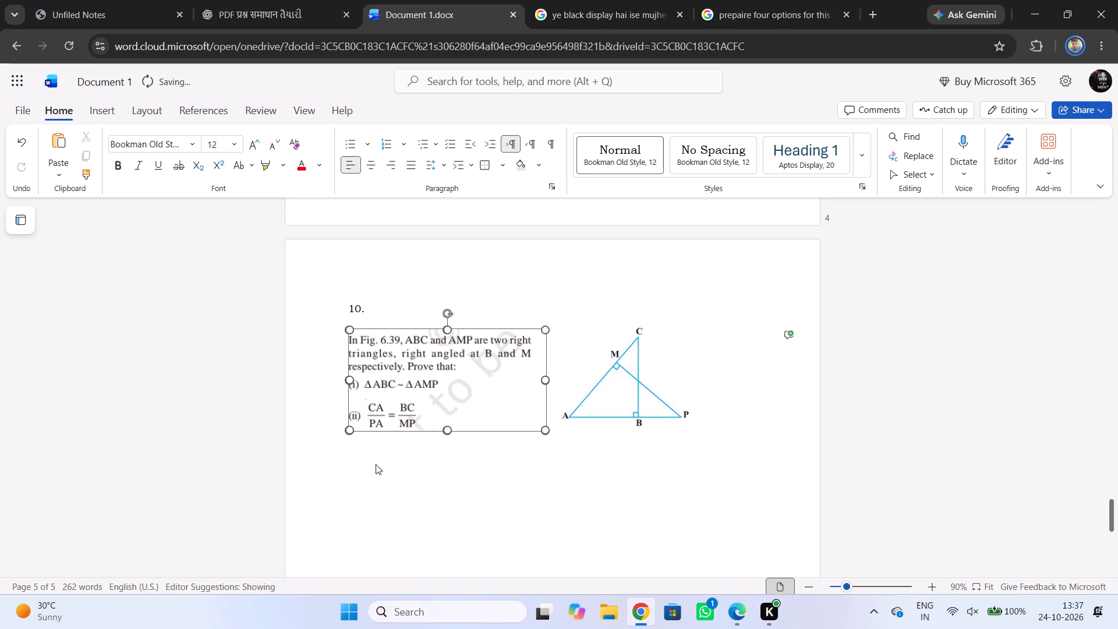
pyautogui.click(670, 417)
pyautogui.doubleClick(729, 420)
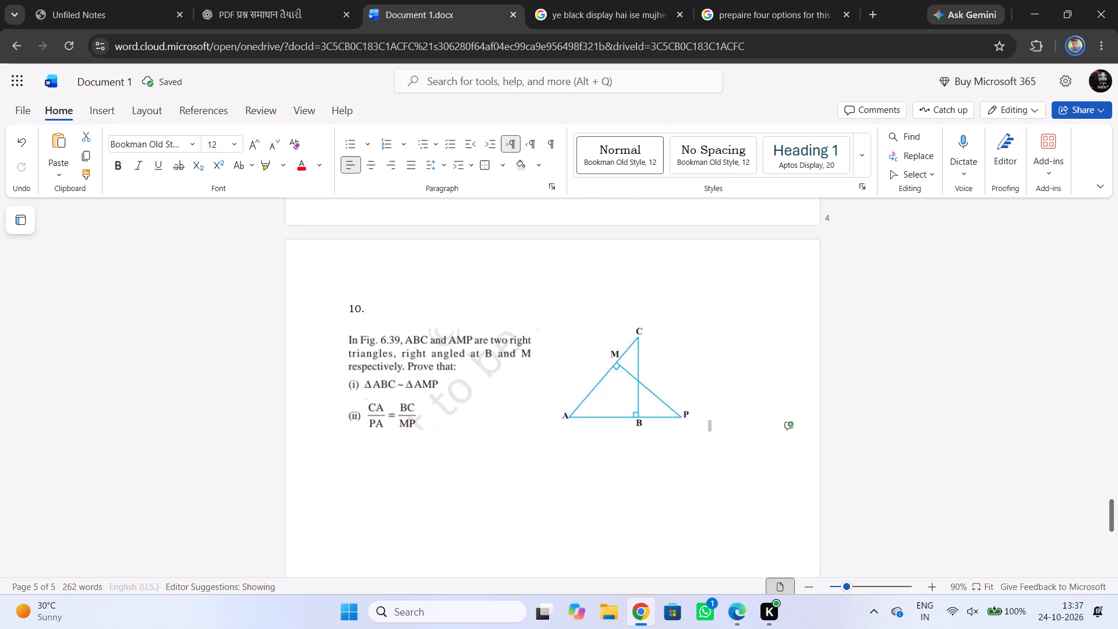
pyautogui.press('Return')
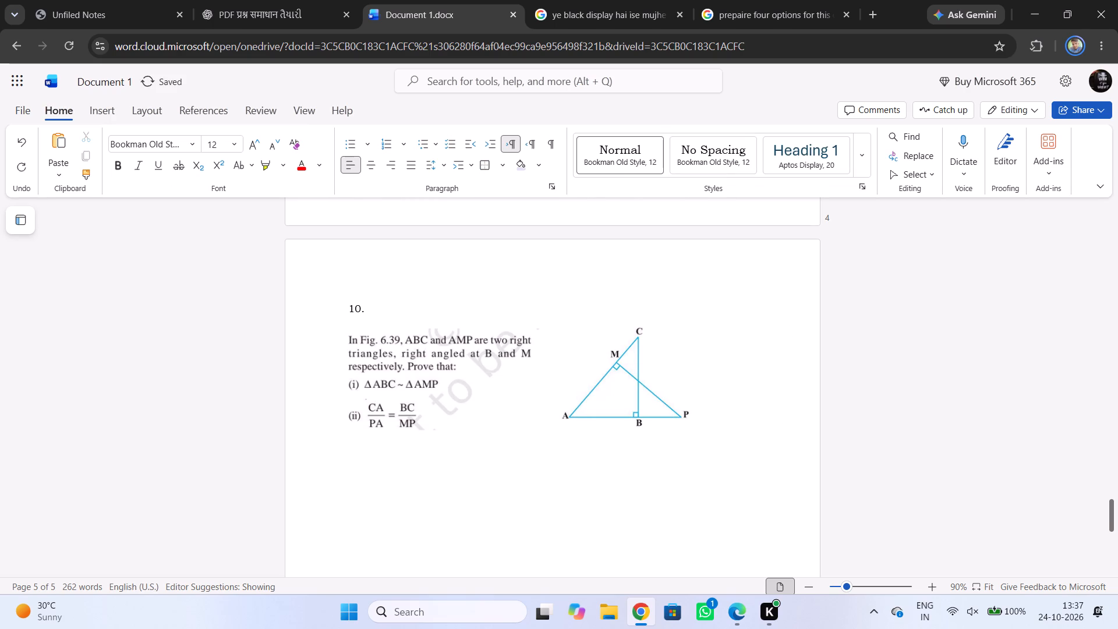
pyautogui.scroll(1, 726, 421)
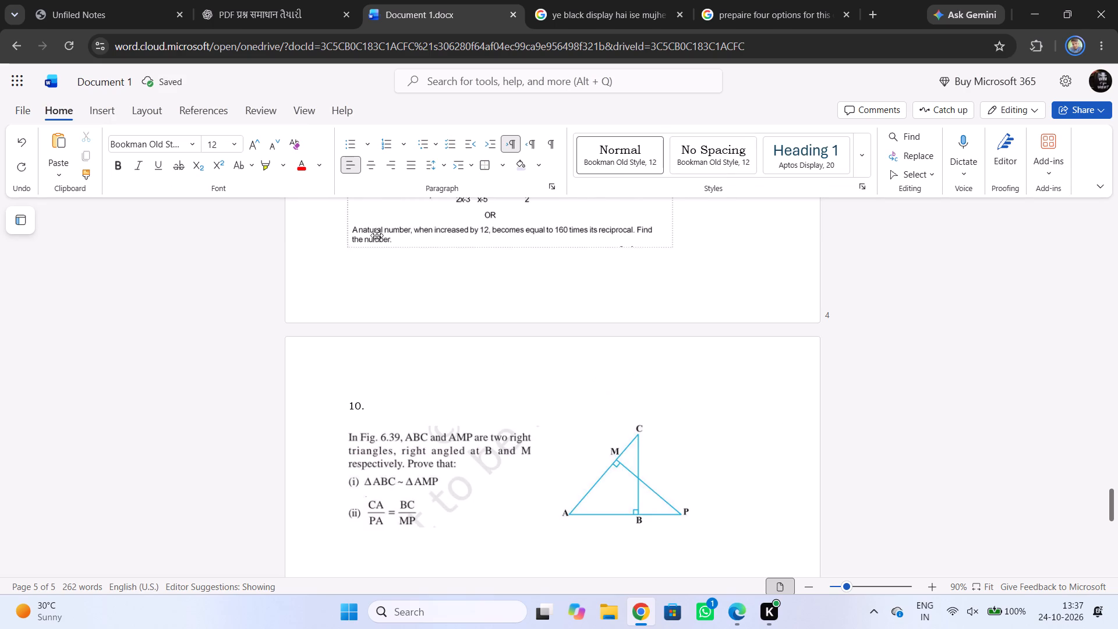
pyautogui.click(114, 172)
pyautogui.click(192, 147)
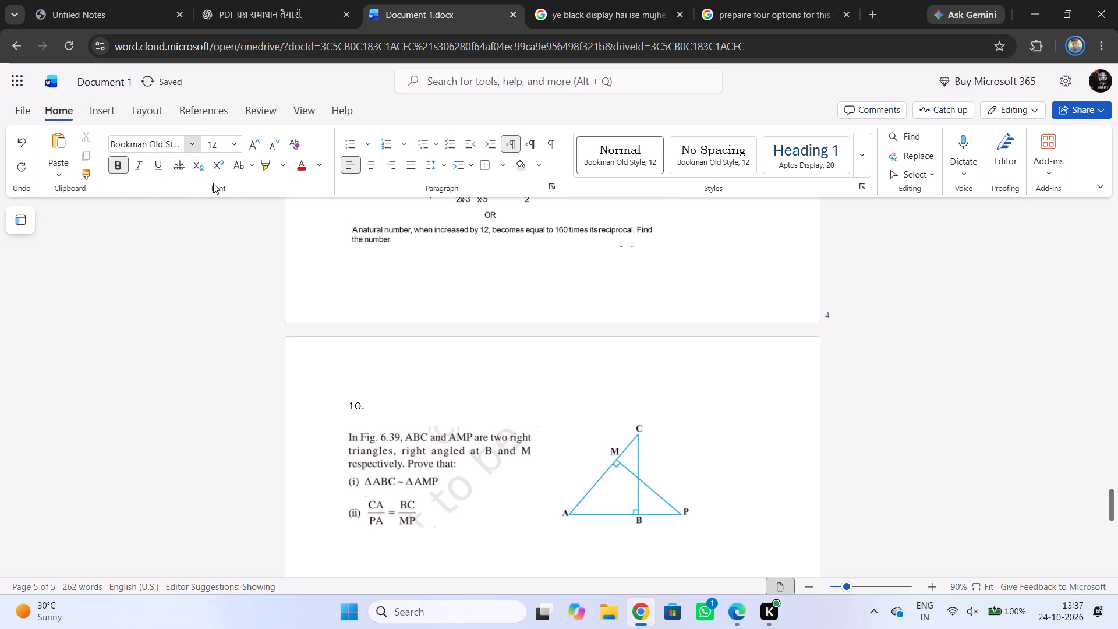
pyautogui.click(168, 354)
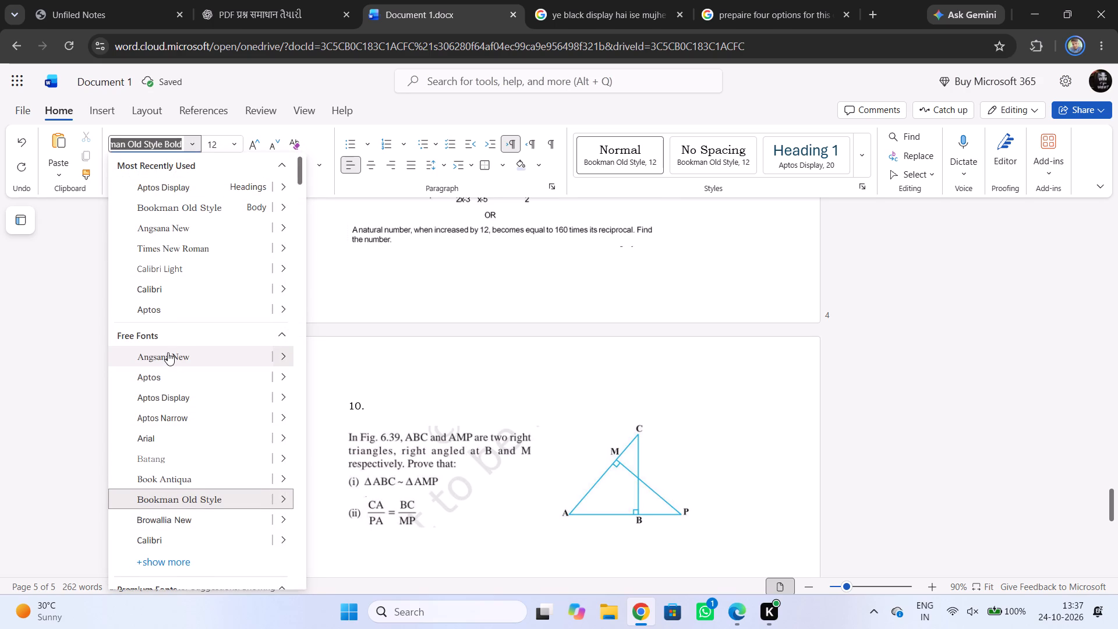
pyautogui.click(238, 140)
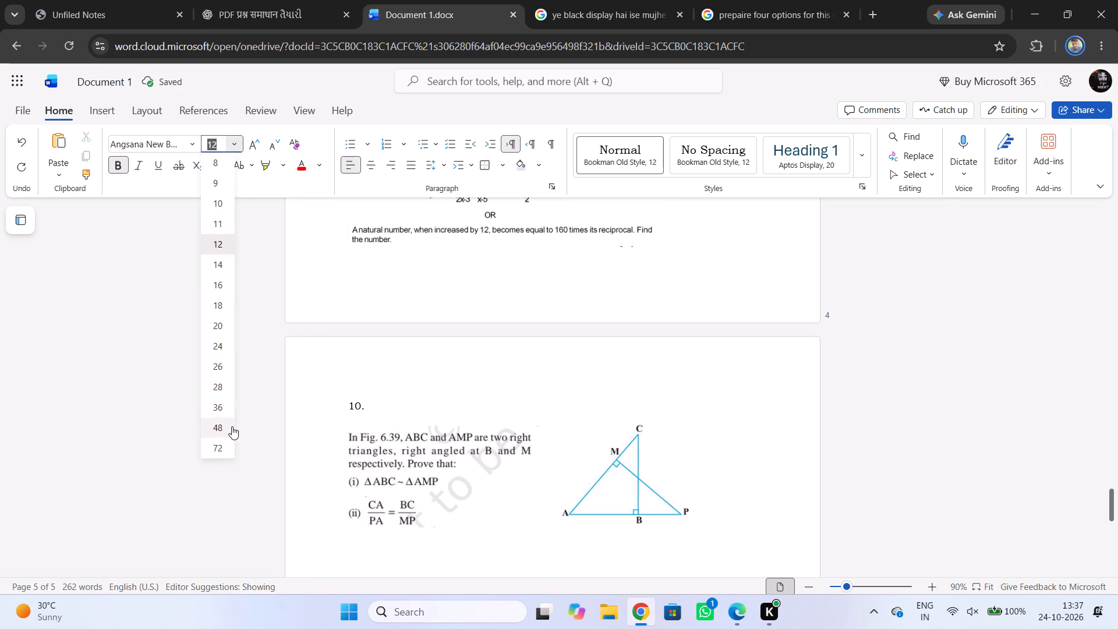
pyautogui.click(222, 320)
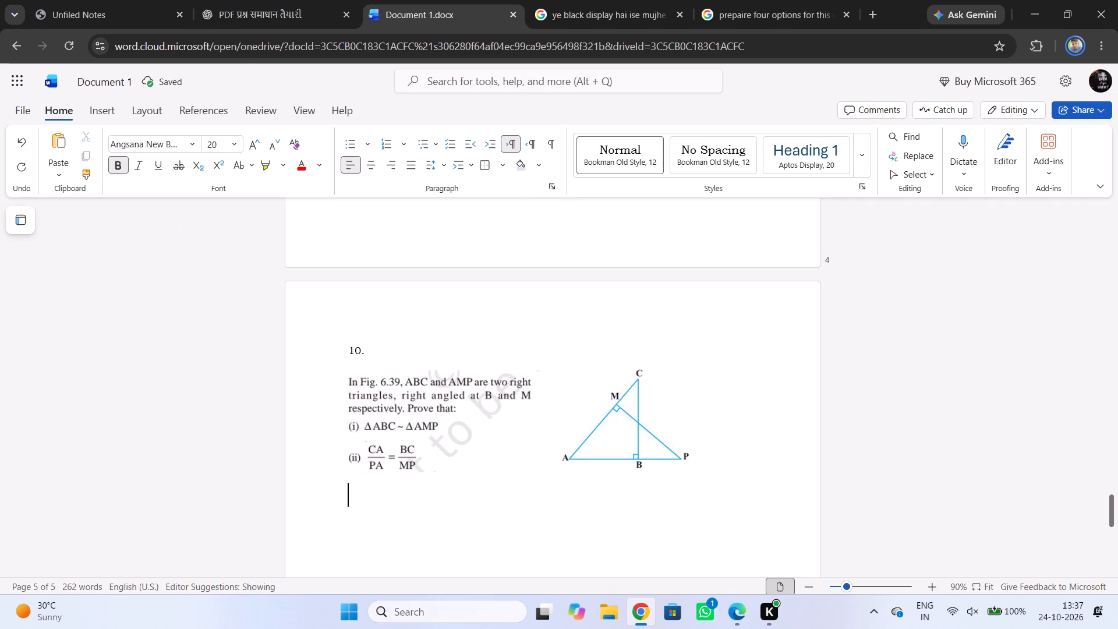
# Enter SECTION C as the heading on the new line below question 10.
pyautogui.write('se')
pyautogui.press('BackSpace')
pyautogui.write('SECTION')
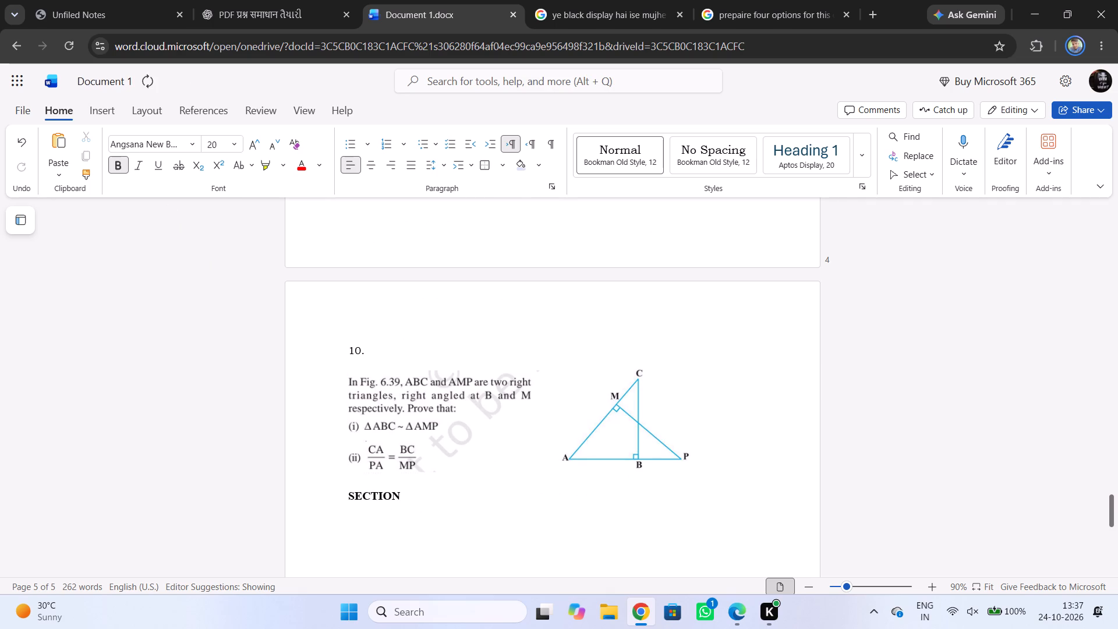
pyautogui.press('space')
pyautogui.press('c')
# Append ( EVERY QUESTION CARRIES 10 MARKS ) to the Section C heading and end the line.
pyautogui.press('space')
pyautogui.write('10')
pyautogui.press('BackSpace')
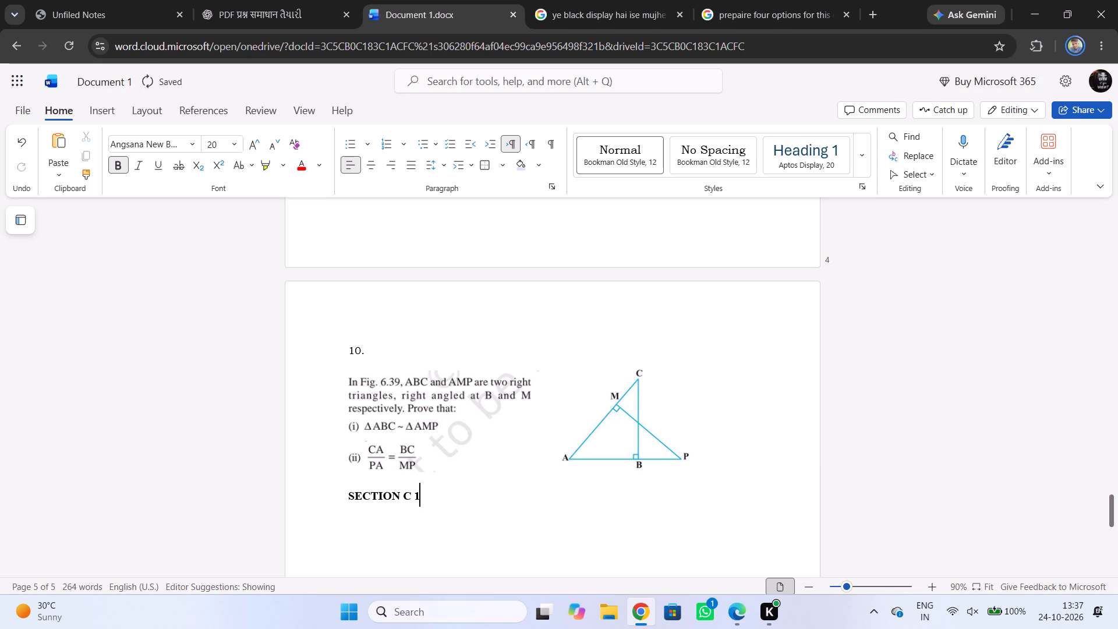
pyautogui.press('BackSpace')
pyautogui.hotkey('shift', '(')
pyautogui.press('space')
pyautogui.write('E')
pyautogui.write('VERY')
pyautogui.press('space')
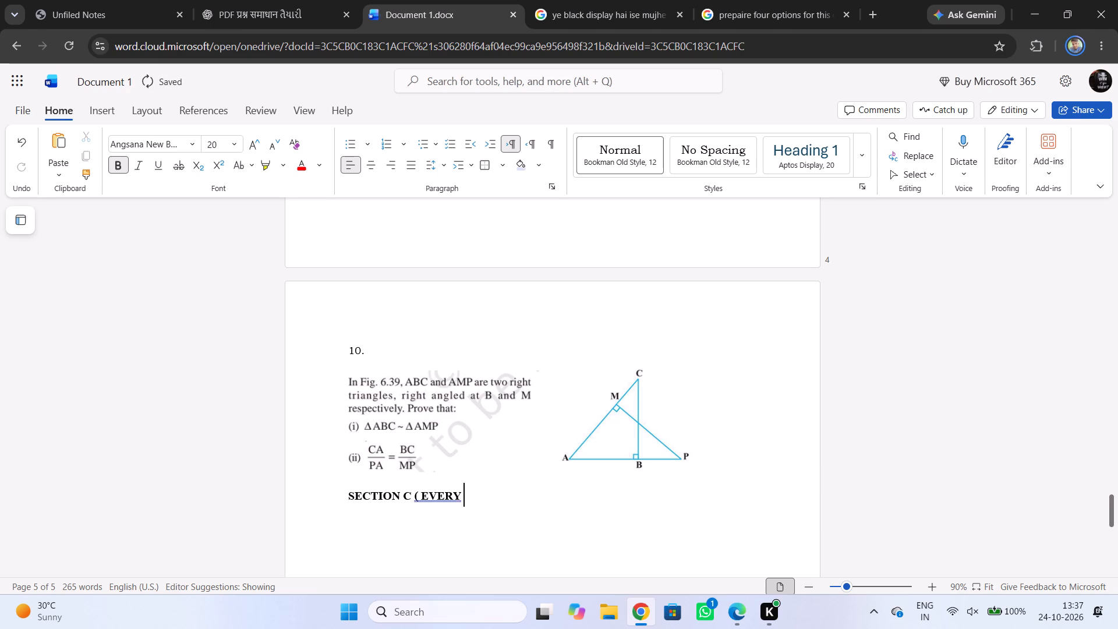
pyautogui.write('QUESTION')
pyautogui.press('space')
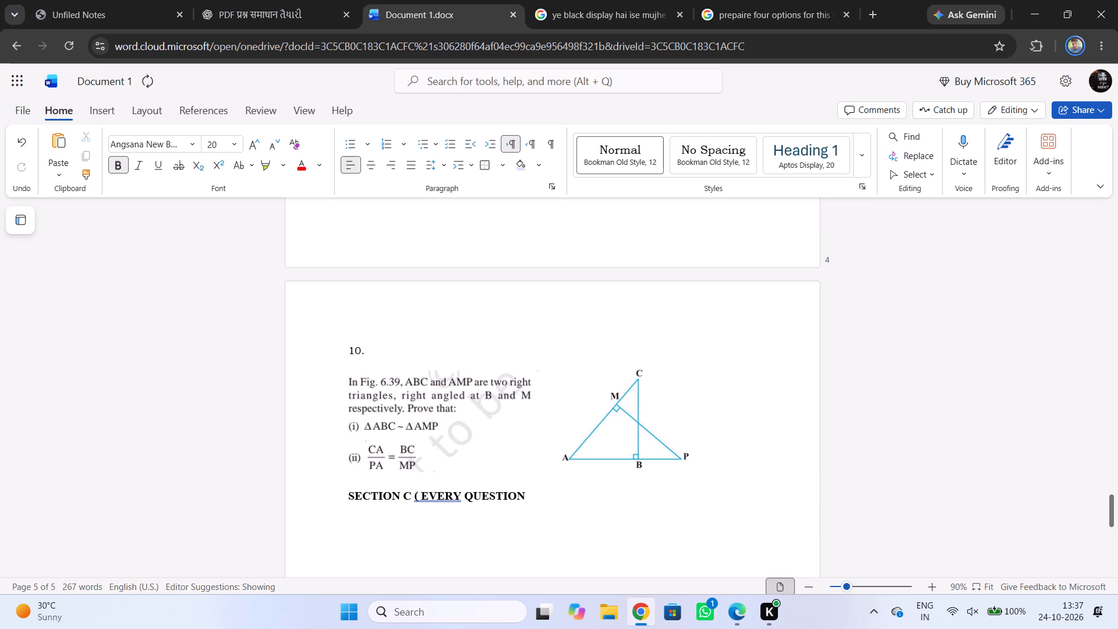
pyautogui.write('CARRIES')
pyautogui.press('space')
pyautogui.press('q')
pyautogui.press('BackSpace')
pyautogui.write('10')
pyautogui.press('space')
pyautogui.write('MARKS')
pyautogui.press('space')
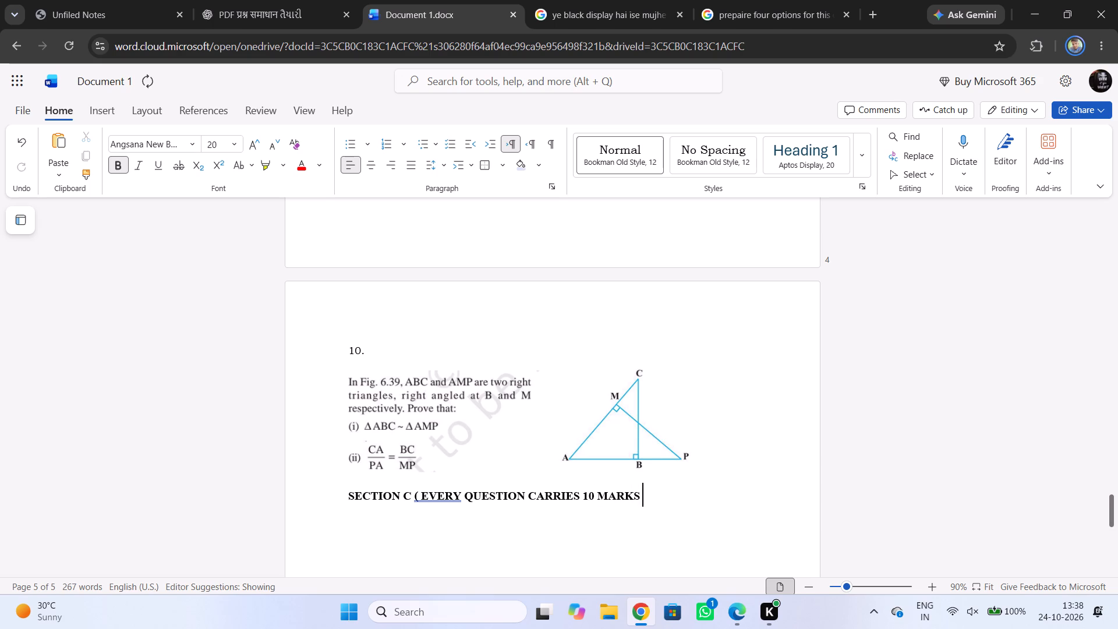
pyautogui.hotkey('shift', ')')
pyautogui.press('Return')
# Accept the grammar suggestion that removes the space after the Section C heading's opening parenthesis.
pyautogui.click(430, 494)
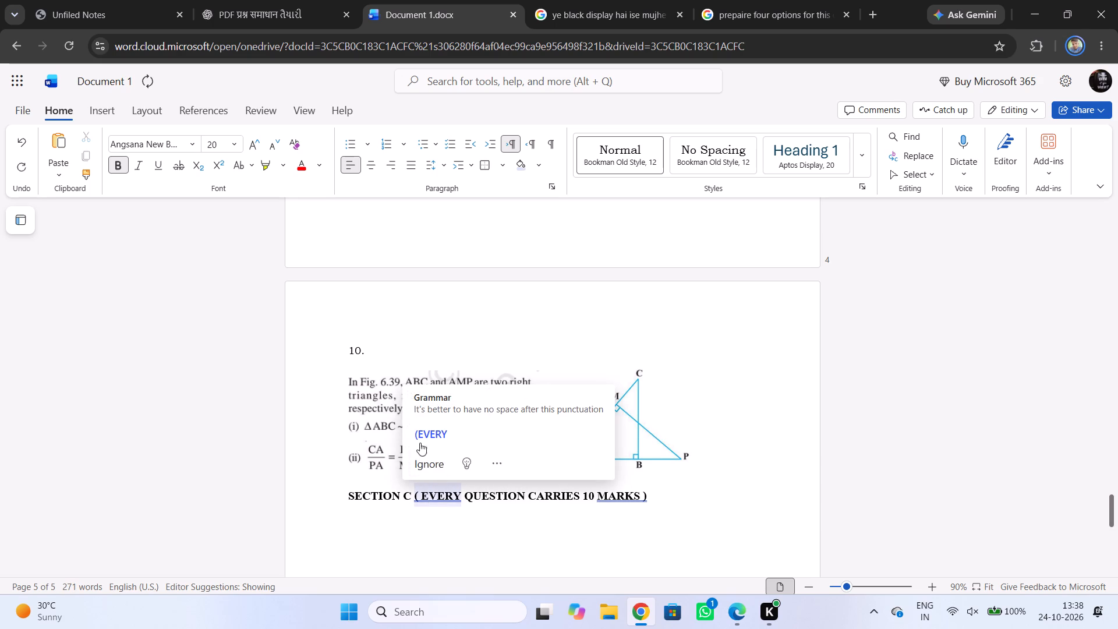
pyautogui.click(430, 430)
pyautogui.click(436, 542)
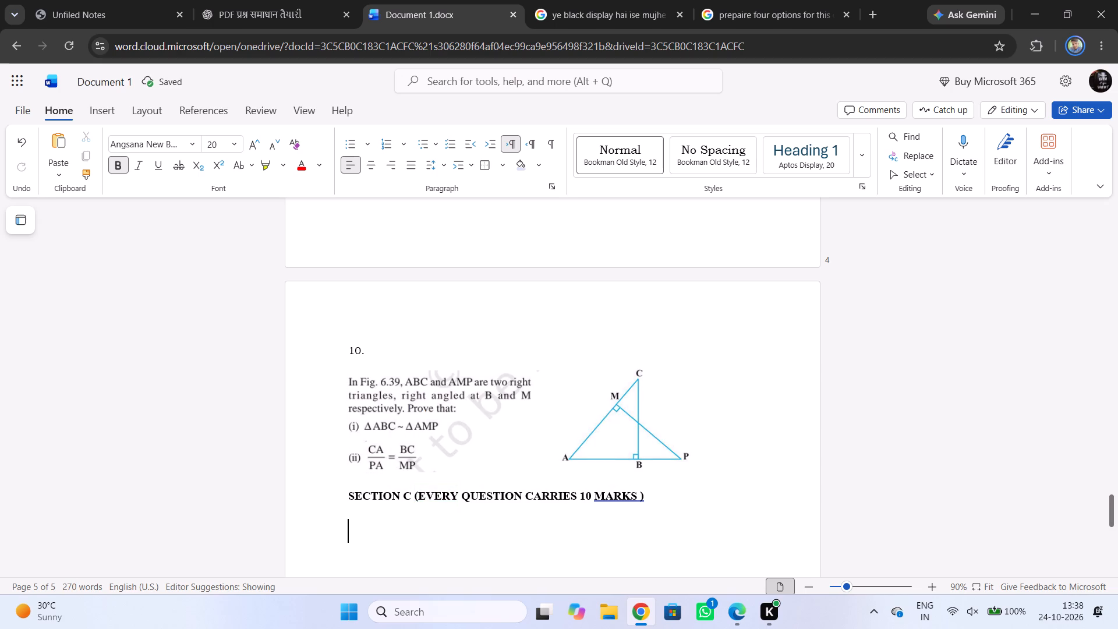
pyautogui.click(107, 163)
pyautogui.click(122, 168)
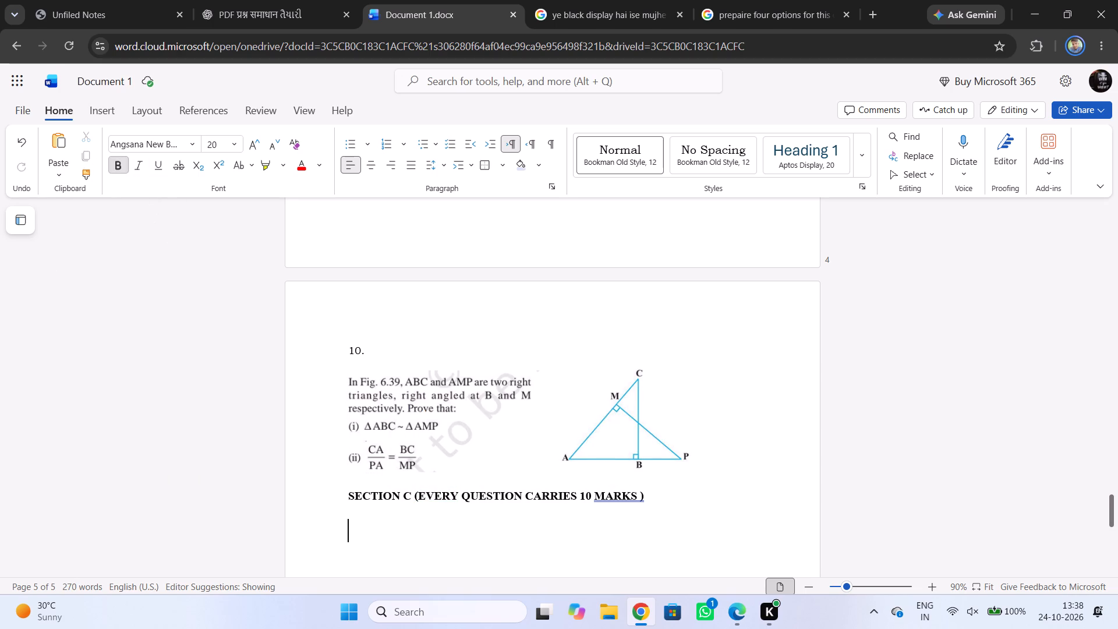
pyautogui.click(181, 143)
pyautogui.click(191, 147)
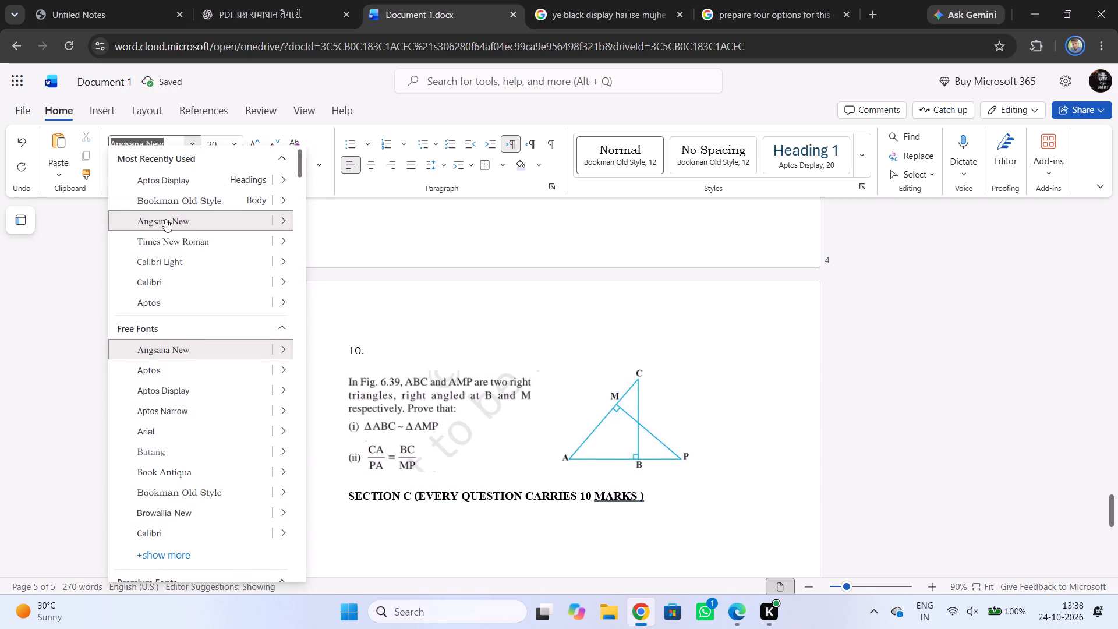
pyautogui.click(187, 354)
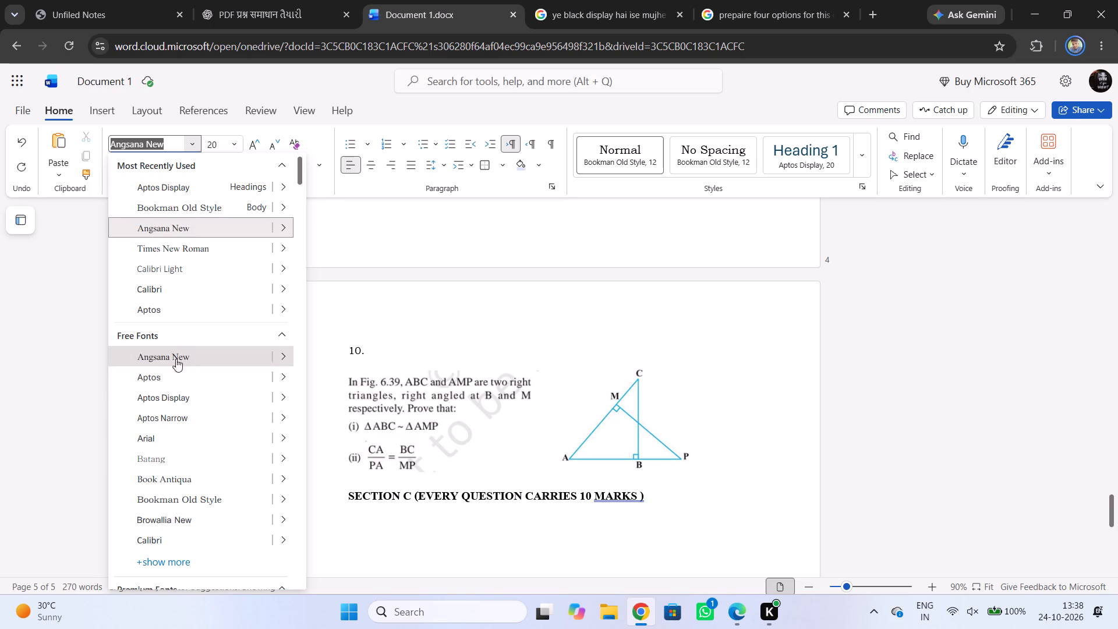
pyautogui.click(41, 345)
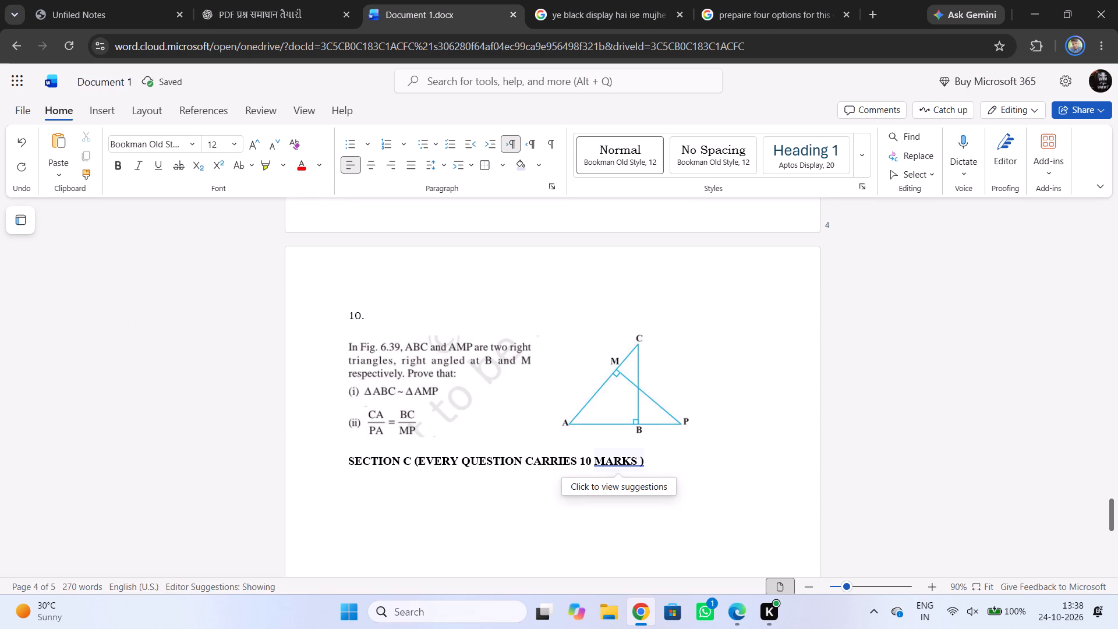
# Accept the suggestion removing the space before the heading's closing parenthesis, and start a new line after the heading.
pyautogui.click(635, 461)
pyautogui.click(466, 521)
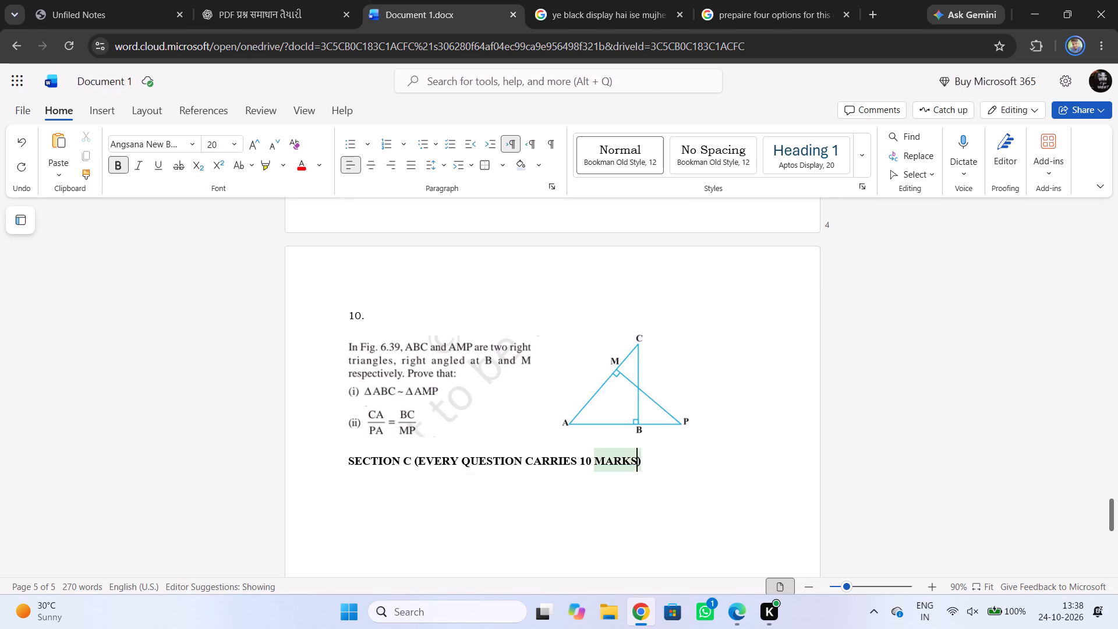
pyautogui.click(655, 470)
pyautogui.click(650, 458)
pyautogui.press('Return')
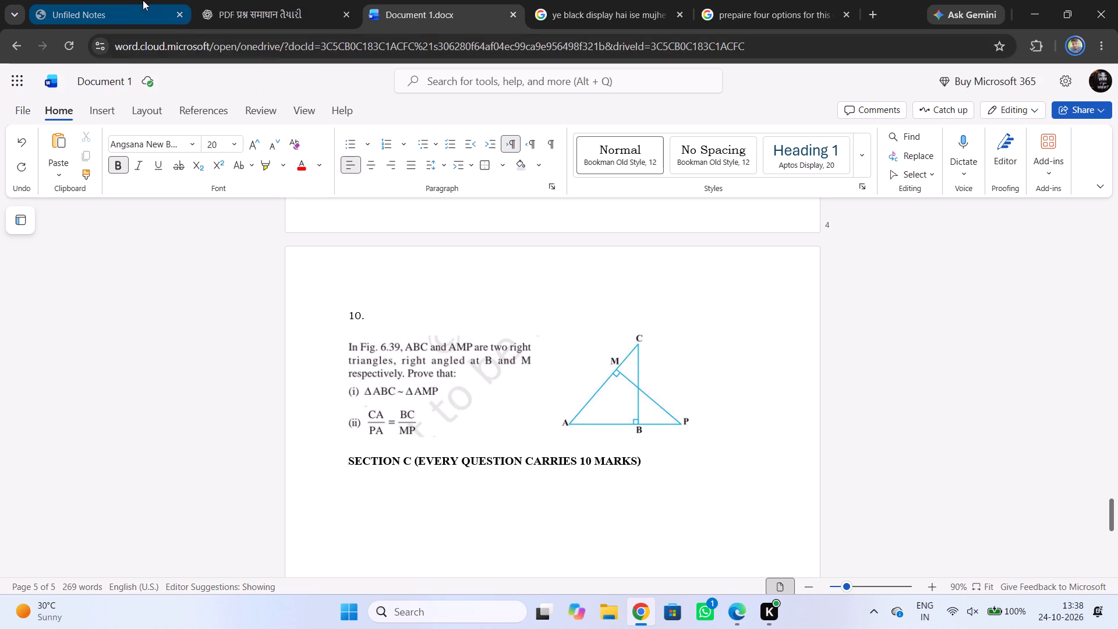
# Switch to the CBSE maths PDF and snip the text of question 28 about cards numbered 2 to 101, without its number.
pyautogui.moveTo(143, 0); pyautogui.dragTo(148, 0)
pyautogui.scroll(-3, 703, 493)
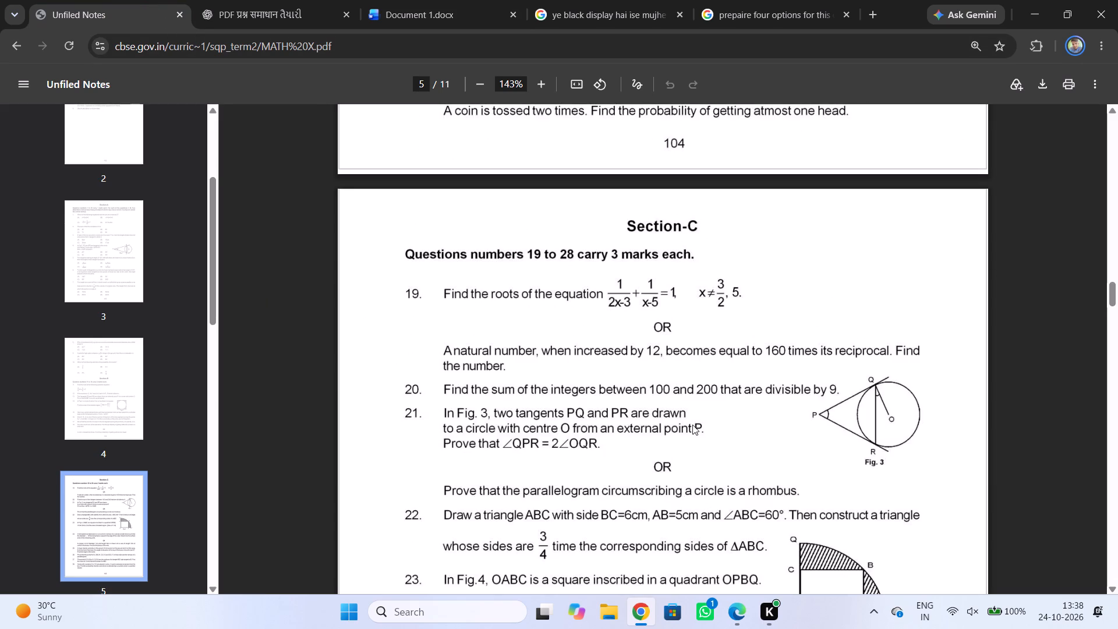
pyautogui.scroll(-2, 666, 302)
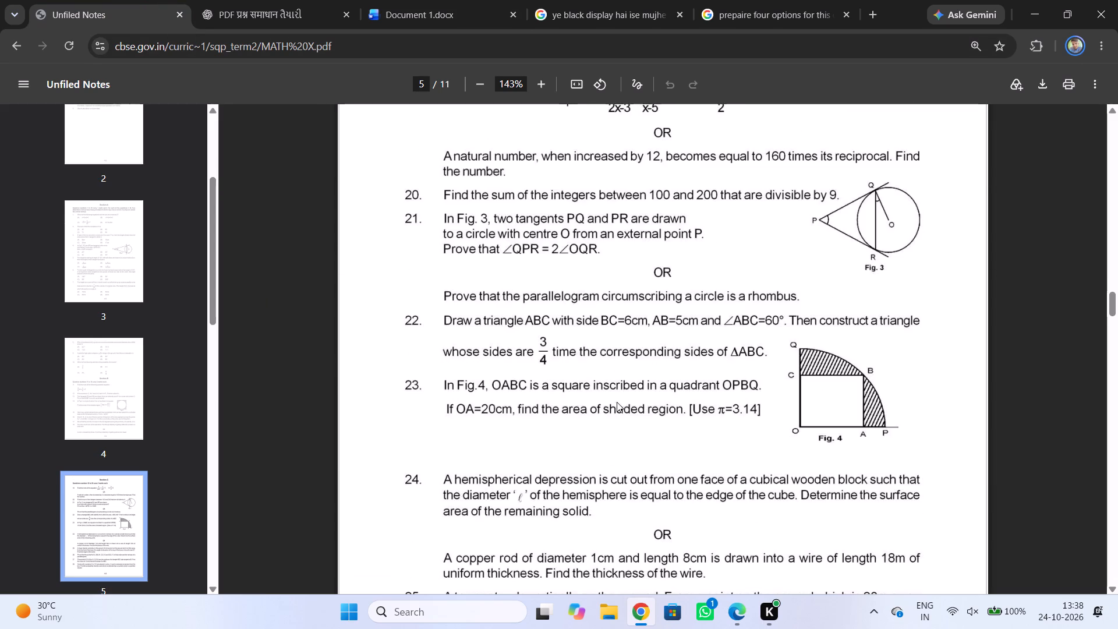
pyautogui.scroll(-2, 789, 318)
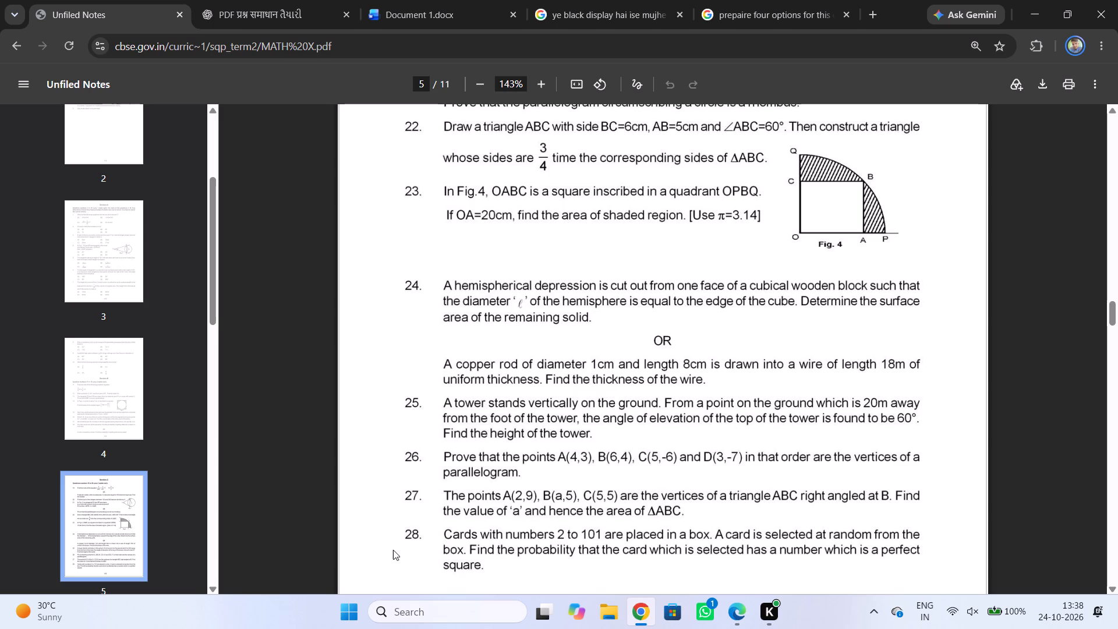
pyautogui.press('Print')
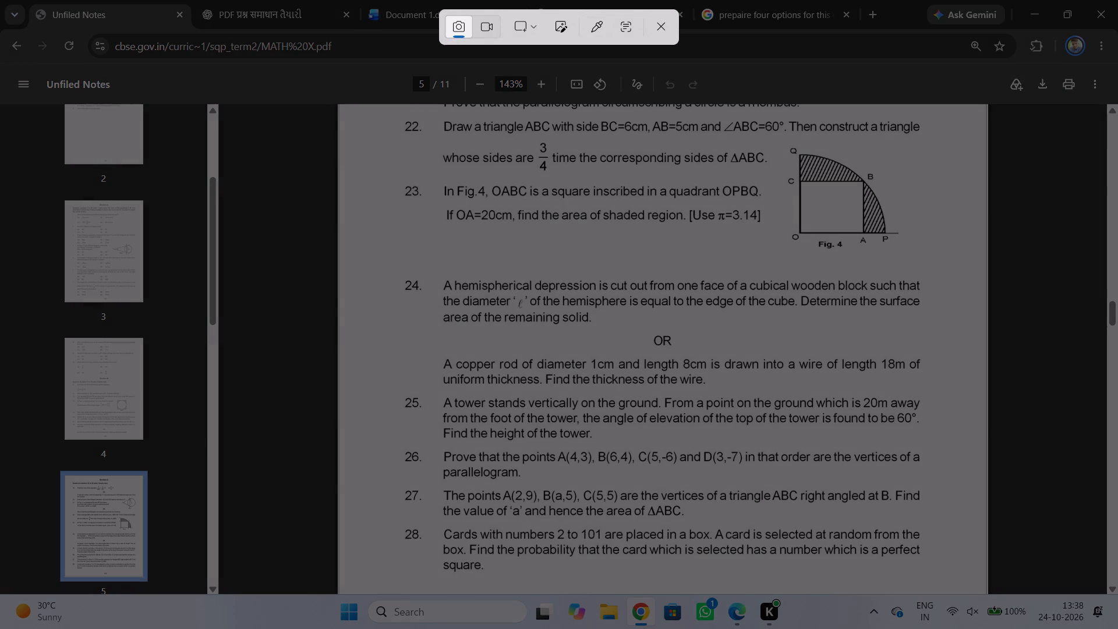
pyautogui.moveTo(431, 524); pyautogui.dragTo(947, 578)
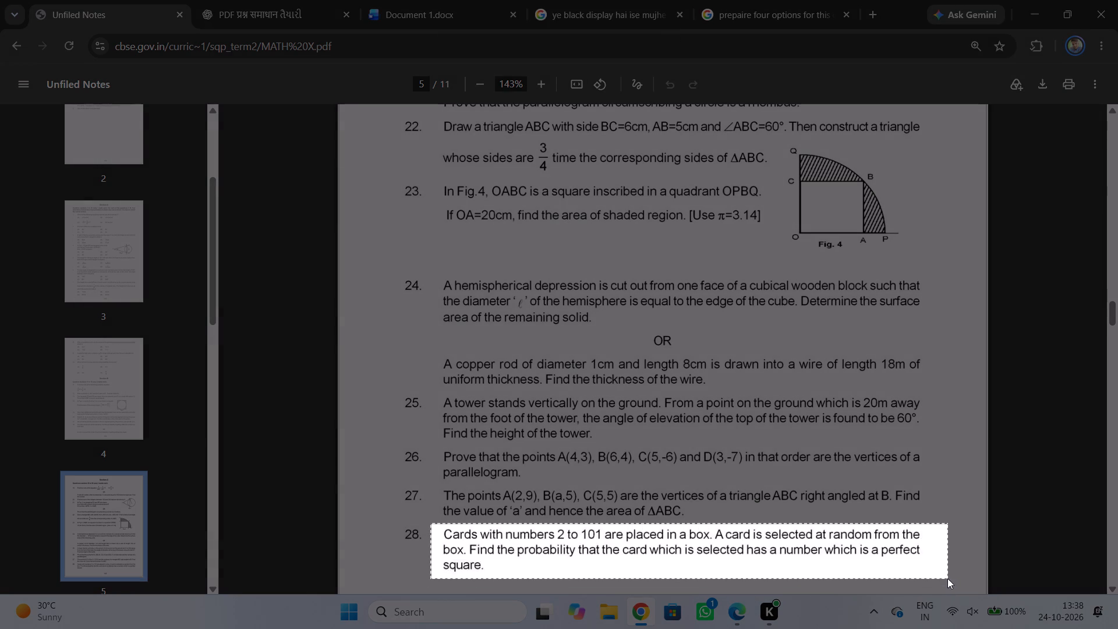
pyautogui.moveTo(947, 578); pyautogui.dragTo(947, 580)
pyautogui.click(947, 580)
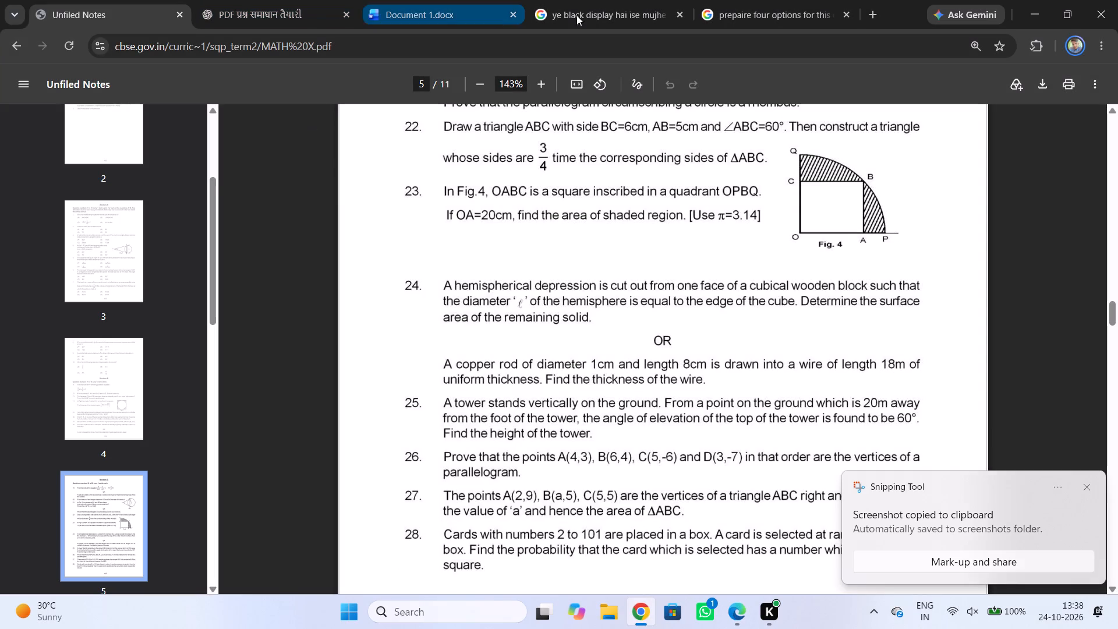
# Back in Document 1, enter the number 11. below the Section C heading and paste the snipped cards question beneath it.
pyautogui.click(465, 6)
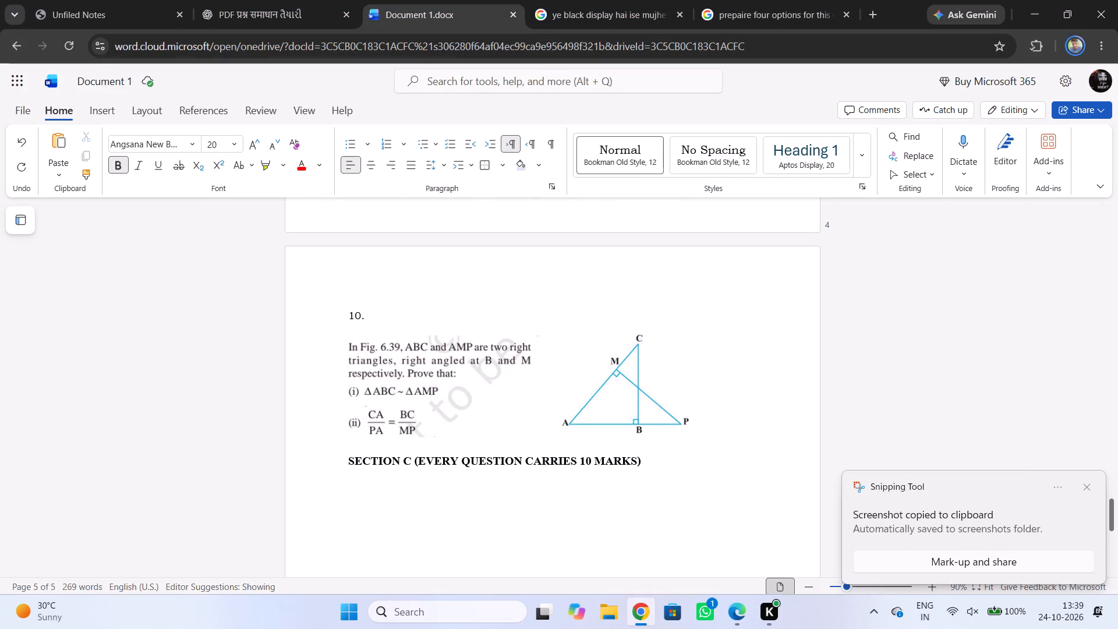
pyautogui.write('11')
pyautogui.press('.')
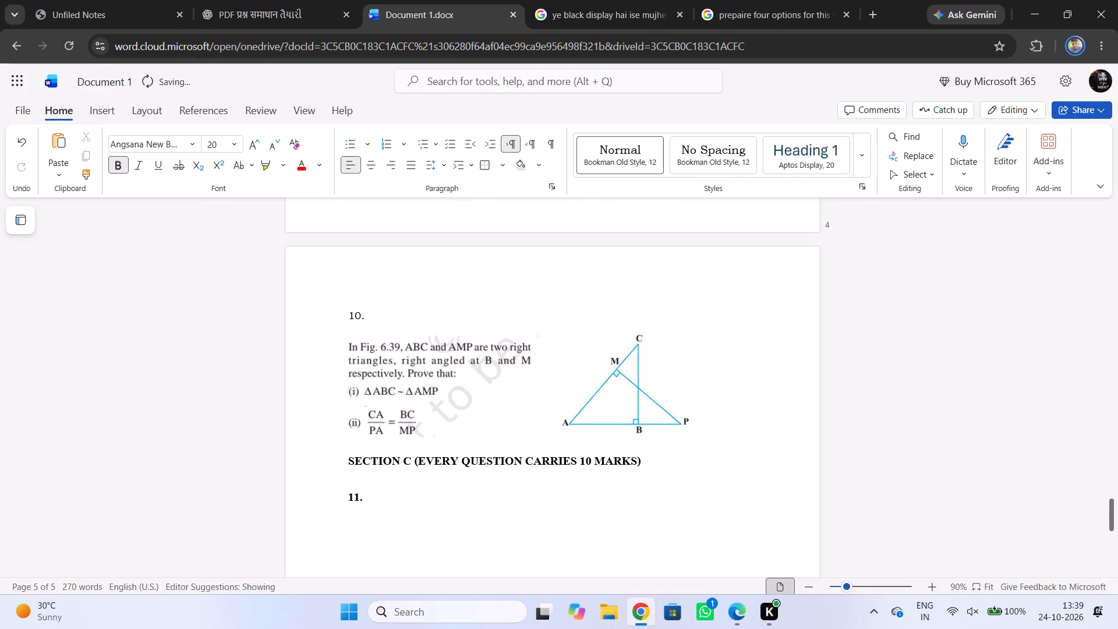
pyautogui.press('Return')
pyautogui.hotkey('ctrl', 'v')
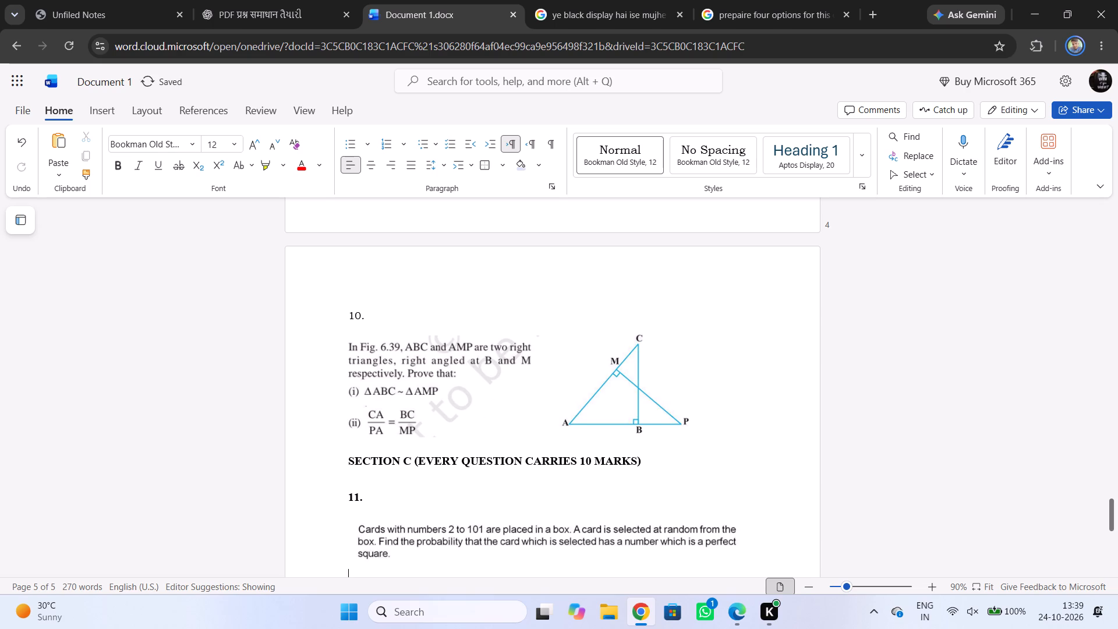
# Enter OR on the line below the cards question and start a new line after it.
pyautogui.scroll(-3, 554, 439)
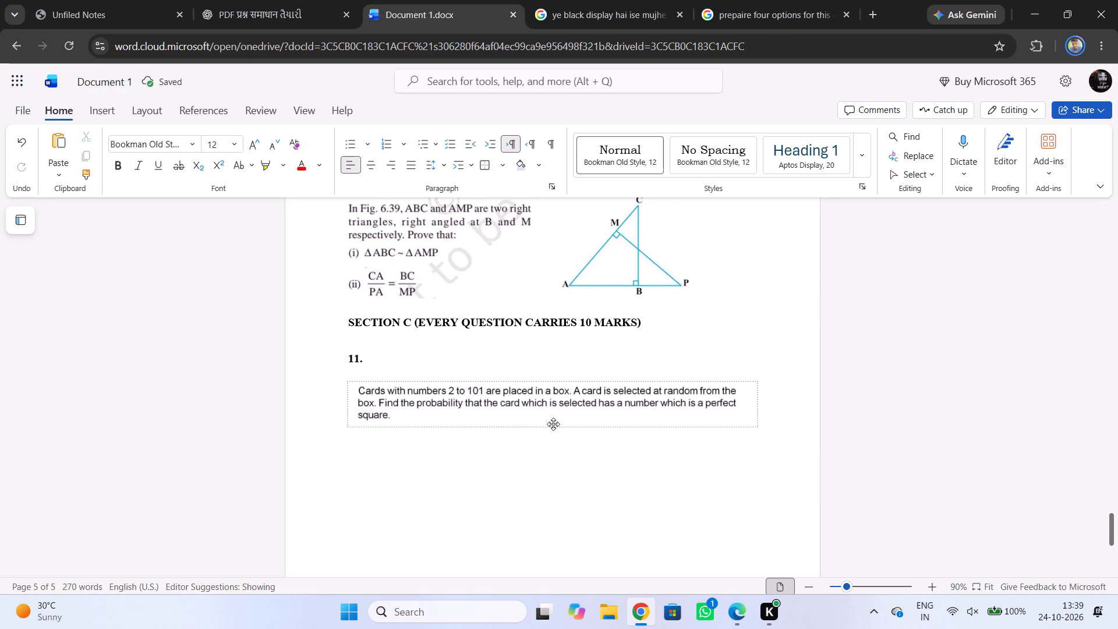
pyautogui.doubleClick(505, 443)
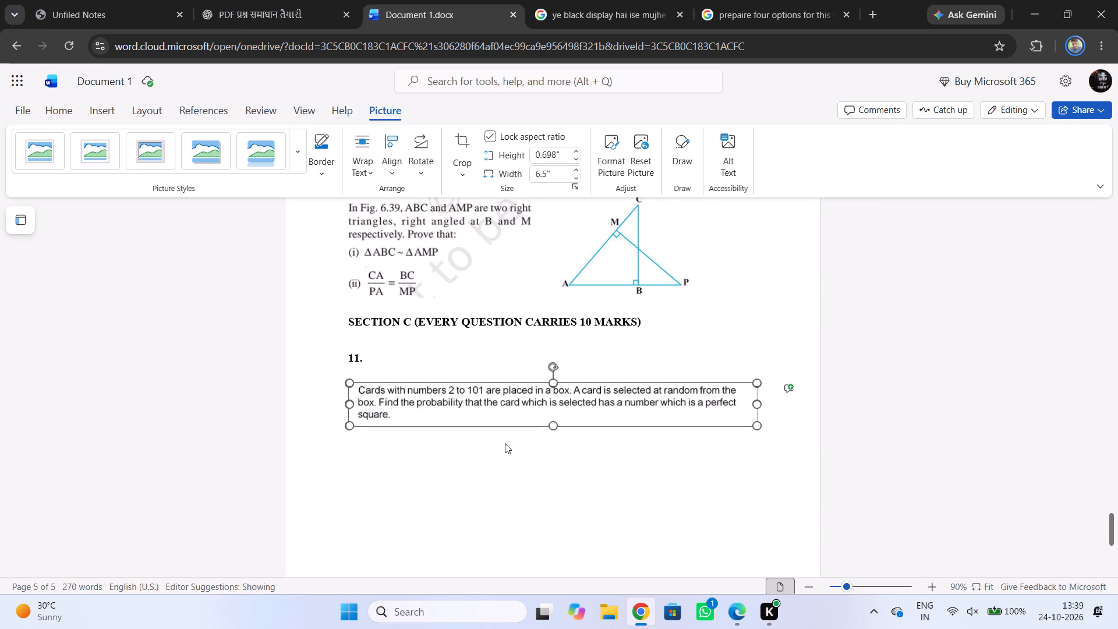
pyautogui.click(505, 443)
pyautogui.click(762, 409)
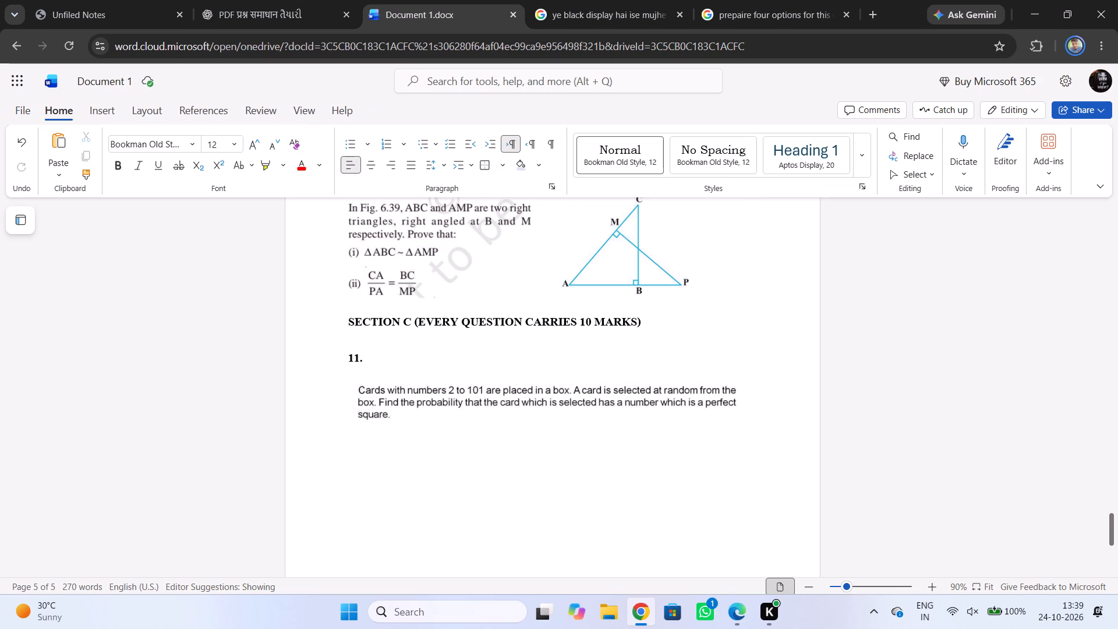
pyautogui.press('o')
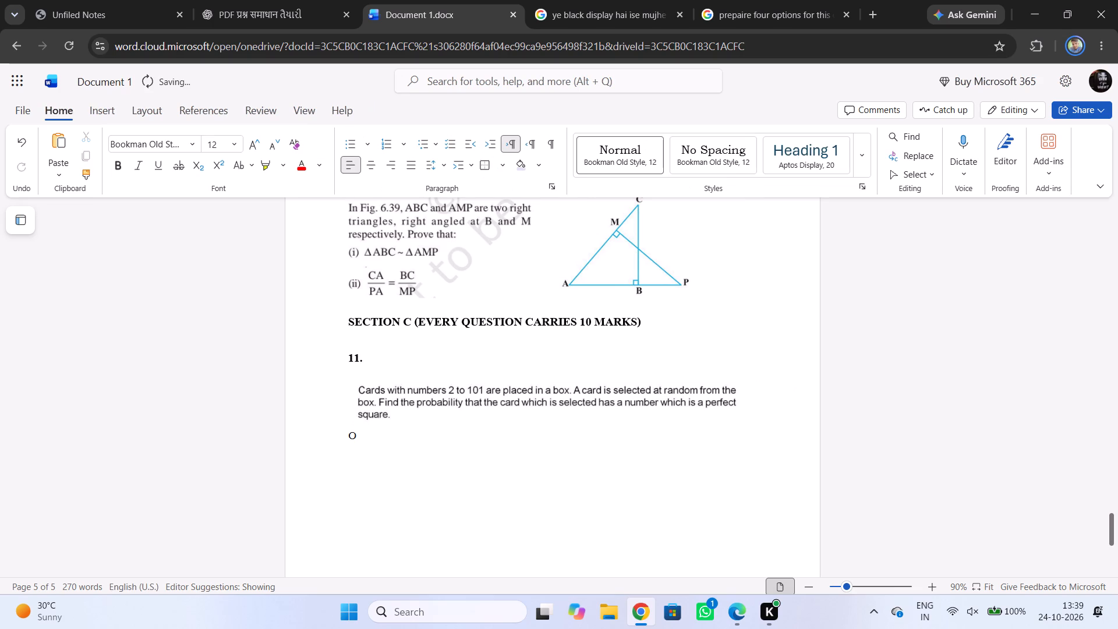
pyautogui.press('r')
pyautogui.press('Return')
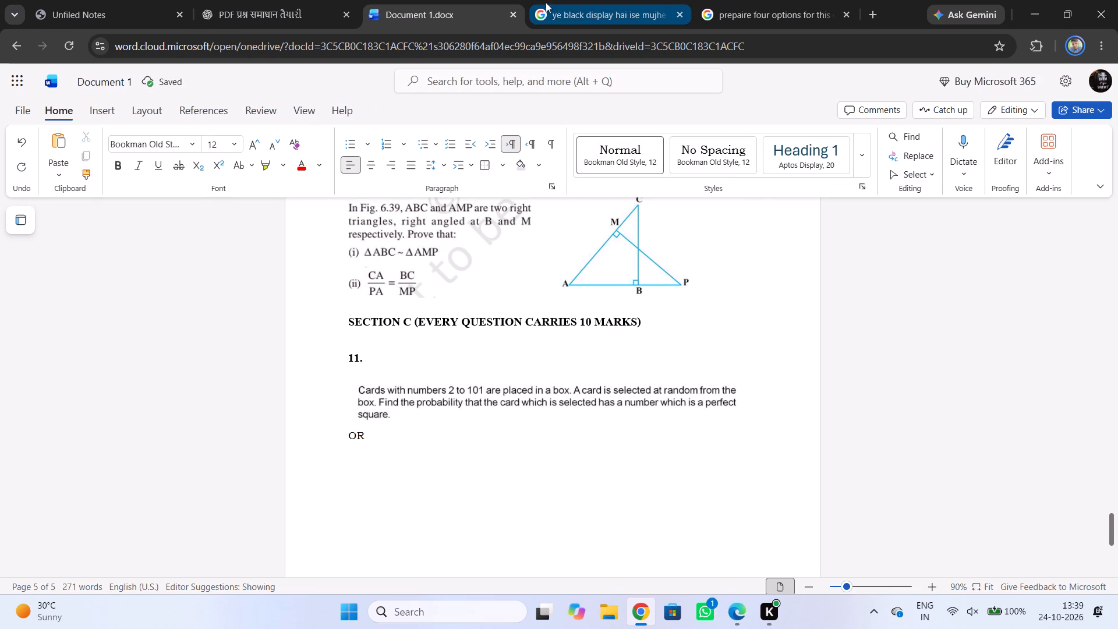
# Switch to the NCERT maths textbook PDF and snip question 16 about medians AD and PM on page 97, without its number.
pyautogui.click(764, 9)
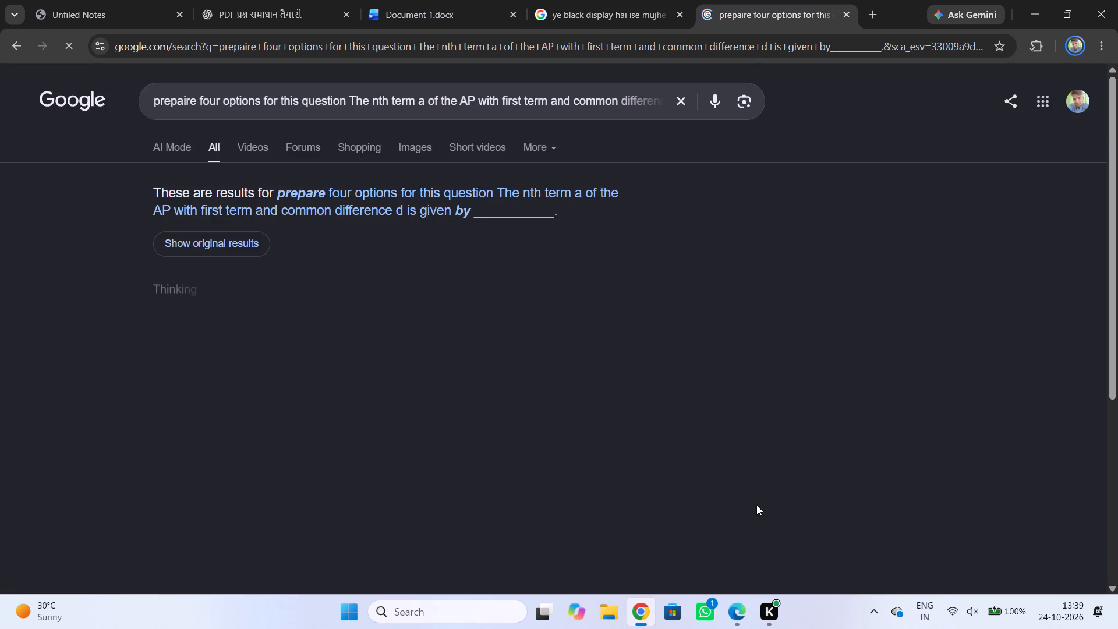
pyautogui.click(743, 613)
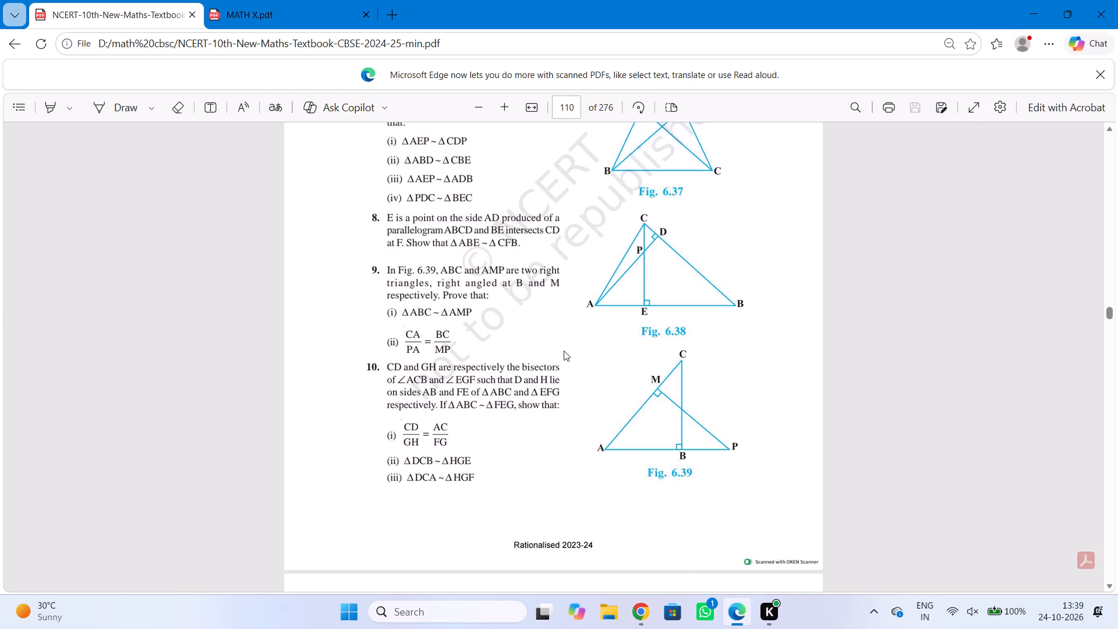
pyautogui.scroll(-5, 563, 342)
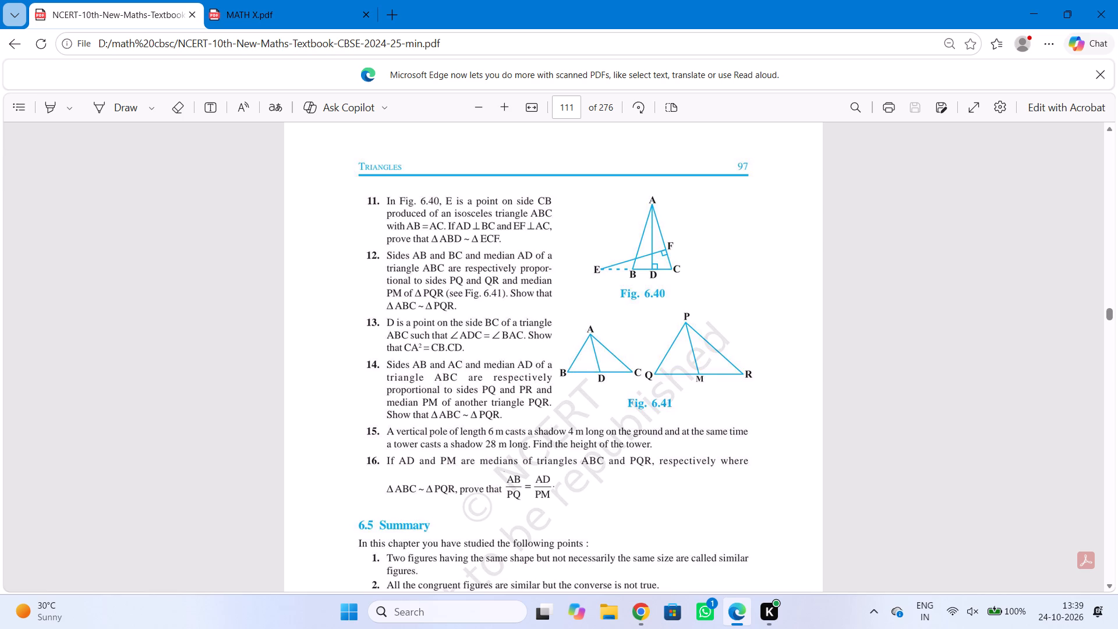
pyautogui.press('Print')
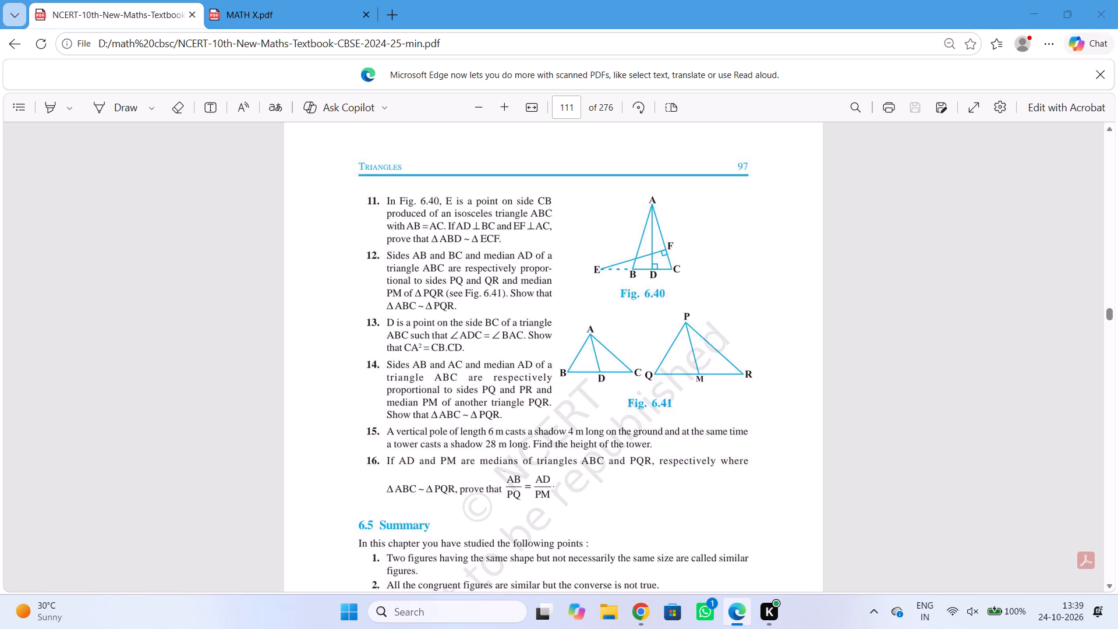
pyautogui.moveTo(383, 454); pyautogui.dragTo(690, 515)
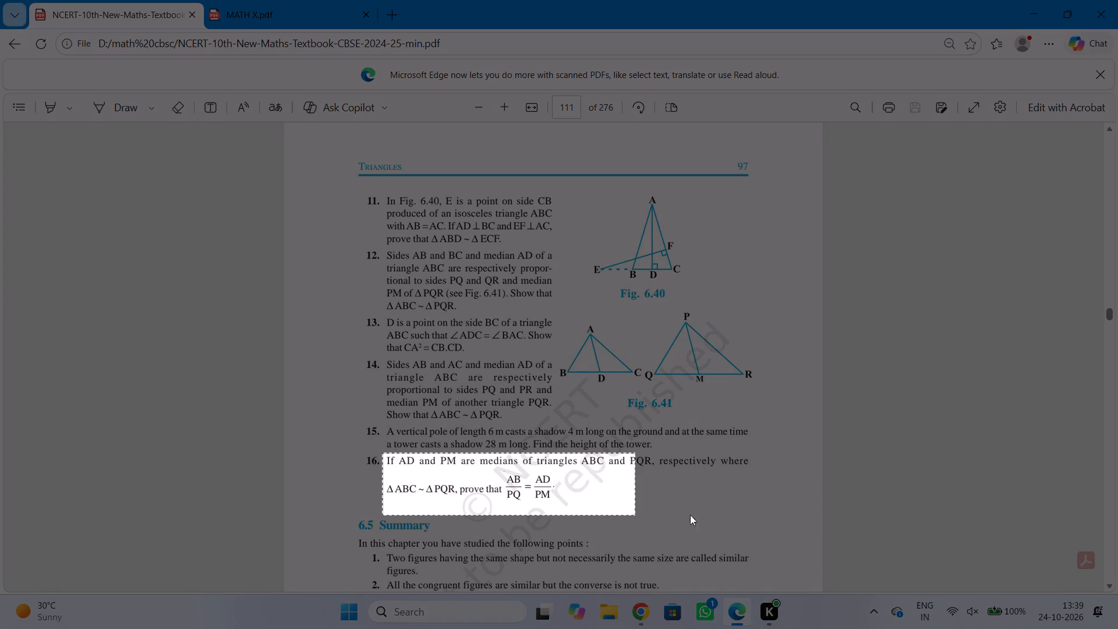
pyautogui.moveTo(690, 515); pyautogui.dragTo(766, 509)
# Return to Document 1 and paste the snipped medians question below OR.
pyautogui.click(642, 611)
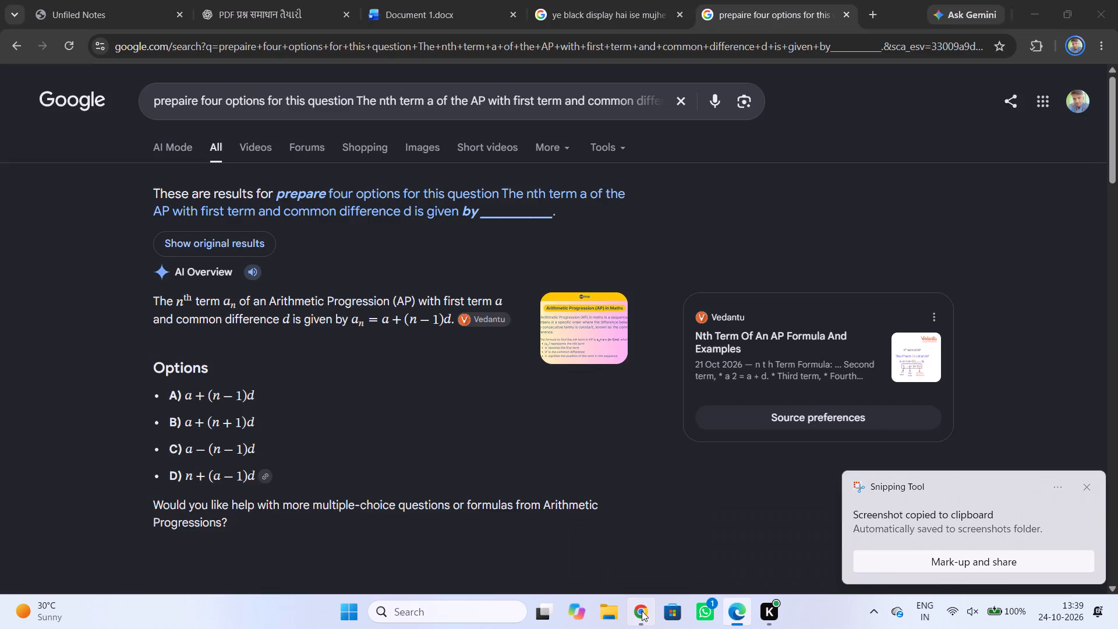
pyautogui.click(266, 0)
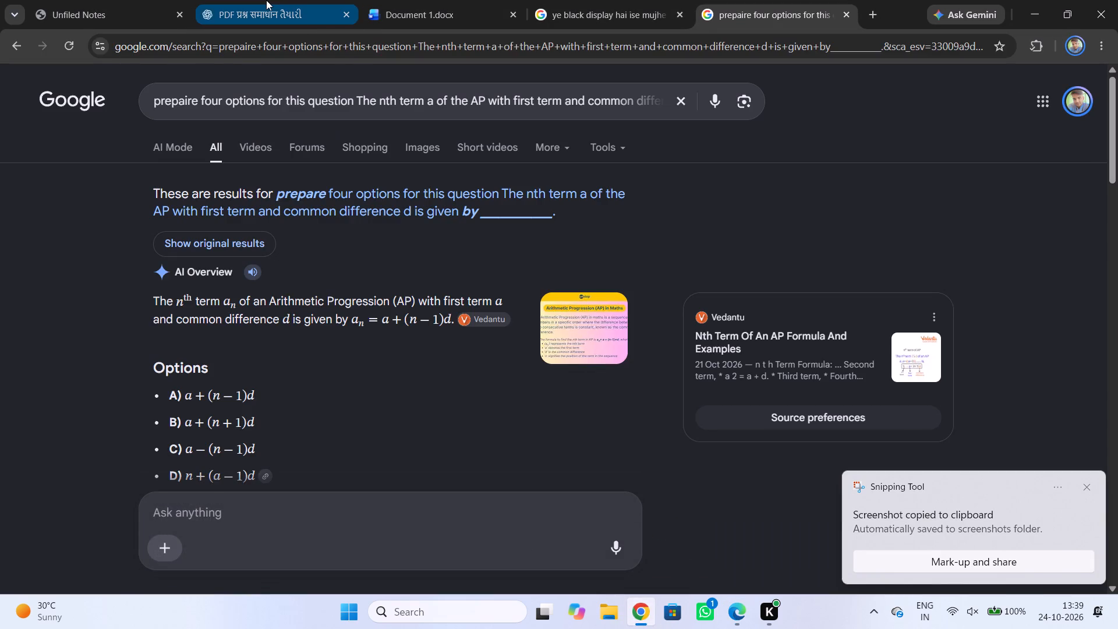
pyautogui.click(409, 10)
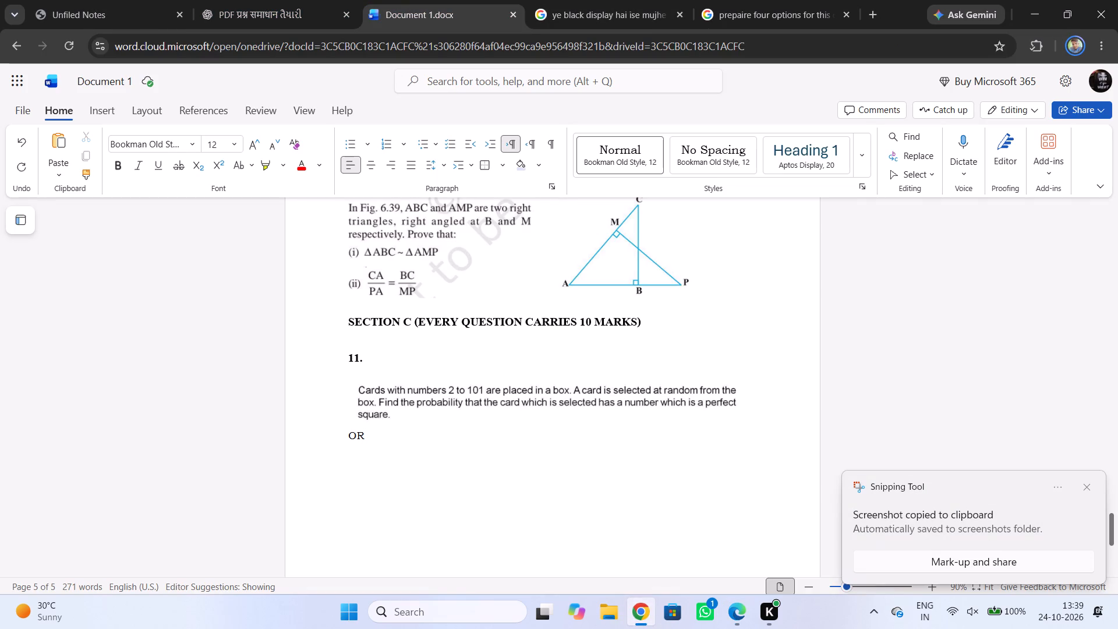
pyautogui.hotkey('ctrl', 'v')
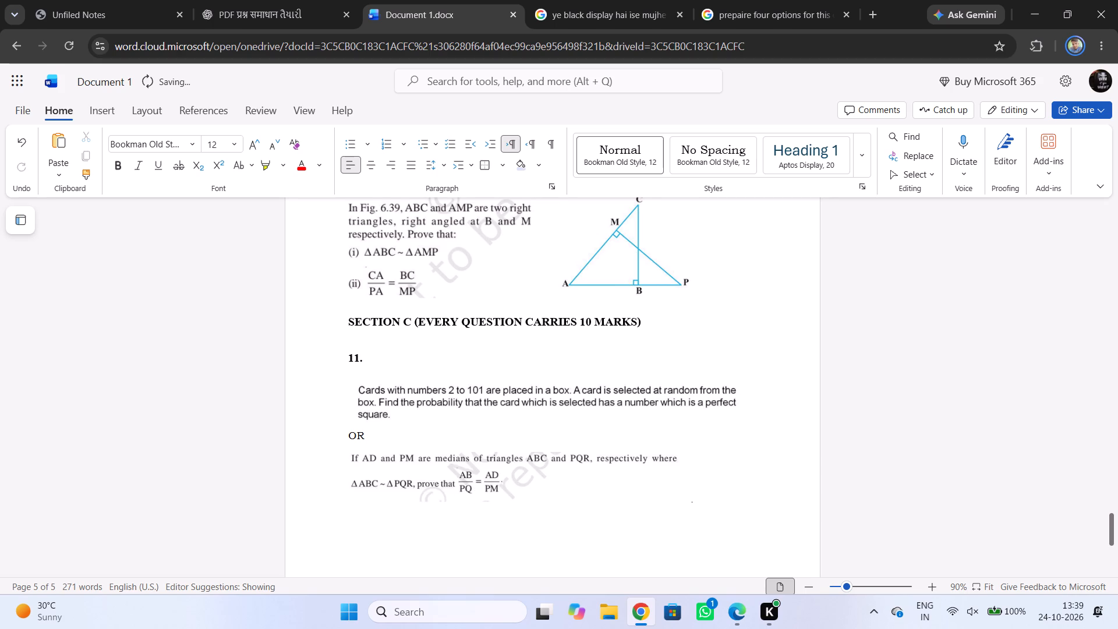
pyautogui.moveTo(611, 545); pyautogui.dragTo(616, 536, button='right')
pyautogui.click(503, 504)
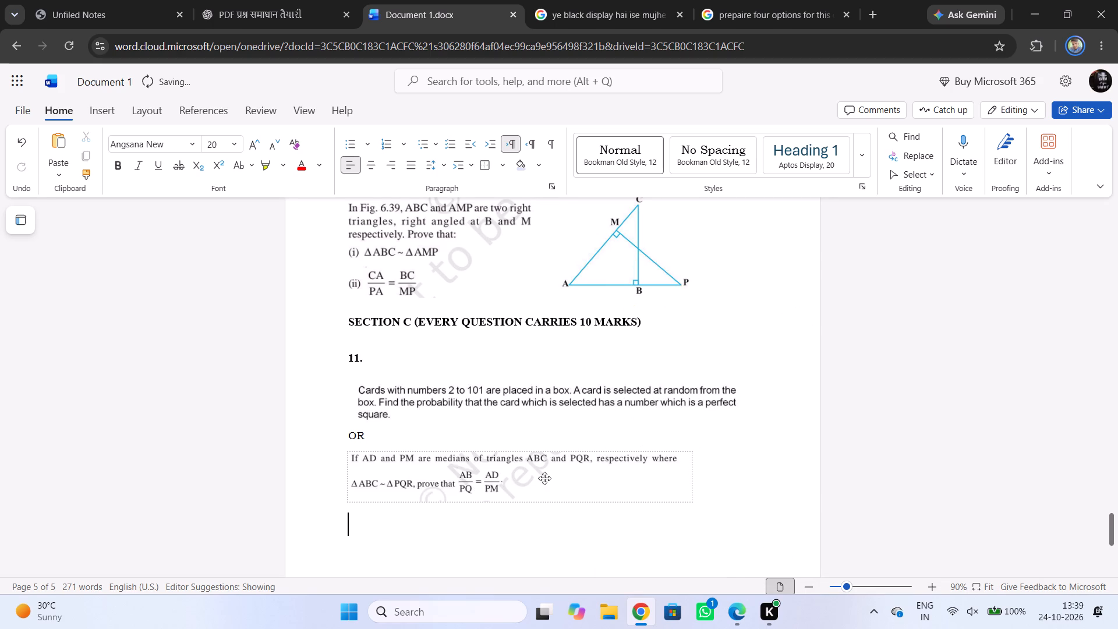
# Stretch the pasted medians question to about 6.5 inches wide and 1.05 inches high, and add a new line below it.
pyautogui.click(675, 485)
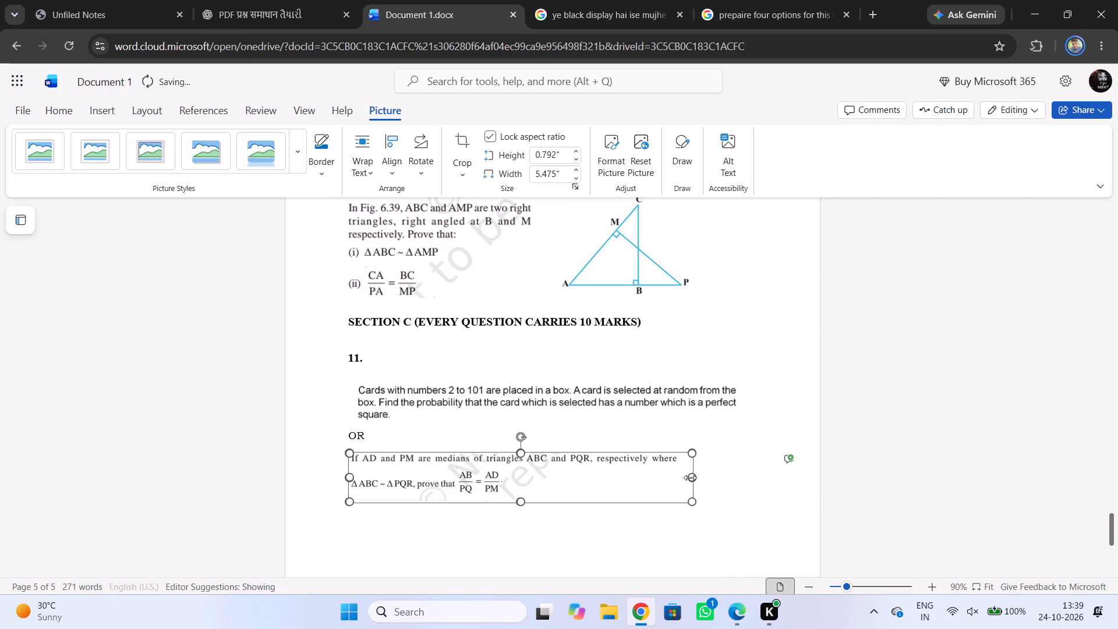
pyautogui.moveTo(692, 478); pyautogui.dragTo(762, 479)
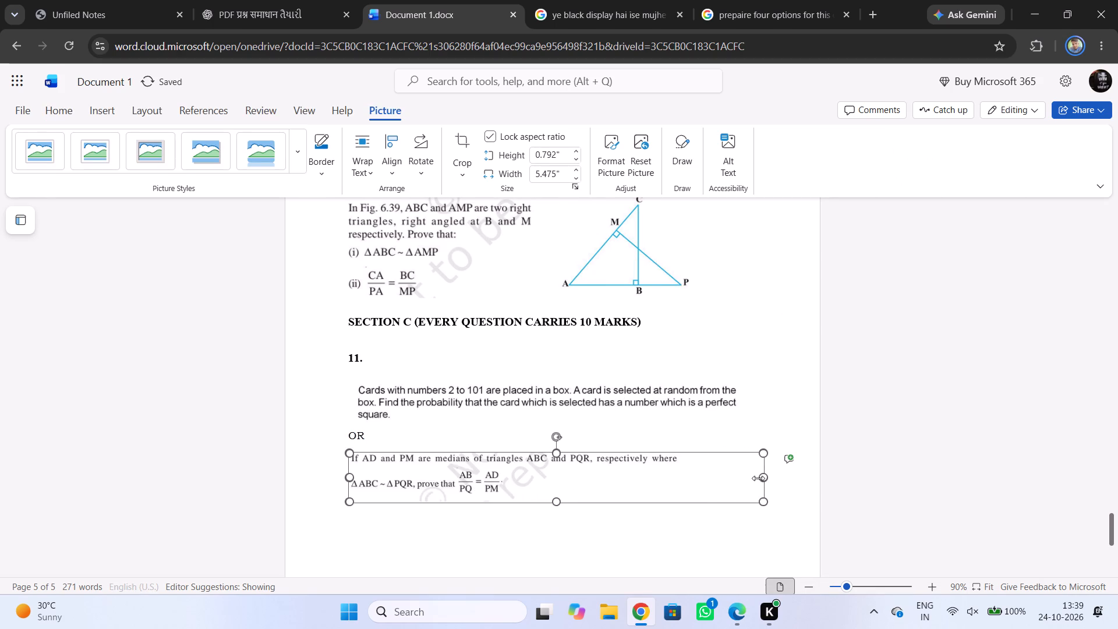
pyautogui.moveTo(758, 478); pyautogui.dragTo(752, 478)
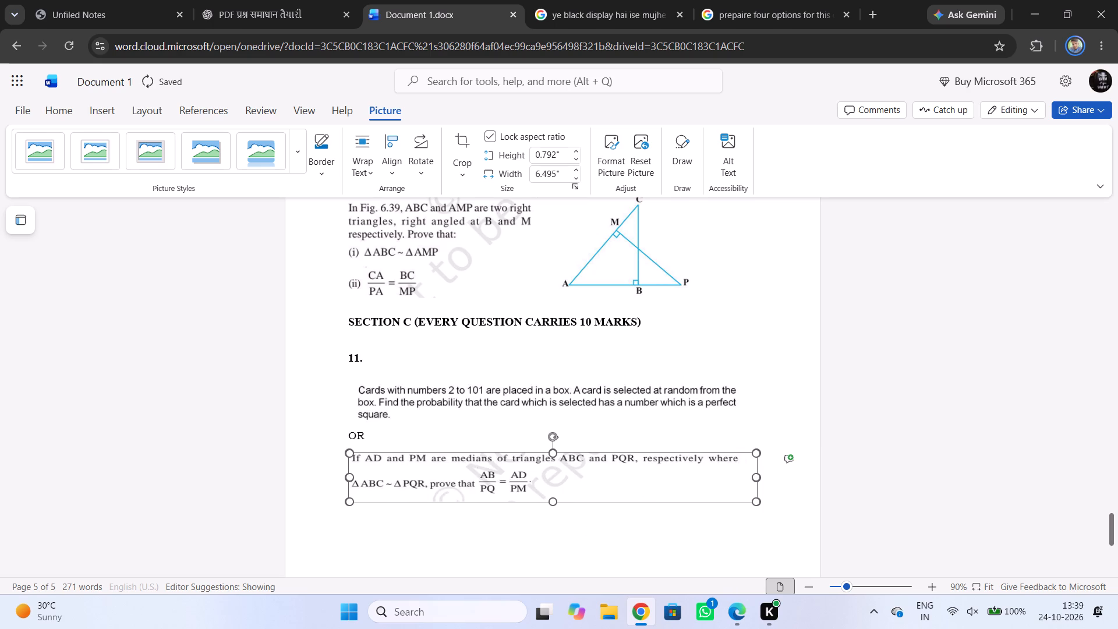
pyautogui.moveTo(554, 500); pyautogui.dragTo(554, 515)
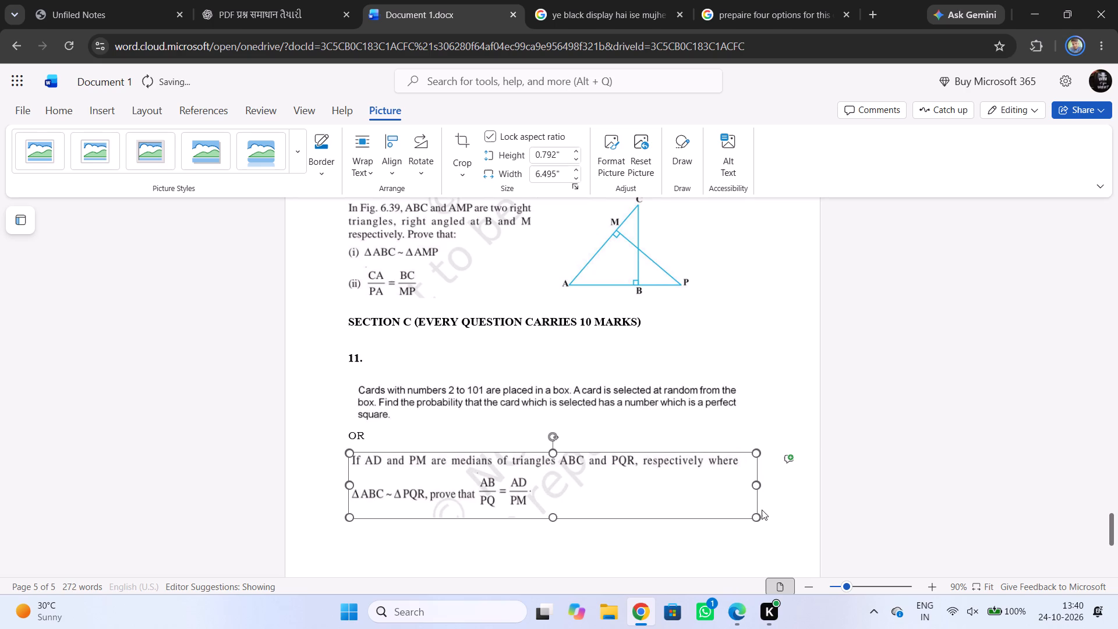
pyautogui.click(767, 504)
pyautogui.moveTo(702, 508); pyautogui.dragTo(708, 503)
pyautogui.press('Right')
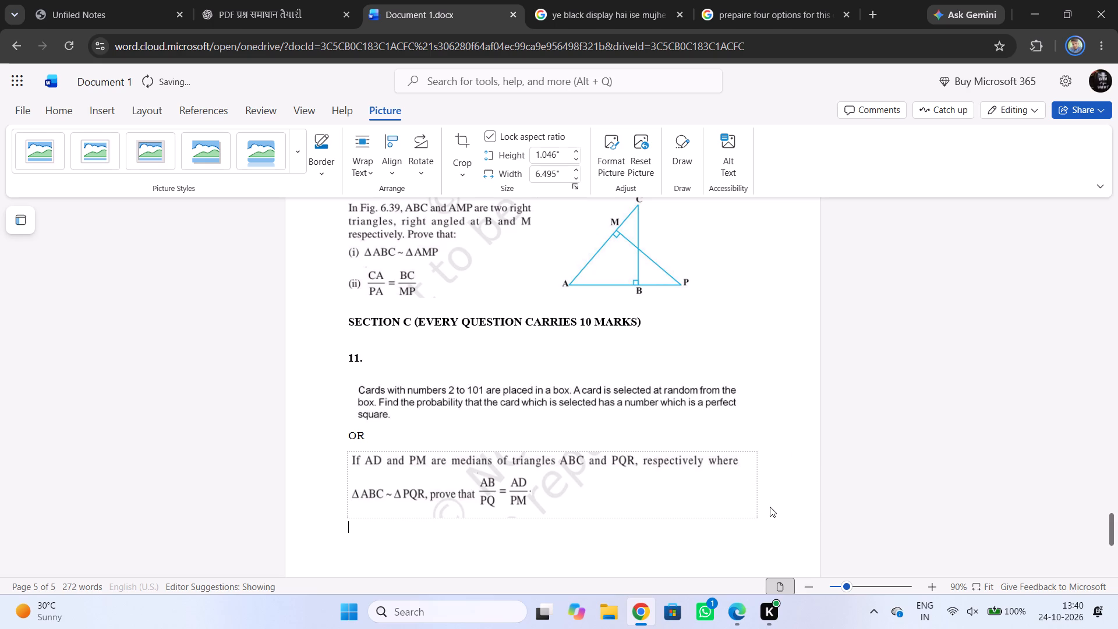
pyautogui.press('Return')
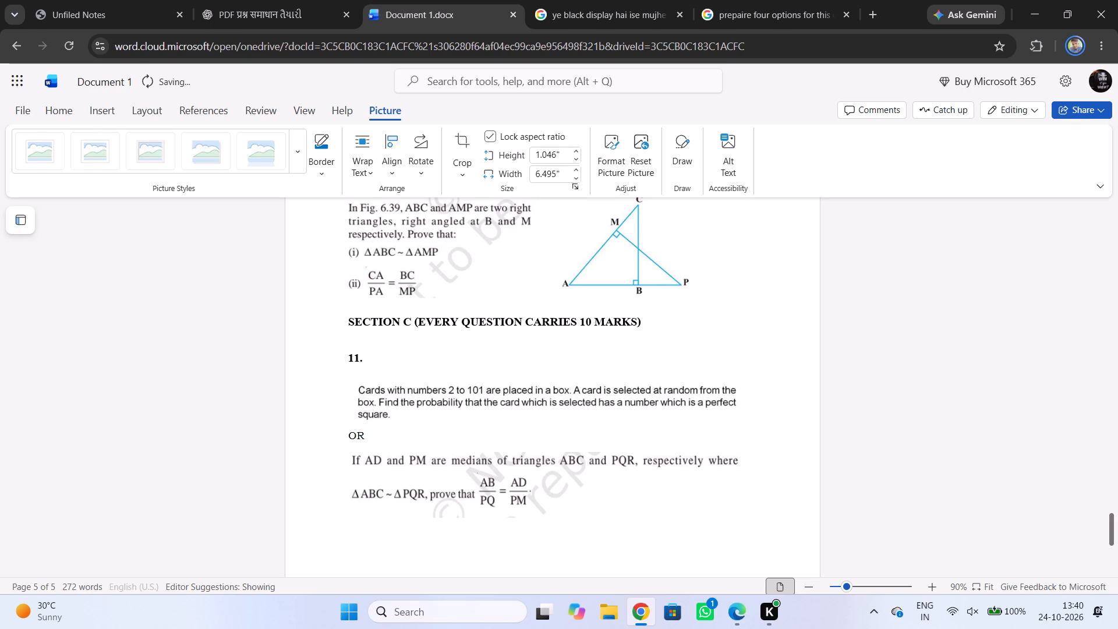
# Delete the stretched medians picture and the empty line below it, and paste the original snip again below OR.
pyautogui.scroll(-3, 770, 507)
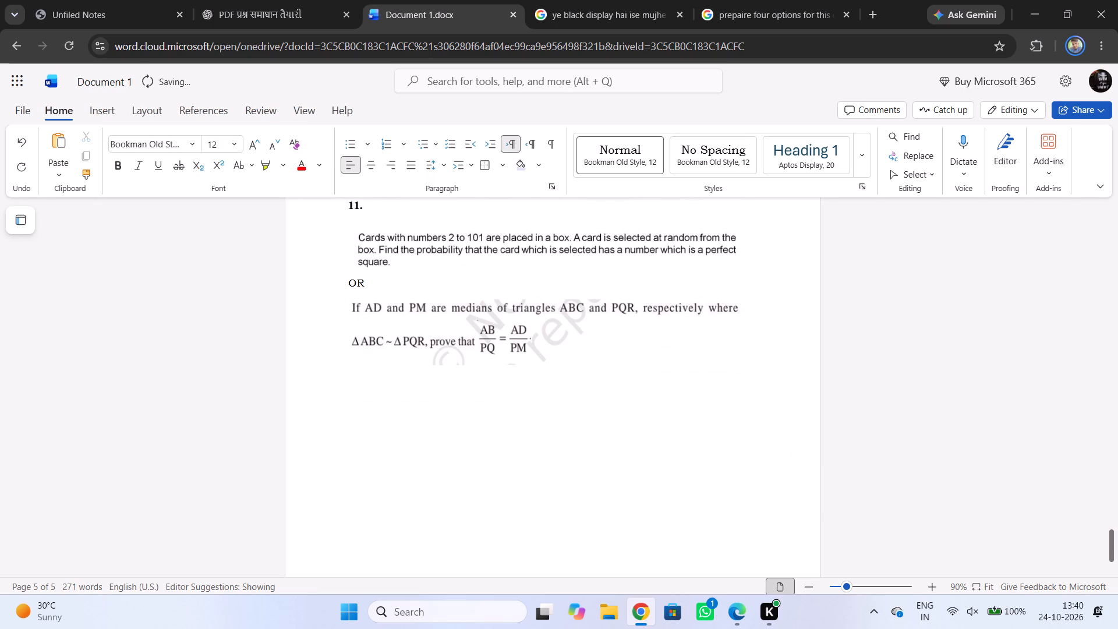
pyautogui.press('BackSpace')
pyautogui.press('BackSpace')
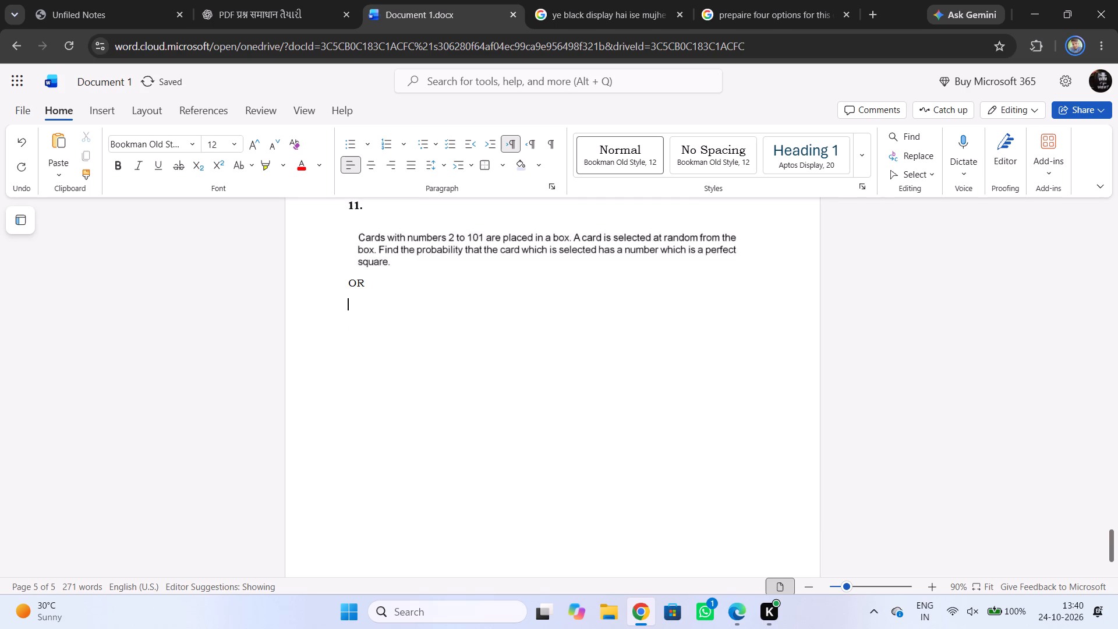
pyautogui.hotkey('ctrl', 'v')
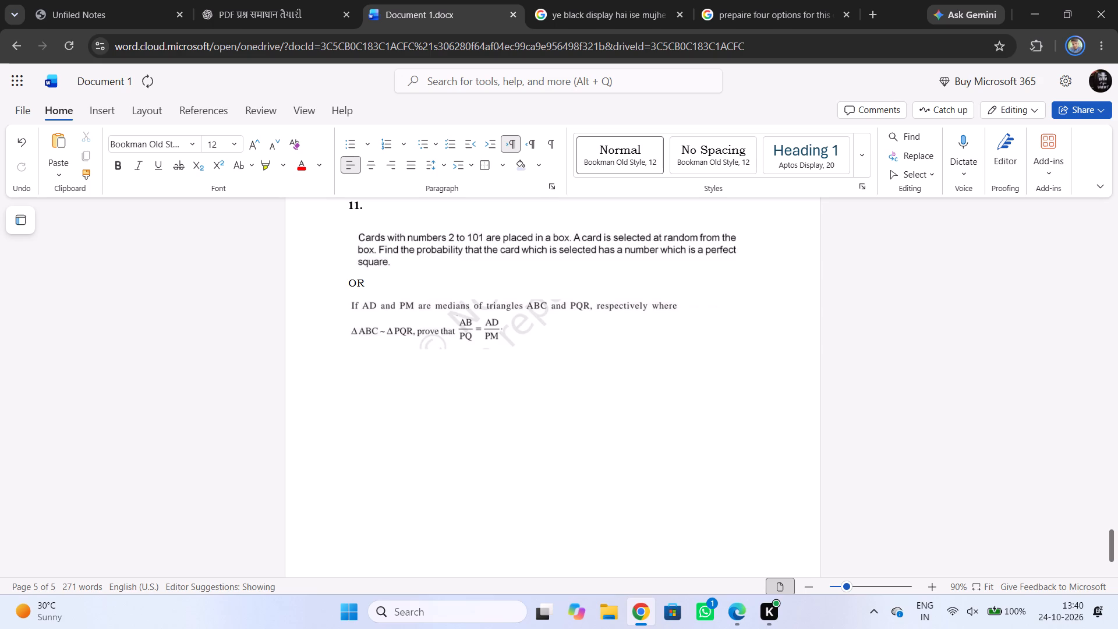
# Widen the medians question picture to about 6.14 inches, keeping its height.
pyautogui.click(539, 320)
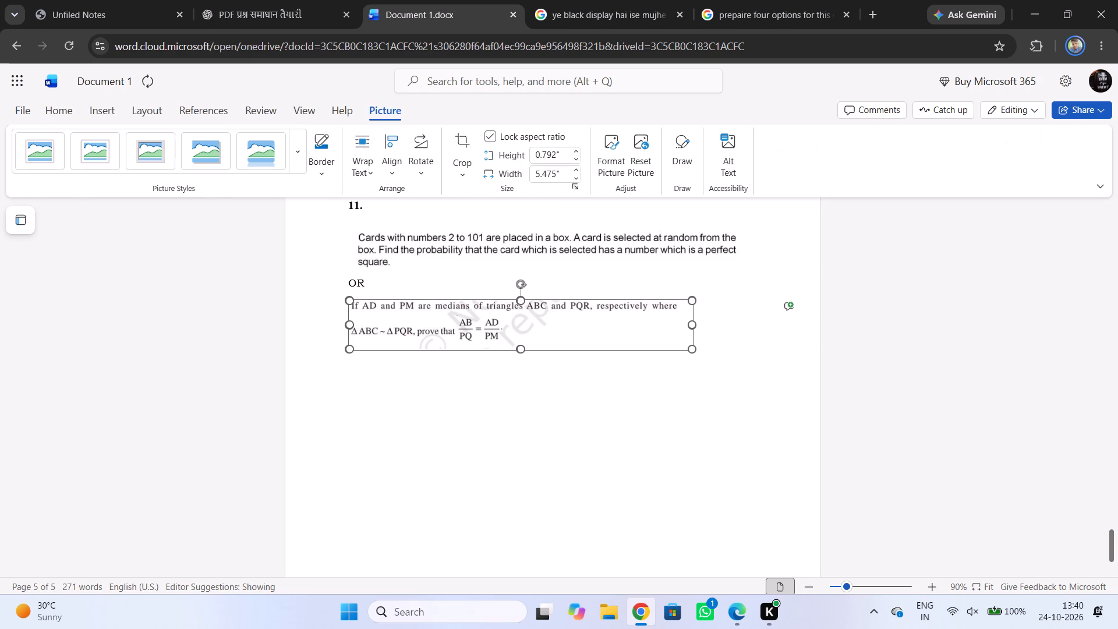
pyautogui.moveTo(692, 326); pyautogui.dragTo(734, 328)
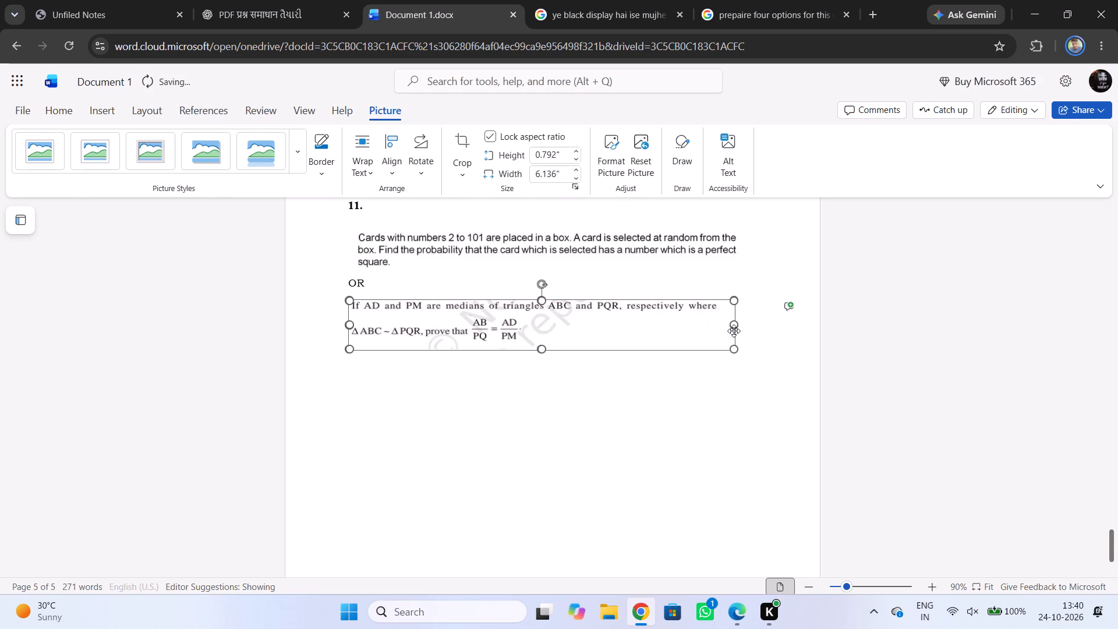
# Enter the number 12. on a new line below the medians question and start another line after it.
pyautogui.doubleClick(507, 397)
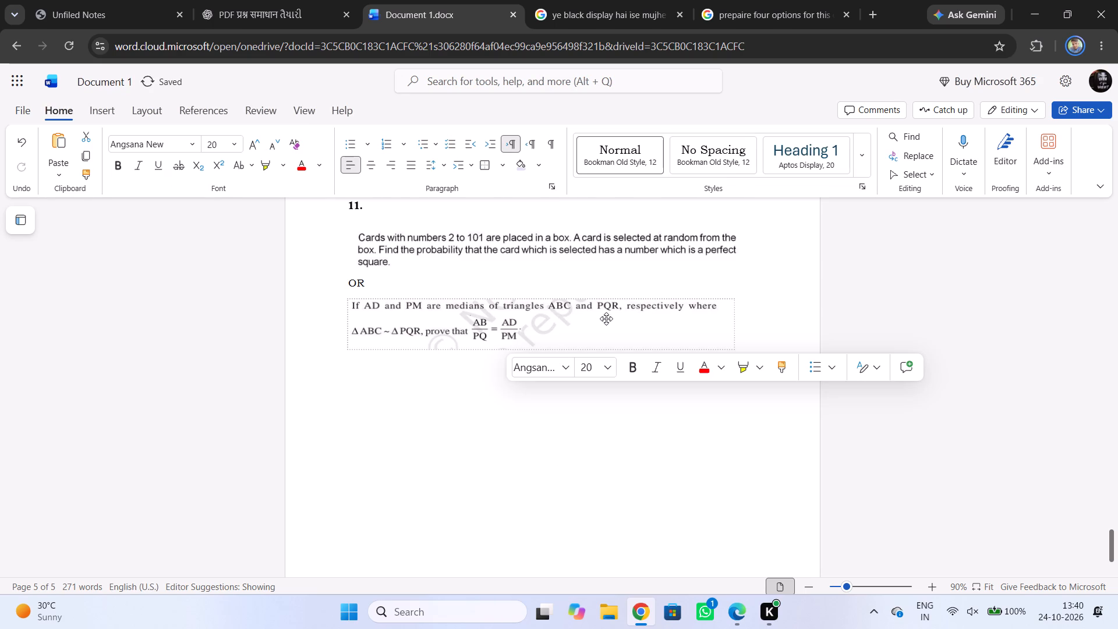
pyautogui.click(366, 355)
pyautogui.click(355, 355)
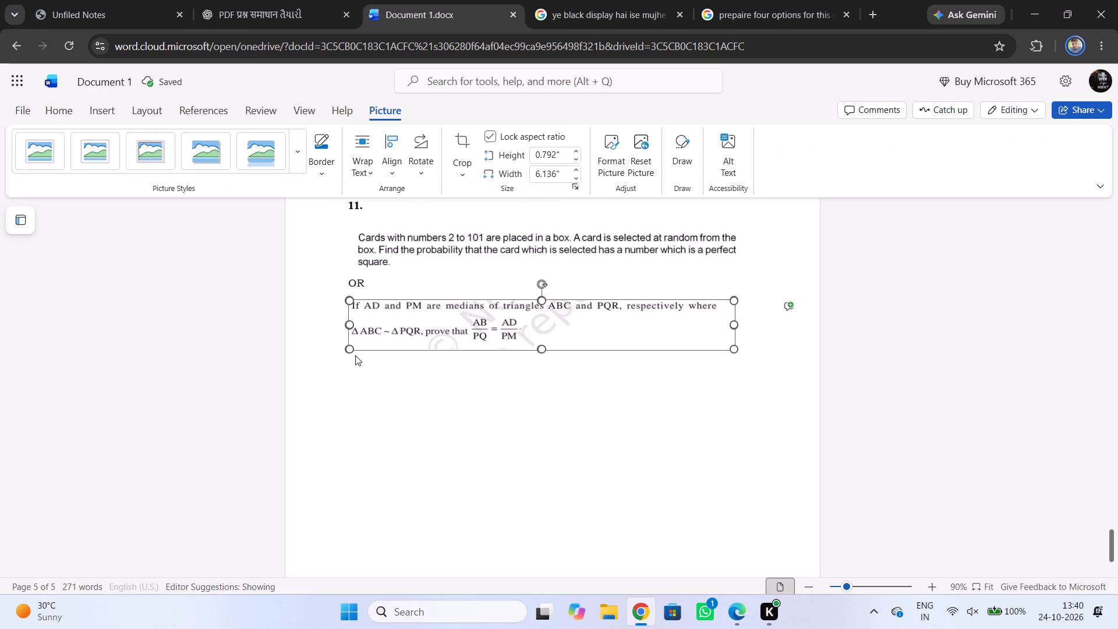
pyautogui.press('Right')
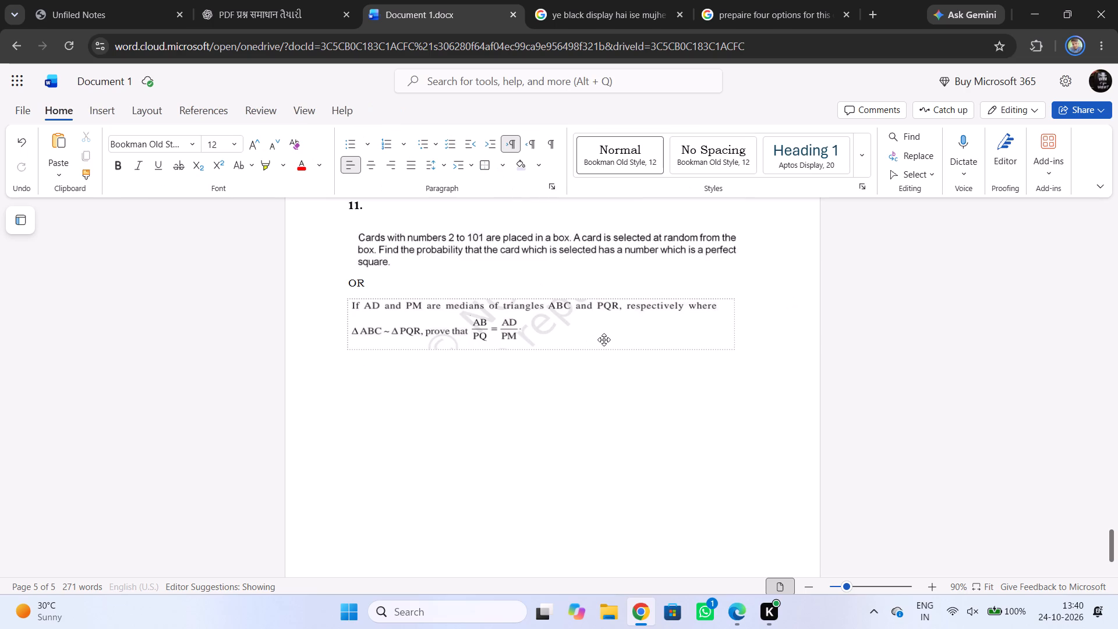
pyautogui.press('Return')
pyautogui.write('12')
pyautogui.press('.')
pyautogui.press('Return')
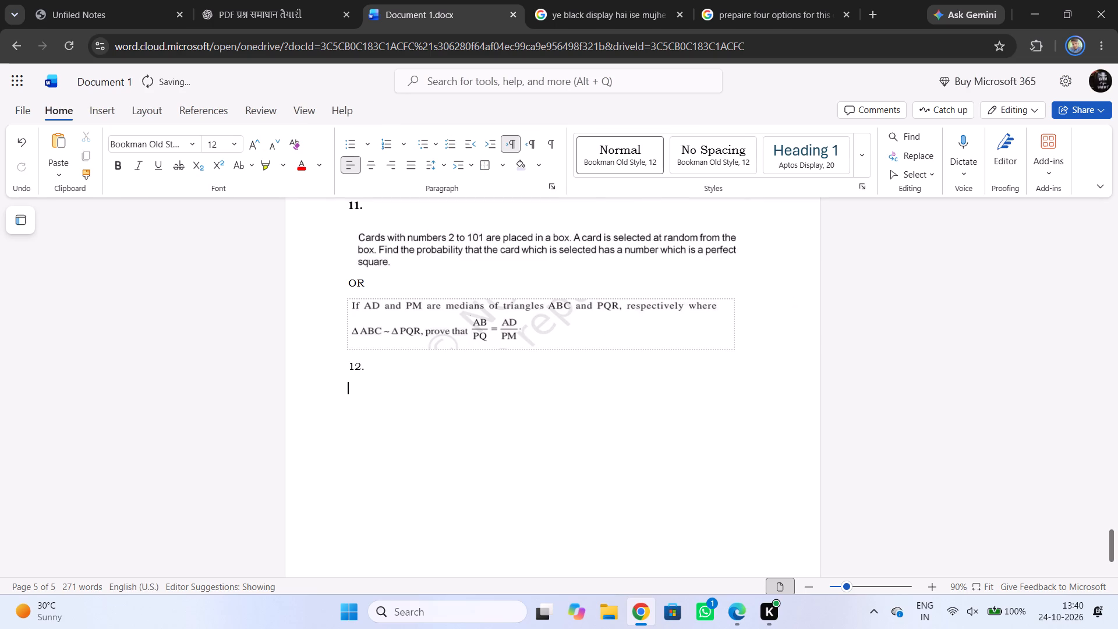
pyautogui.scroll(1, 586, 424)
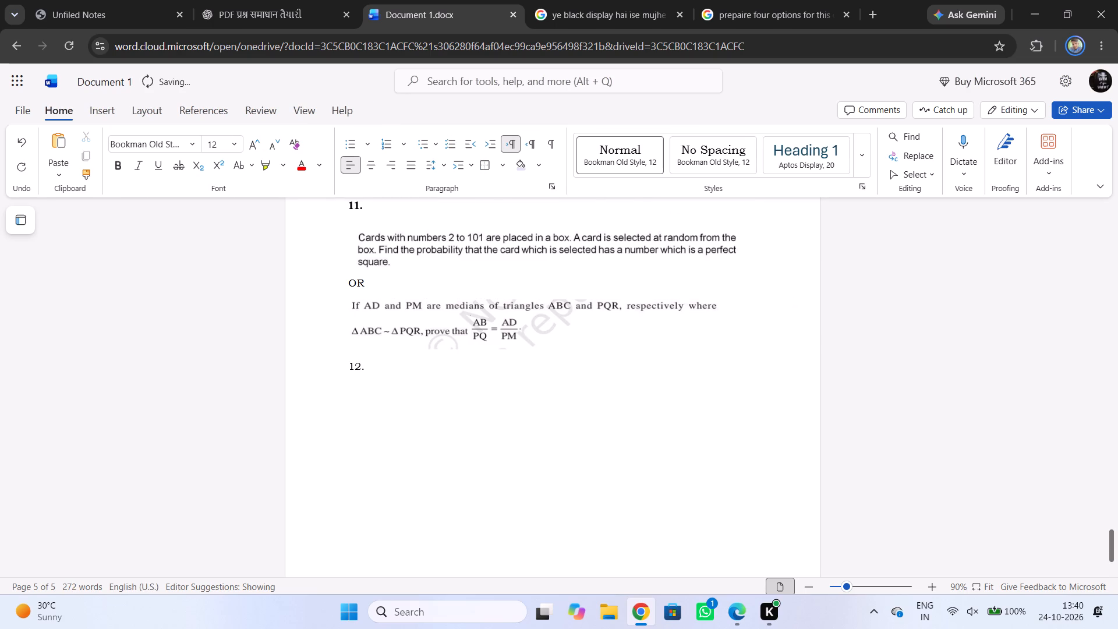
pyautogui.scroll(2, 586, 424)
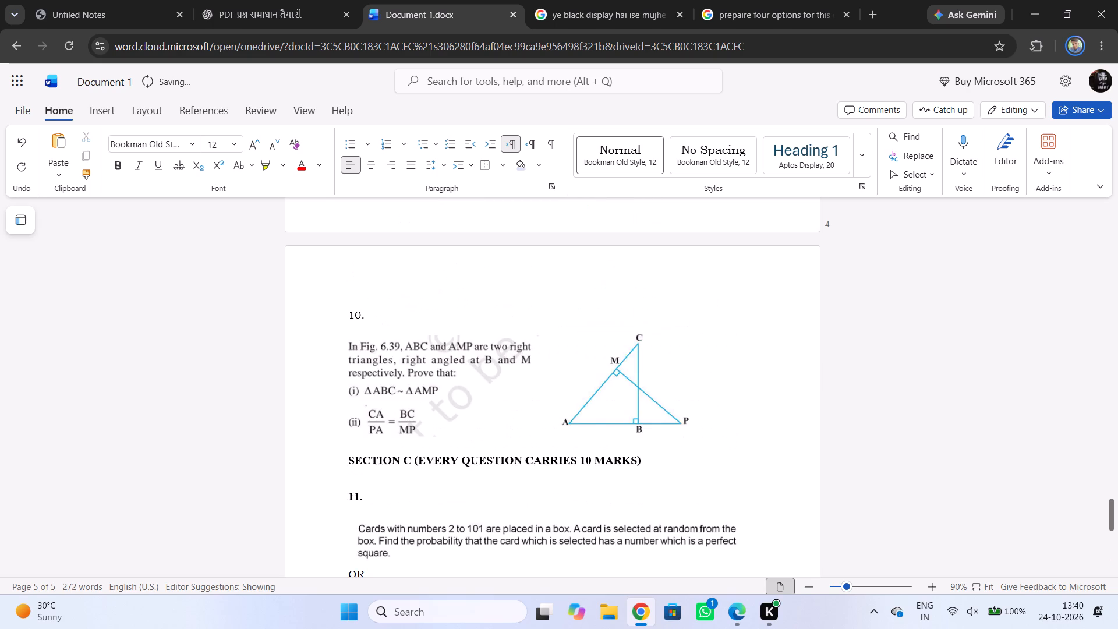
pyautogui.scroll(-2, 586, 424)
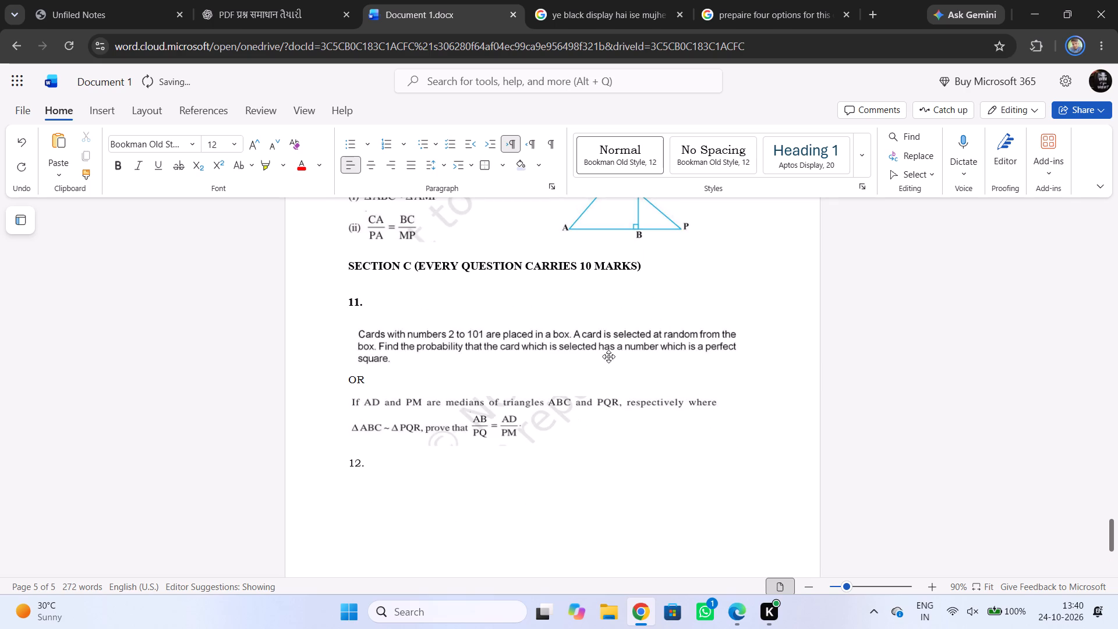
# Switch to the NCERT maths textbook PDF in Edge and look through the Coordinate Geometry chapter and its exercises for question 12.
pyautogui.click(749, 1)
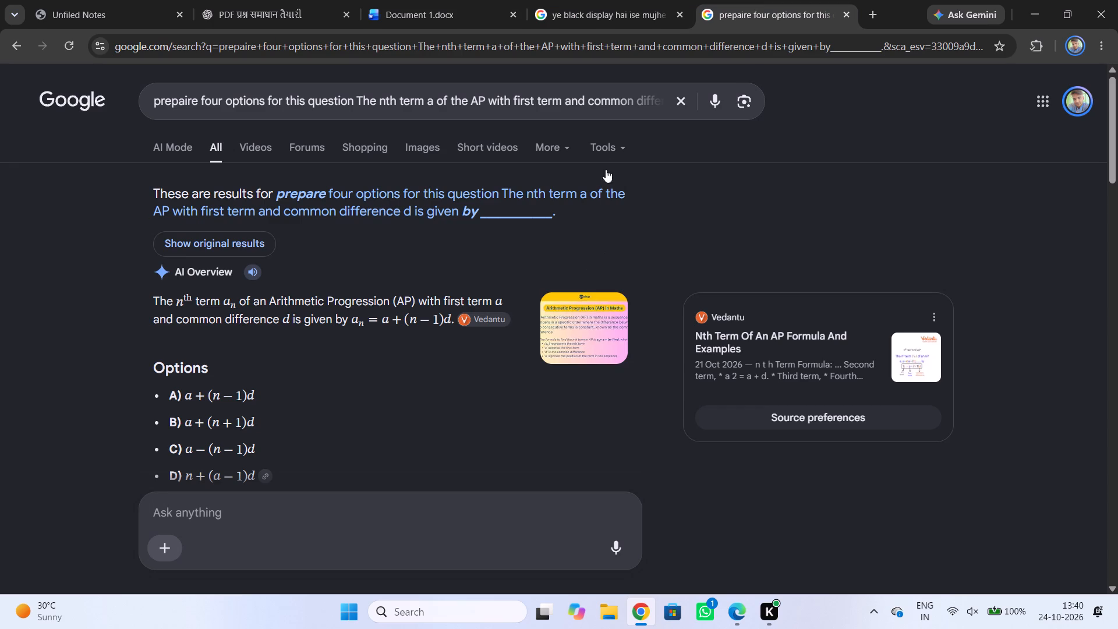
pyautogui.click(460, 0)
pyautogui.click(746, 628)
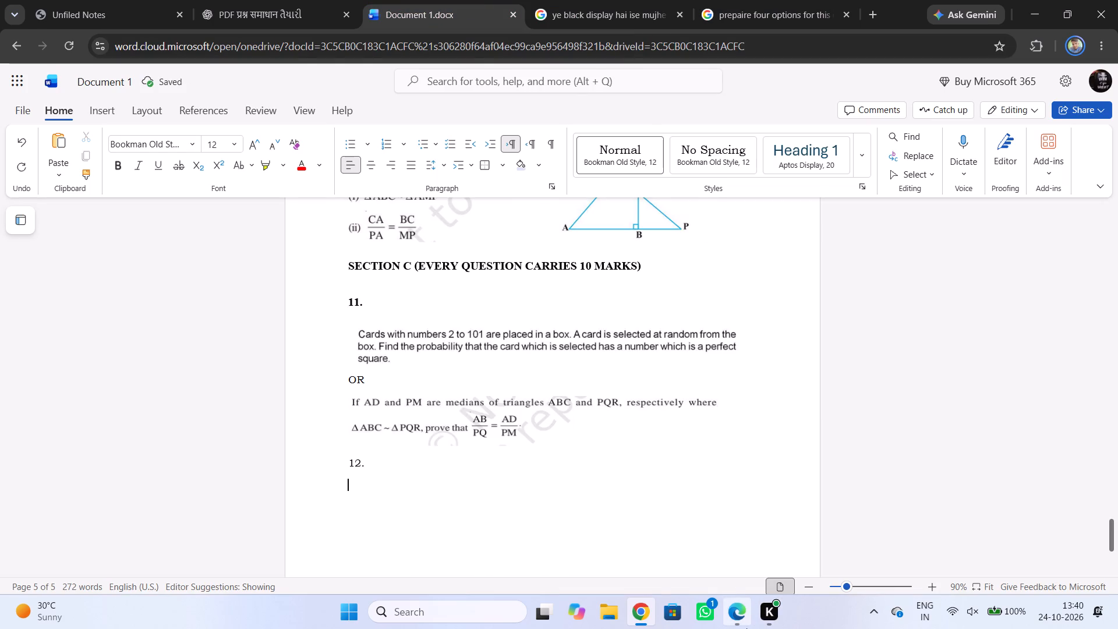
pyautogui.scroll(-17, 657, 457)
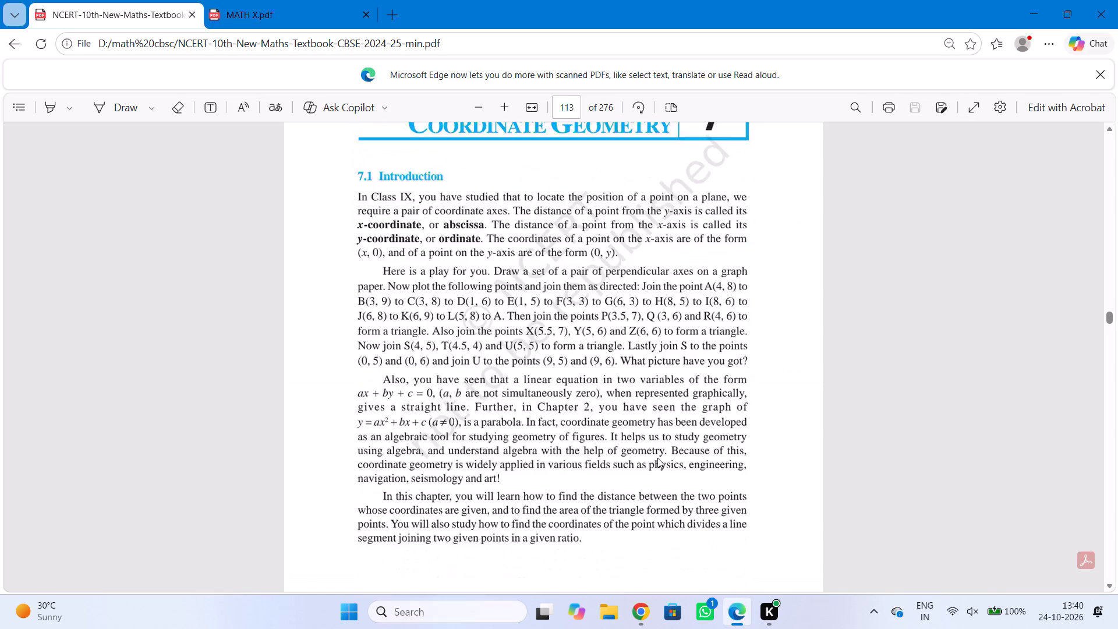
pyautogui.scroll(1, 657, 458)
pyautogui.scroll(-17, 657, 458)
pyautogui.scroll(1, 657, 464)
pyautogui.scroll(-3, 657, 464)
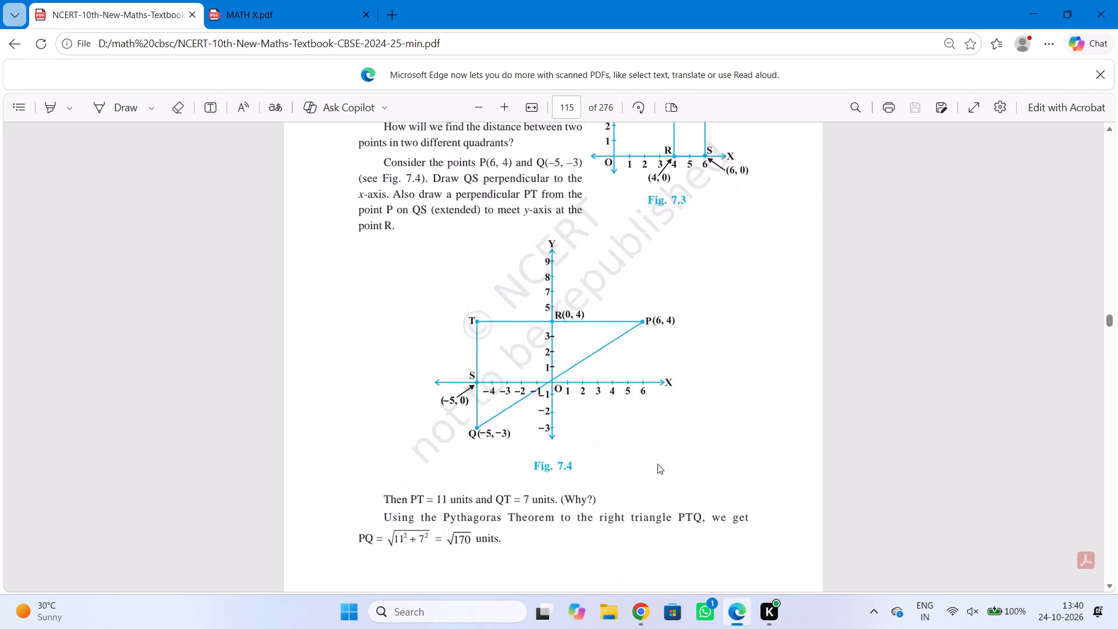
pyautogui.scroll(-20, 657, 464)
pyautogui.scroll(-12, 657, 464)
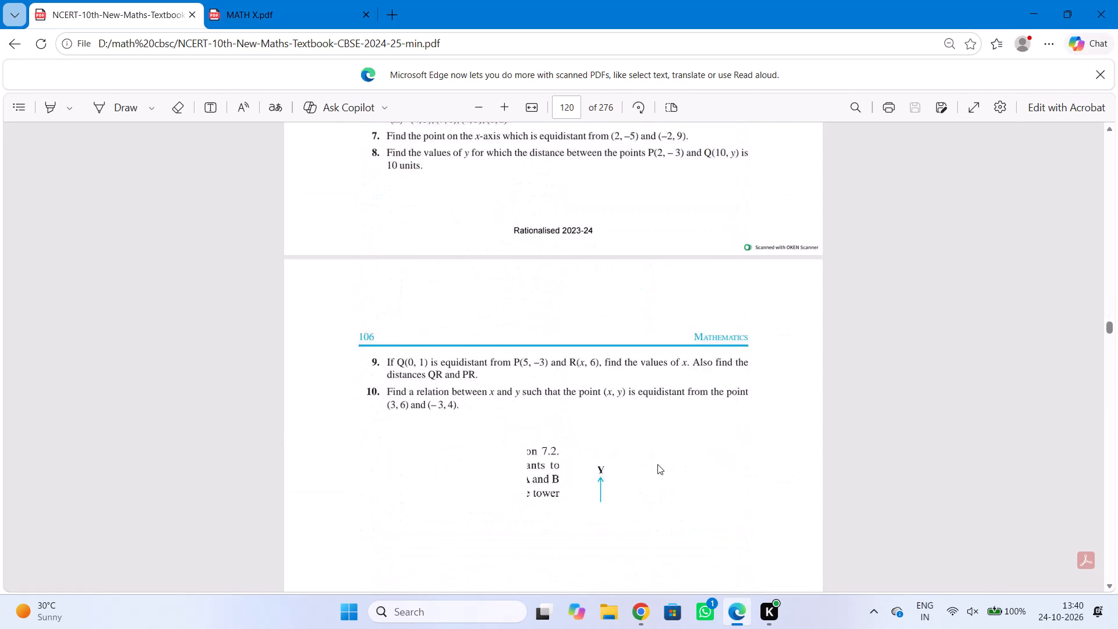
pyautogui.scroll(6, 657, 464)
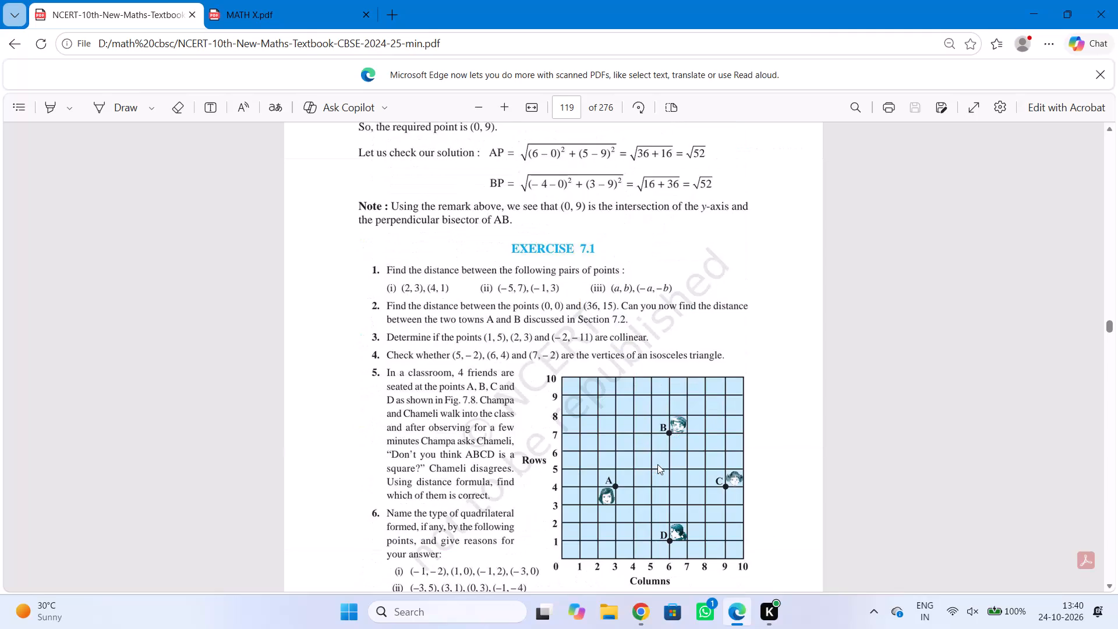
pyautogui.scroll(-2, 657, 464)
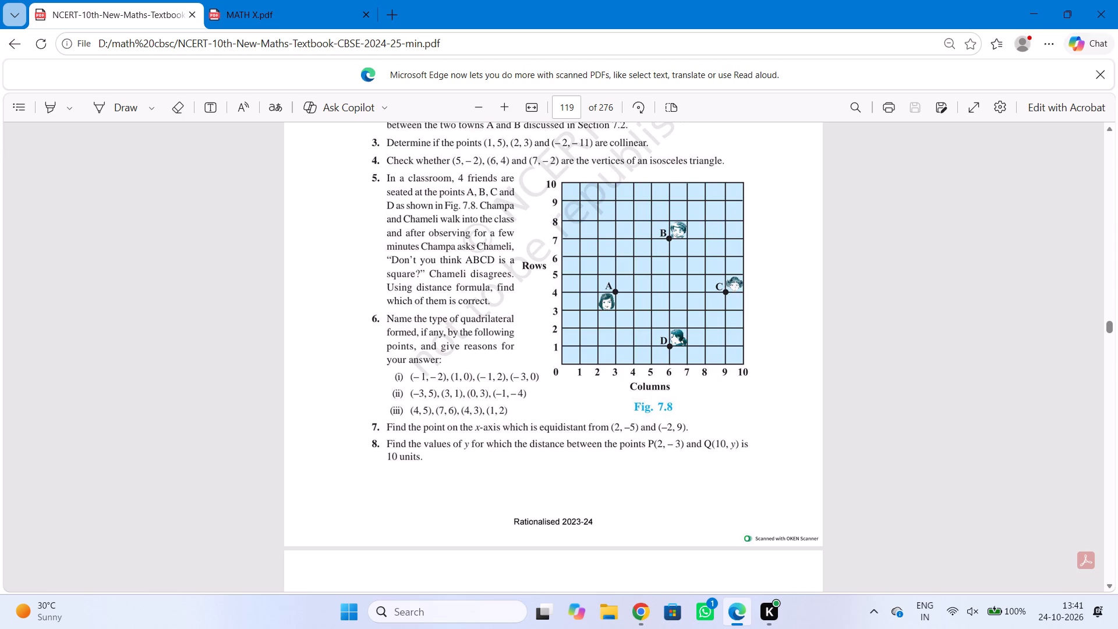
pyautogui.scroll(-2, 510, 288)
pyautogui.scroll(-11, 583, 300)
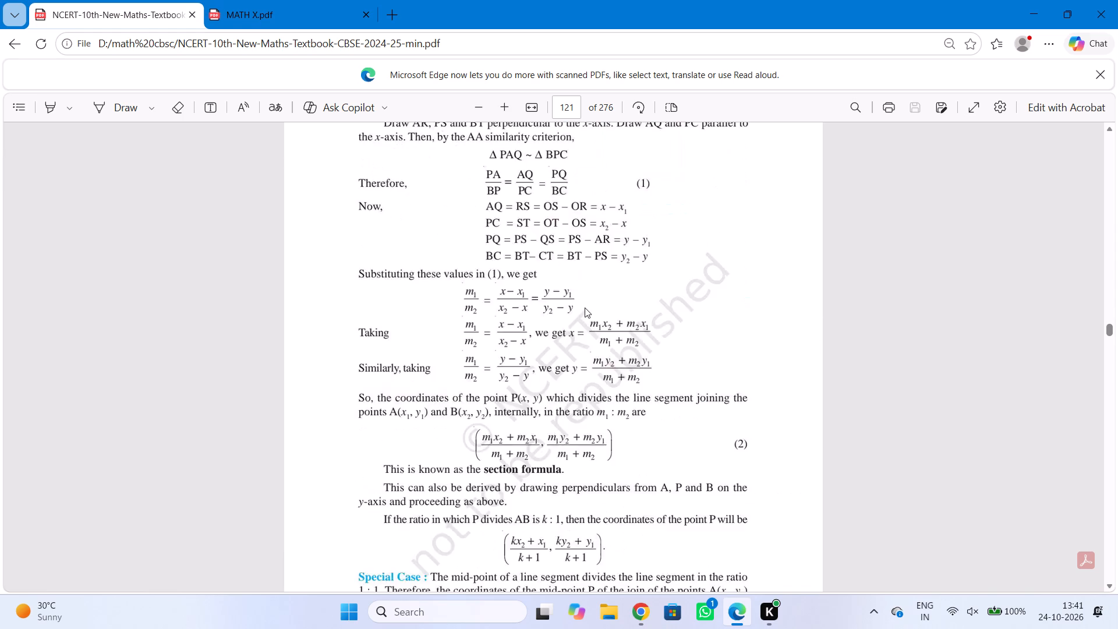
pyautogui.scroll(-16, 585, 308)
pyautogui.scroll(-5, 585, 308)
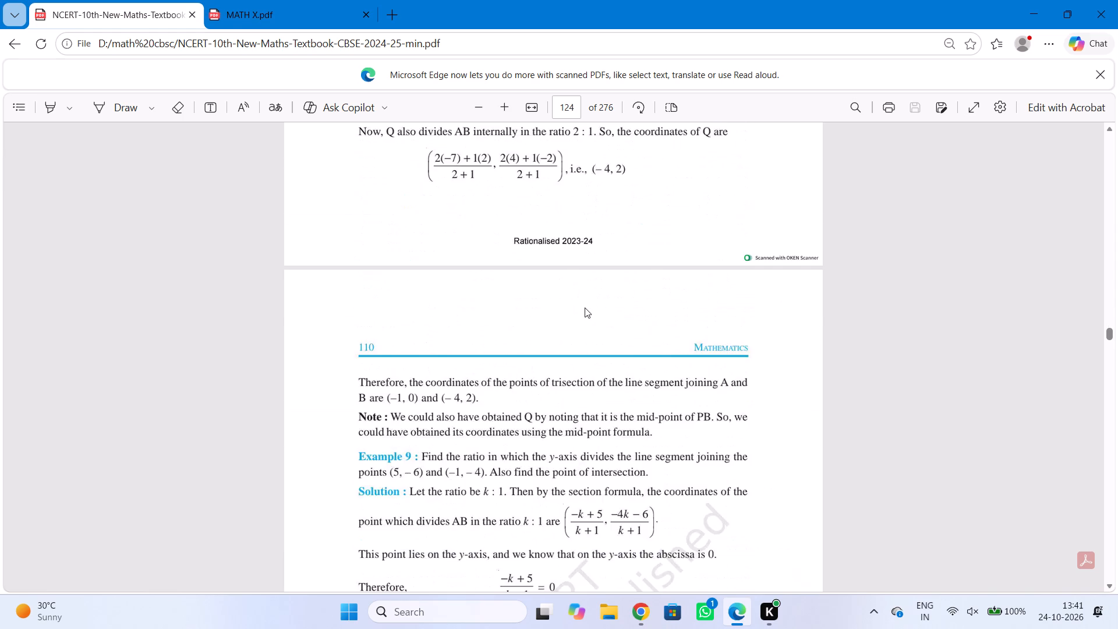
pyautogui.scroll(-11, 585, 308)
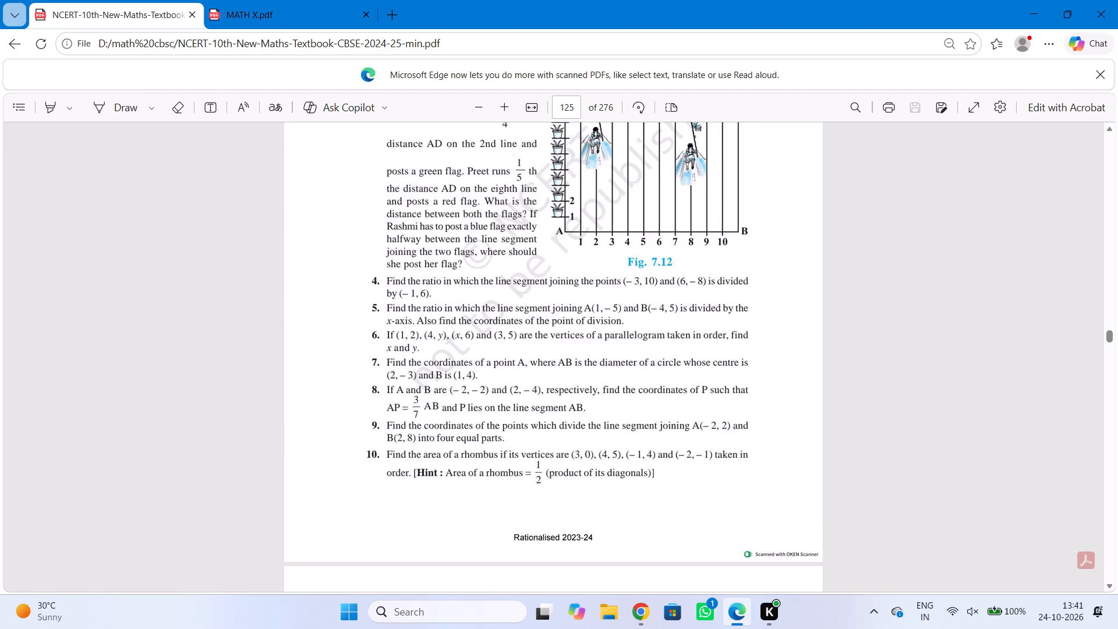
pyautogui.scroll(-3, 502, 359)
pyautogui.scroll(1, 550, 335)
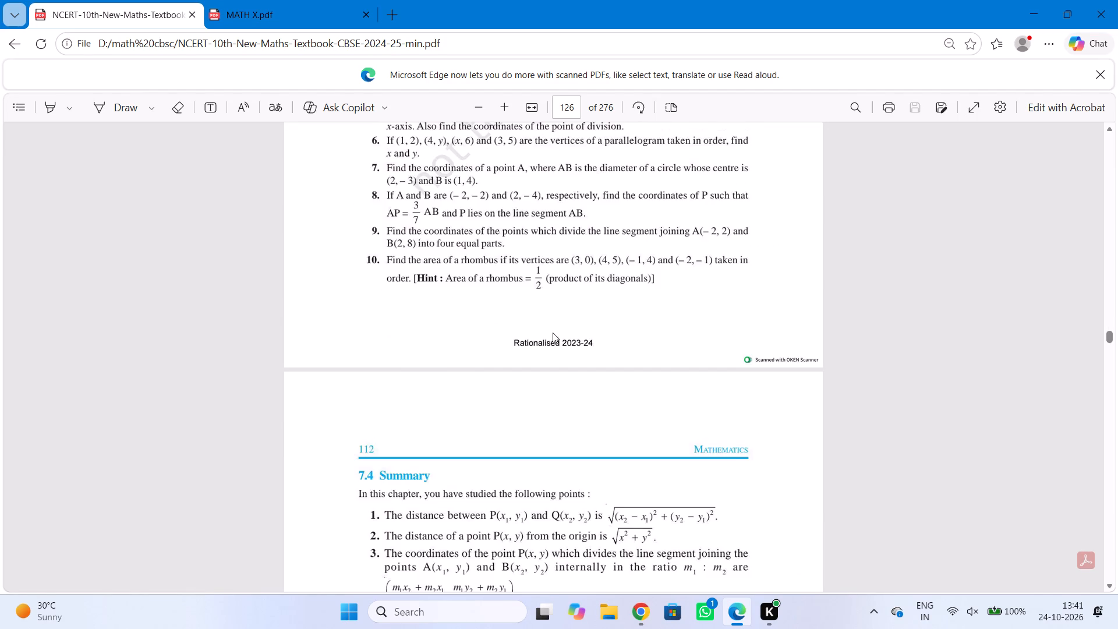
pyautogui.scroll(1, 553, 333)
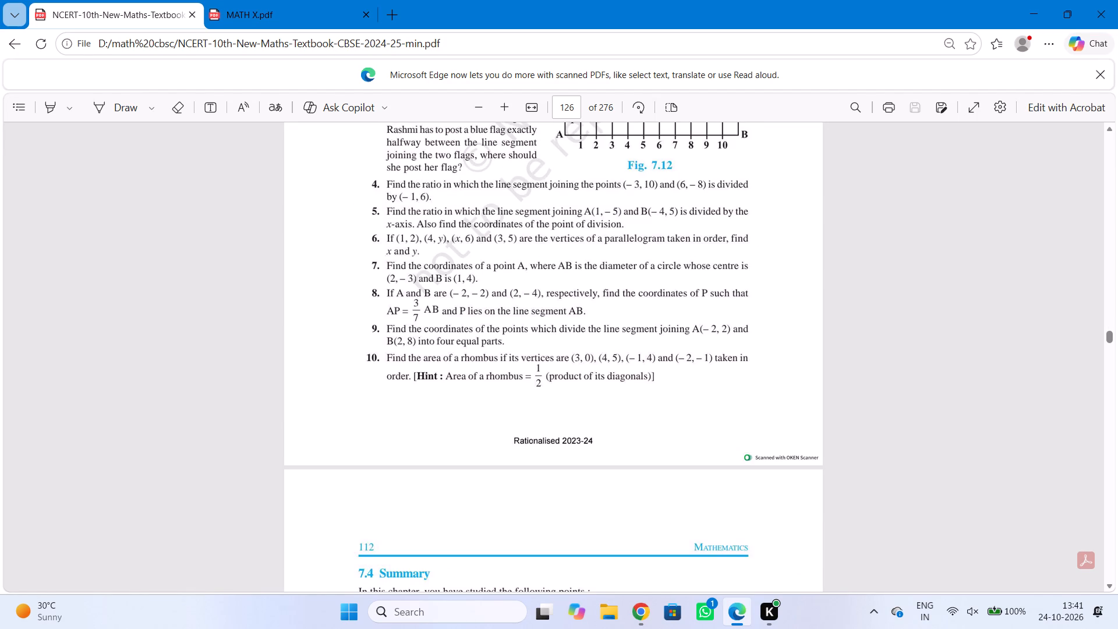
pyautogui.scroll(-2, 651, 354)
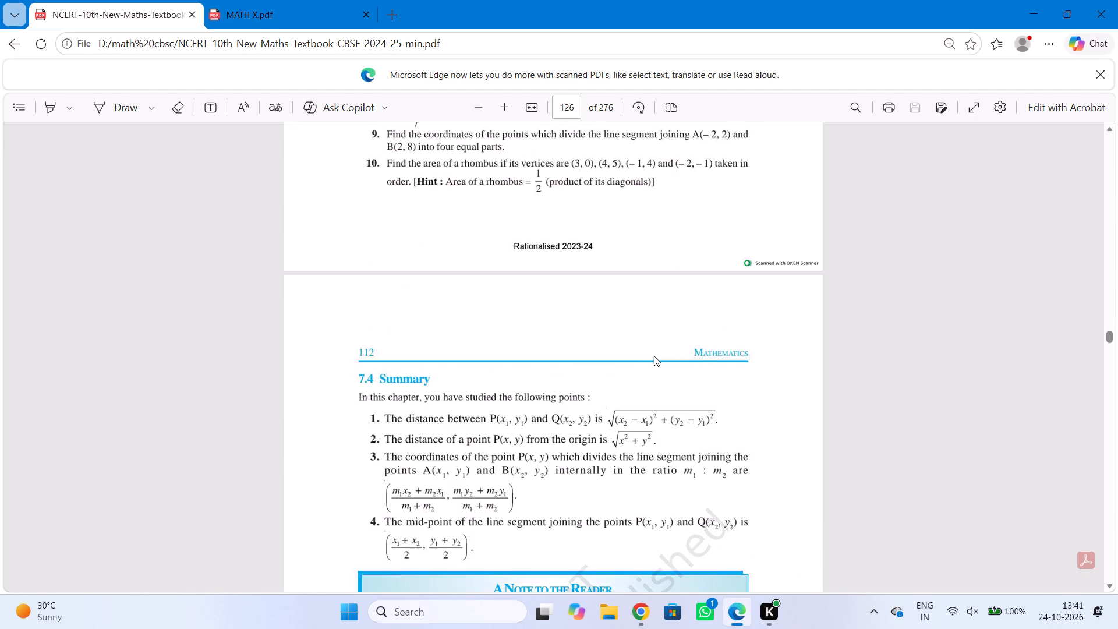
pyautogui.scroll(-3, 656, 354)
pyautogui.scroll(1, 656, 354)
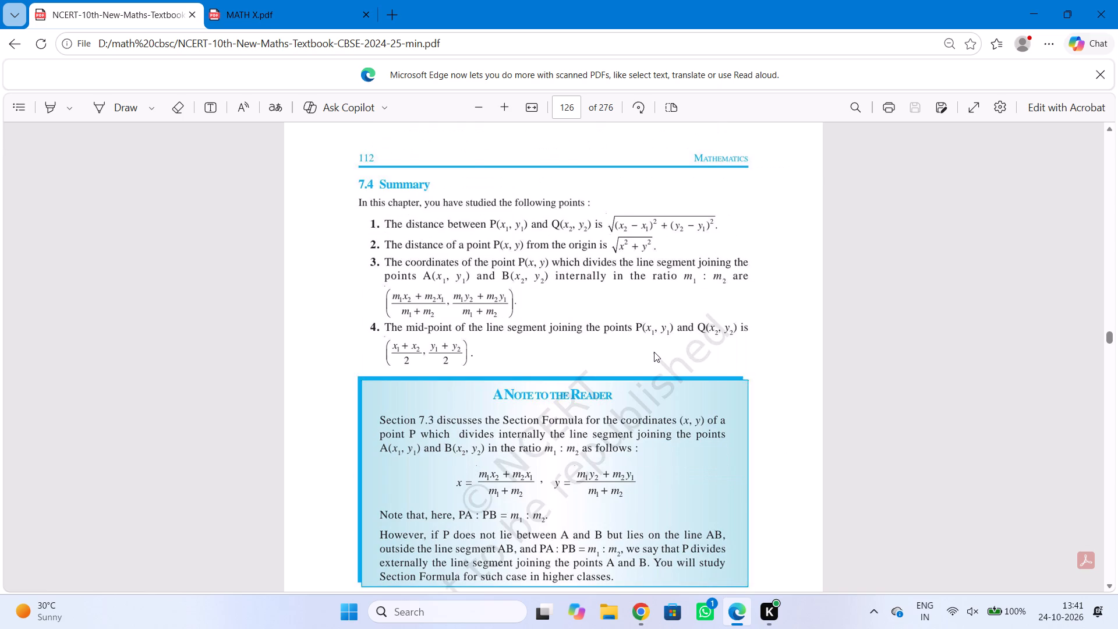
# Look through the Introduction to Trigonometry chapter, including its examples and exercises, for a suitable question.
pyautogui.scroll(-12, 654, 352)
pyautogui.scroll(3, 651, 357)
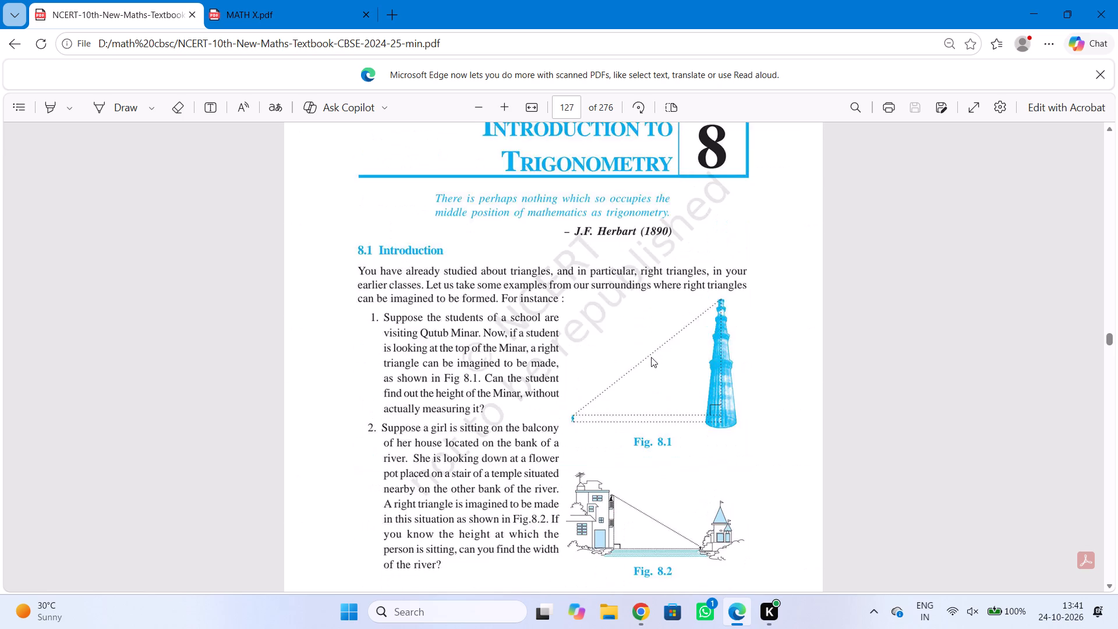
pyautogui.scroll(-12, 651, 357)
pyautogui.scroll(-2, 885, 383)
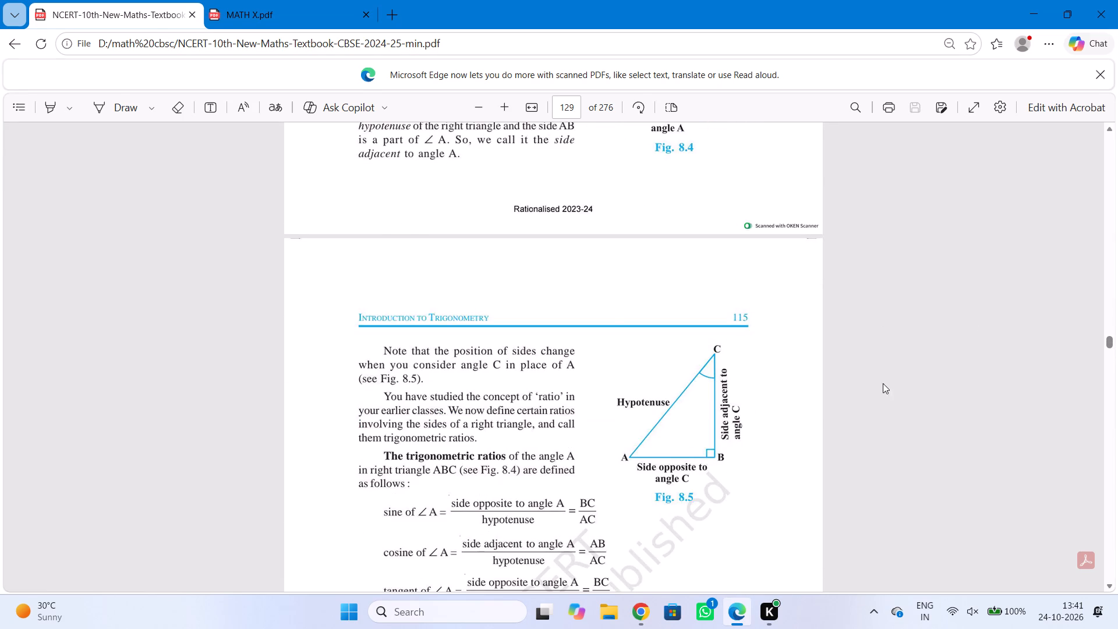
pyautogui.scroll(-20, 883, 383)
pyautogui.scroll(-5, 883, 383)
pyautogui.scroll(-11, 998, 333)
pyautogui.scroll(1, 1000, 338)
pyautogui.scroll(-4, 1000, 338)
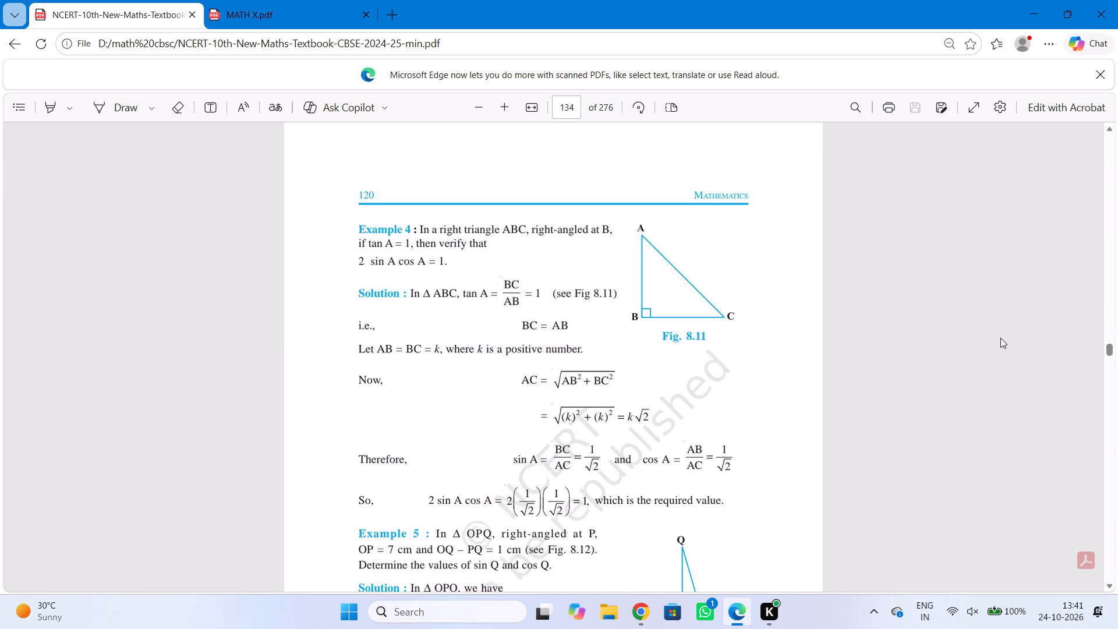
pyautogui.scroll(-15, 1000, 338)
pyautogui.scroll(7, 970, 336)
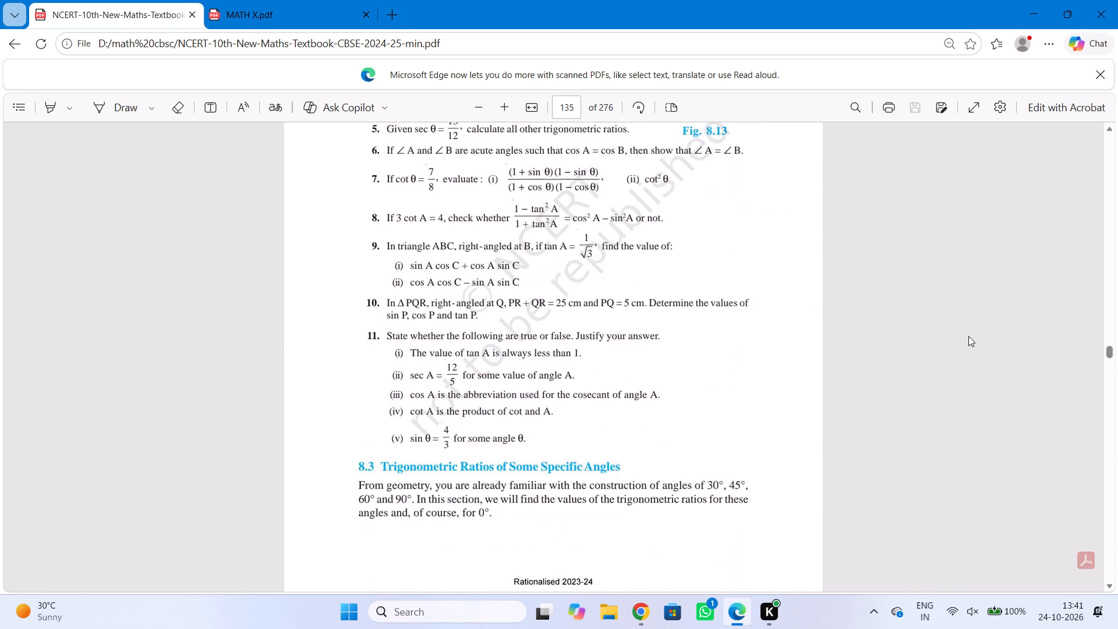
pyautogui.scroll(1, 968, 336)
pyautogui.scroll(-13, 968, 336)
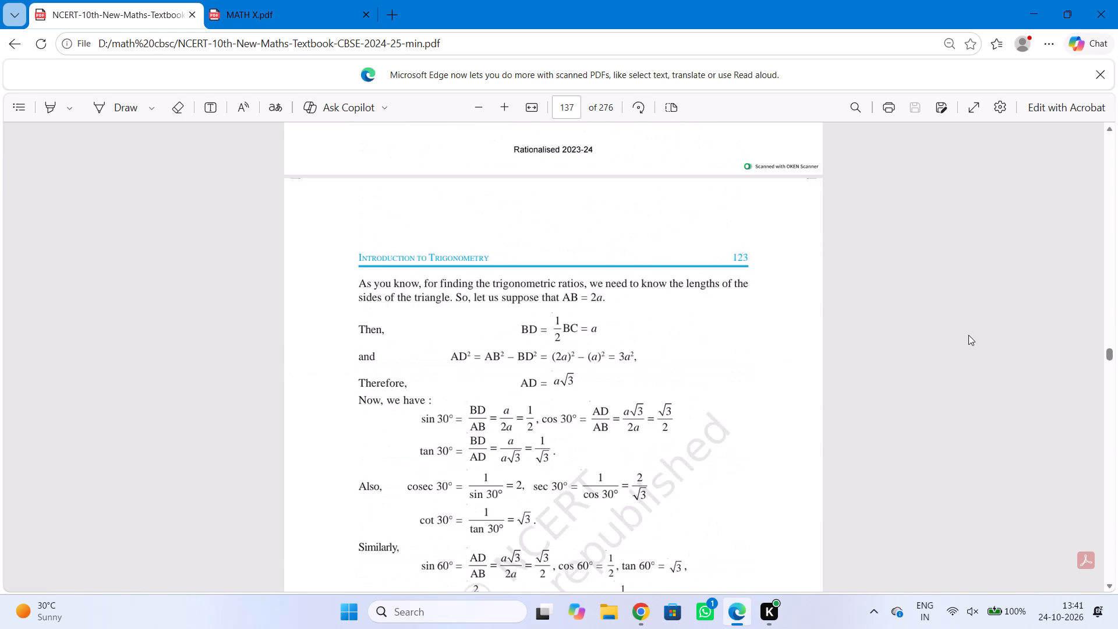
pyautogui.scroll(-20, 968, 335)
pyautogui.scroll(-3, 968, 335)
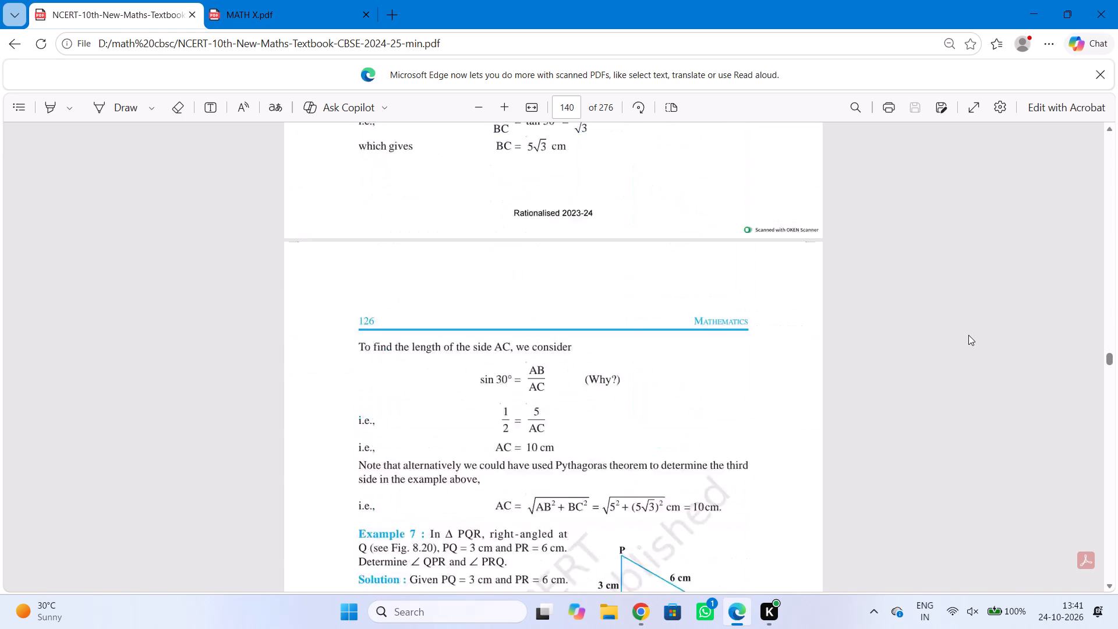
pyautogui.scroll(-14, 968, 335)
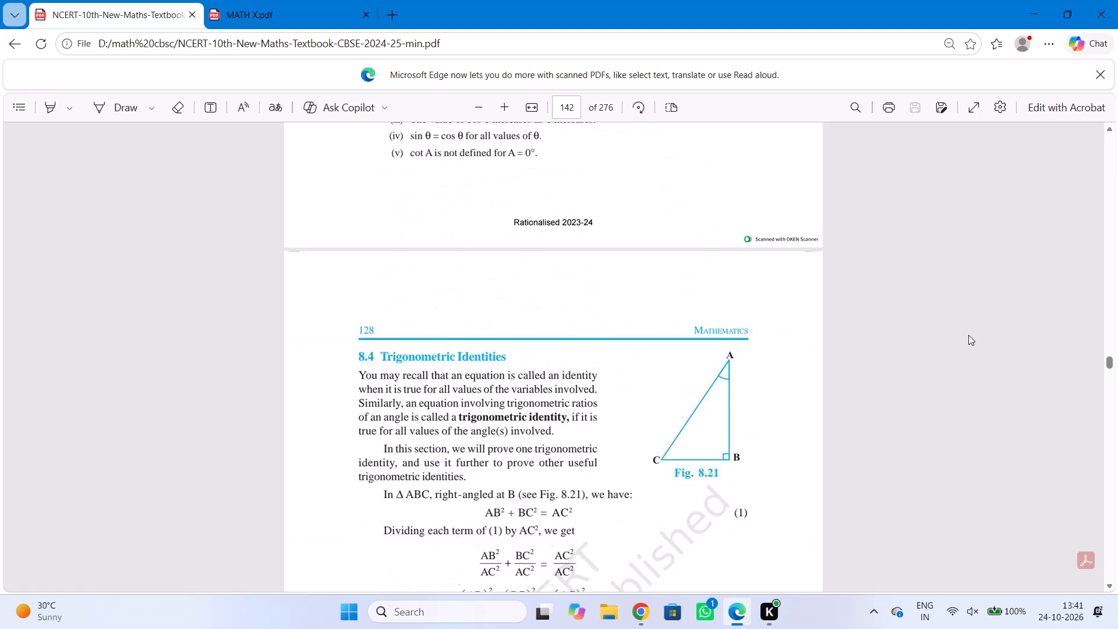
pyautogui.scroll(-17, 968, 335)
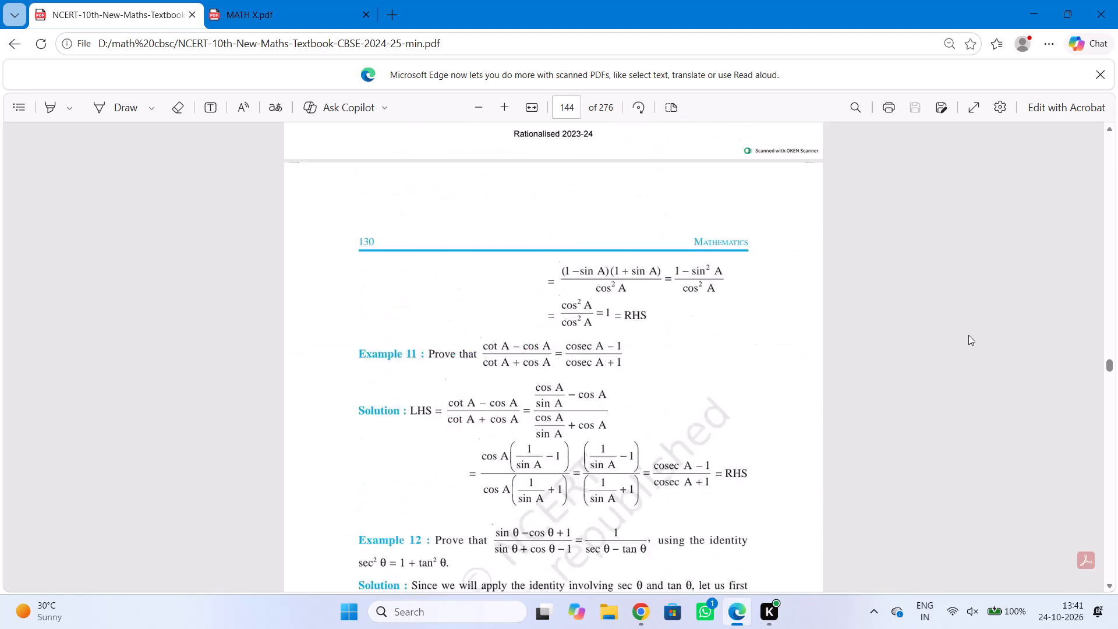
pyautogui.scroll(-20, 968, 335)
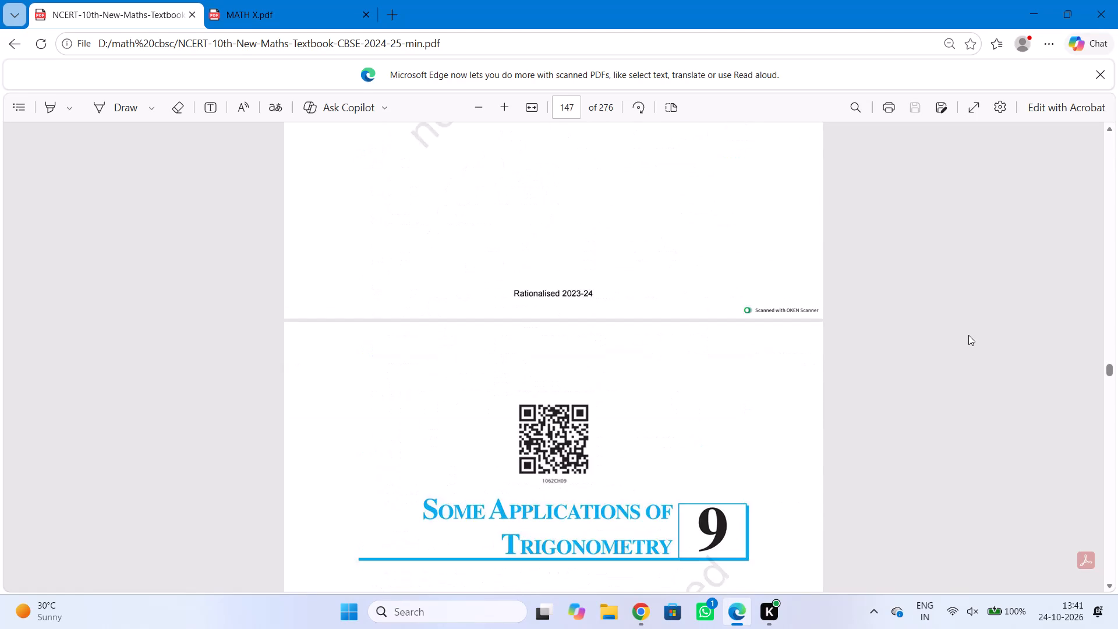
# Look through the Some Applications of Trigonometry chapter as far as Exercise 9.1 for a suitable question.
pyautogui.scroll(-7, 968, 335)
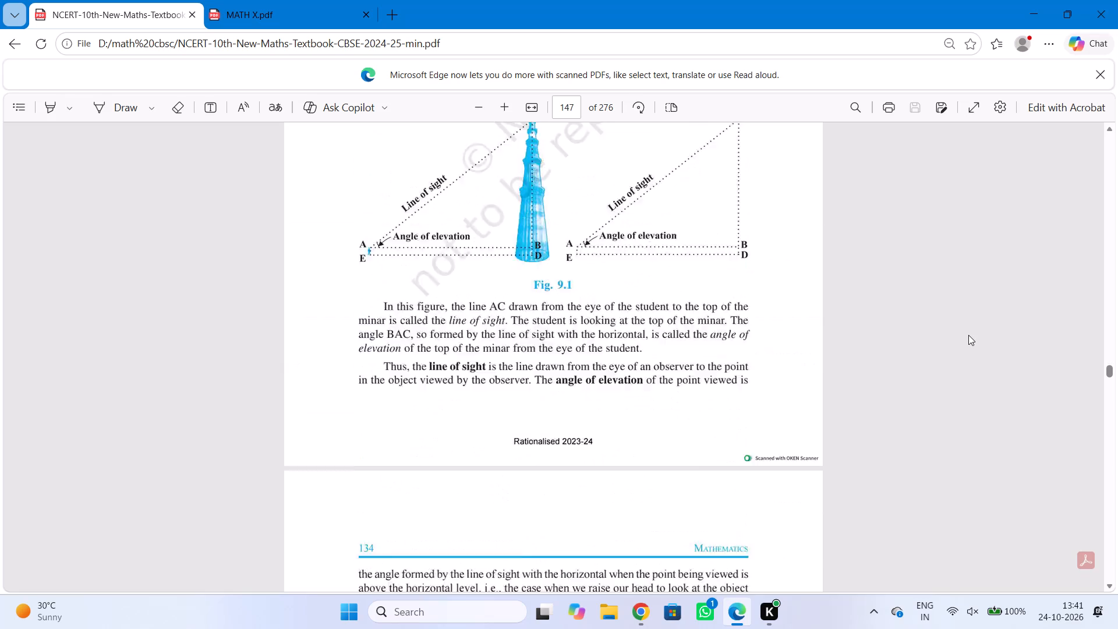
pyautogui.scroll(-7, 968, 335)
pyautogui.scroll(-15, 968, 335)
pyautogui.scroll(-6, 968, 335)
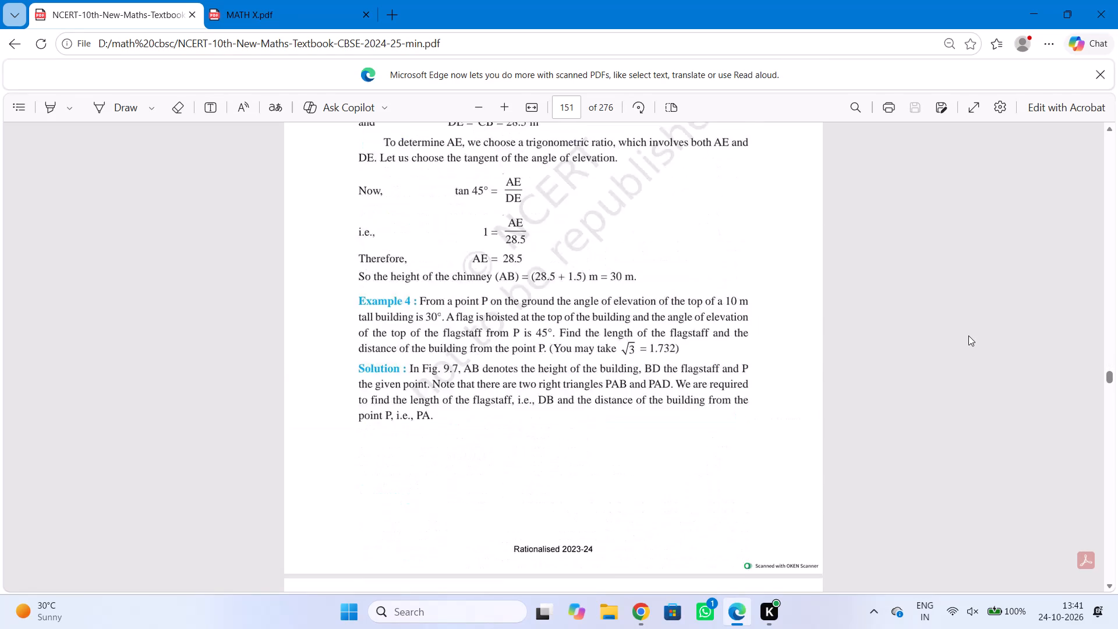
pyautogui.scroll(-19, 968, 335)
pyautogui.scroll(-3, 968, 335)
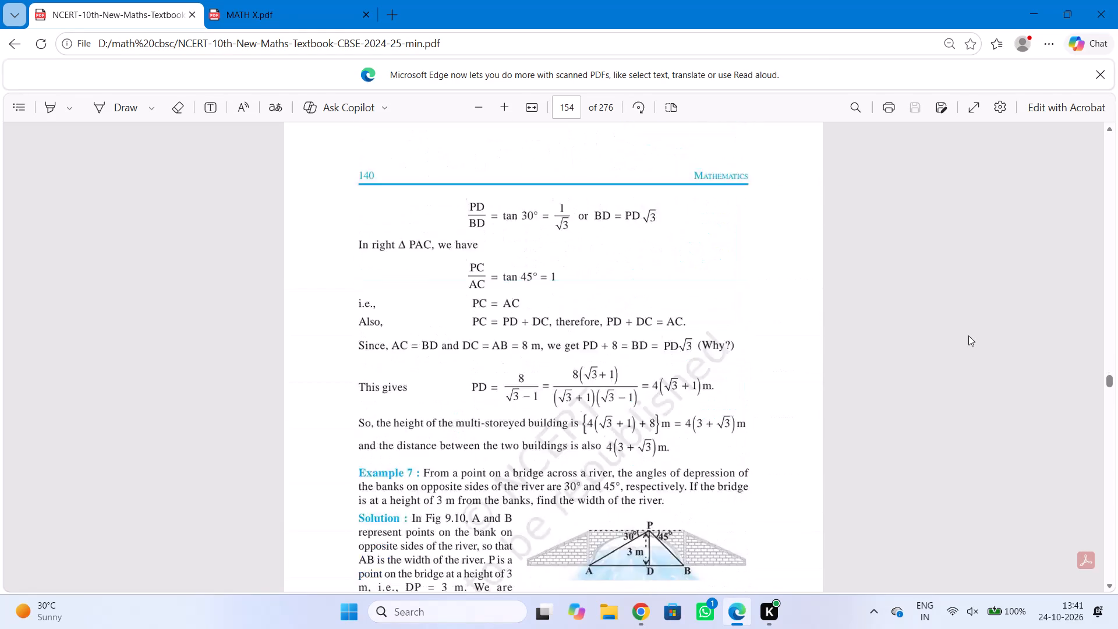
pyautogui.scroll(-11, 968, 335)
pyautogui.scroll(4, 968, 335)
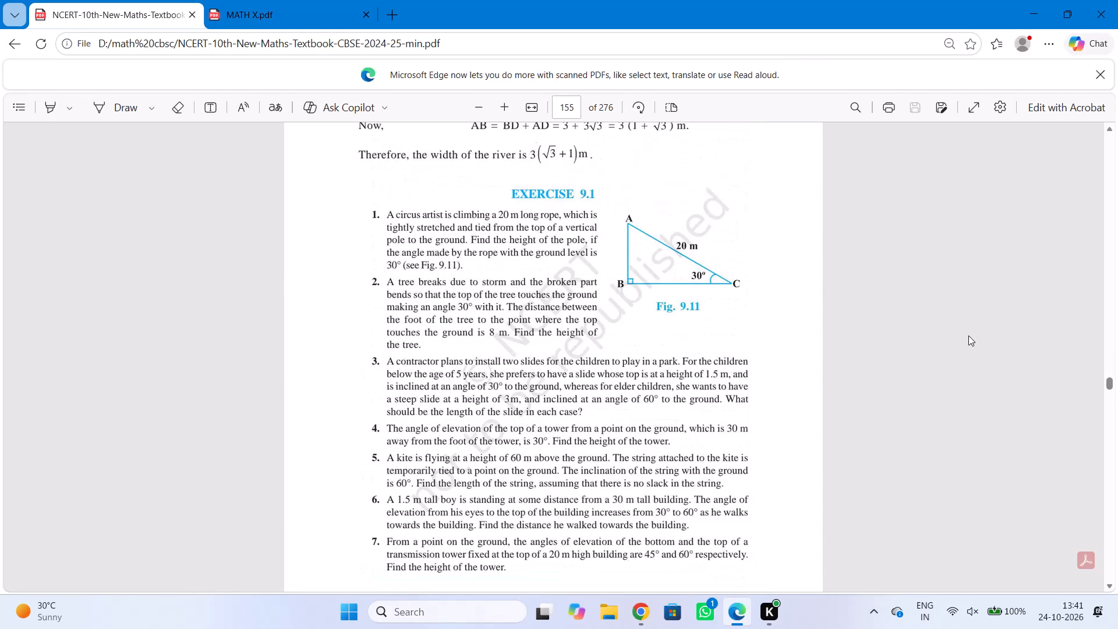
# Start a screen snip of the Exercise 9.1 questions on textbook page 142.
pyautogui.scroll(-2, 968, 335)
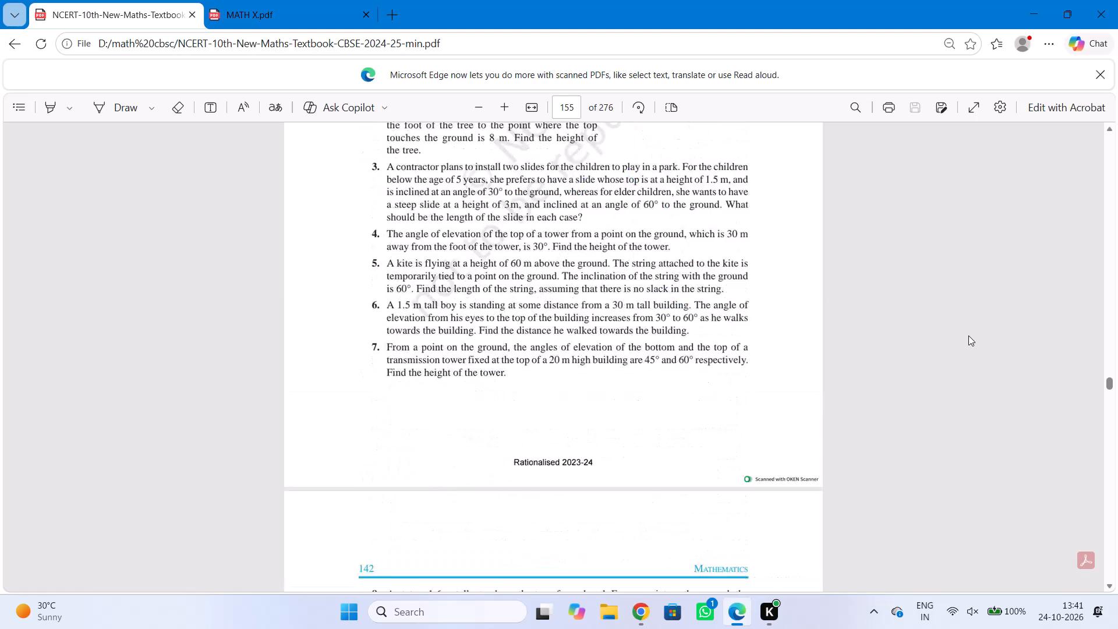
pyautogui.scroll(-3, 968, 335)
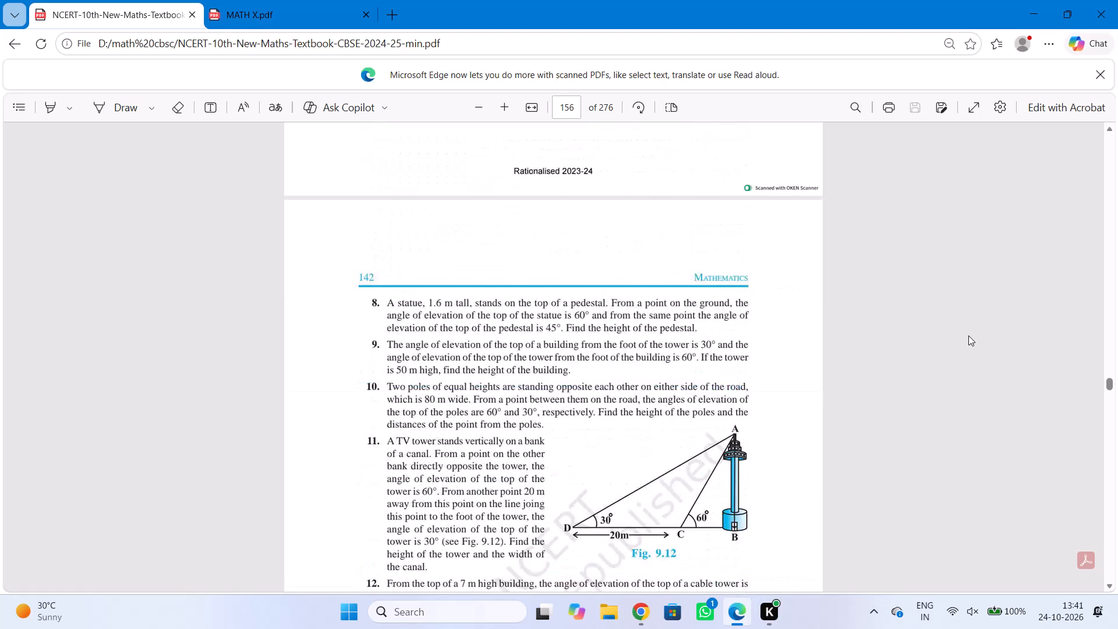
pyautogui.scroll(-1, 968, 335)
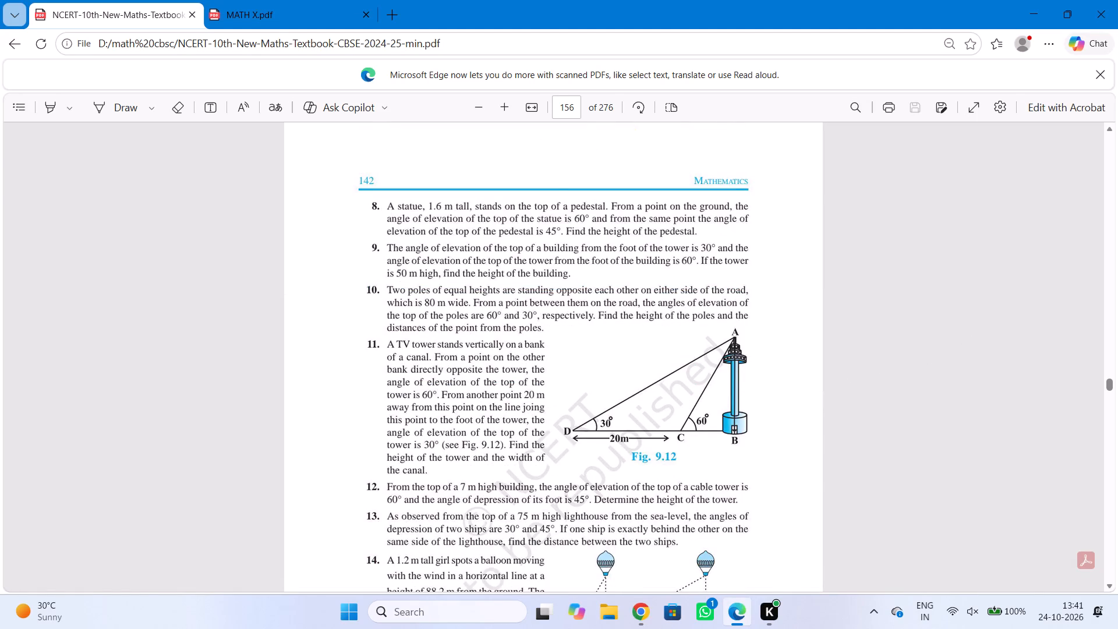
pyautogui.press('Print')
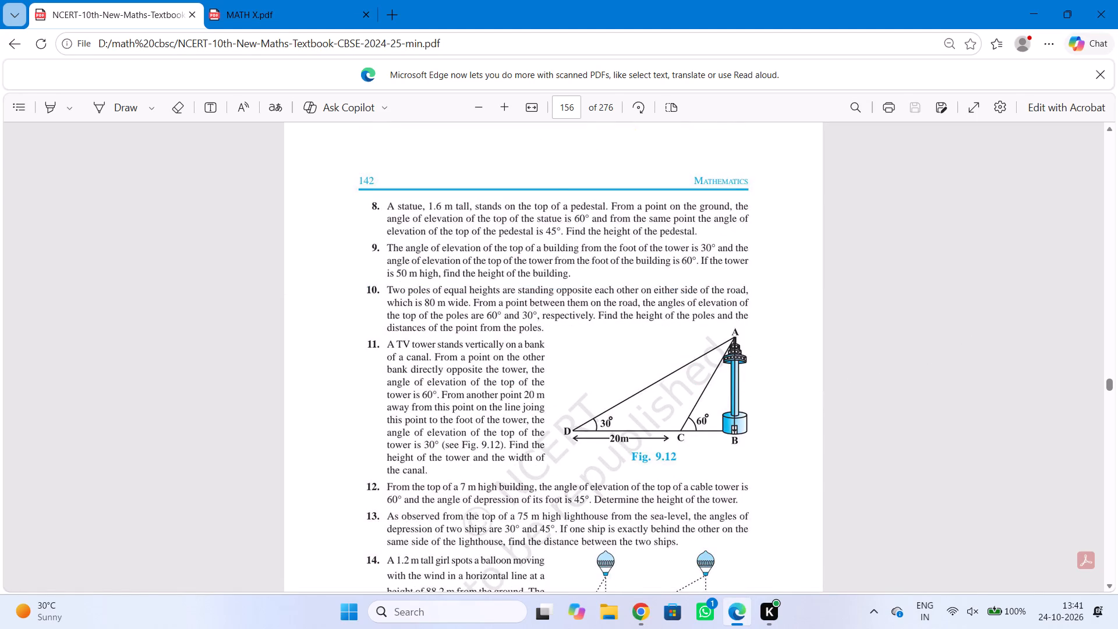
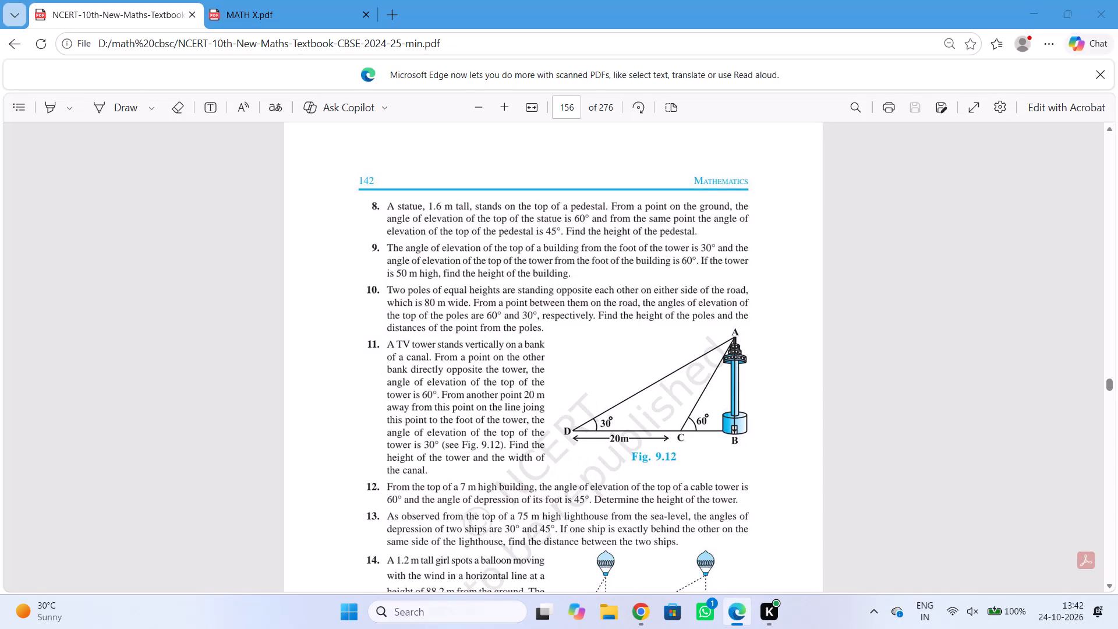
# Switch to the Word document in Chrome and delete the plain "12." question number below question 11.
pyautogui.click(642, 617)
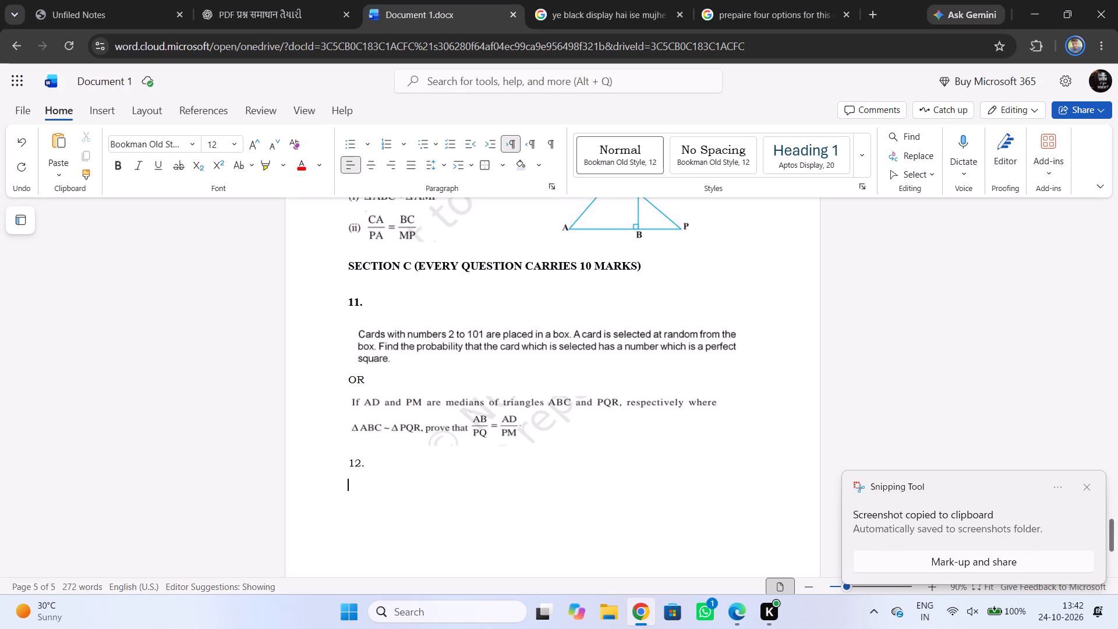
pyautogui.moveTo(365, 465); pyautogui.dragTo(317, 472)
pyautogui.moveTo(317, 472); pyautogui.dragTo(306, 472)
pyautogui.moveTo(367, 464); pyautogui.dragTo(338, 465)
pyautogui.click(343, 475)
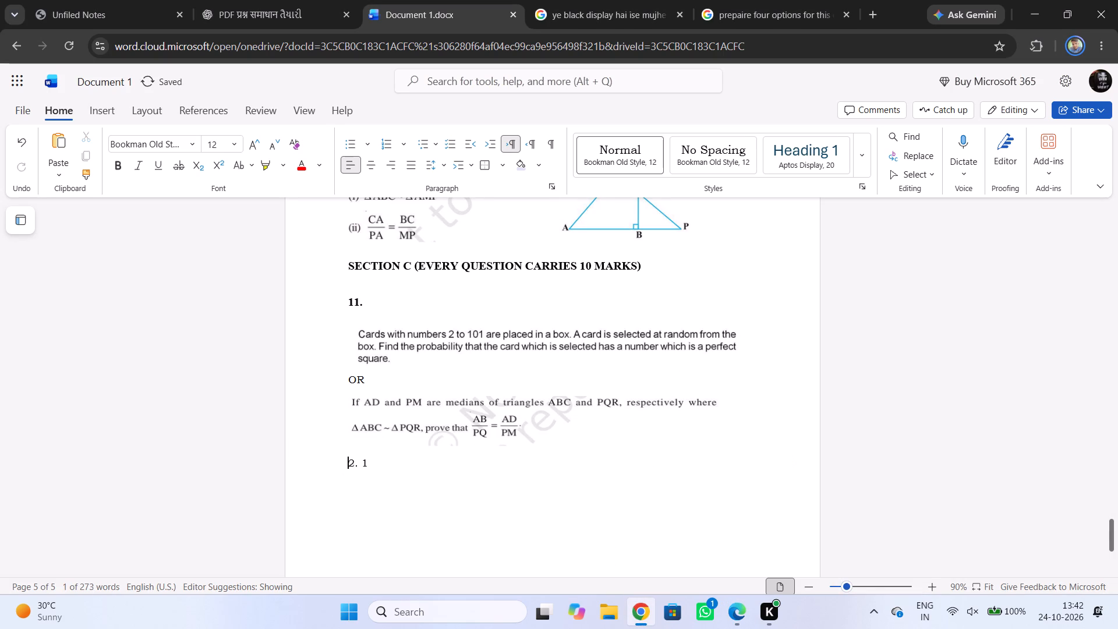
pyautogui.moveTo(369, 465); pyautogui.dragTo(342, 465)
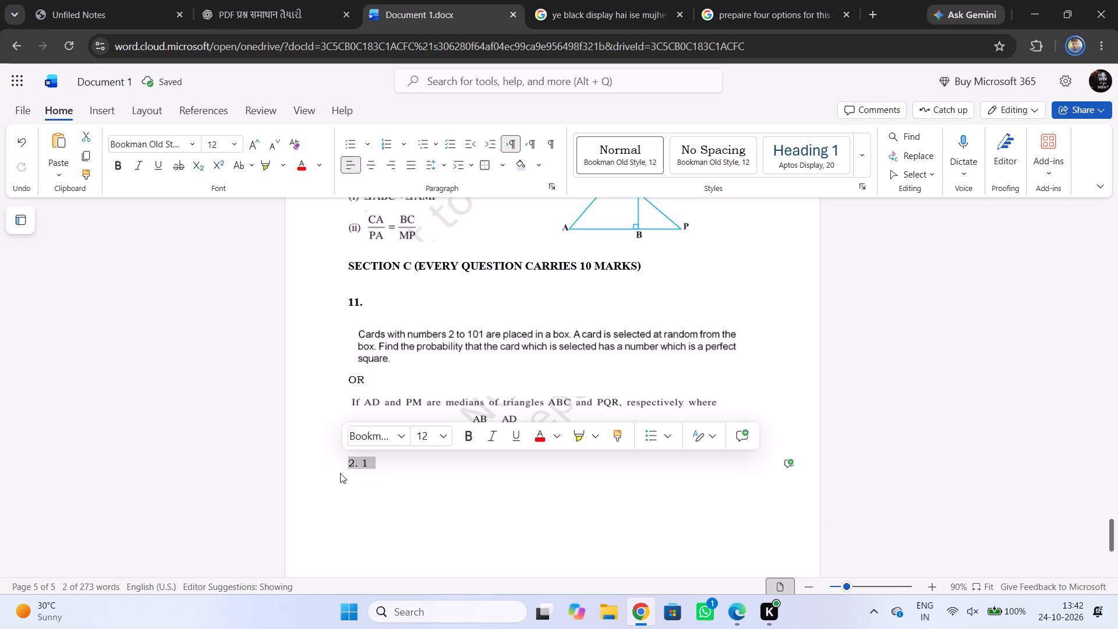
pyautogui.press('BackSpace')
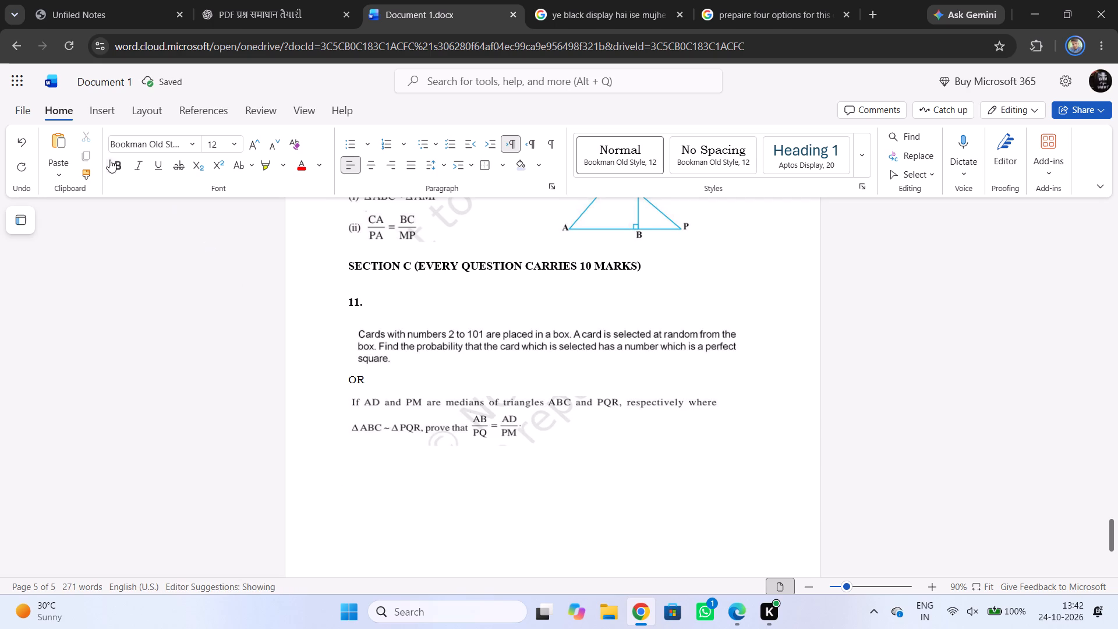
# Enter the question number "12." in bold Angsana New at size 20 and start a new line below it.
pyautogui.click(115, 160)
pyautogui.doubleClick(197, 143)
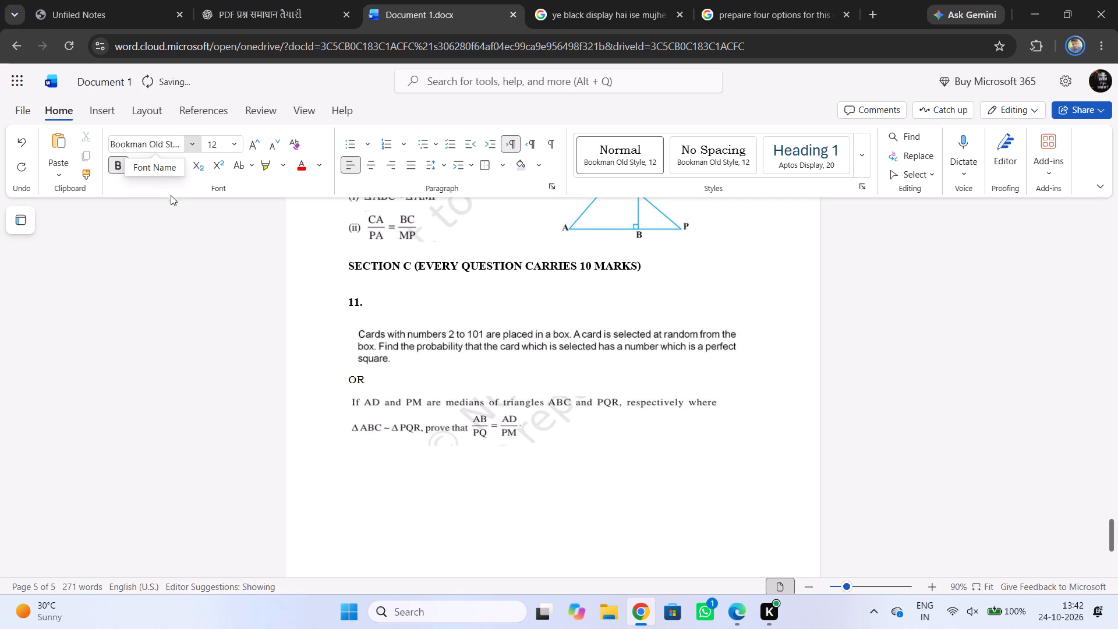
pyautogui.click(192, 149)
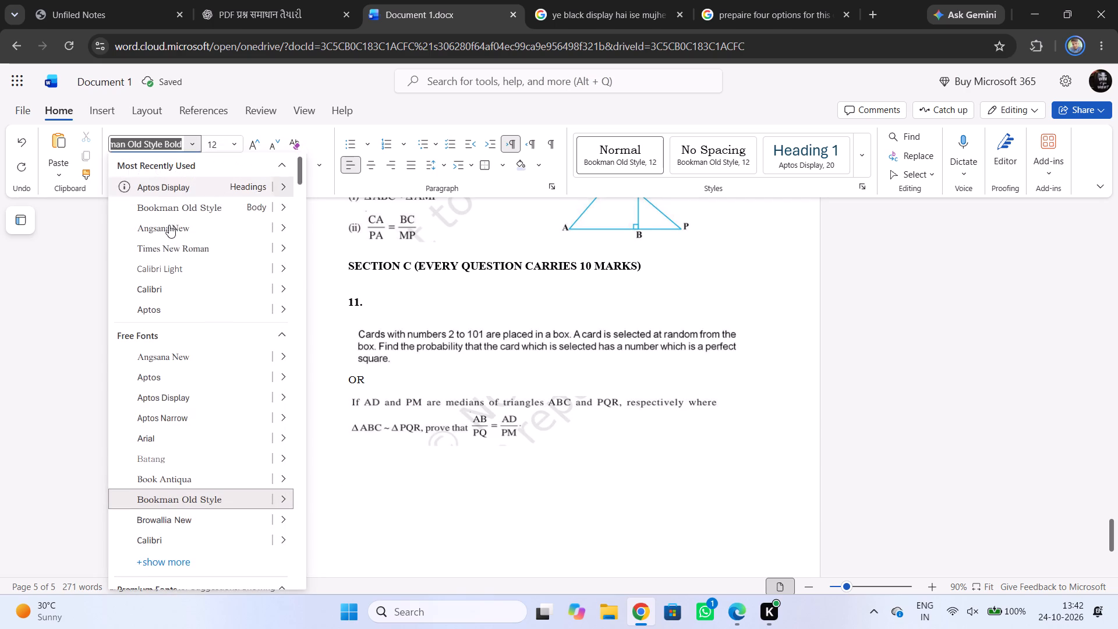
pyautogui.click(175, 225)
pyautogui.click(234, 145)
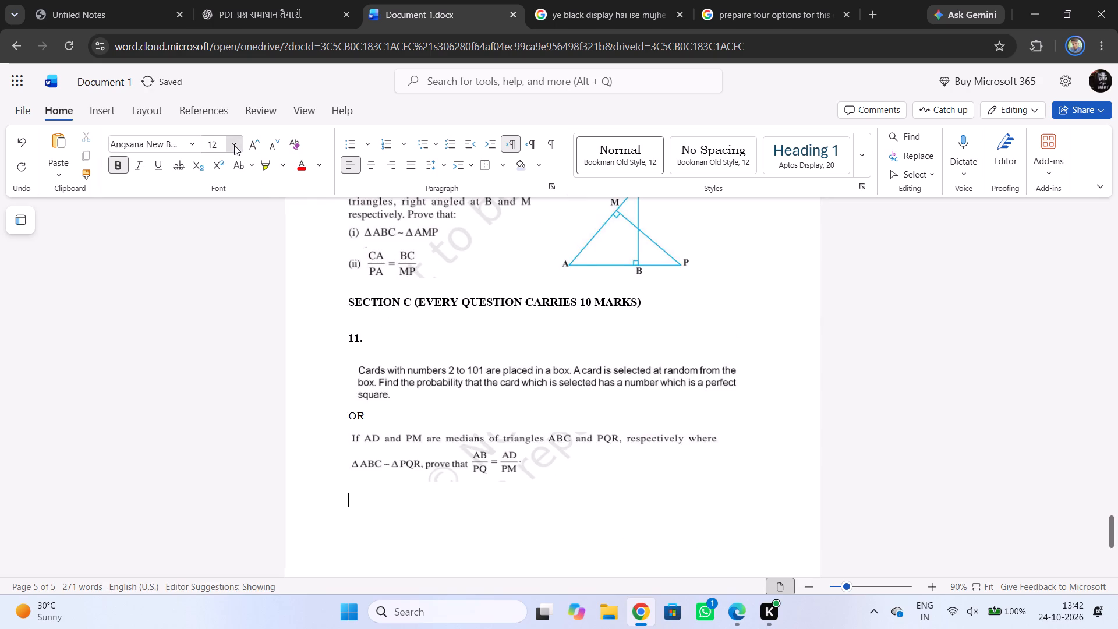
pyautogui.click(219, 340)
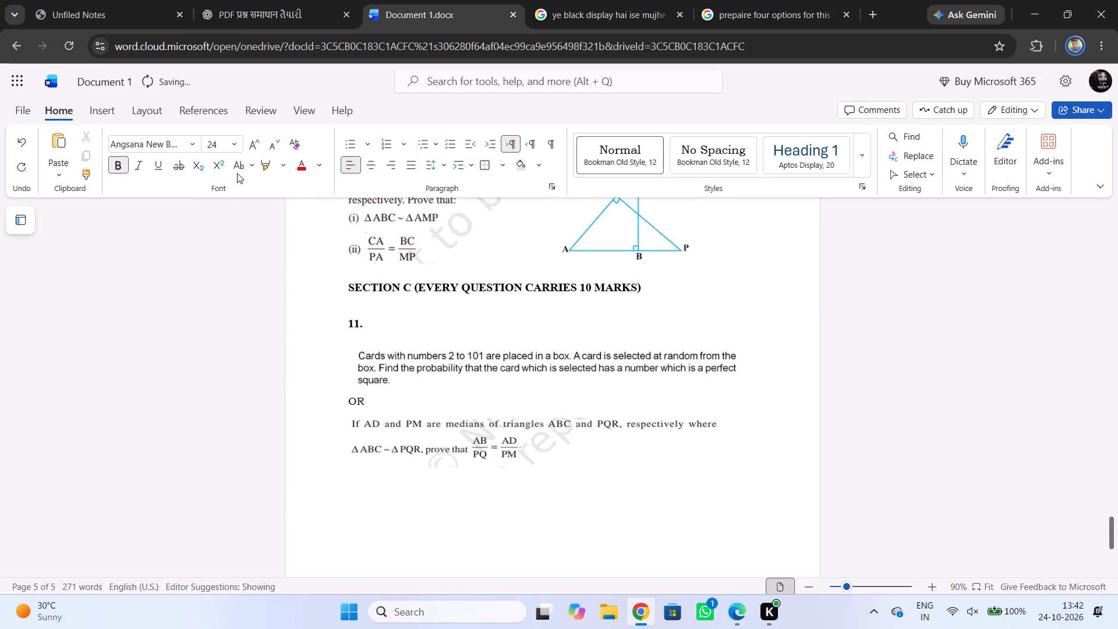
pyautogui.click(239, 147)
pyautogui.click(227, 324)
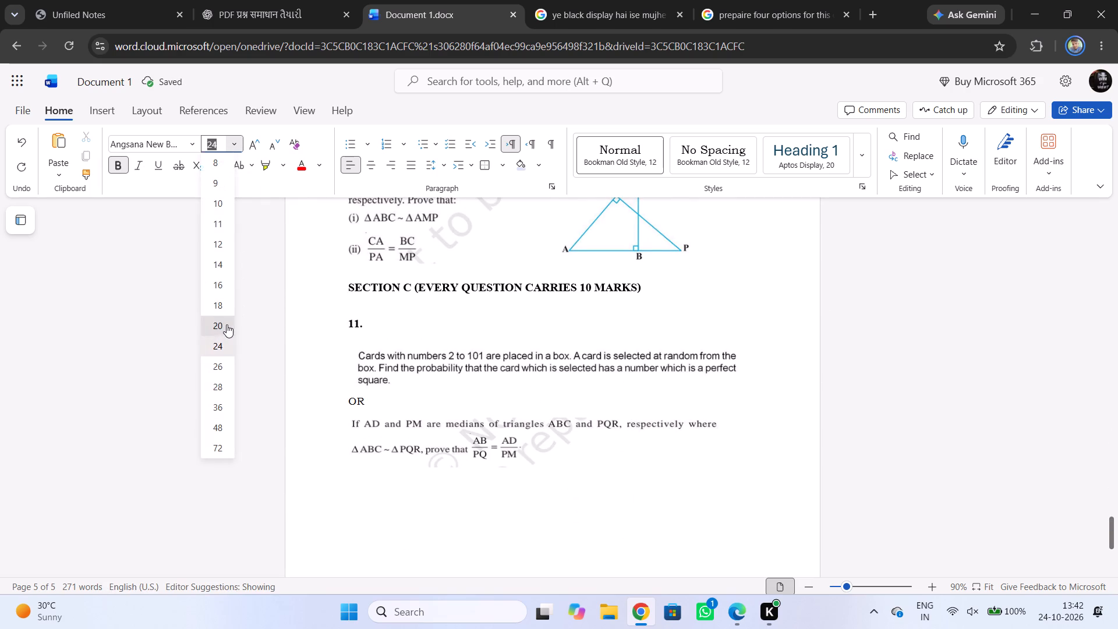
pyautogui.write('12')
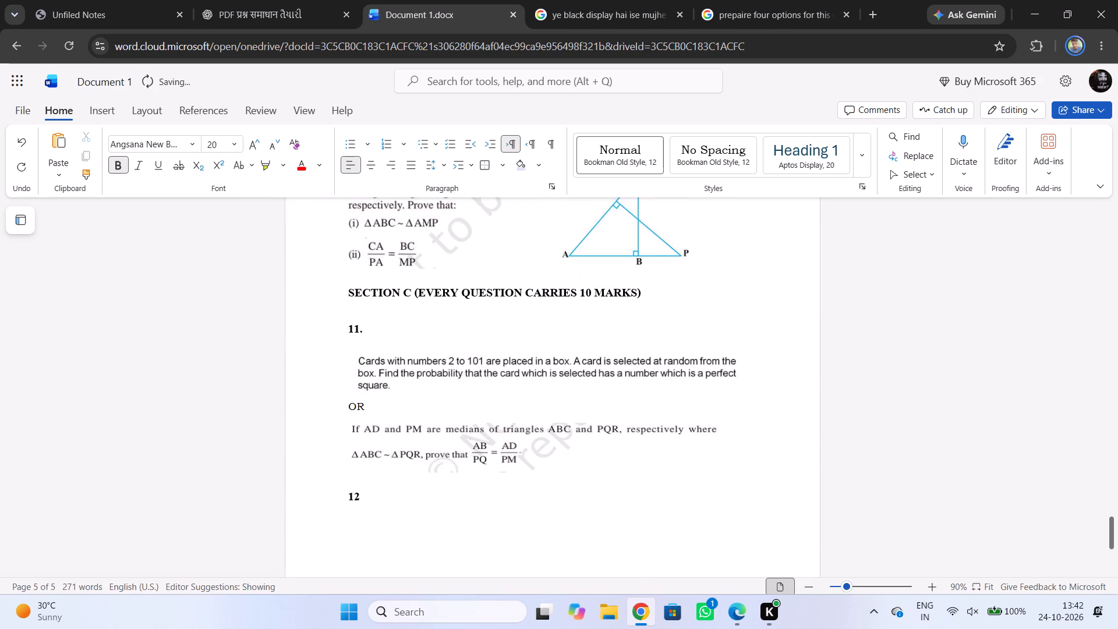
pyautogui.press('.')
pyautogui.press('Return')
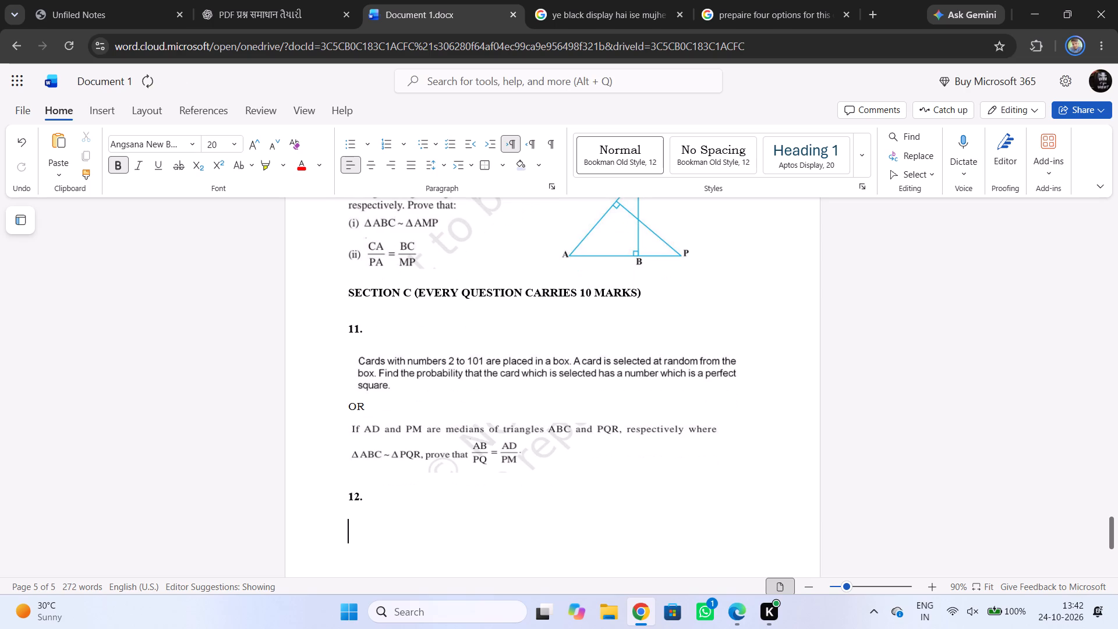
# Paste the TV tower question snip under question 12, widen it to about 3.33" and stretch it slightly taller.
pyautogui.hotkey('ctrl', 'v')
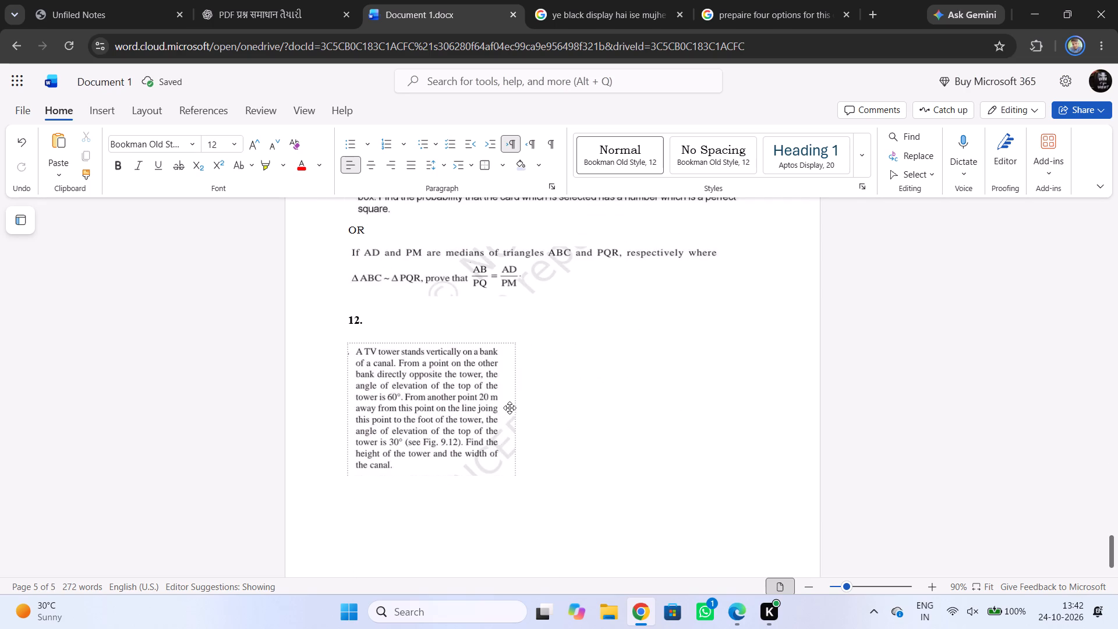
pyautogui.click(502, 407)
pyautogui.moveTo(516, 413); pyautogui.dragTo(532, 414)
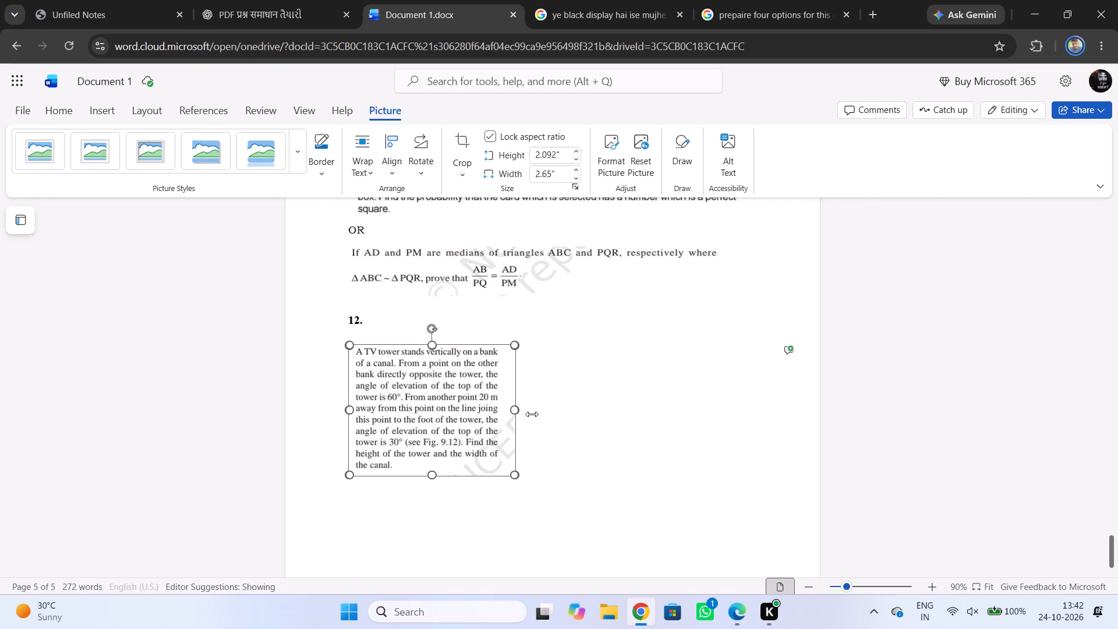
pyautogui.moveTo(532, 414); pyautogui.dragTo(558, 420)
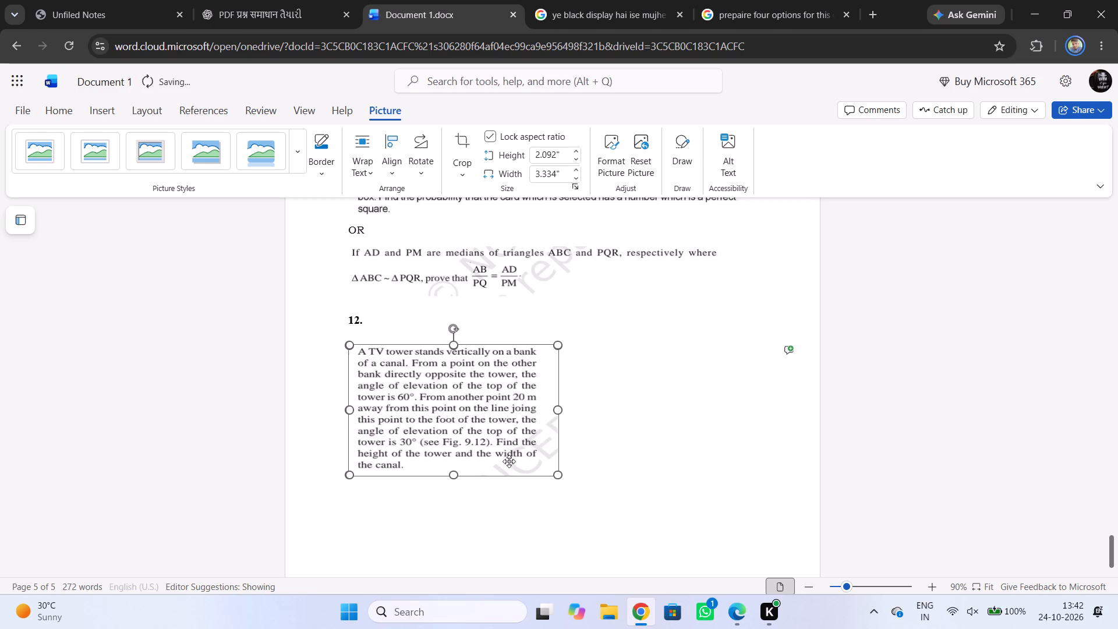
pyautogui.moveTo(451, 472); pyautogui.dragTo(455, 487)
pyautogui.click(569, 478)
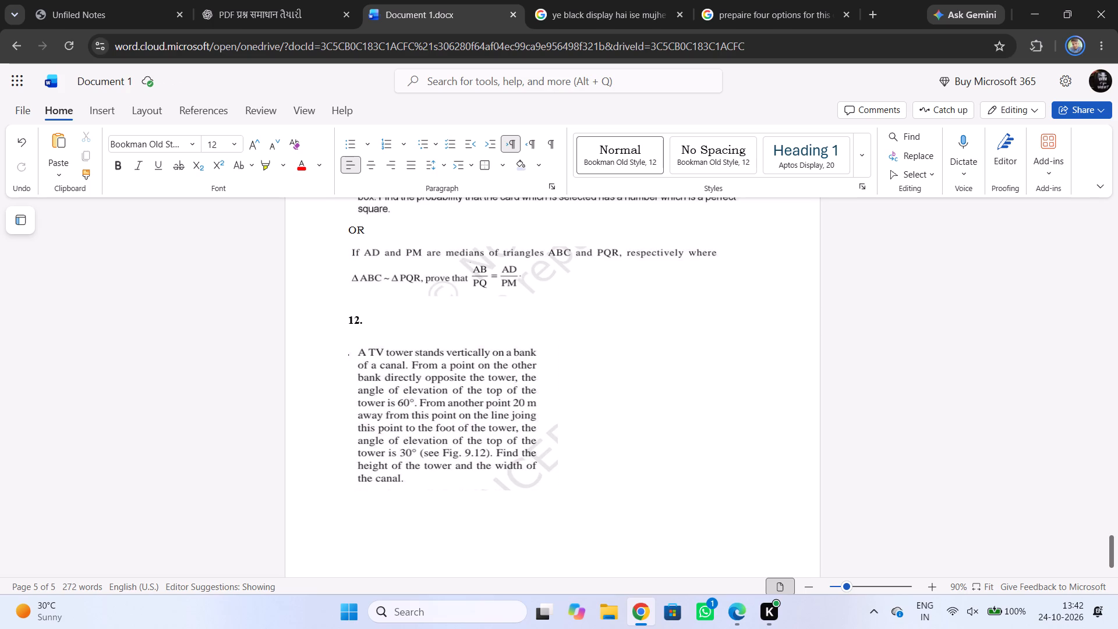
# Switch to the textbook PDF in Edge and snip the Fig. 9.12 tower diagram beside question 11, taking the snip a second time.
pyautogui.click(742, 625)
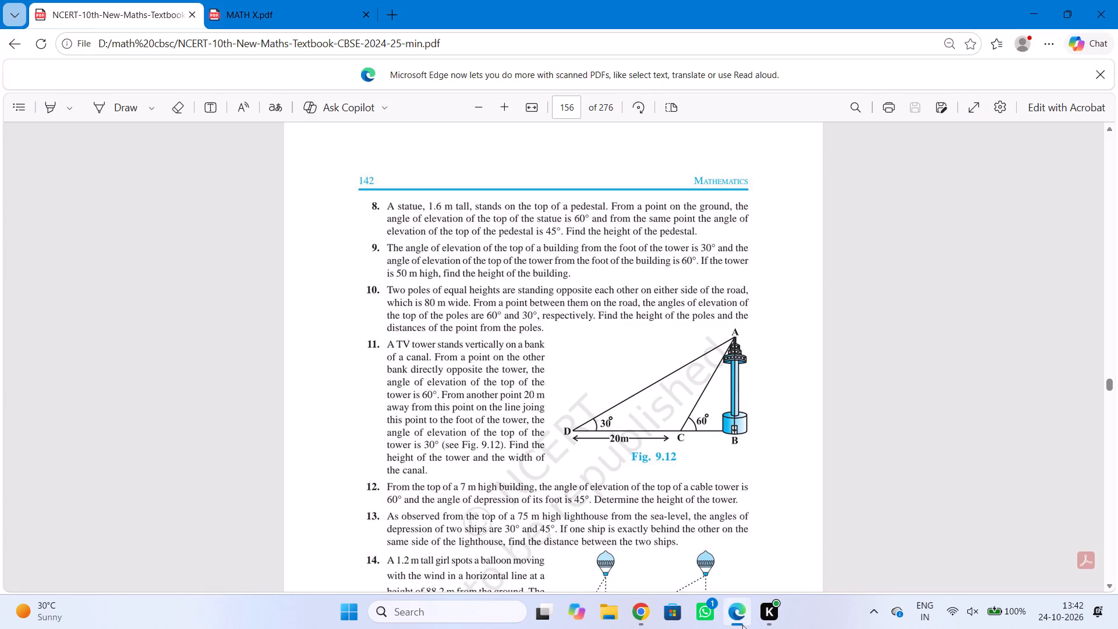
pyautogui.press('Print')
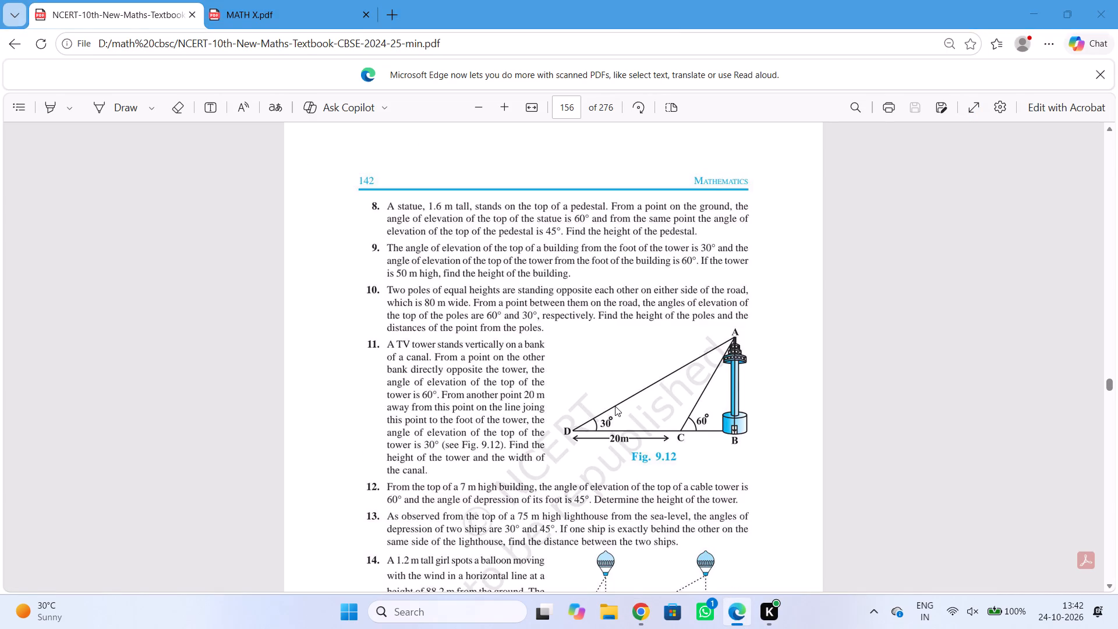
pyautogui.moveTo(553, 334); pyautogui.dragTo(714, 470)
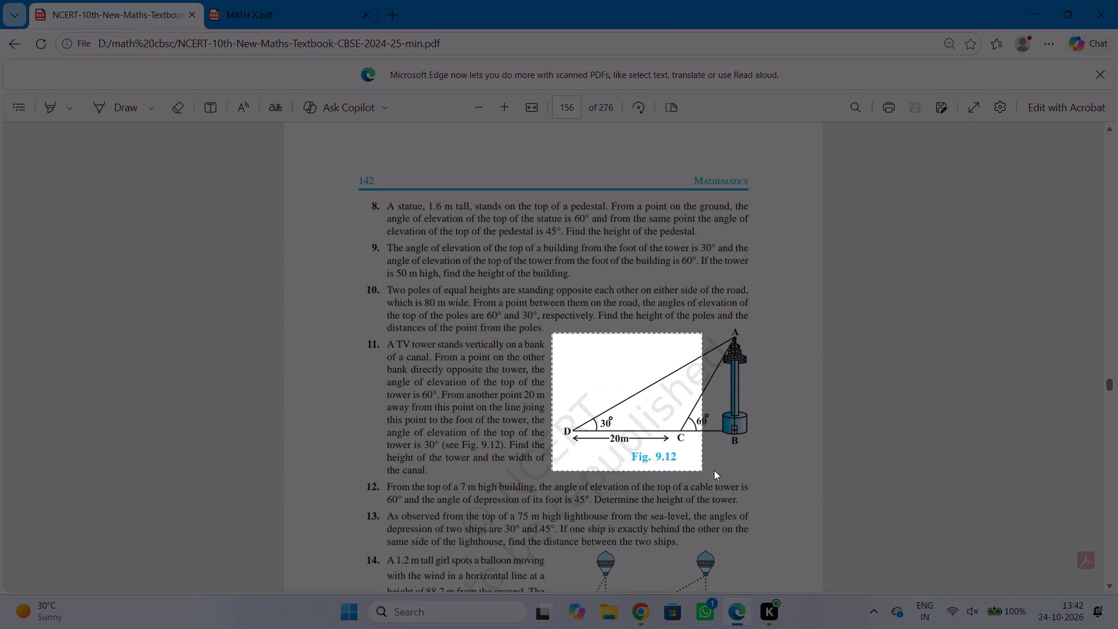
pyautogui.moveTo(714, 470); pyautogui.dragTo(777, 453)
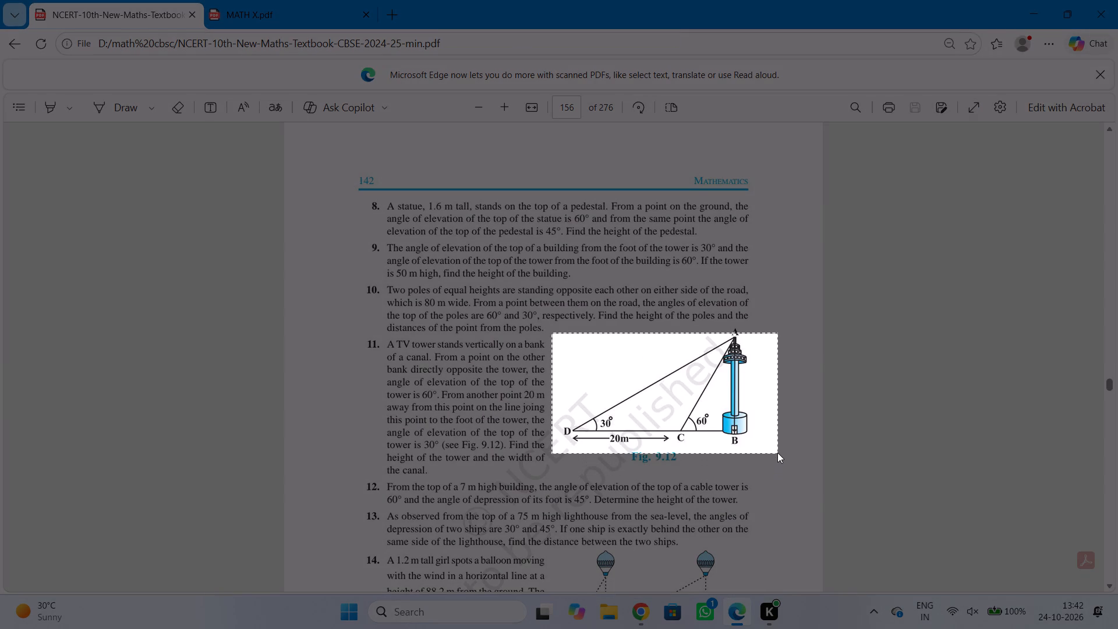
pyautogui.moveTo(777, 453); pyautogui.dragTo(776, 471)
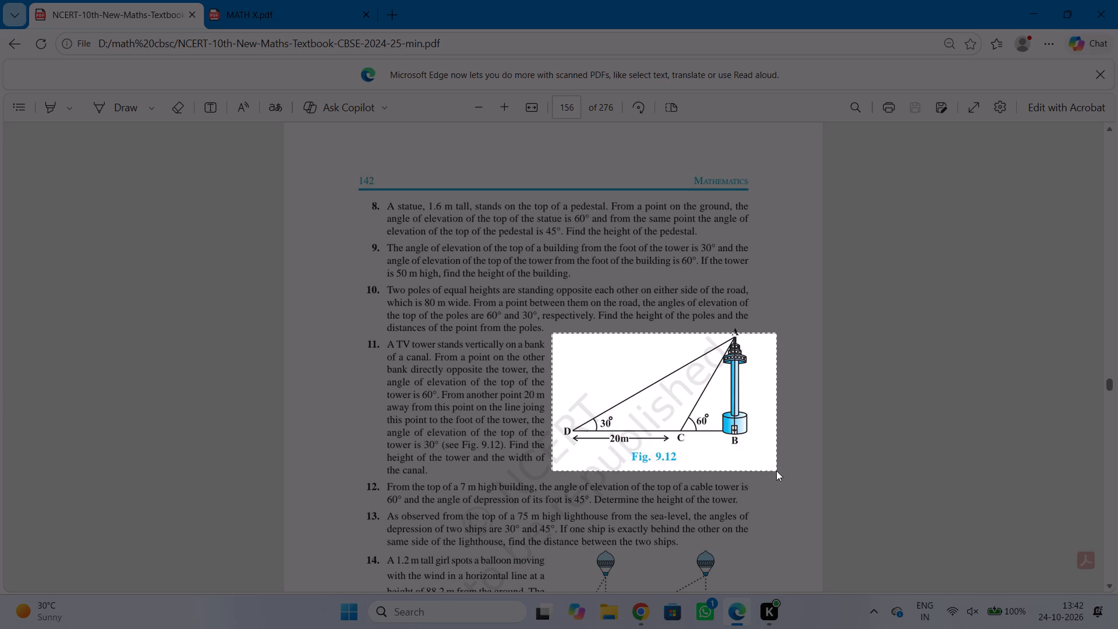
pyautogui.moveTo(776, 471); pyautogui.dragTo(596, 388)
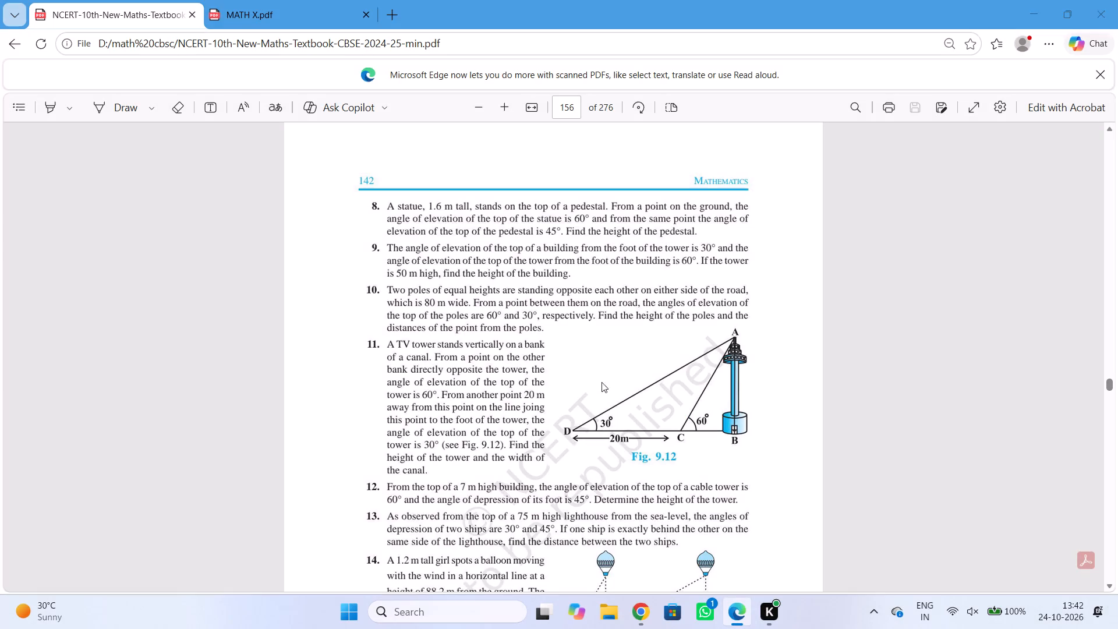
pyautogui.press('Print')
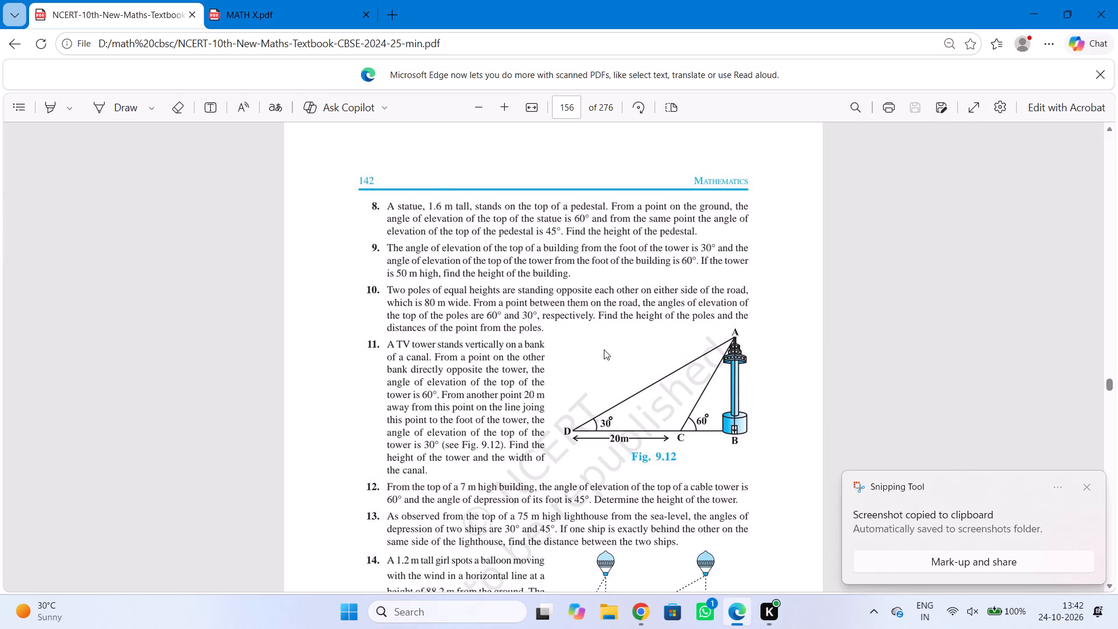
pyautogui.moveTo(553, 335); pyautogui.dragTo(780, 487)
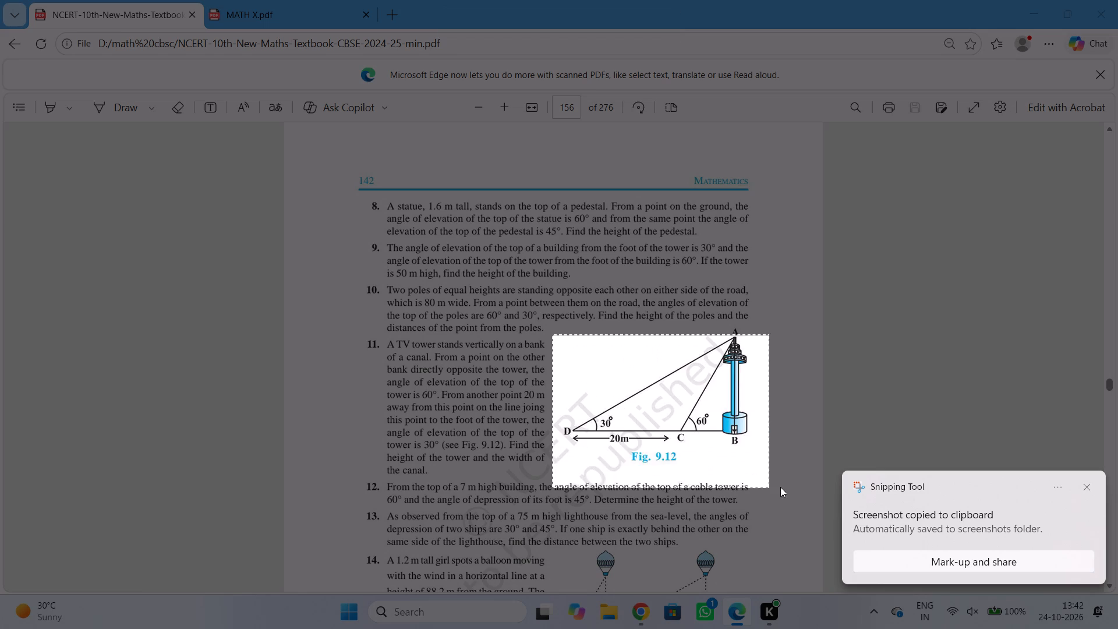
pyautogui.moveTo(780, 487); pyautogui.dragTo(617, 378)
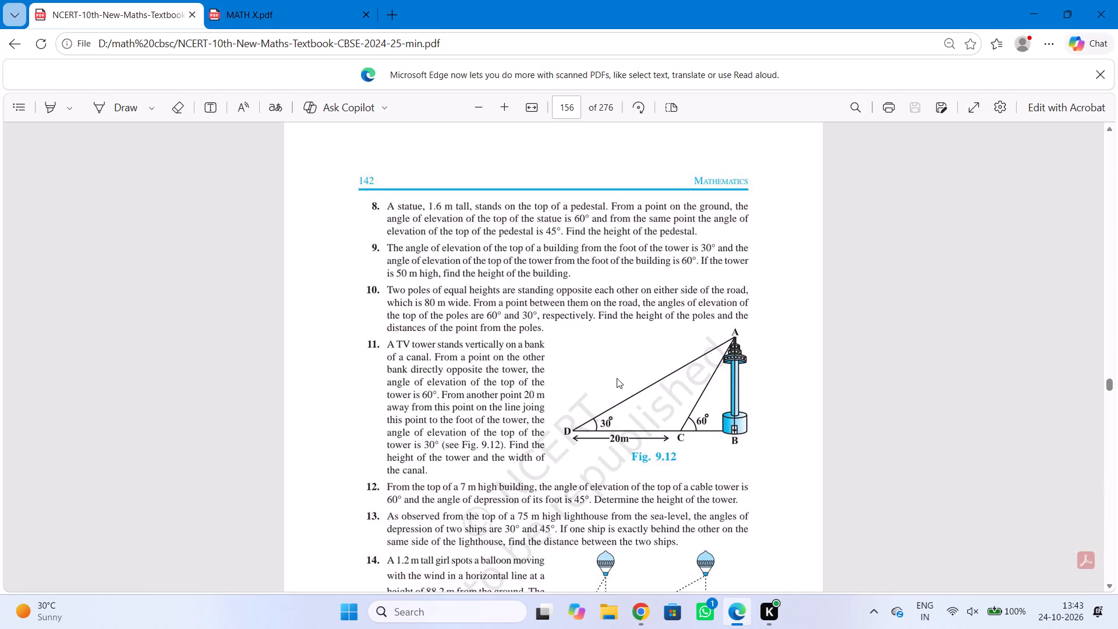
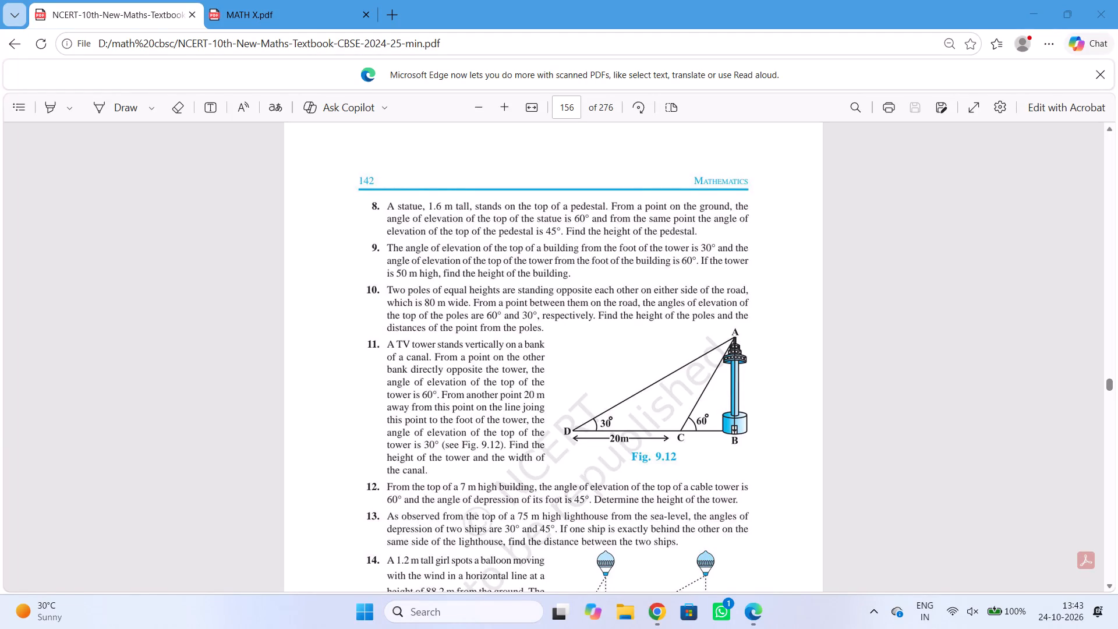
# Snip the Fig. 9.12 tower diagram from the textbook PDF and paste it into the Word document beside the TV tower question snip.
pyautogui.moveTo(556, 323); pyautogui.dragTo(758, 441)
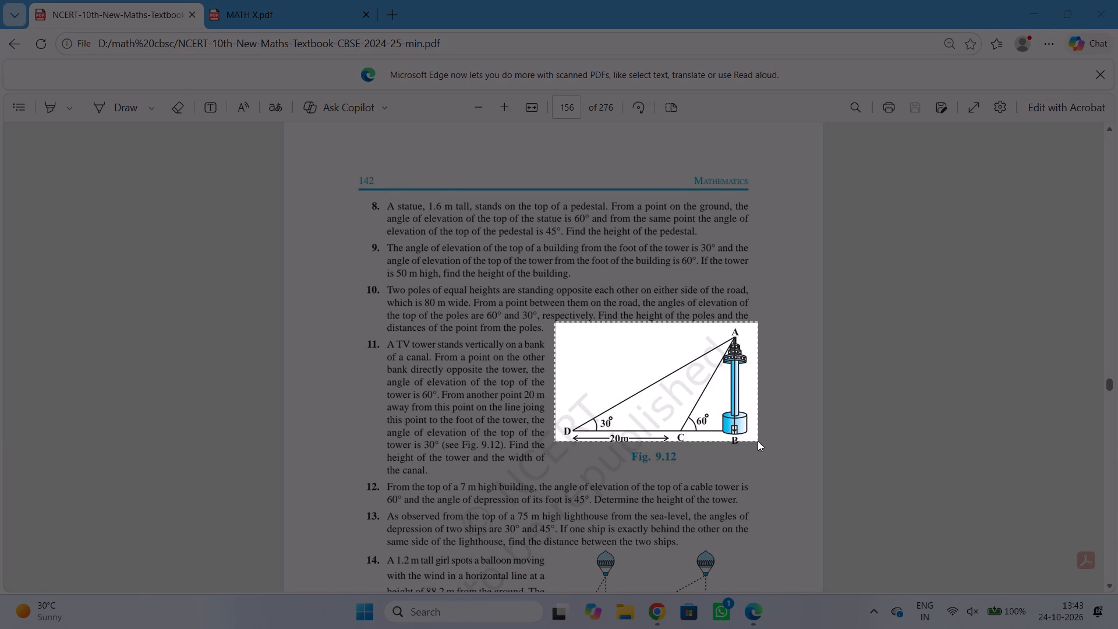
pyautogui.moveTo(758, 441); pyautogui.dragTo(760, 448)
pyautogui.click(762, 444)
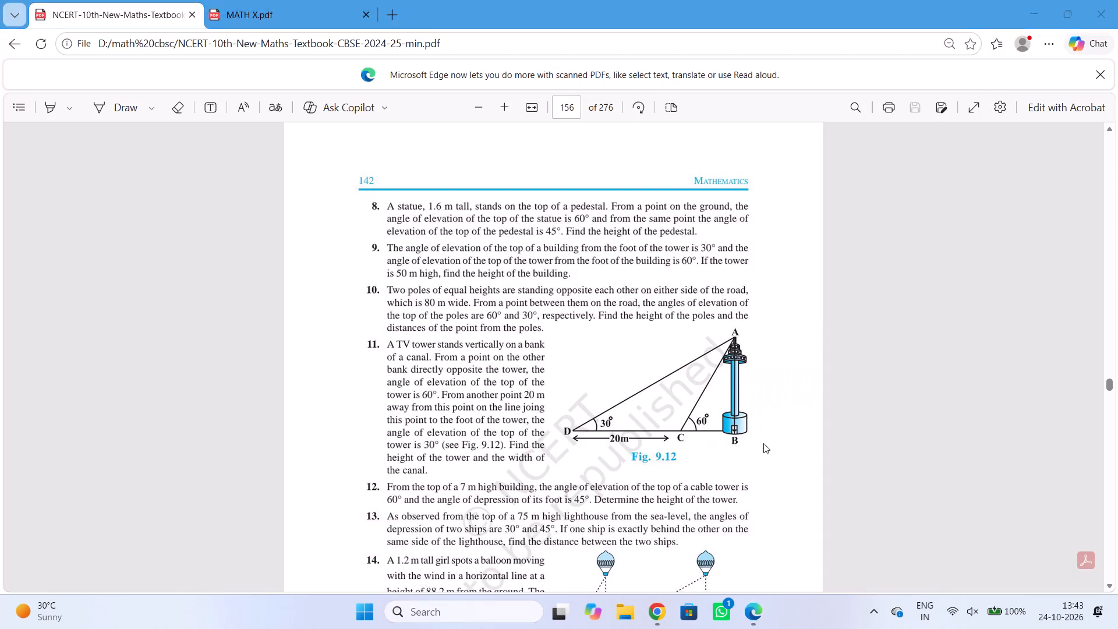
pyautogui.click(650, 620)
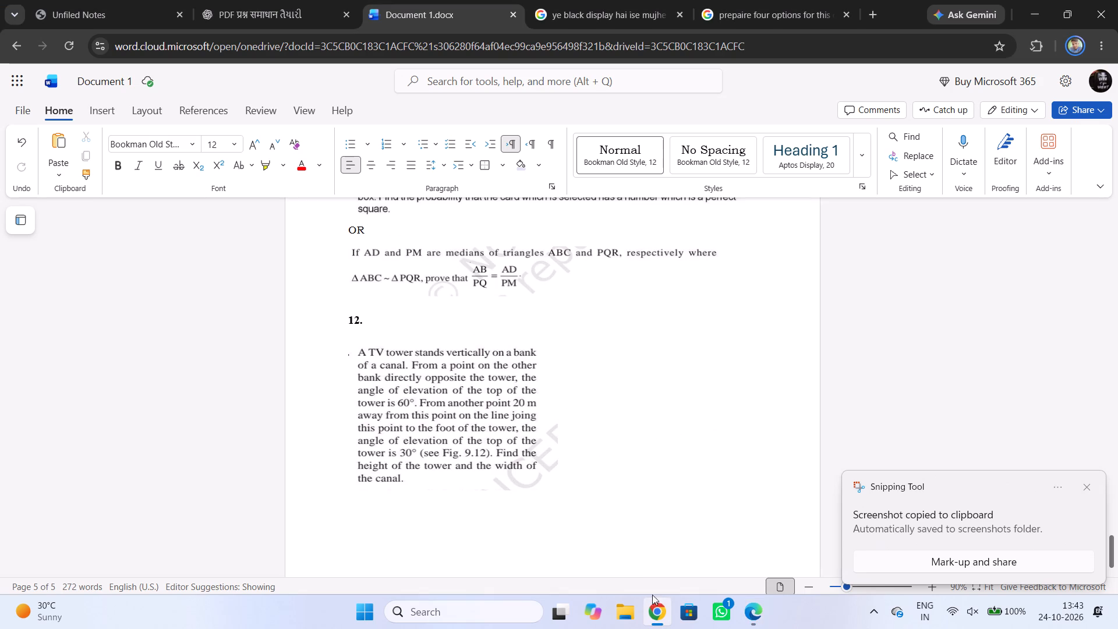
pyautogui.doubleClick(566, 473)
pyautogui.hotkey('ctrl', 'v')
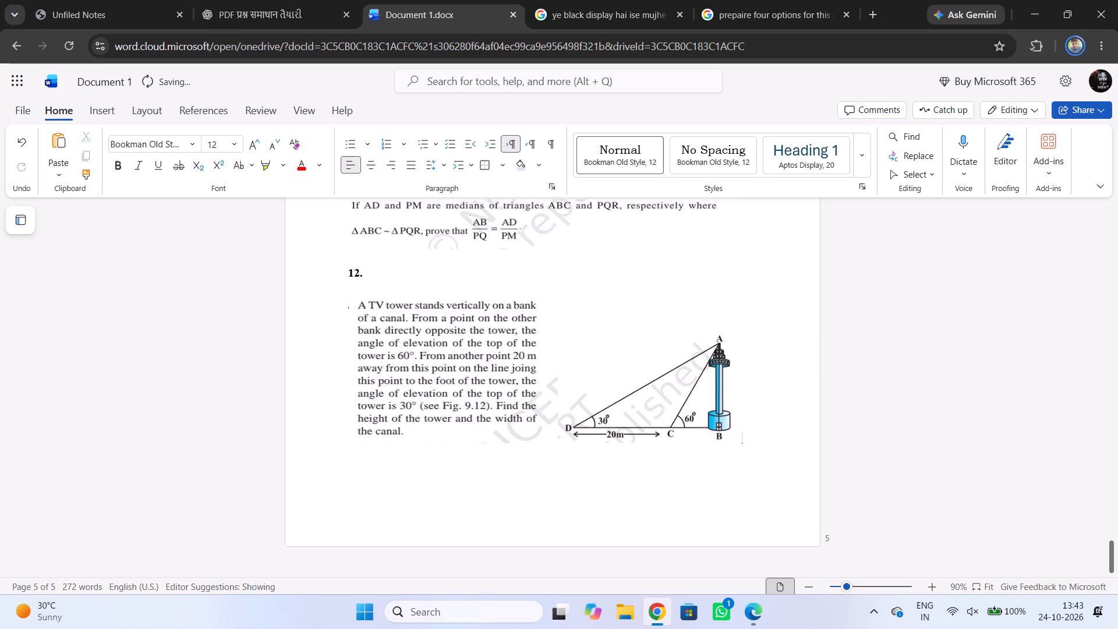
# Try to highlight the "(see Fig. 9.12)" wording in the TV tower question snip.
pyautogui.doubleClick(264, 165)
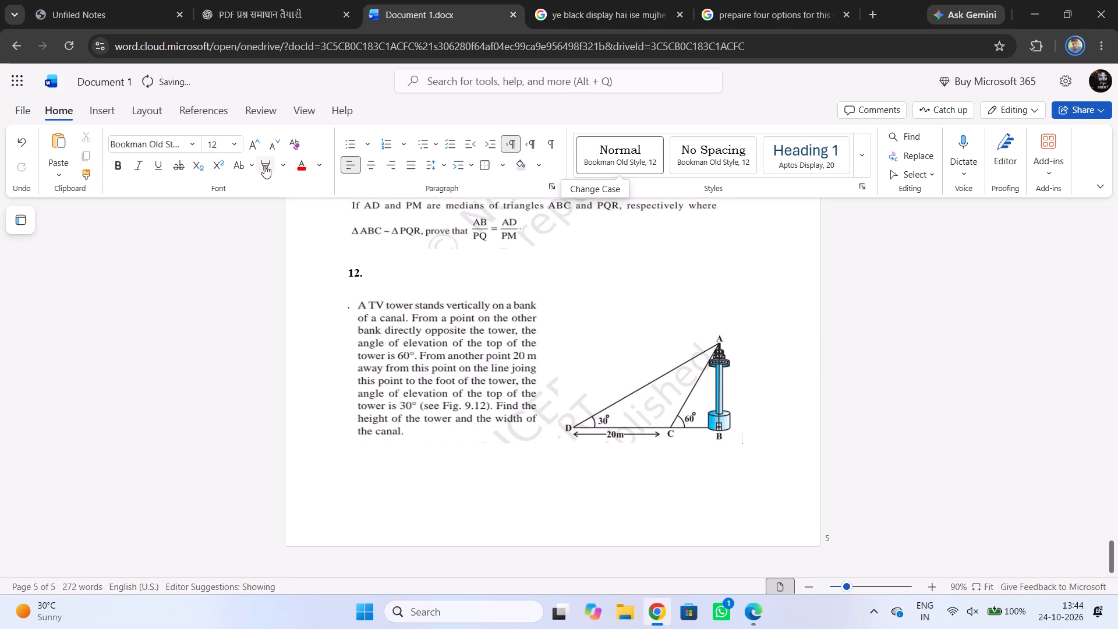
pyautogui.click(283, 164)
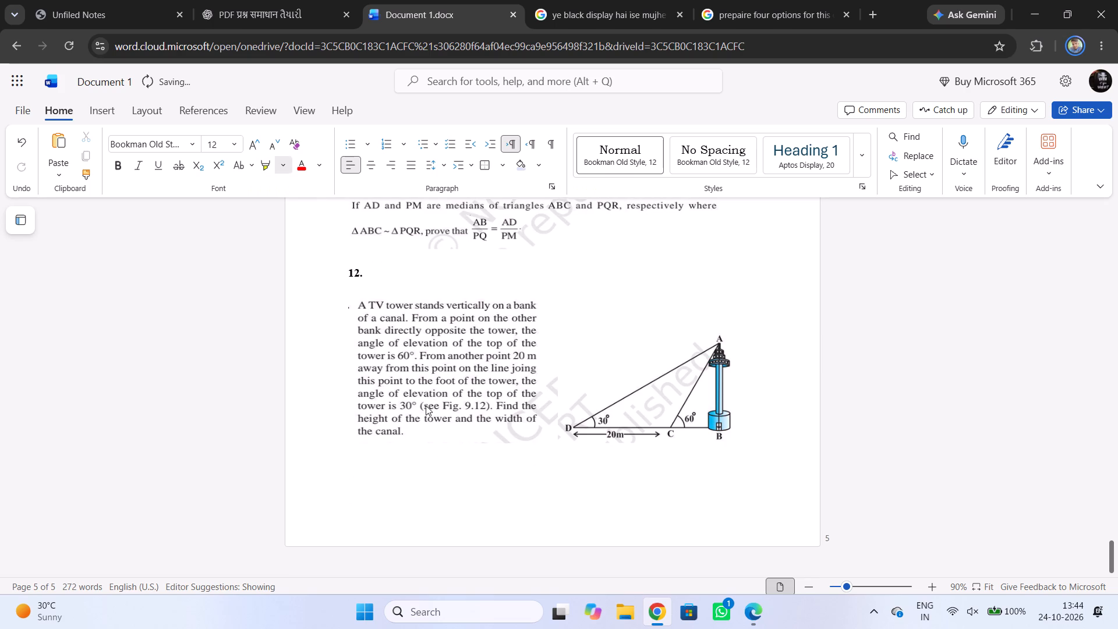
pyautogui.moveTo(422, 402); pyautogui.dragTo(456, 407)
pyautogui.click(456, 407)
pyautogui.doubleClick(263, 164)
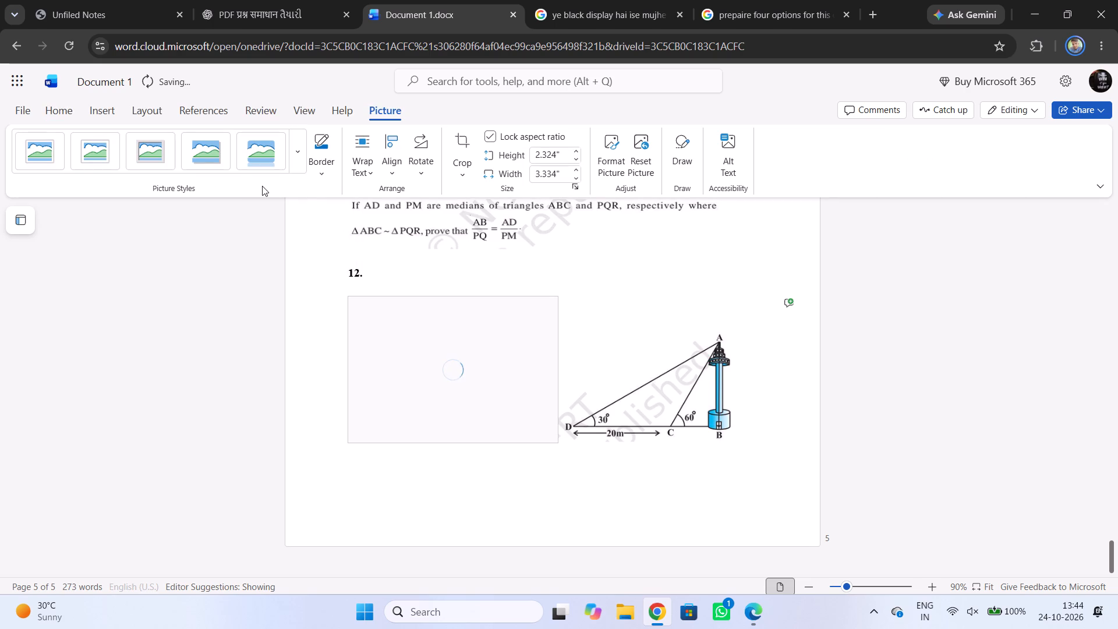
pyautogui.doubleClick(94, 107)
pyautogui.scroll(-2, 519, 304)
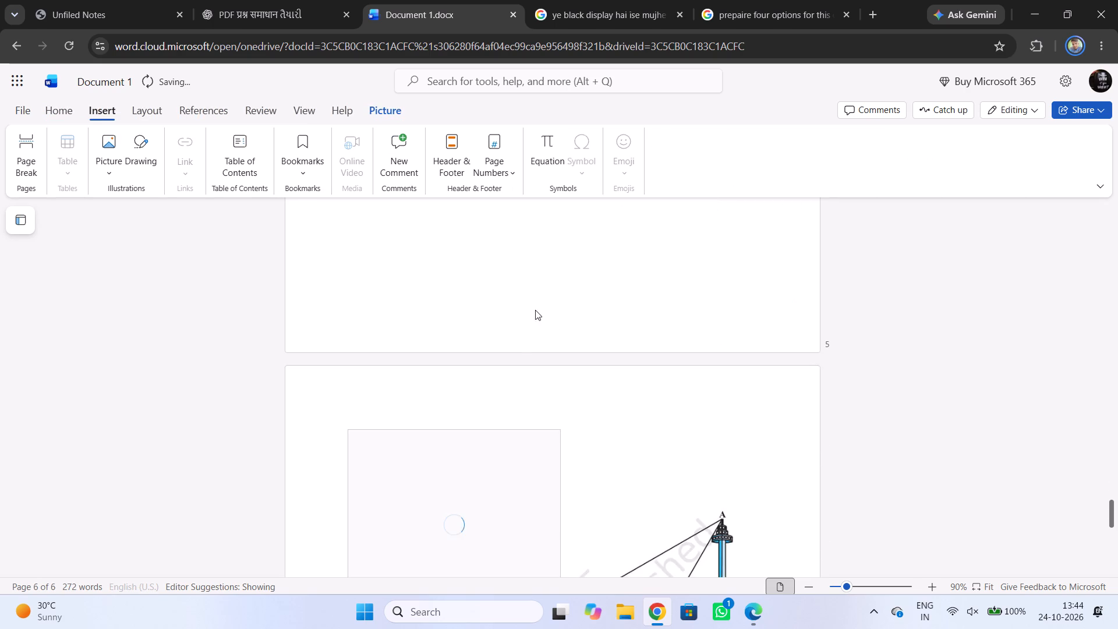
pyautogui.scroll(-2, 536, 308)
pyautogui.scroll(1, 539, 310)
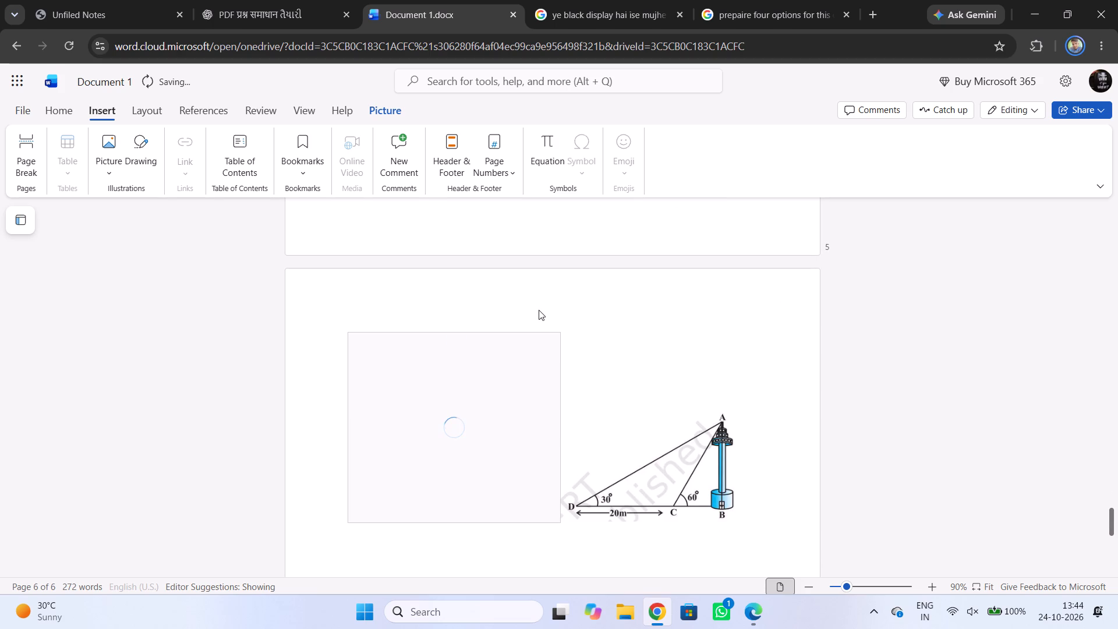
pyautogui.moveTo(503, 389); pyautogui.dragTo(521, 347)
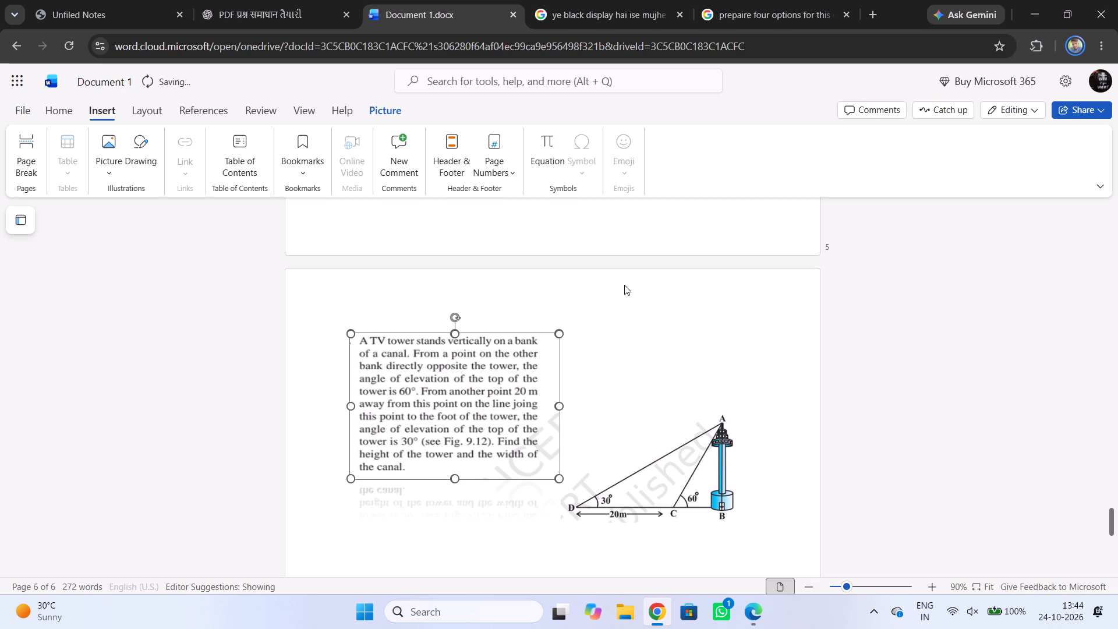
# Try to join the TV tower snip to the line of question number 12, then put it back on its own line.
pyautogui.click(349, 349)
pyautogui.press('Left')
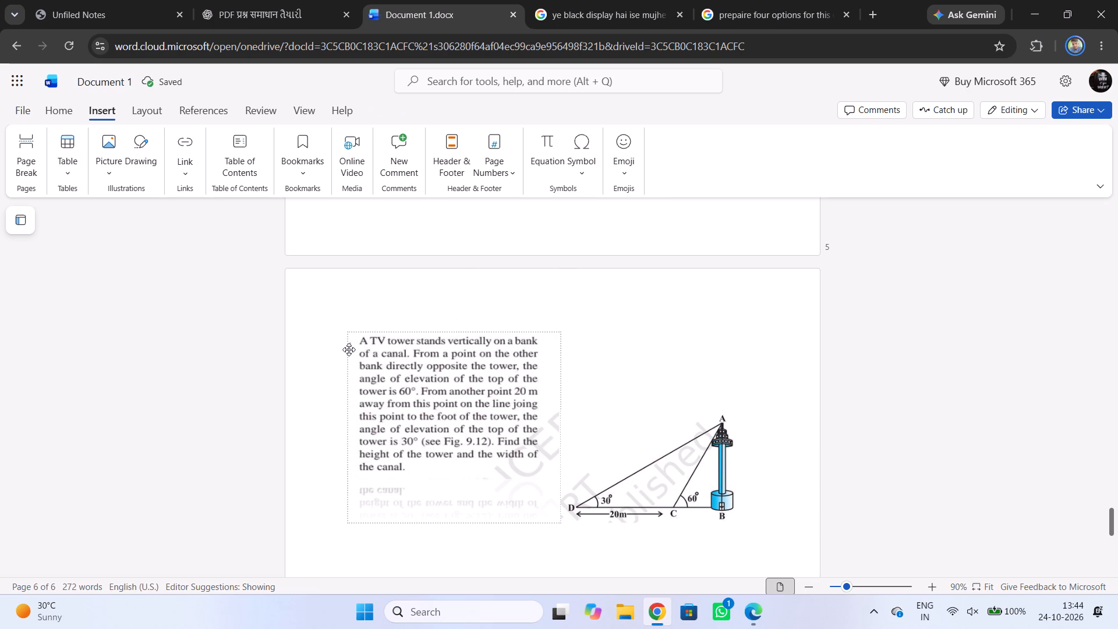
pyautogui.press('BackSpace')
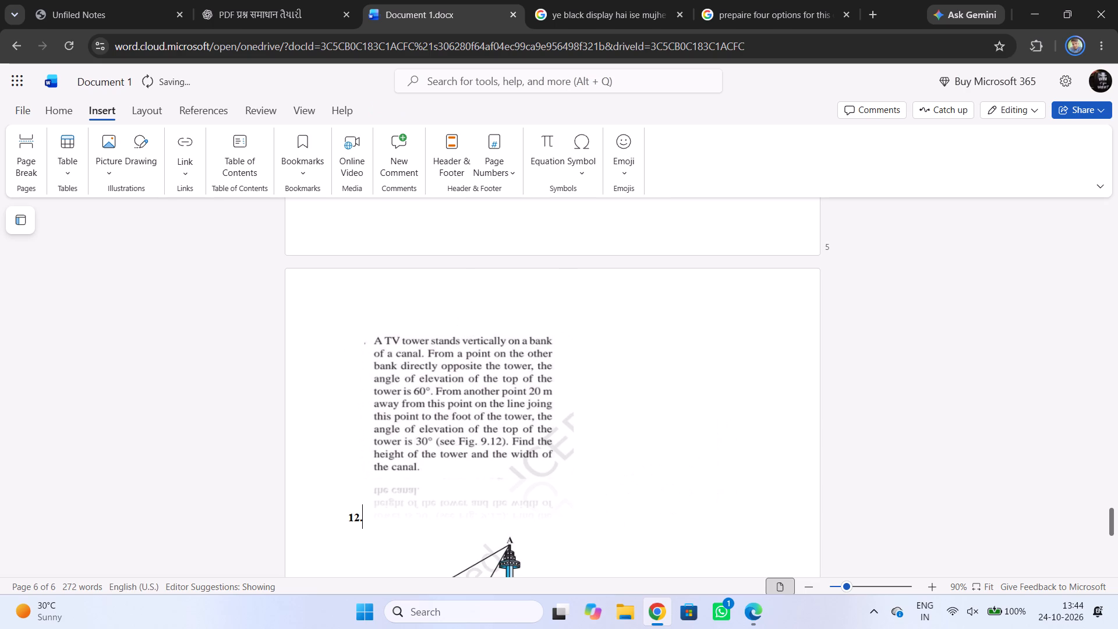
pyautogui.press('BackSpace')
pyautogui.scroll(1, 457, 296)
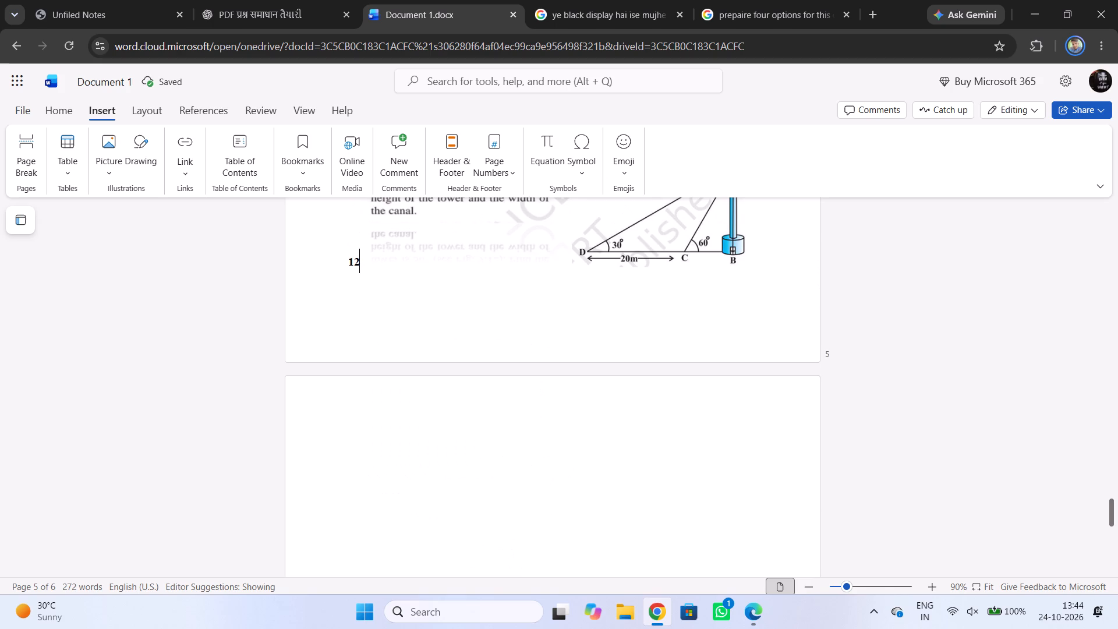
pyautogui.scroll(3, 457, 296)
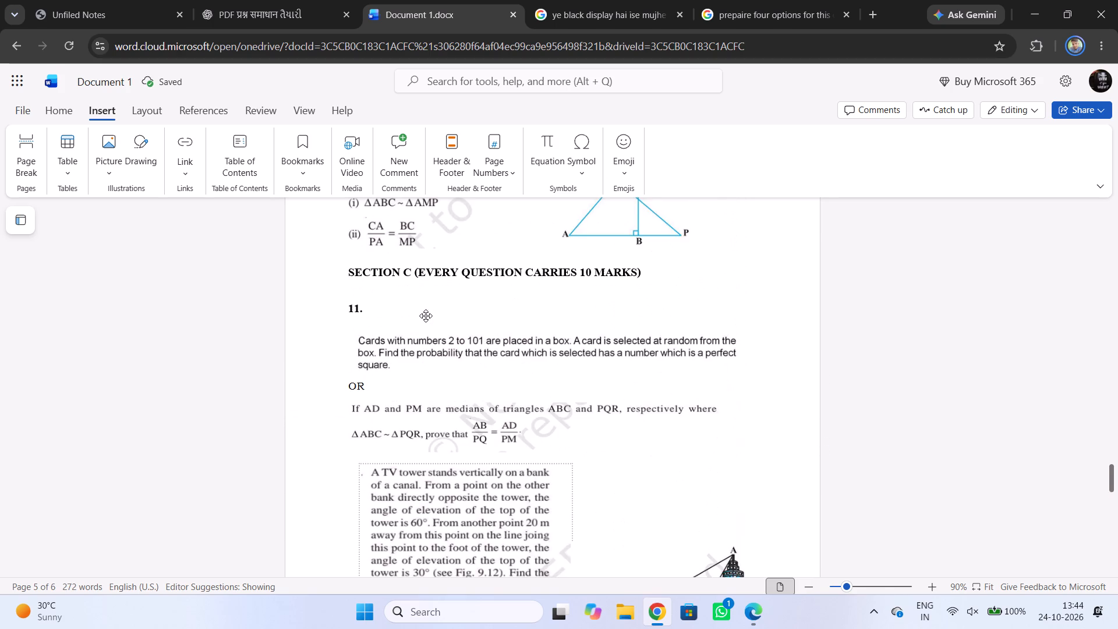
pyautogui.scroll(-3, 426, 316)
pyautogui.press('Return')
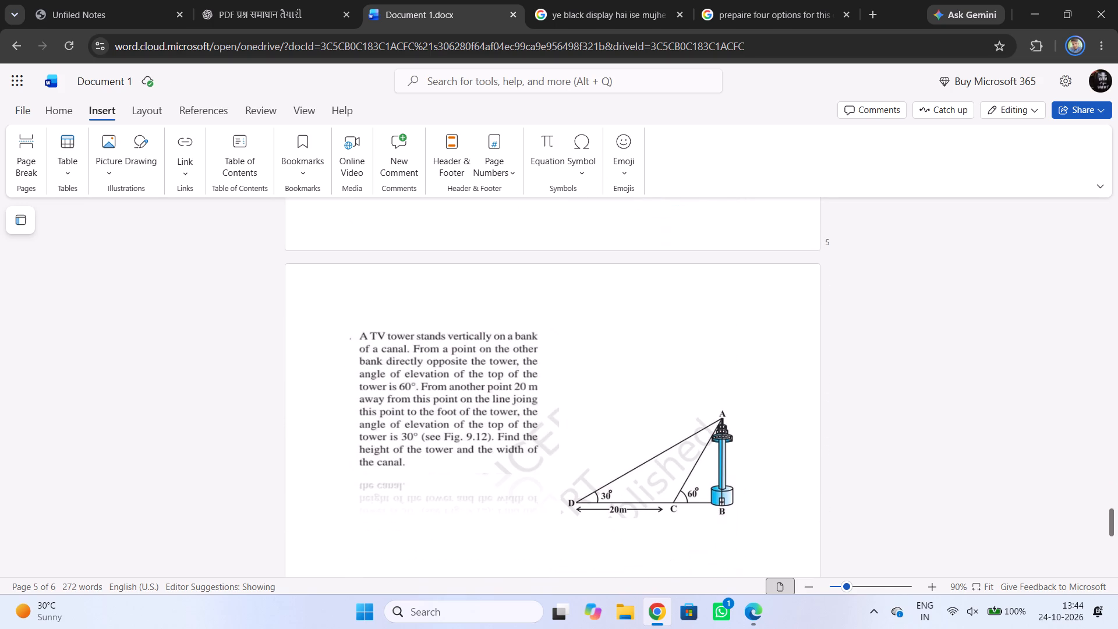
# Delete the TV tower question snip under question 12, keeping the tower diagram.
pyautogui.click(454, 472)
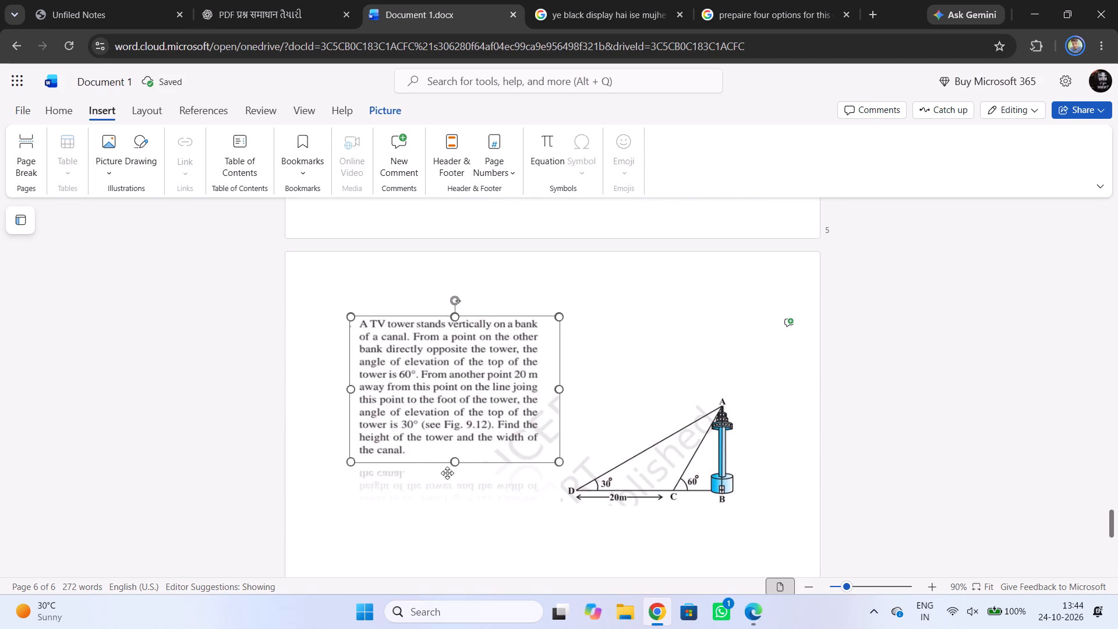
pyautogui.click(459, 487)
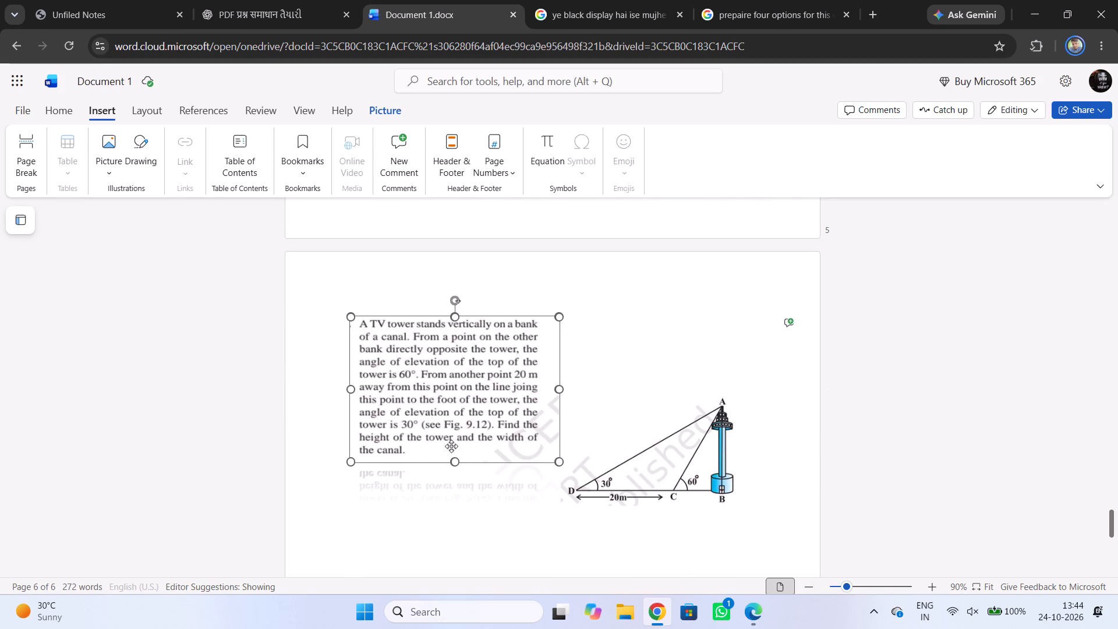
pyautogui.click(462, 497)
pyautogui.moveTo(627, 475); pyautogui.dragTo(613, 511)
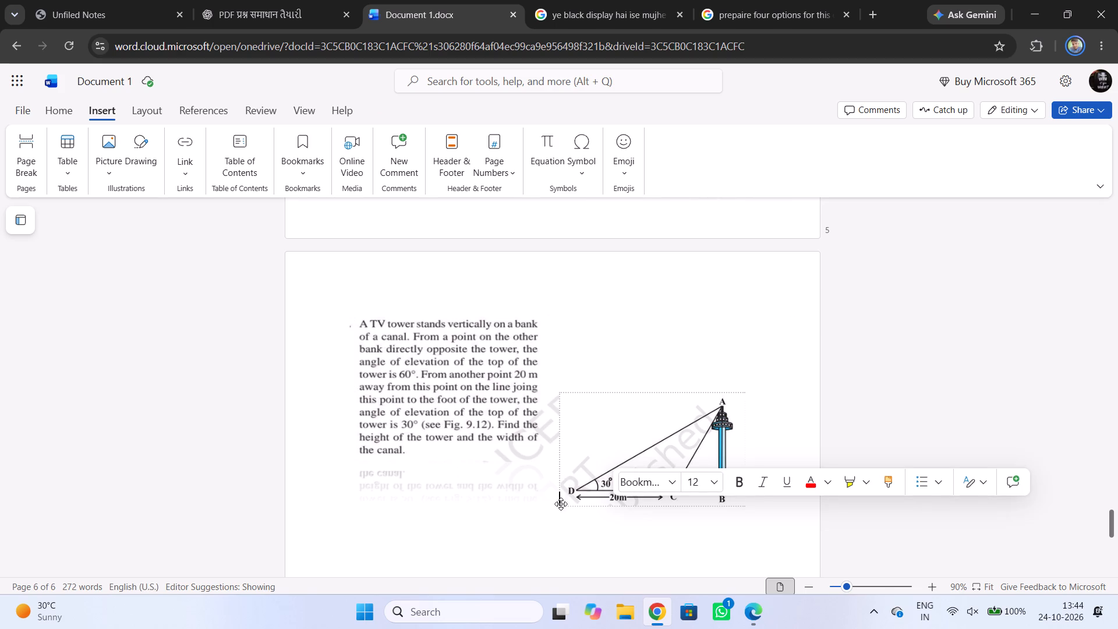
pyautogui.press('BackSpace')
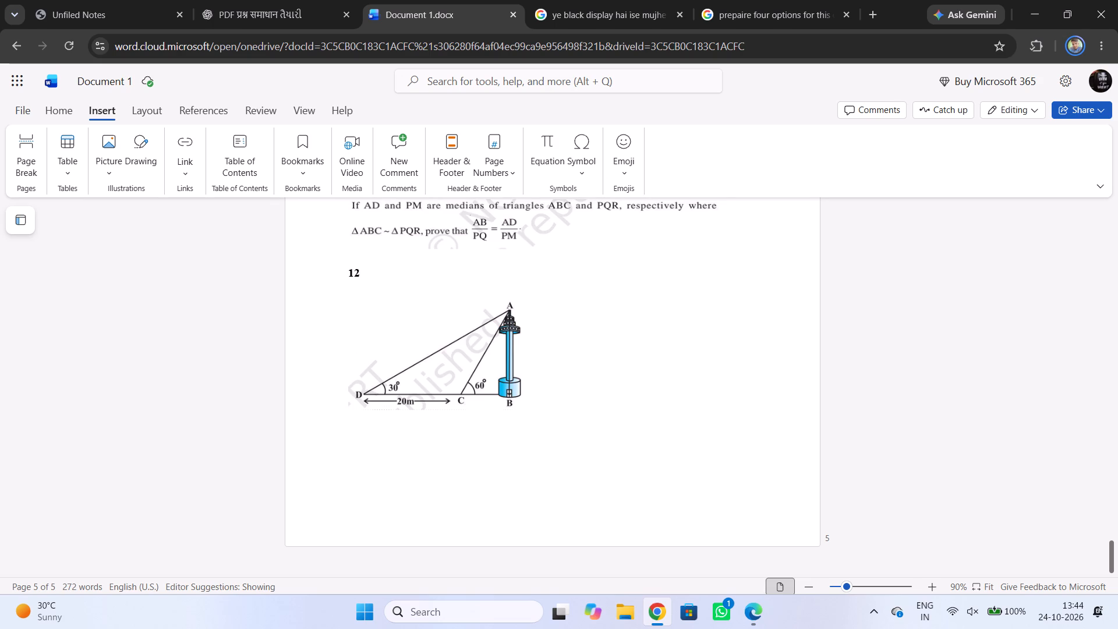
# Switch to the textbook PDF in Edge.
pyautogui.click(752, 619)
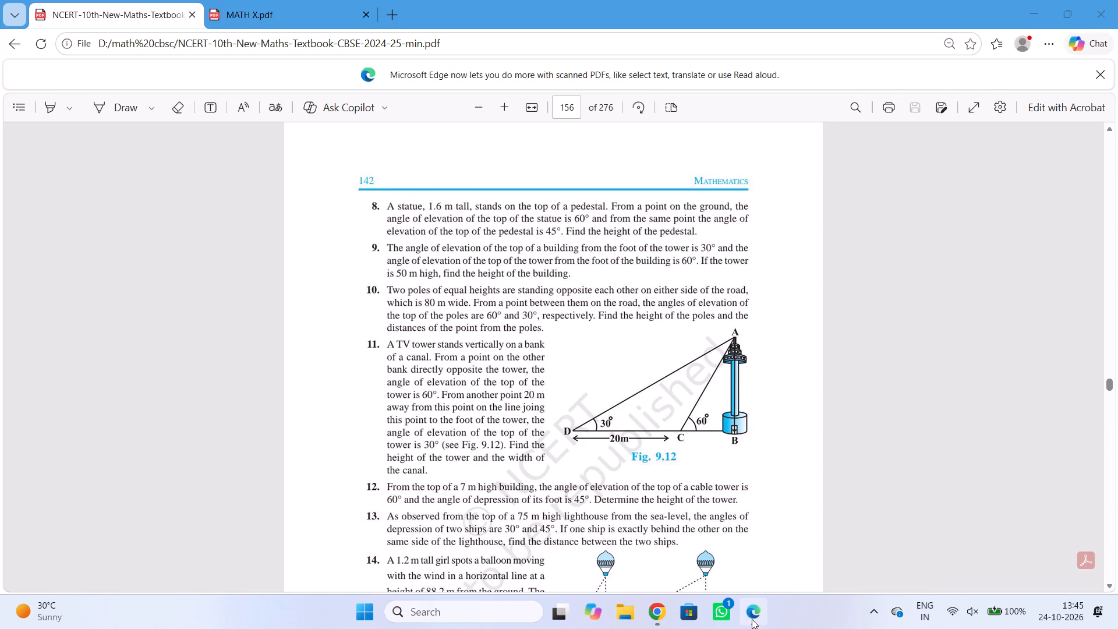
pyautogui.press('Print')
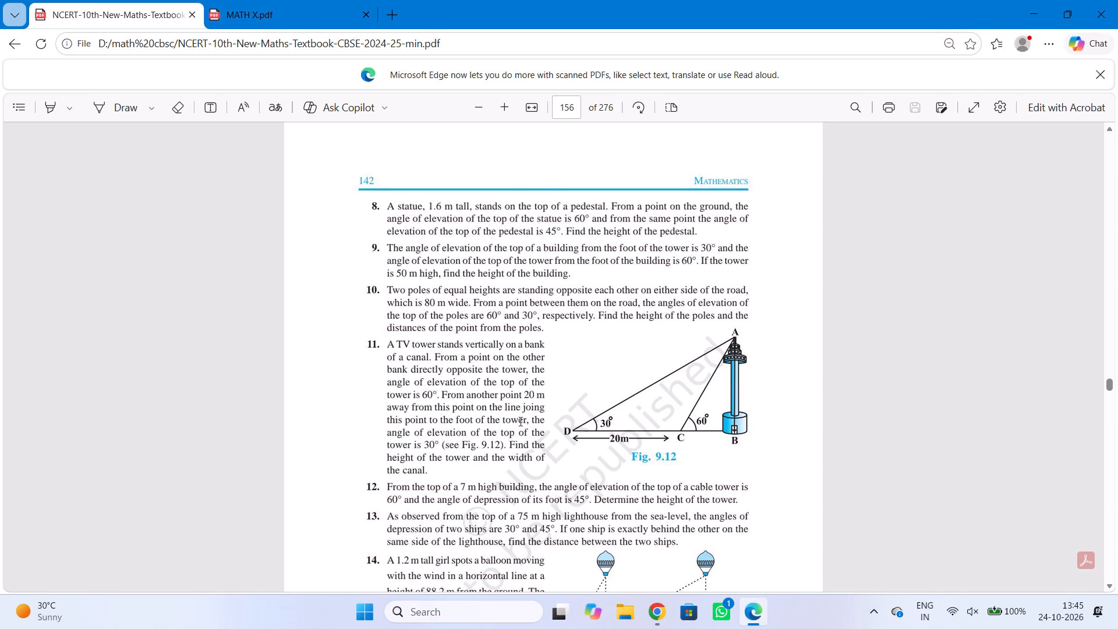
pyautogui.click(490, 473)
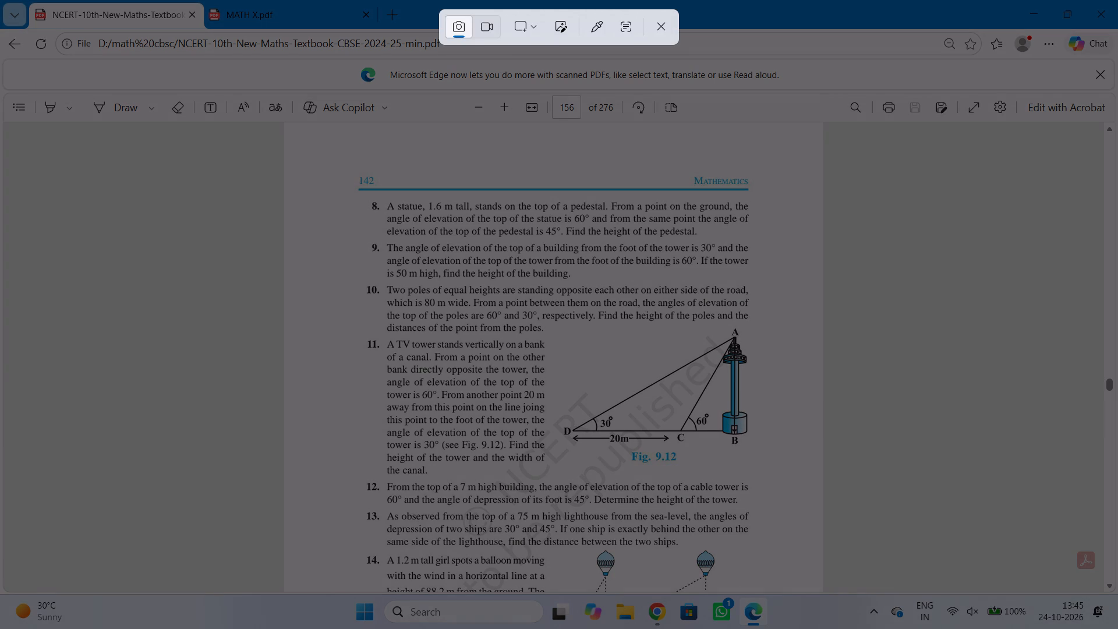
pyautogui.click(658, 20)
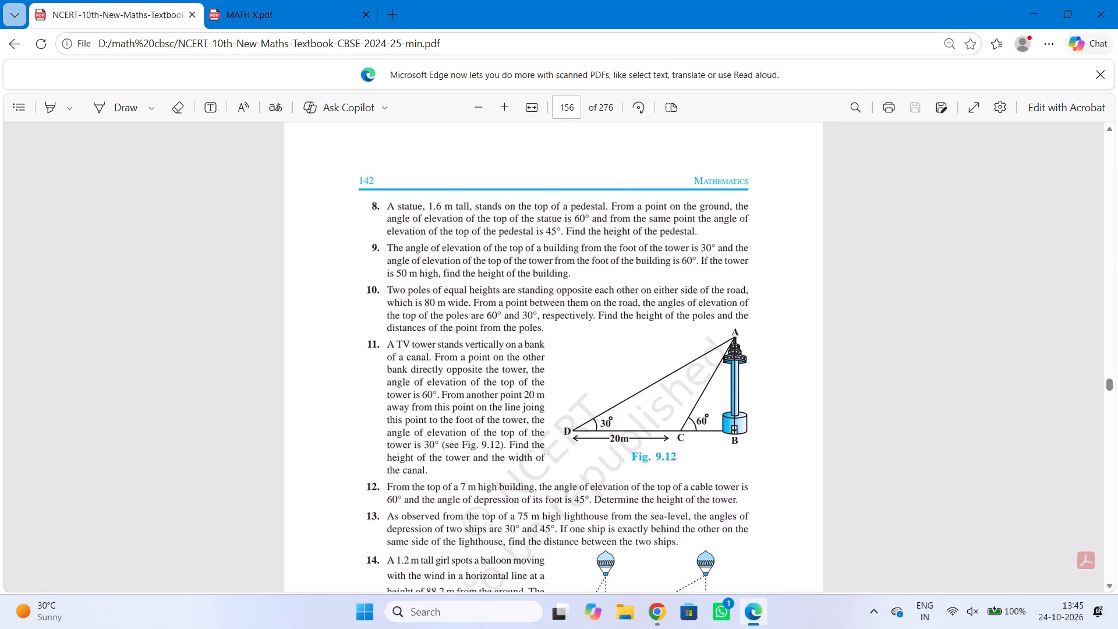
# Copy the question 11 text in the textbook from "TV tower stands vertically" to "tower is 30°".
pyautogui.moveTo(440, 447); pyautogui.dragTo(379, 383)
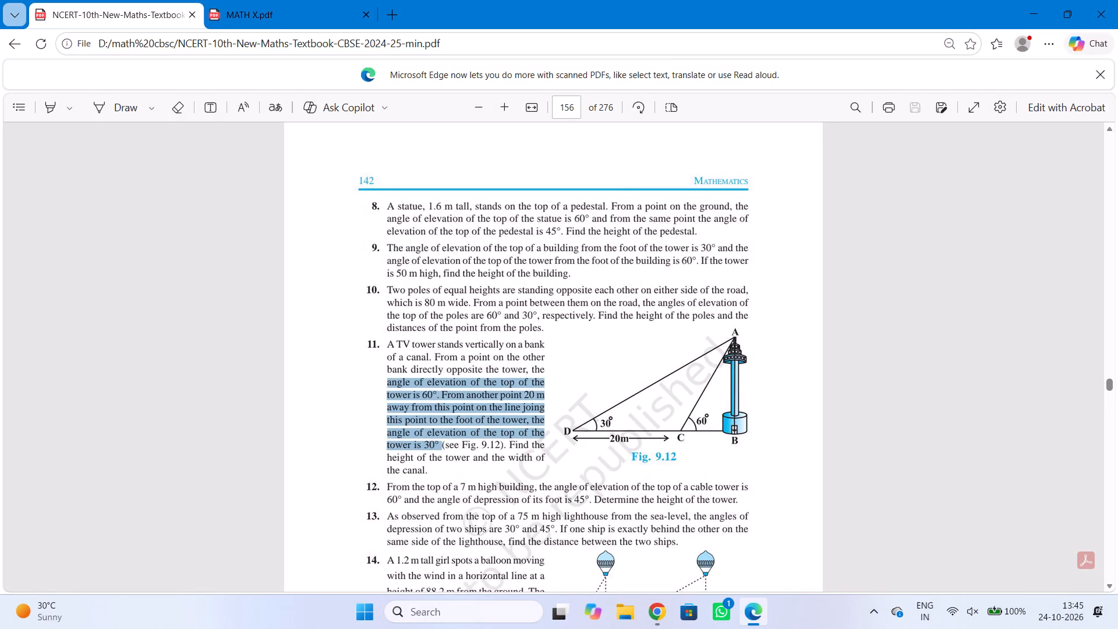
pyautogui.moveTo(379, 383); pyautogui.dragTo(385, 350)
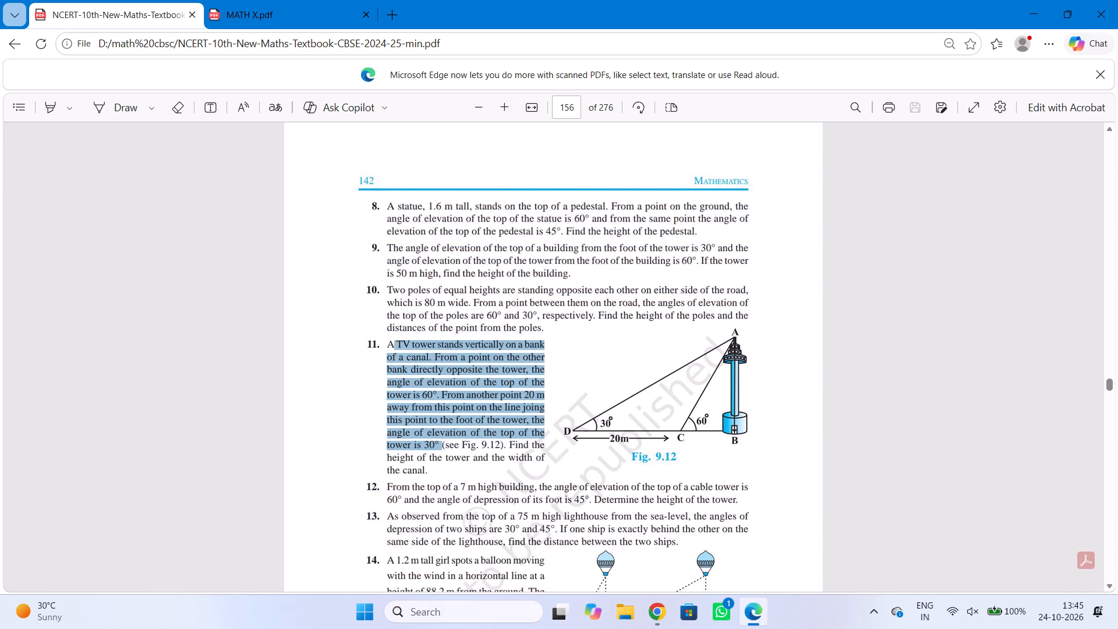
pyautogui.moveTo(385, 350); pyautogui.dragTo(385, 344)
pyautogui.moveTo(385, 344); pyautogui.dragTo(381, 344)
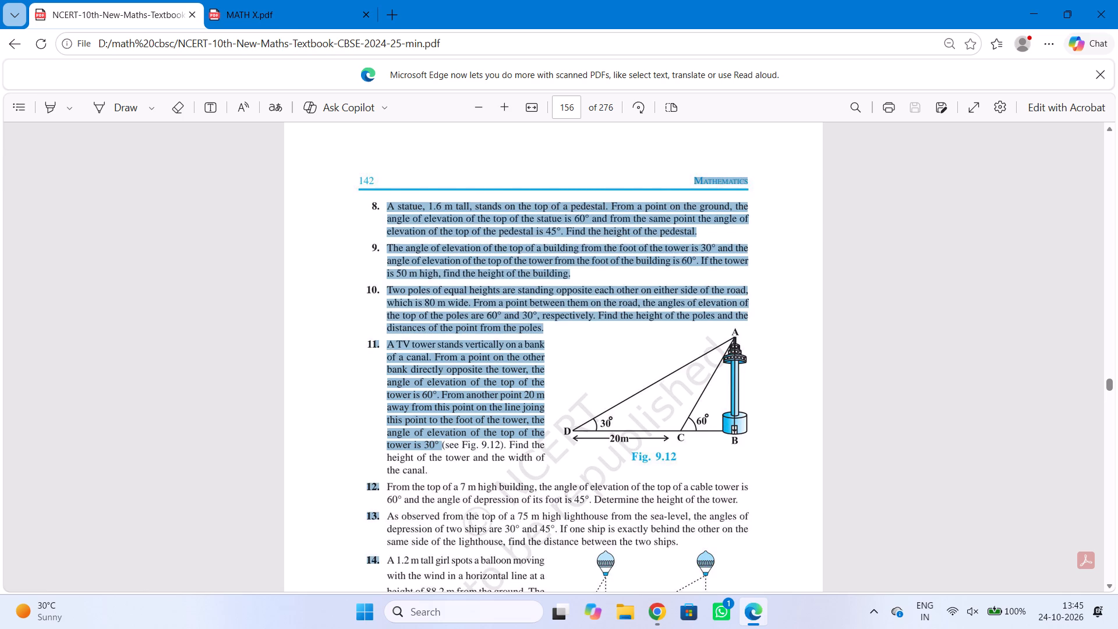
pyautogui.moveTo(381, 344); pyautogui.dragTo(385, 344)
pyautogui.hotkey('ctrl', 'c')
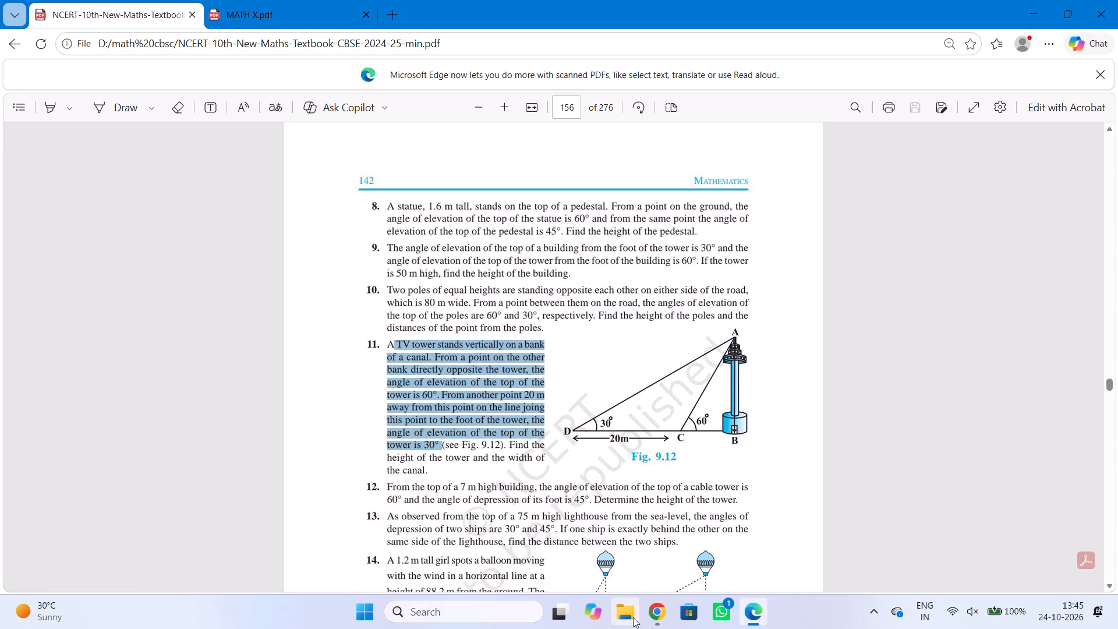
# Switch to the Word document in Chrome and add a full stop after question number 12 above the tower diagram.
pyautogui.click(656, 610)
pyautogui.click(376, 271)
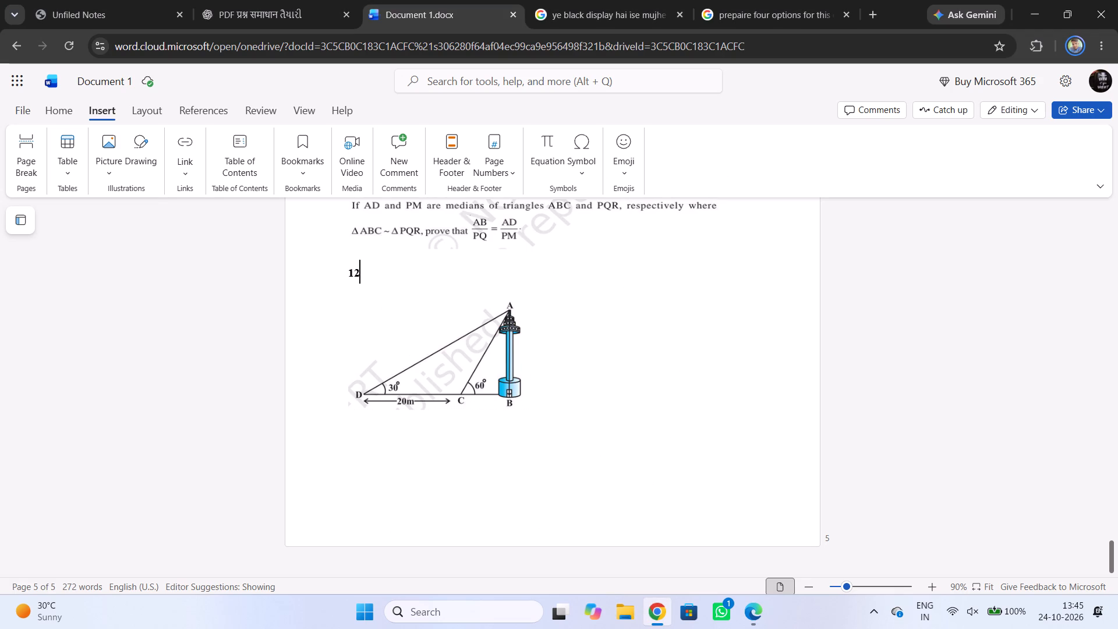
pyautogui.press('space')
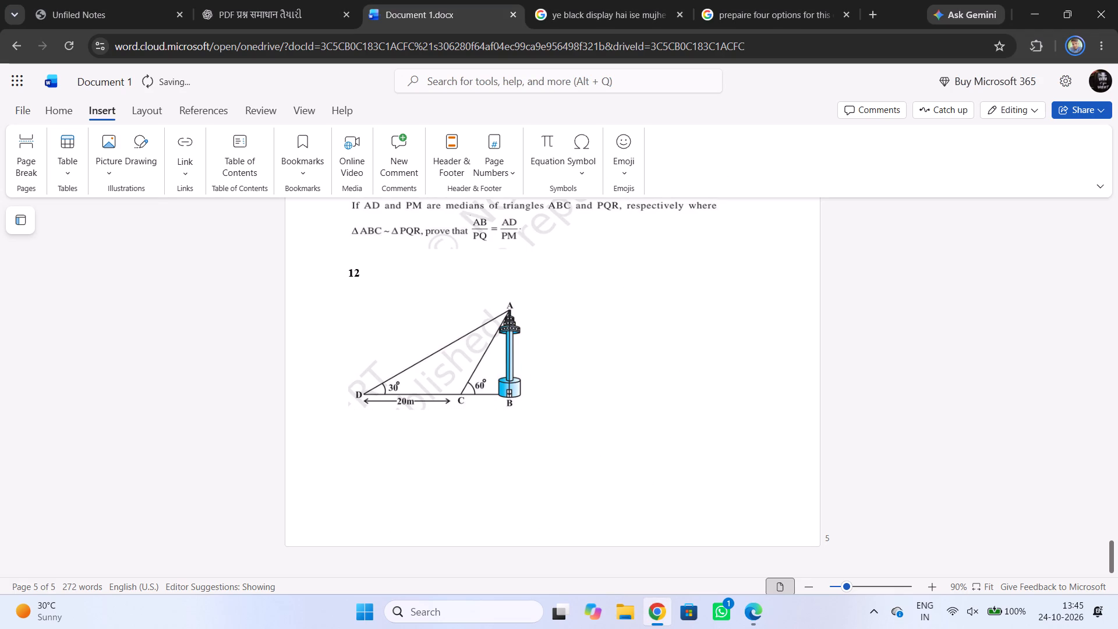
pyautogui.press('BackSpace')
pyautogui.press('.')
# Paste the copied TV tower text after question number 12 and accept the grammar suggestion "The TV" for its opening.
pyautogui.hotkey('ctrl', 'v')
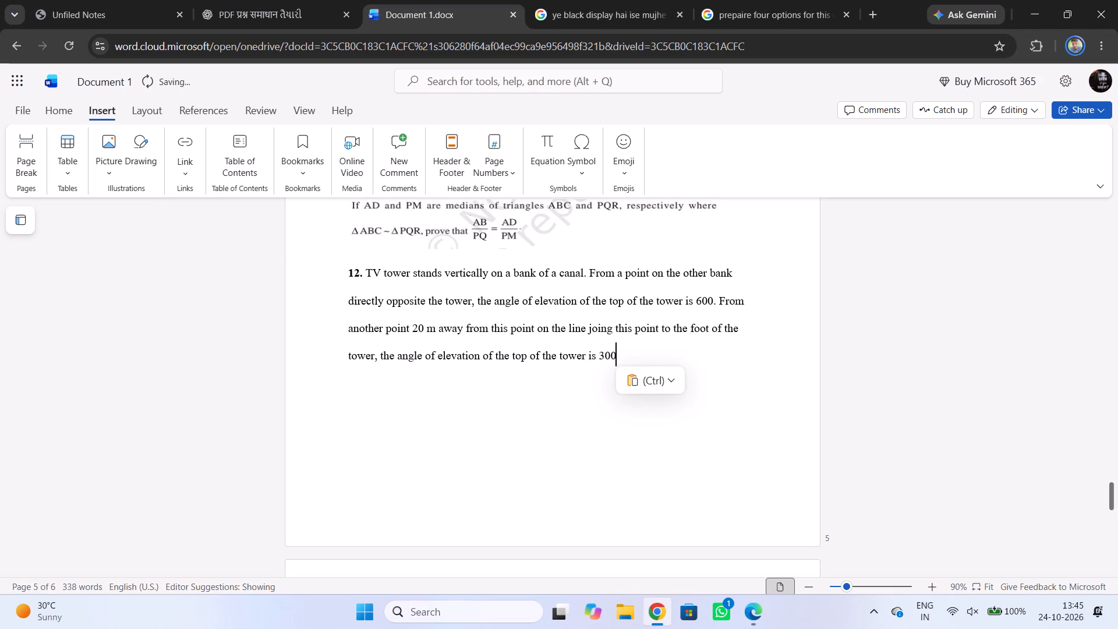
pyautogui.click(366, 274)
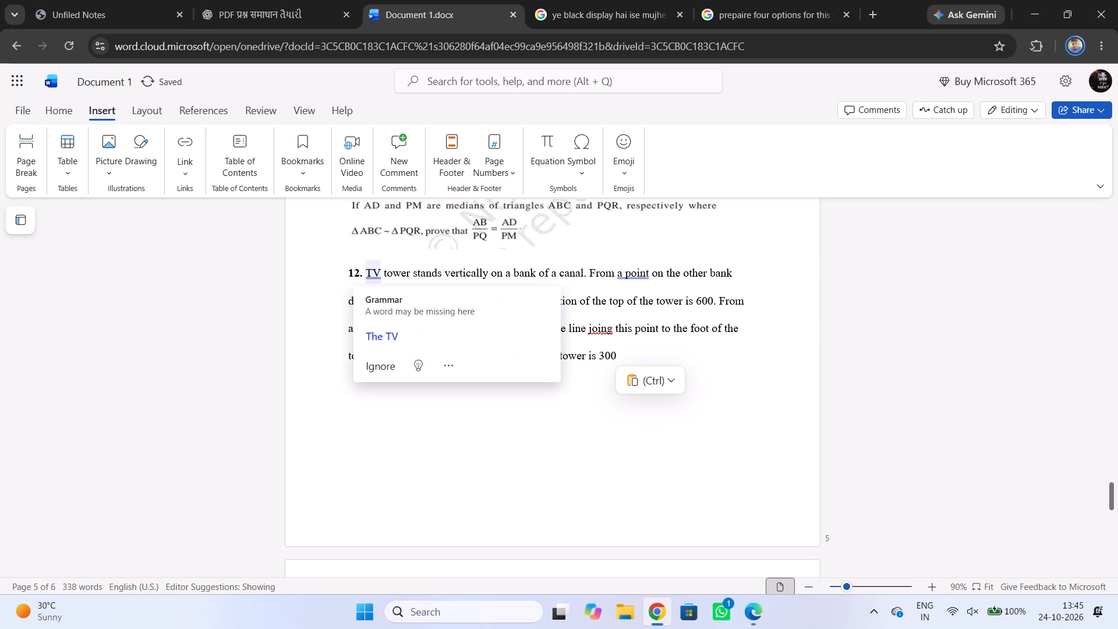
pyautogui.click(386, 336)
pyautogui.click(385, 272)
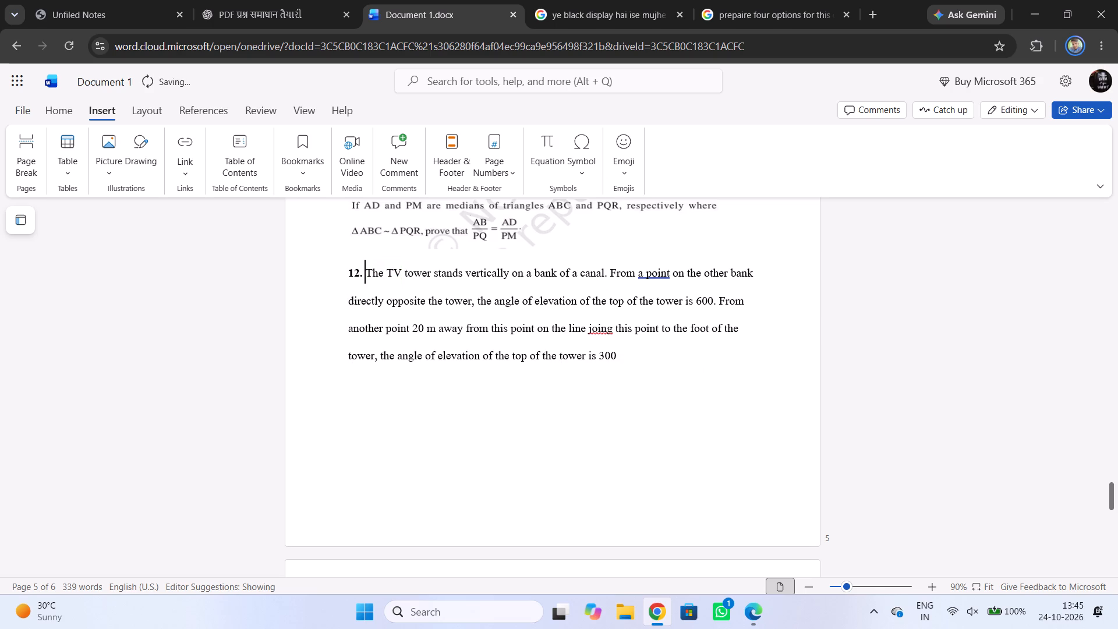
# Replace "300" at the end of question 12 with "30 degree" in lowercase.
pyautogui.click(617, 354)
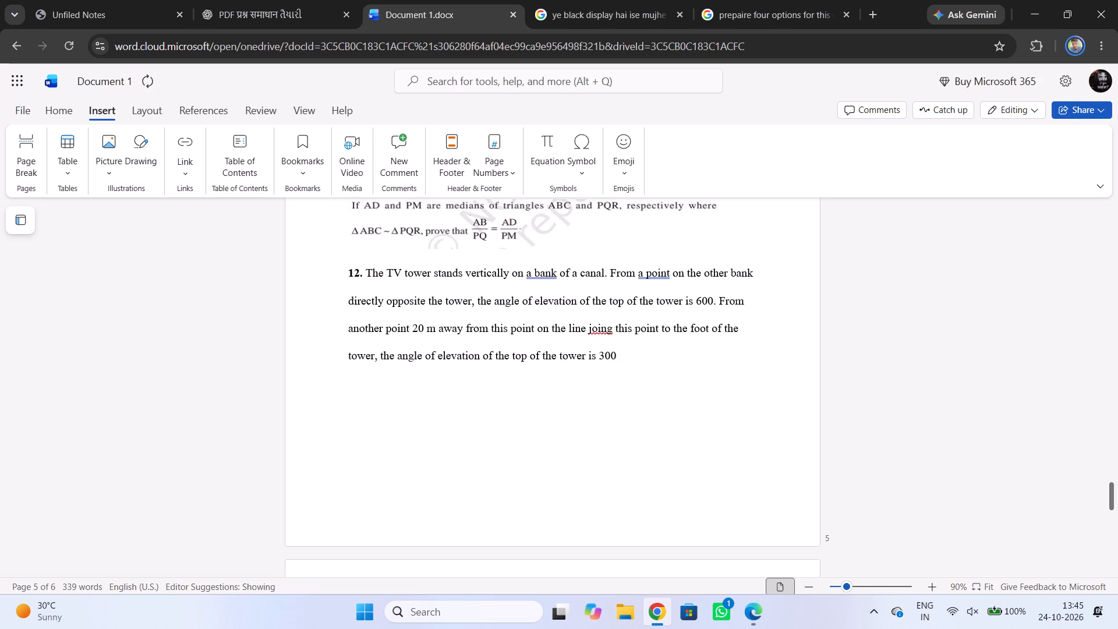
pyautogui.press('BackSpace')
pyautogui.press('space')
pyautogui.write('DEGREE')
pyautogui.press('BackSpace')
pyautogui.press('BackSpace')
pyautogui.press('BackSpace')
pyautogui.press('BackSpace')
pyautogui.press('BackSpace')
pyautogui.press('BackSpace')
pyautogui.write('degree')
# Accept the grammar suggestion "the bank" in the first sentence of question 12.
pyautogui.click(542, 279)
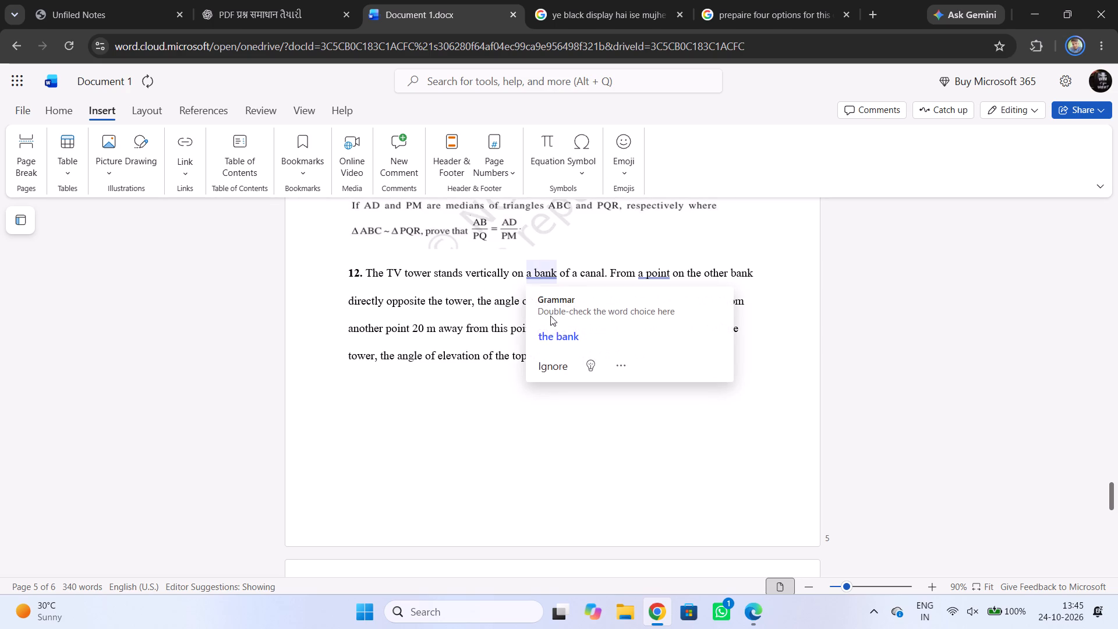
pyautogui.click(556, 332)
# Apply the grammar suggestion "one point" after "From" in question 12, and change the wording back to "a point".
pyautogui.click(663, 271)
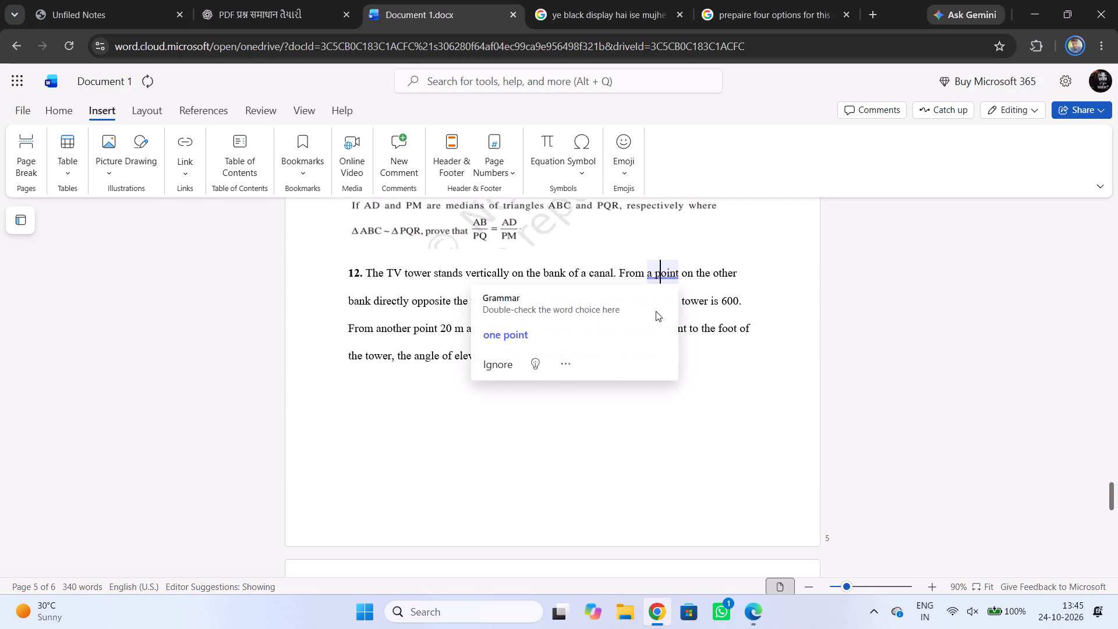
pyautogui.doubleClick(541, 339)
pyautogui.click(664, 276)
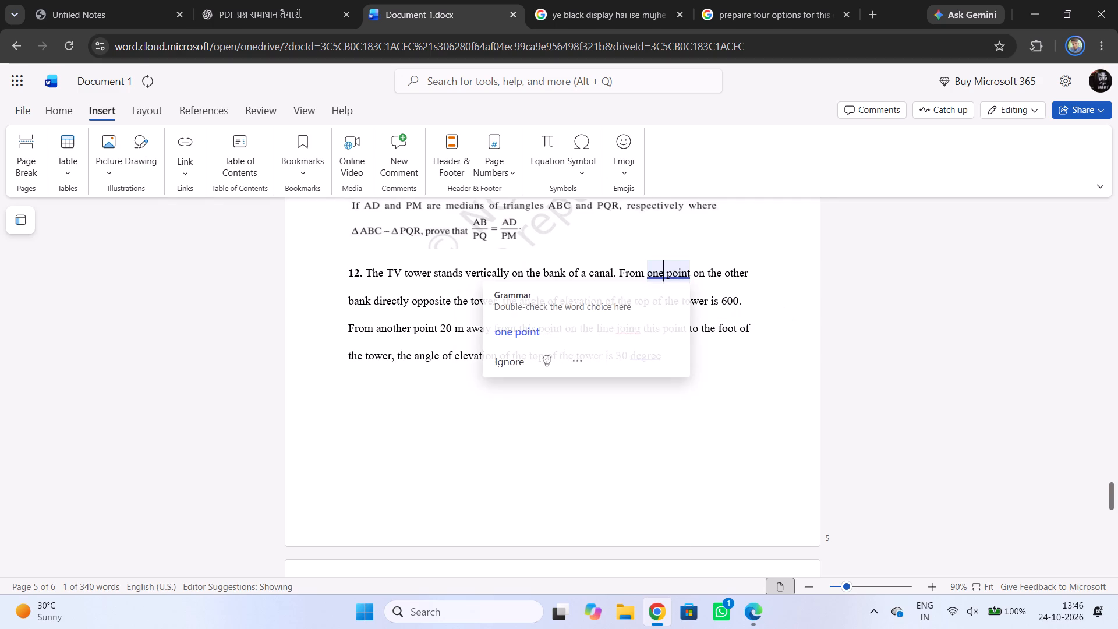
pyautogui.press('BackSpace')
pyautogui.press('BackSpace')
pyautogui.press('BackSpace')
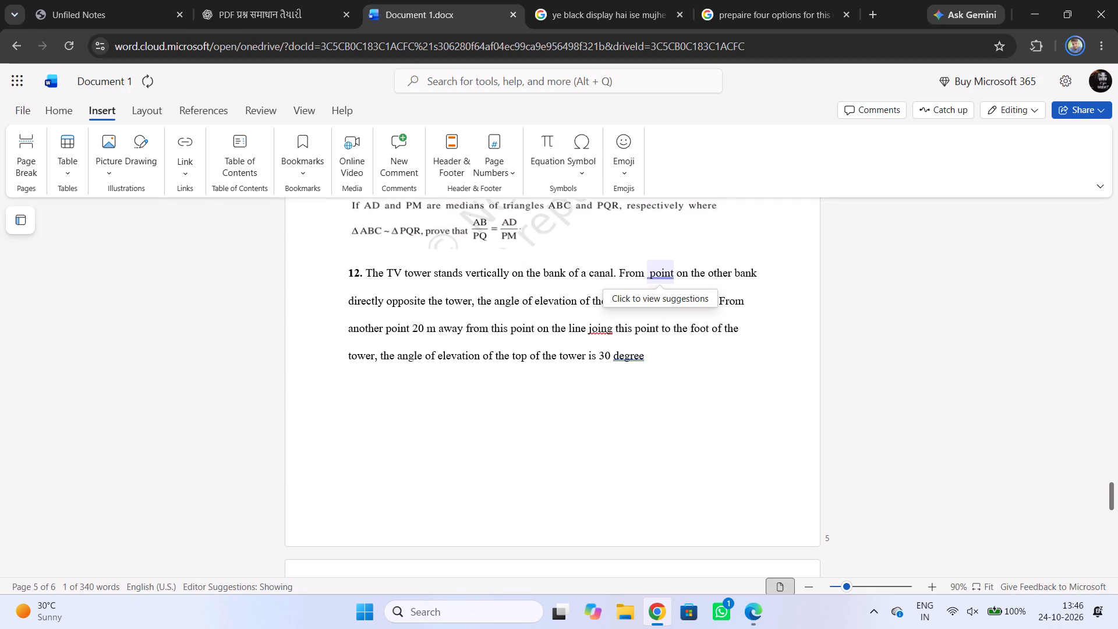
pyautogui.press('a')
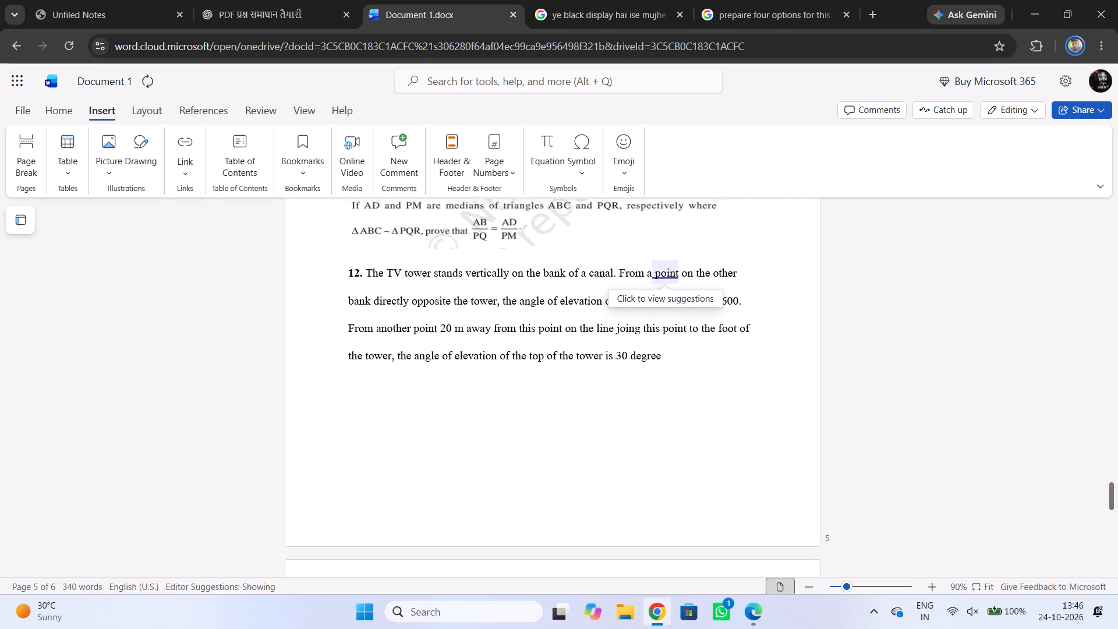
# Ignore the grammar suggestion on "a point" in question 12 and retype the word "point" after "From a".
pyautogui.click(667, 266)
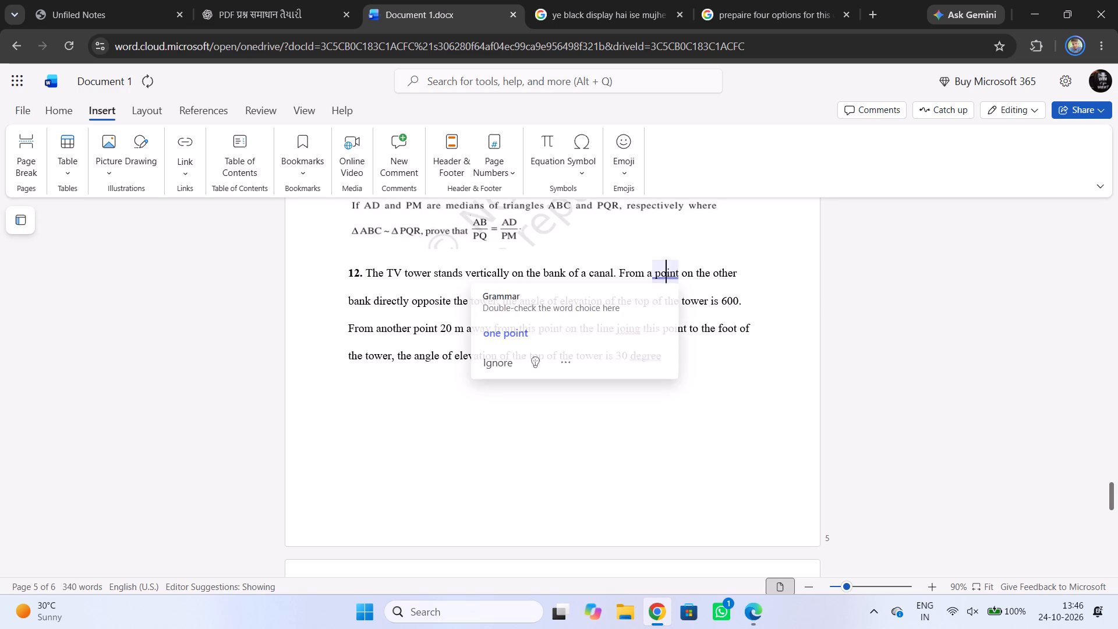
pyautogui.click(503, 364)
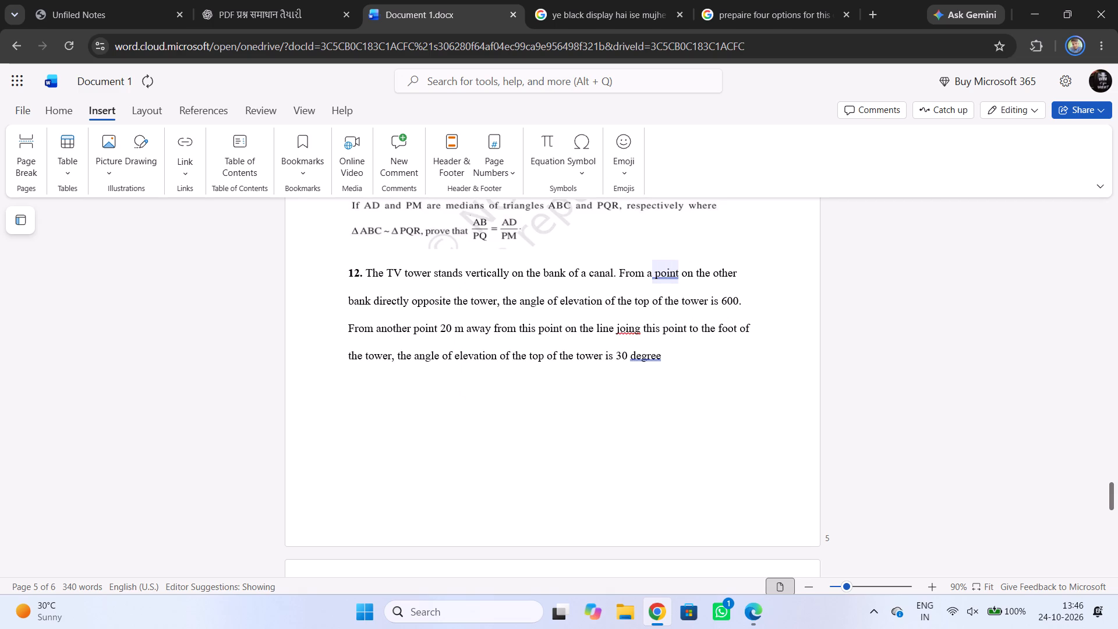
pyautogui.click(681, 278)
pyautogui.click(678, 270)
pyautogui.press('BackSpace')
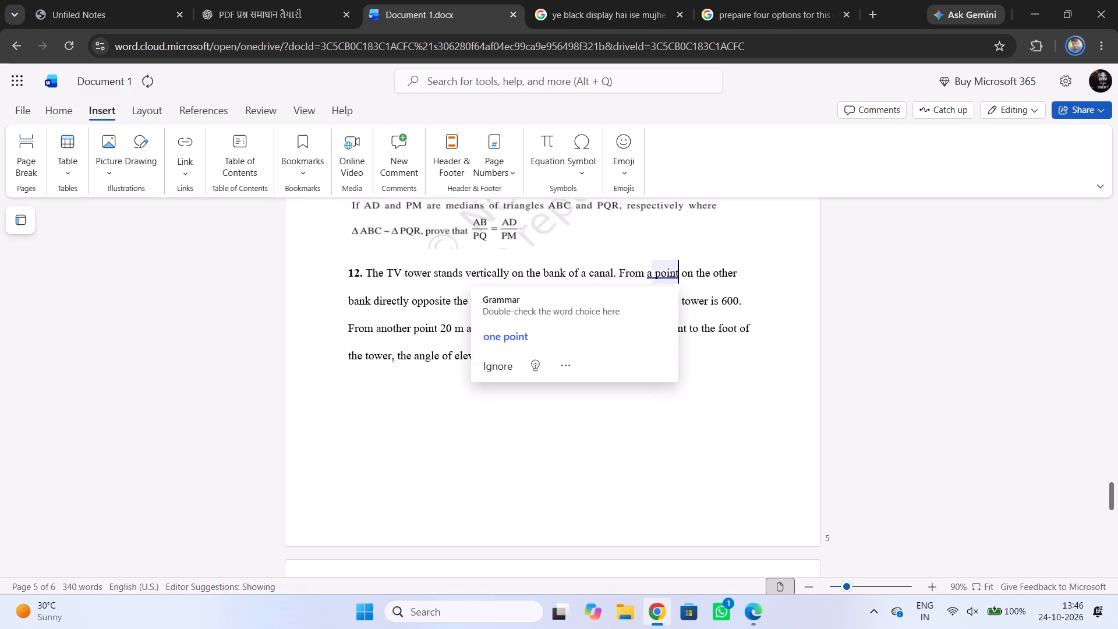
pyautogui.press('BackSpace')
pyautogui.press('BackSpace')
pyautogui.press('BackSpace')
pyautogui.press('BackSpace')
pyautogui.press('BackSpace')
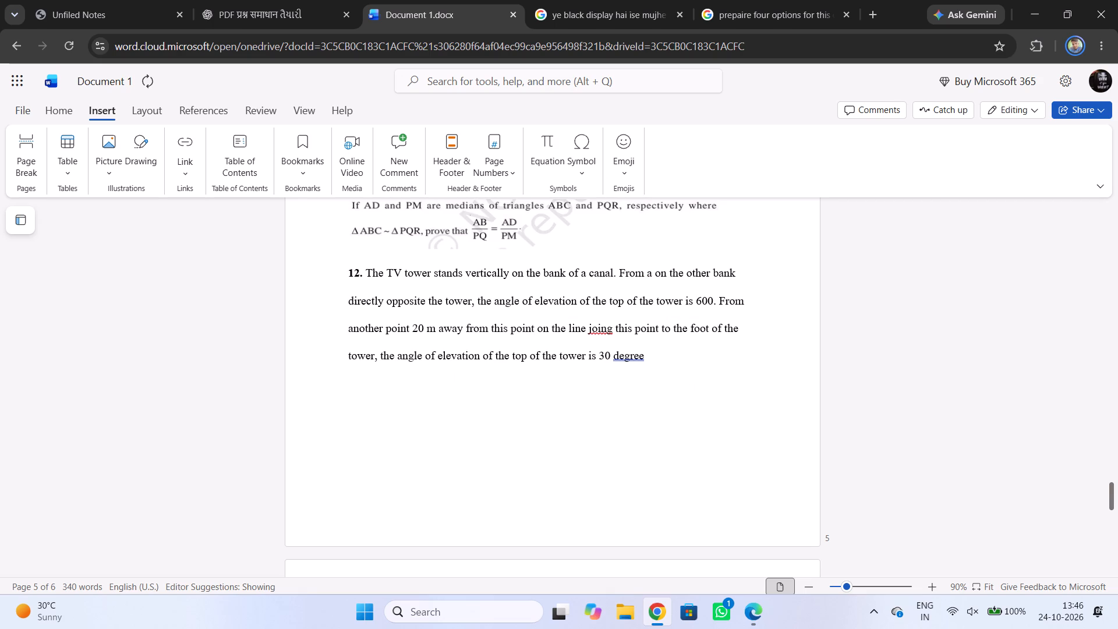
pyautogui.press('space')
pyautogui.write('point')
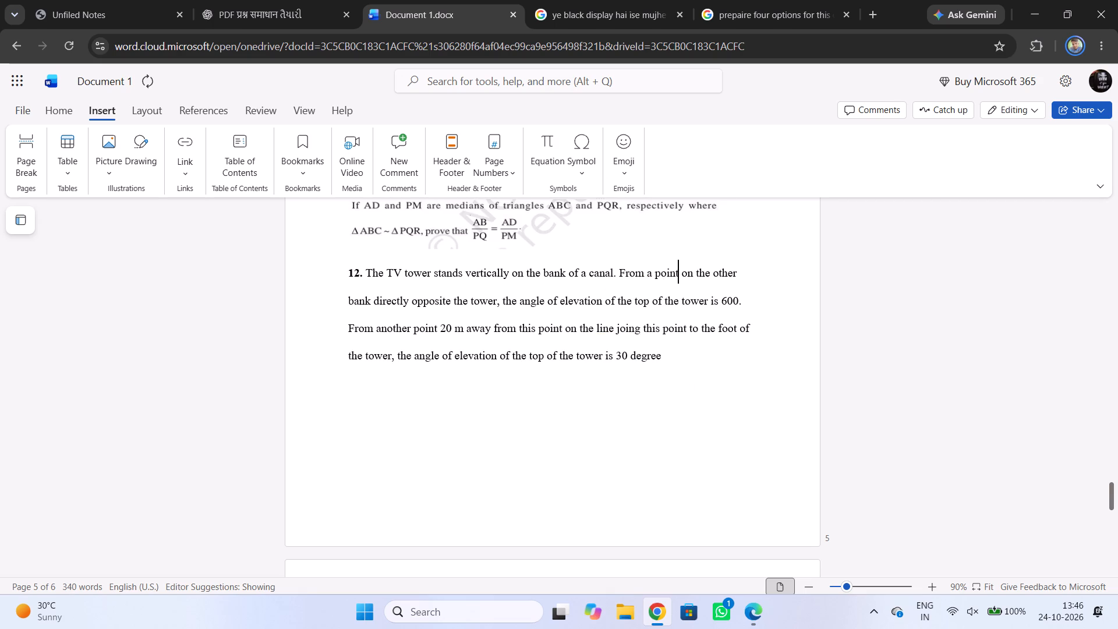
# Replace "600" in question 12's first elevation angle with "60 degree".
pyautogui.doubleClick(735, 299)
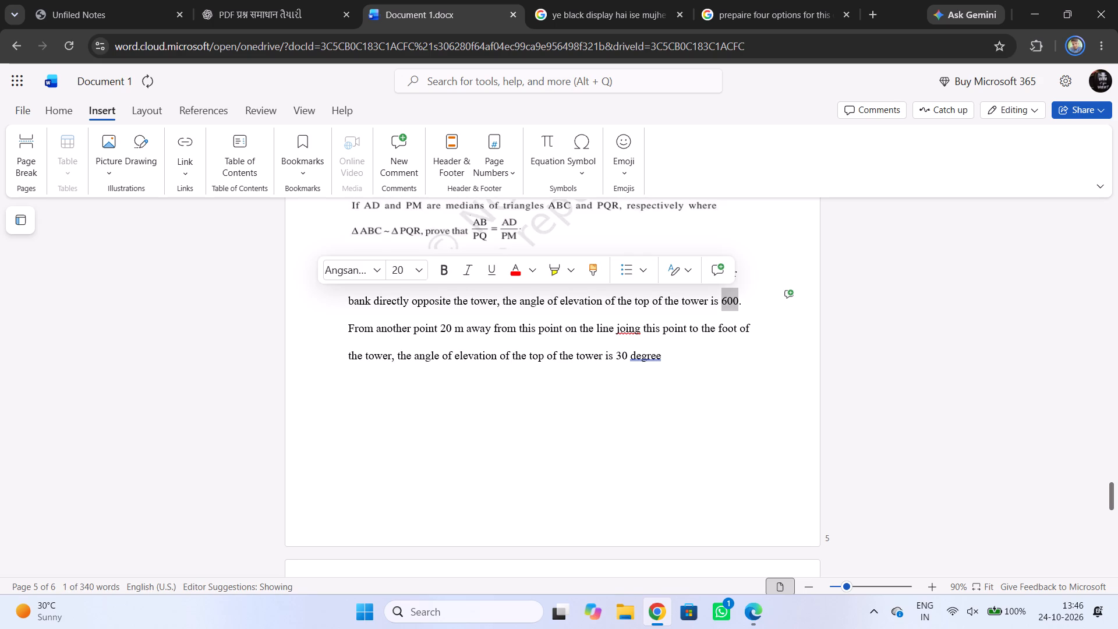
pyautogui.press('BackSpace')
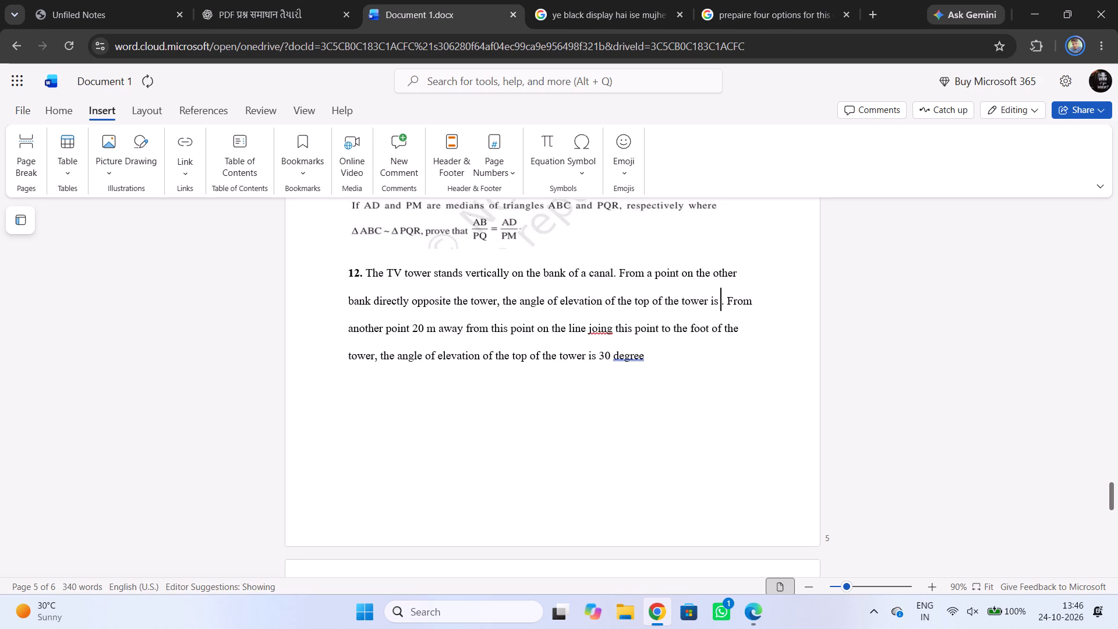
pyautogui.write('60 degree')
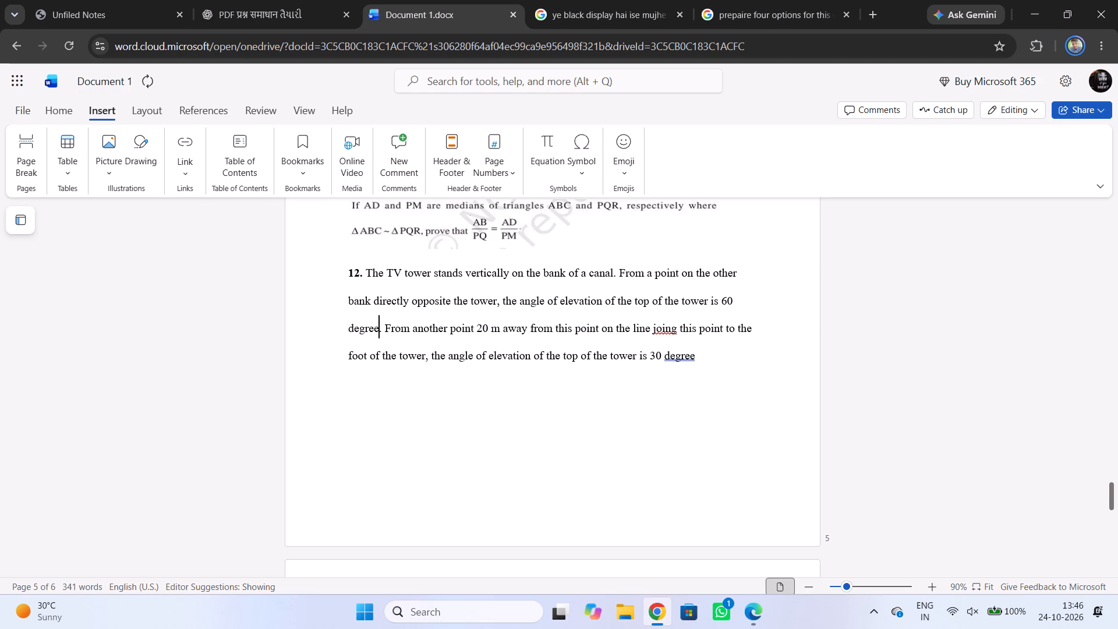
# Check the spelling suggestions for "joing" and compare the wording with question 11 in the Edge textbook PDF, returning to Word in Chrome.
pyautogui.click(661, 334)
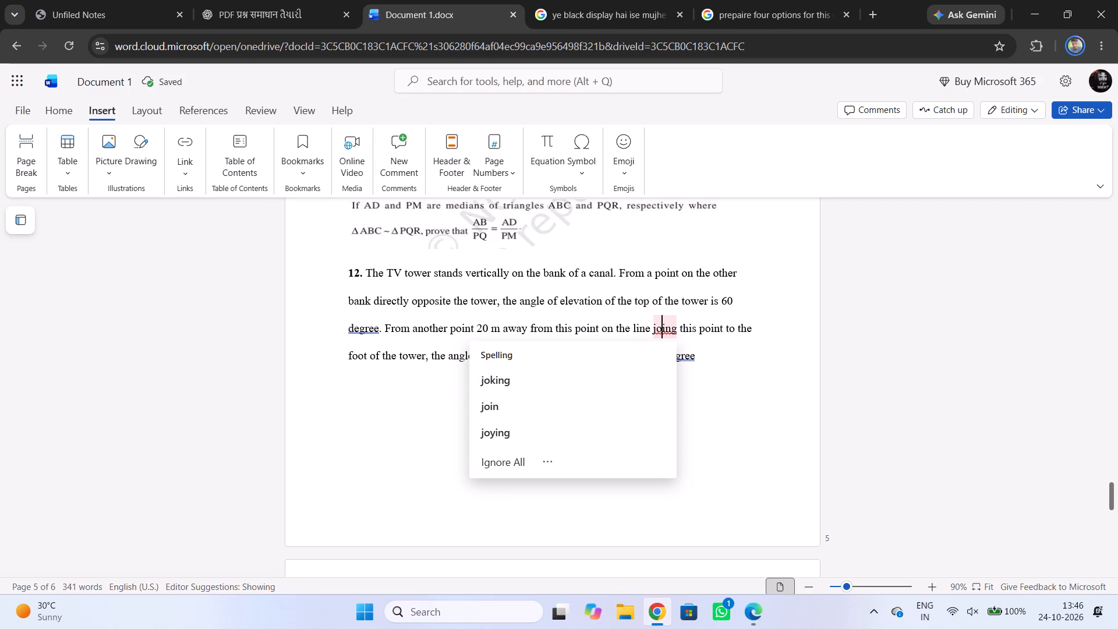
pyautogui.click(752, 619)
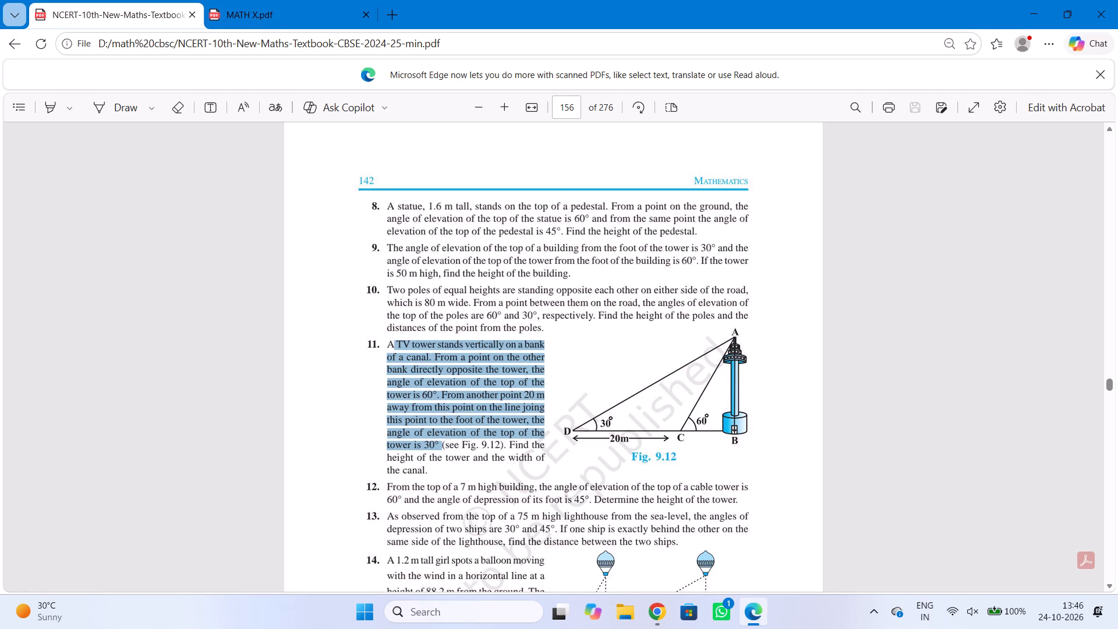
pyautogui.doubleClick(450, 403)
pyautogui.click(388, 409)
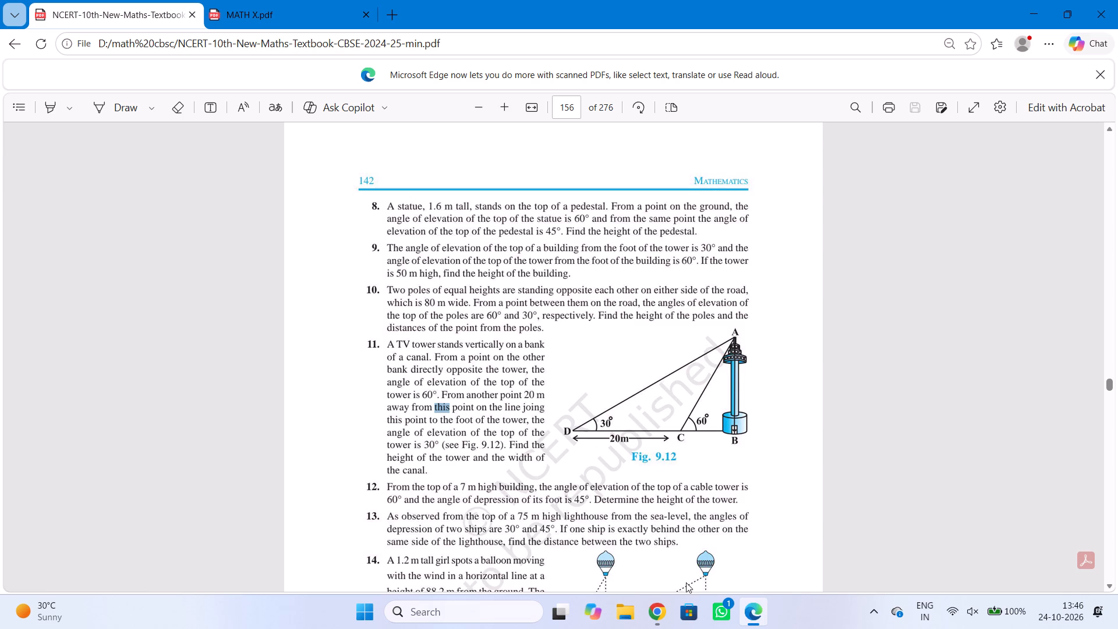
pyautogui.doubleClick(751, 616)
pyautogui.click(753, 616)
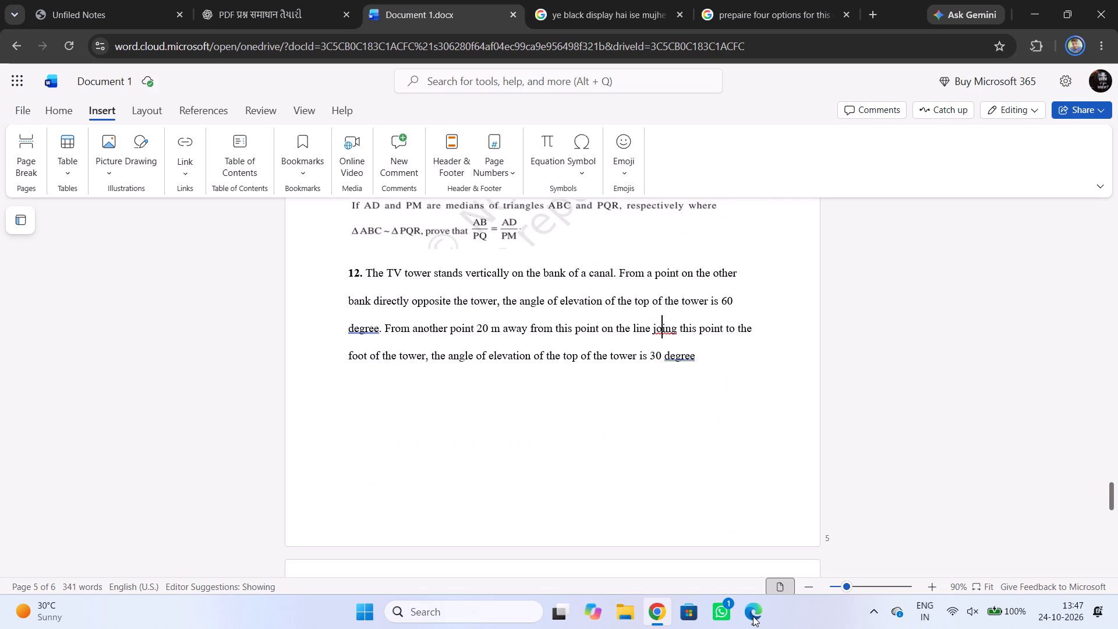
pyautogui.doubleClick(753, 616)
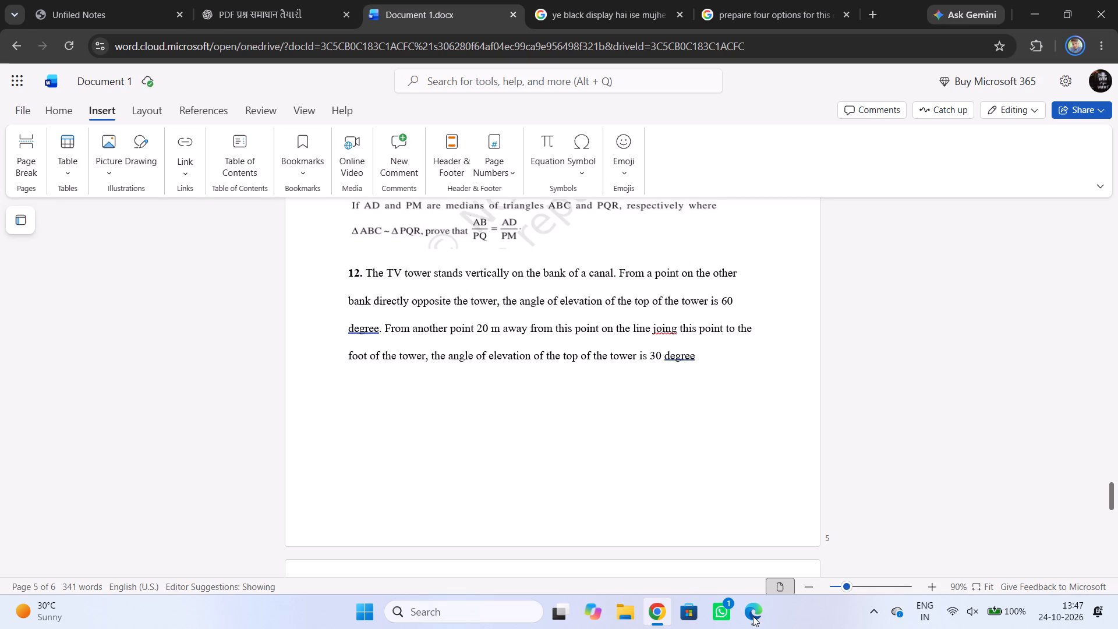
pyautogui.click(753, 616)
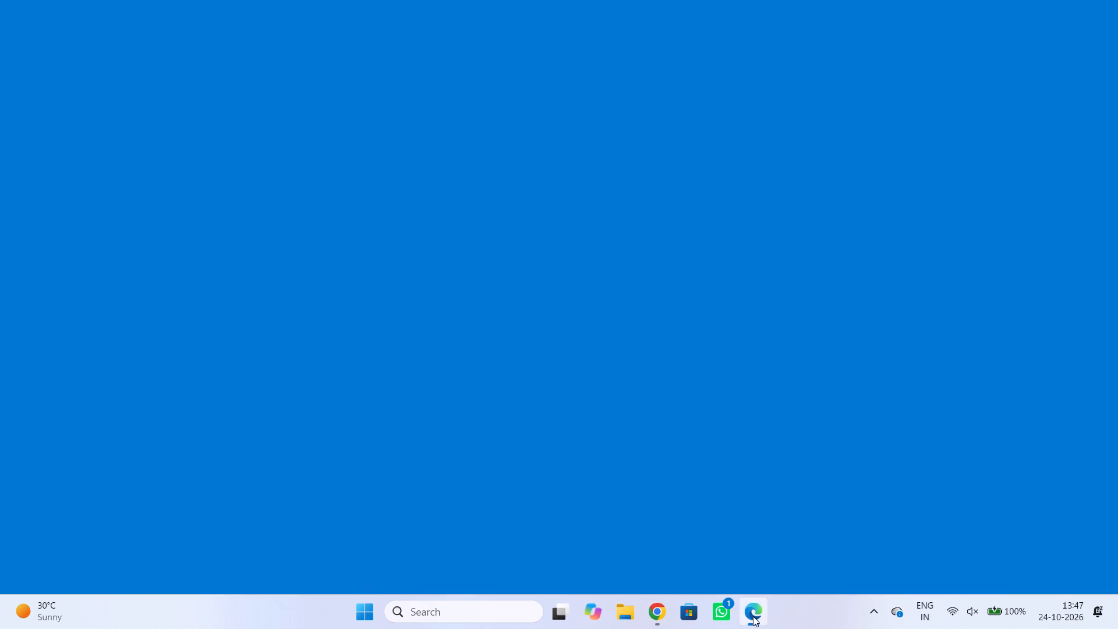
pyautogui.click(753, 616)
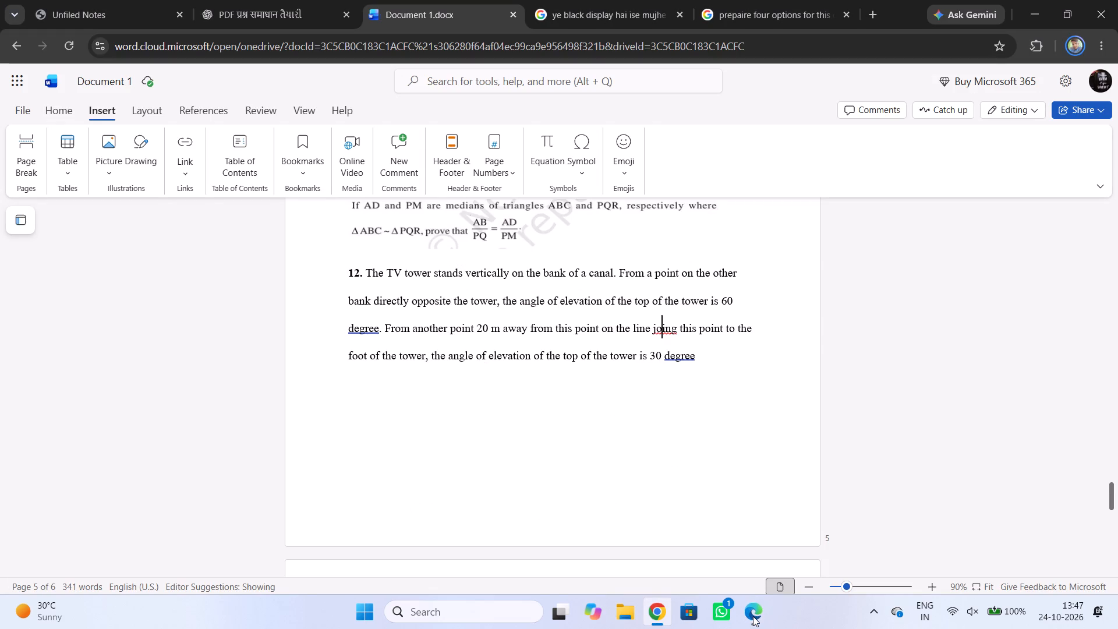
pyautogui.click(753, 616)
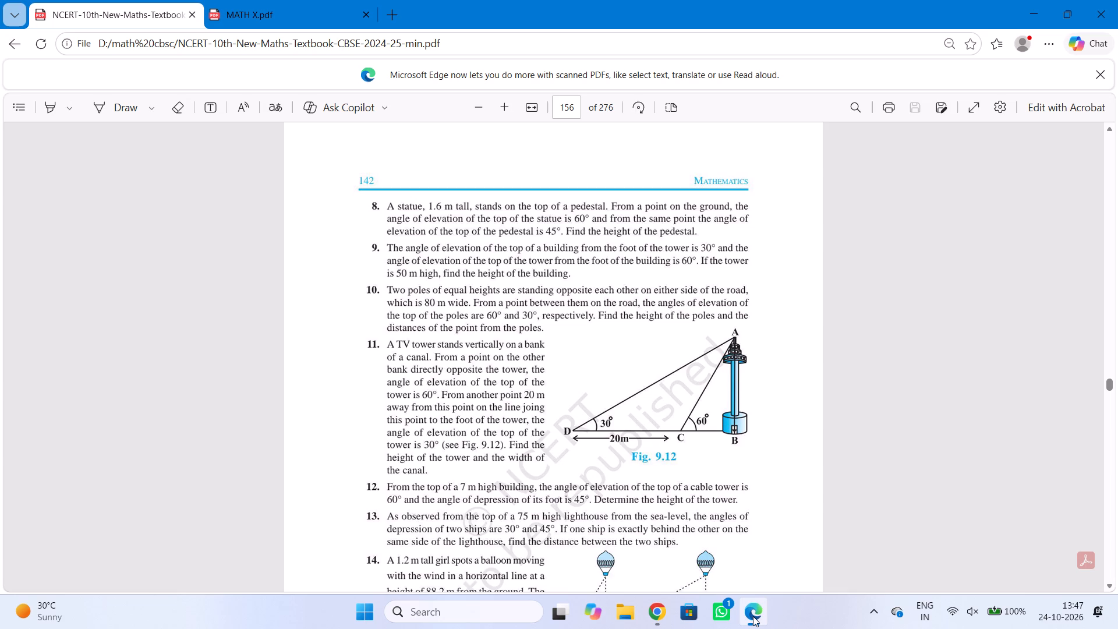
pyautogui.click(753, 616)
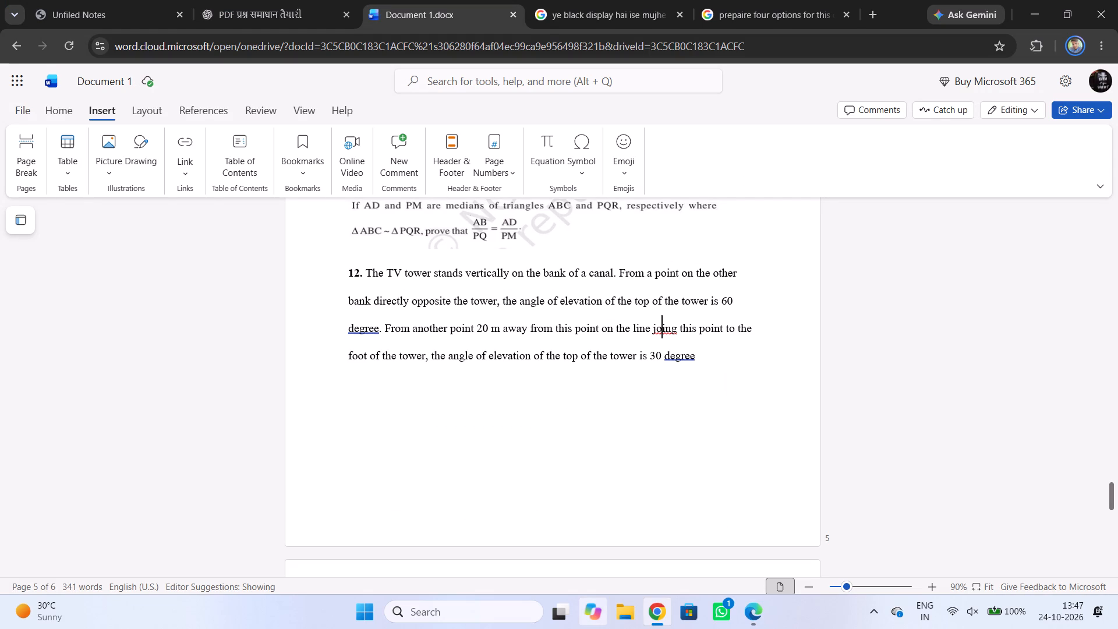
# Add a space after "degree" following both 60 and 30 in question 12.
pyautogui.click(360, 333)
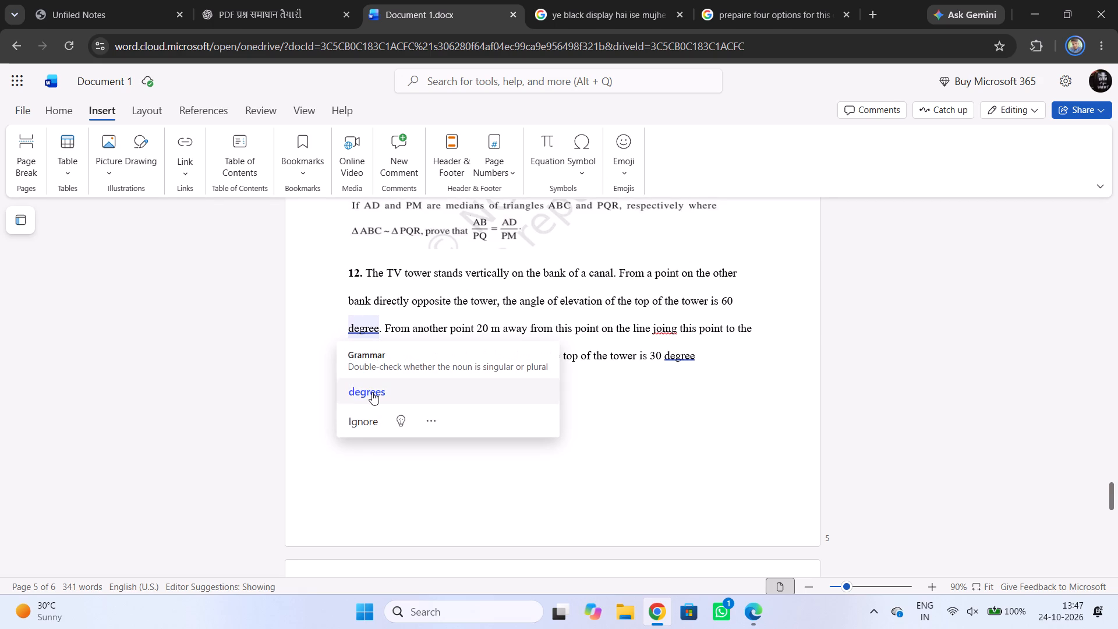
pyautogui.doubleClick(375, 324)
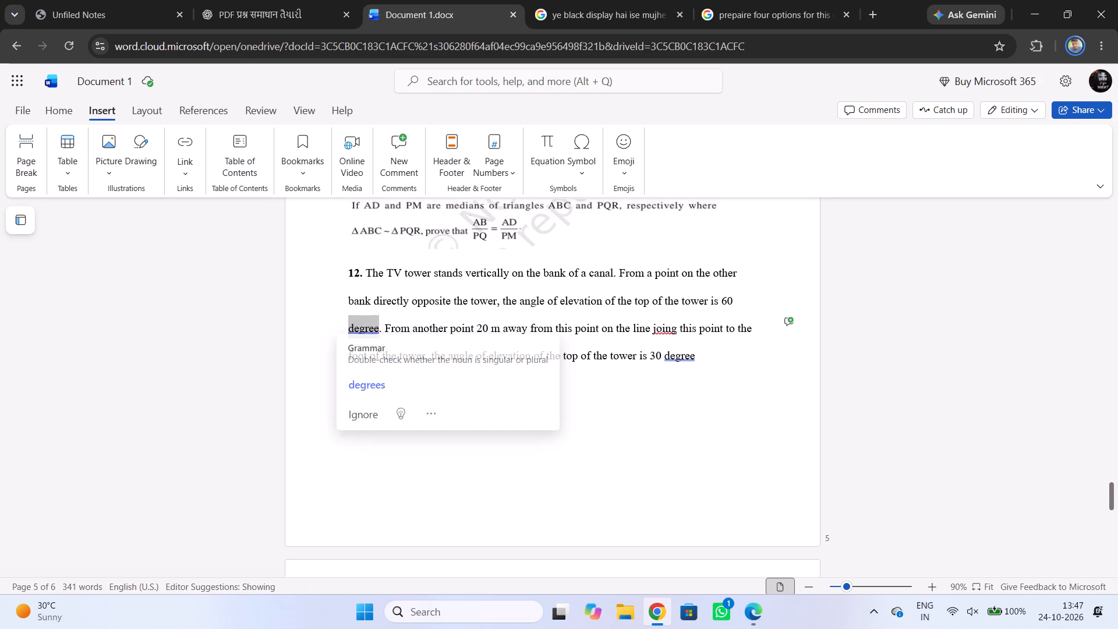
pyautogui.click(379, 333)
pyautogui.press('space')
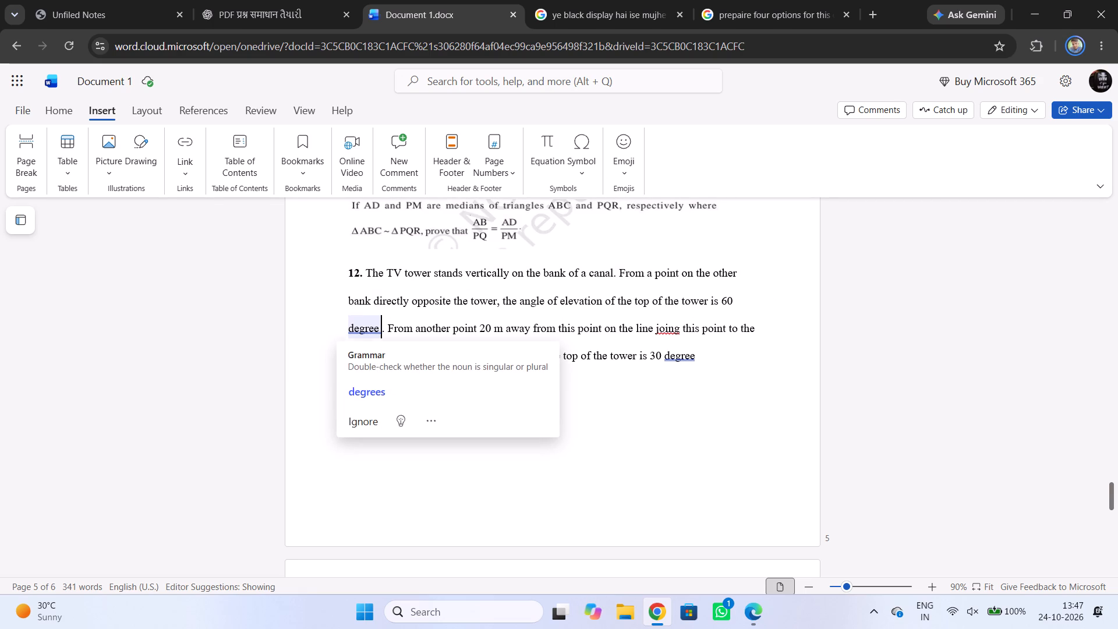
pyautogui.click(699, 357)
pyautogui.press('space')
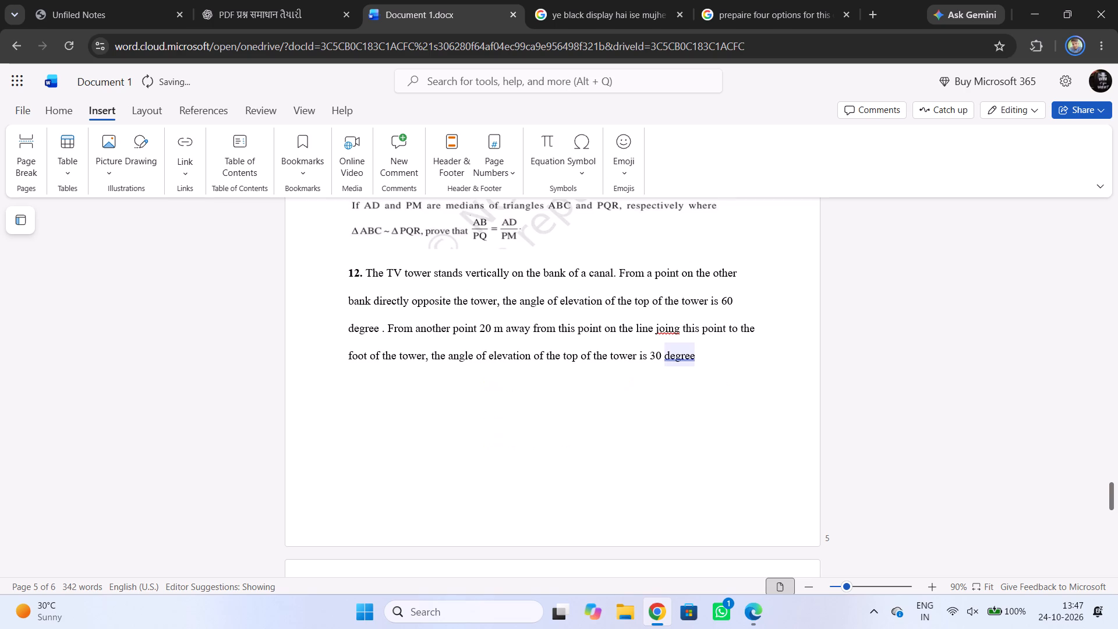
# Add a full stop after "30 degree" in question 12.
pyautogui.press('.')
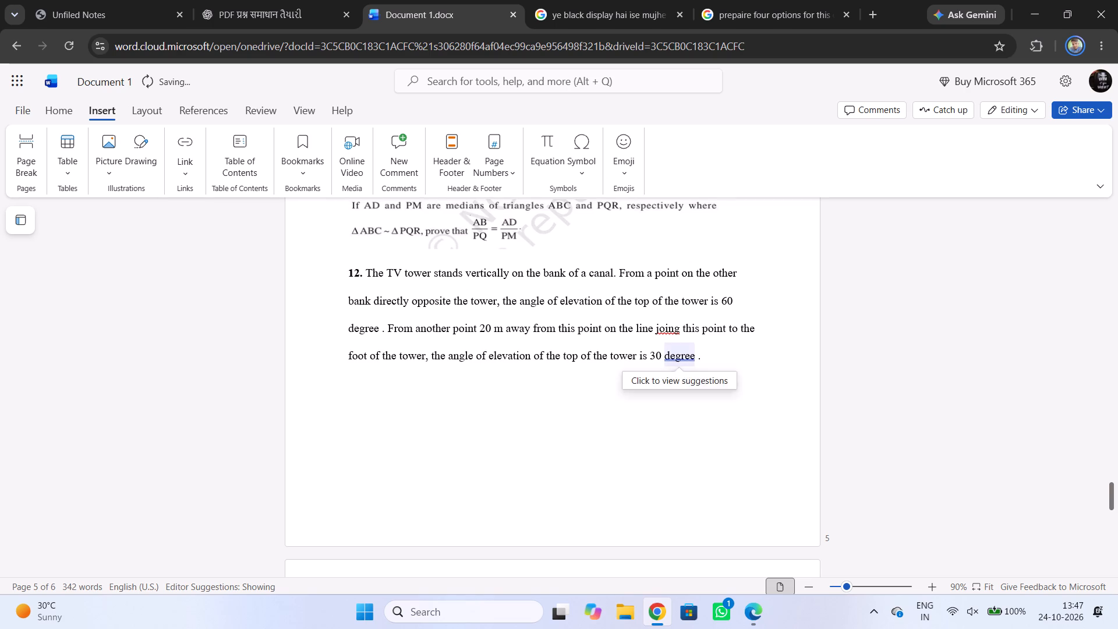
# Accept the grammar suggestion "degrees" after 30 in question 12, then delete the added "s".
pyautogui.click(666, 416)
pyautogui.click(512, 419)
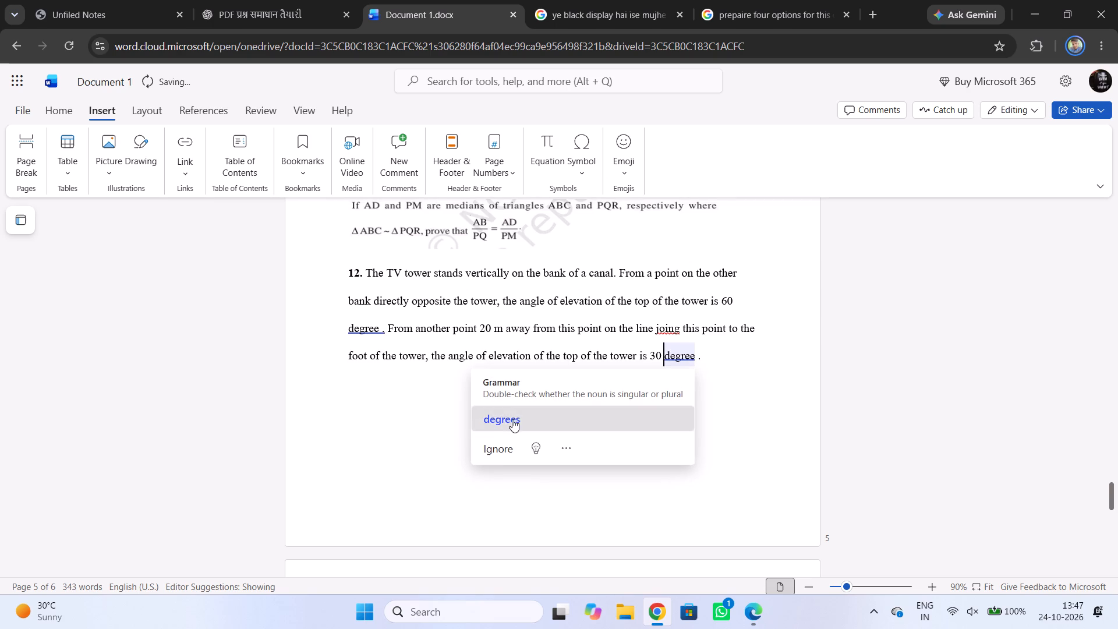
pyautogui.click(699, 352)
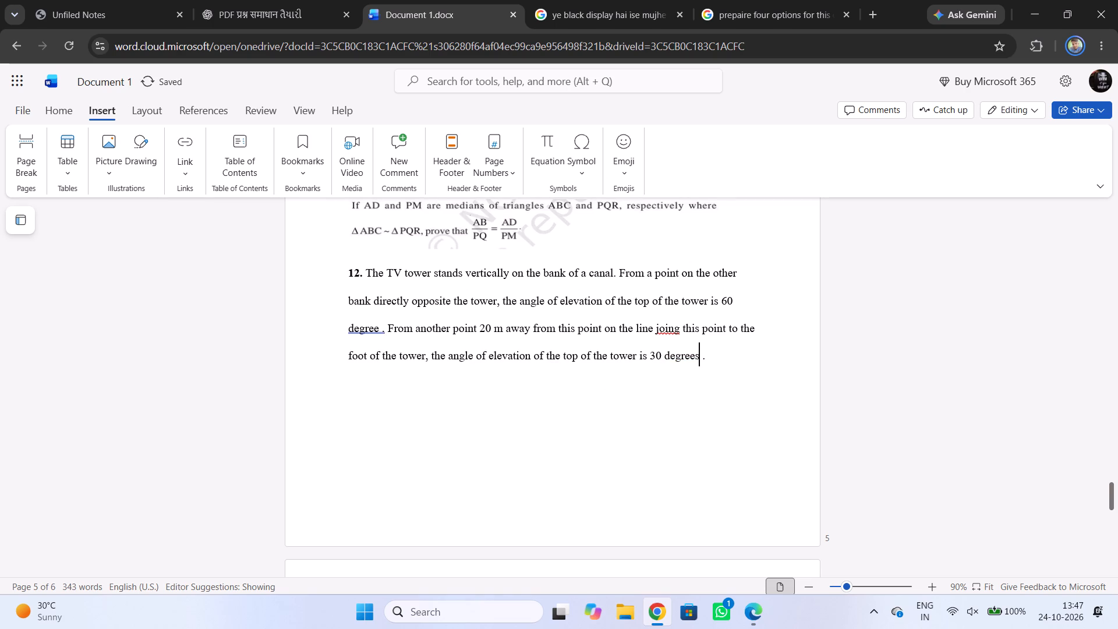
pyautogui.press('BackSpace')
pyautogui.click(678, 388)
# Accept the grammar suggestion that removes the space before the full stop after "60 degree" in question 12.
pyautogui.click(375, 333)
pyautogui.click(374, 395)
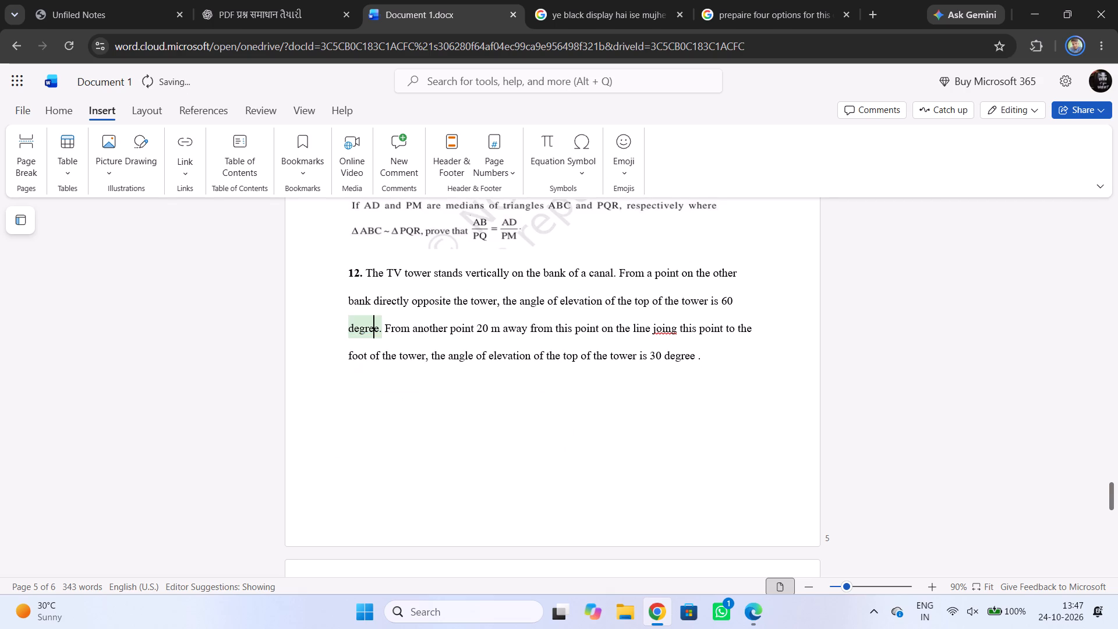
pyautogui.click(397, 442)
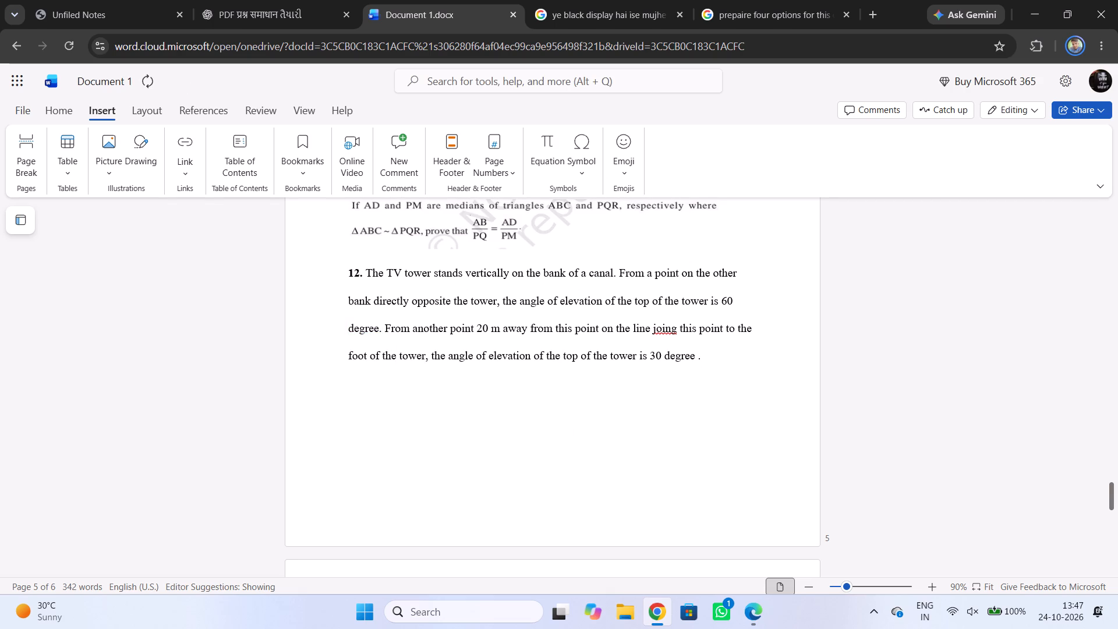
pyautogui.doubleClick(675, 333)
pyautogui.click(645, 430)
# Copy "Find the height of the tower and the width of the canal" from question 11 in the Edge textbook PDF to the end of Word's question 12.
pyautogui.click(759, 617)
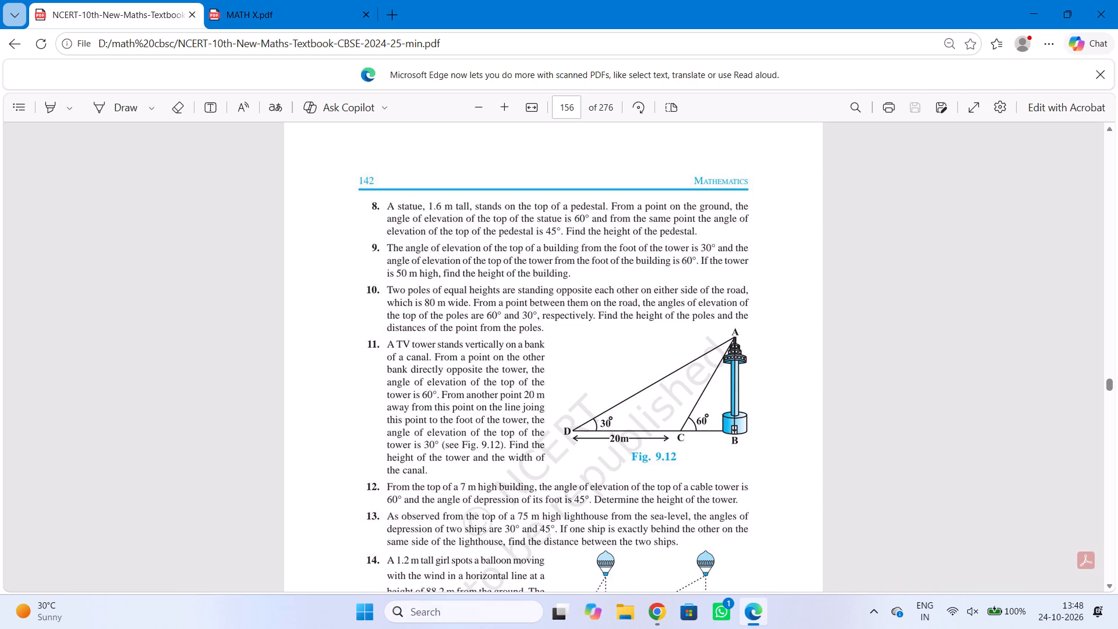
pyautogui.moveTo(508, 447); pyautogui.dragTo(539, 464)
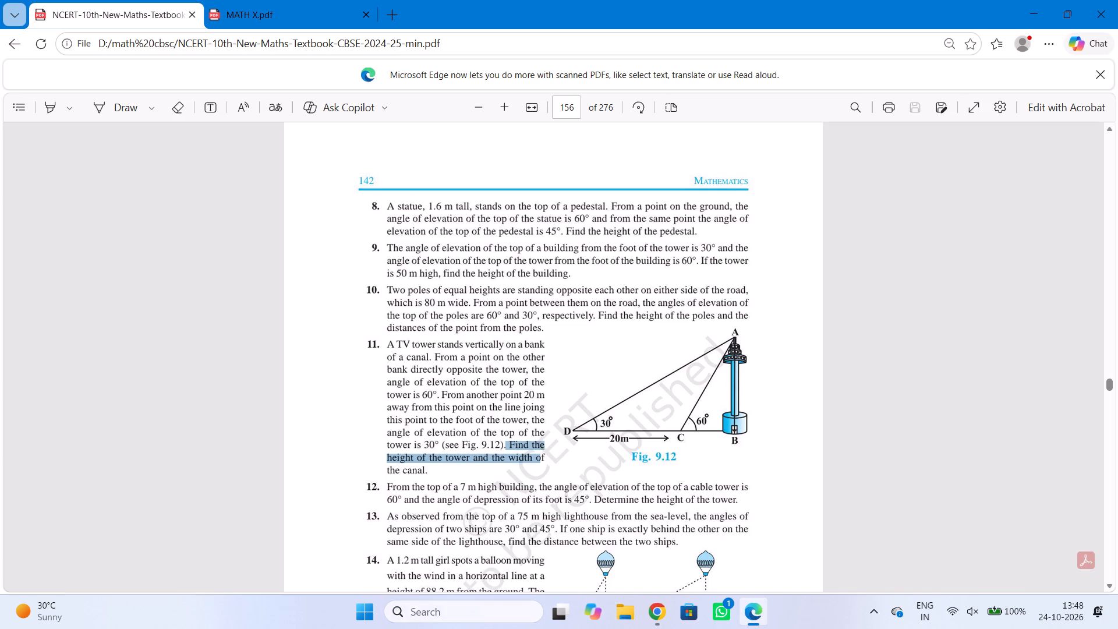
pyautogui.moveTo(539, 464); pyautogui.dragTo(432, 465)
pyautogui.moveTo(432, 465); pyautogui.dragTo(434, 467)
pyautogui.moveTo(434, 467); pyautogui.dragTo(436, 465)
pyautogui.hotkey('ctrl', 'c')
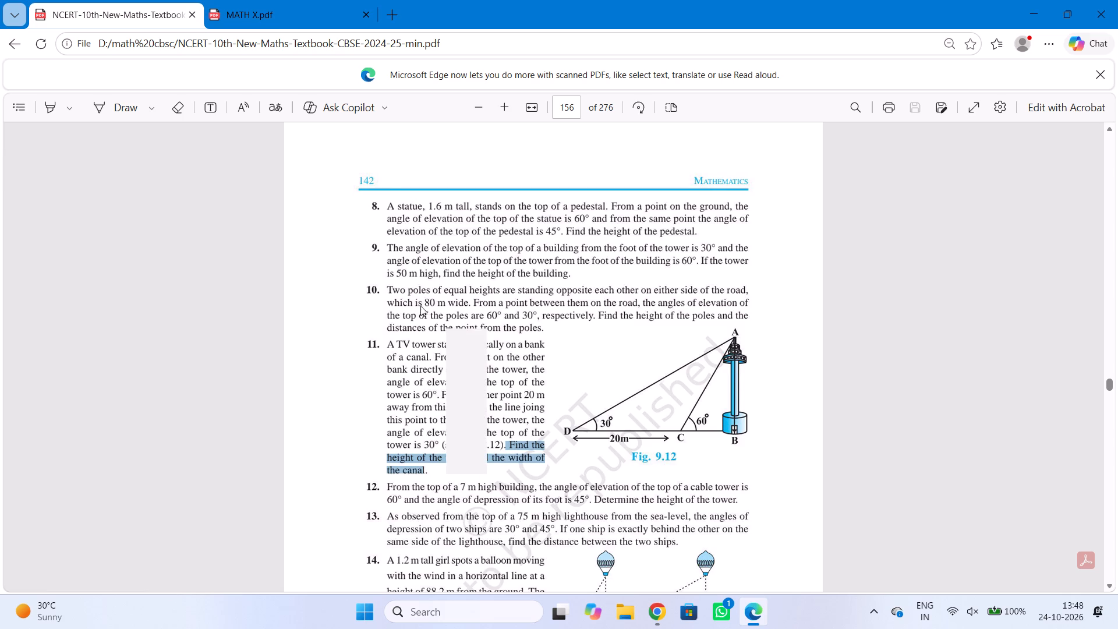
pyautogui.click(657, 604)
pyautogui.click(712, 361)
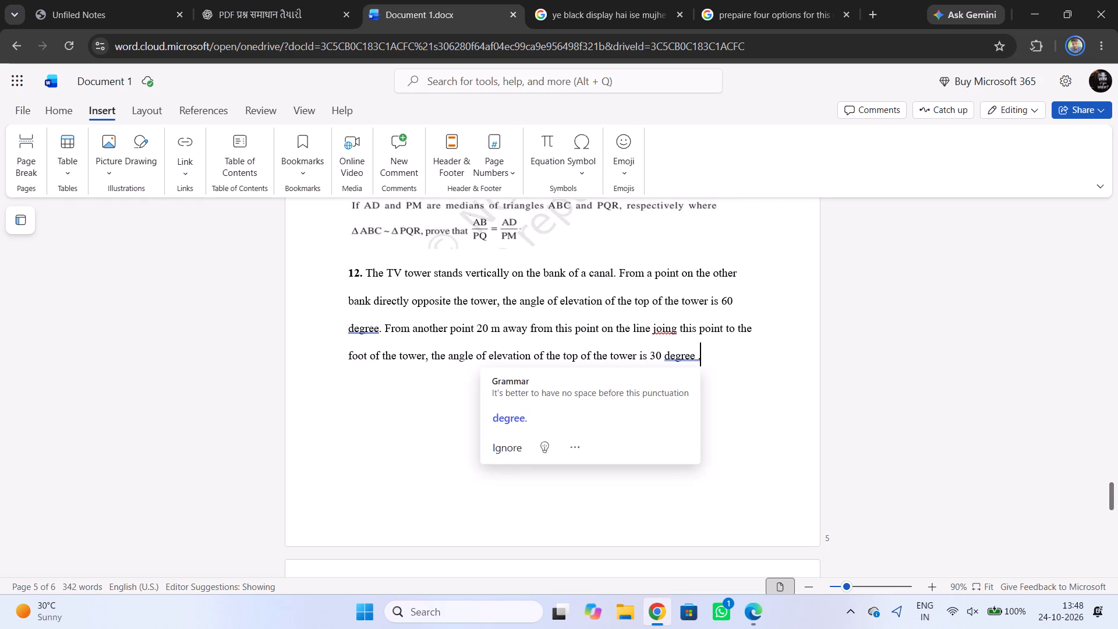
pyautogui.hotkey('ctrl', 'f')
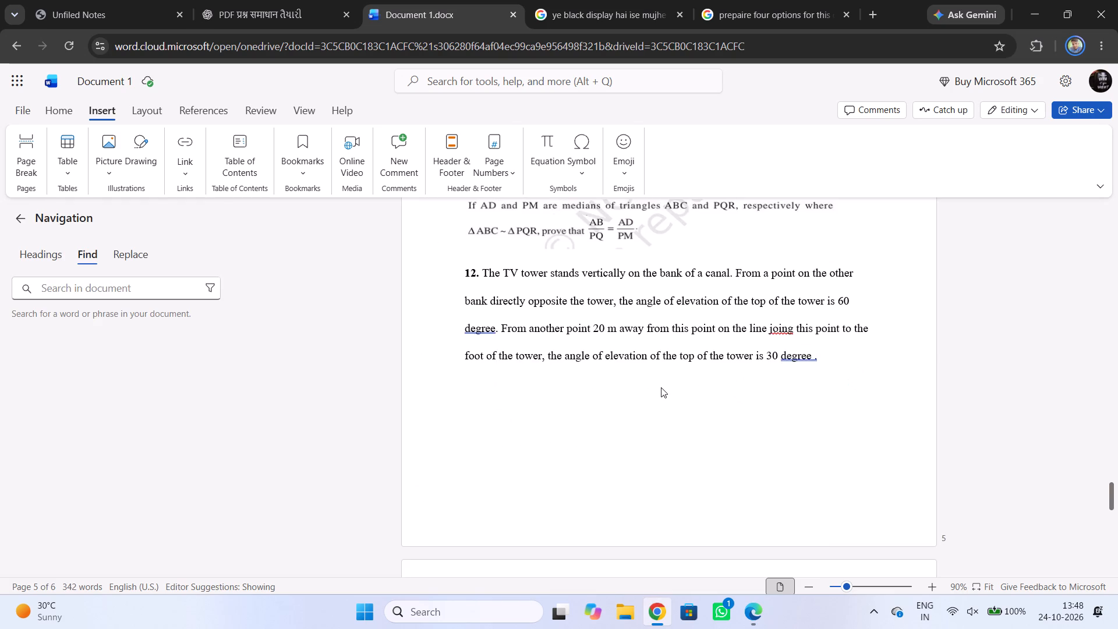
pyautogui.click(827, 361)
pyautogui.hotkey('ctrl', 'v')
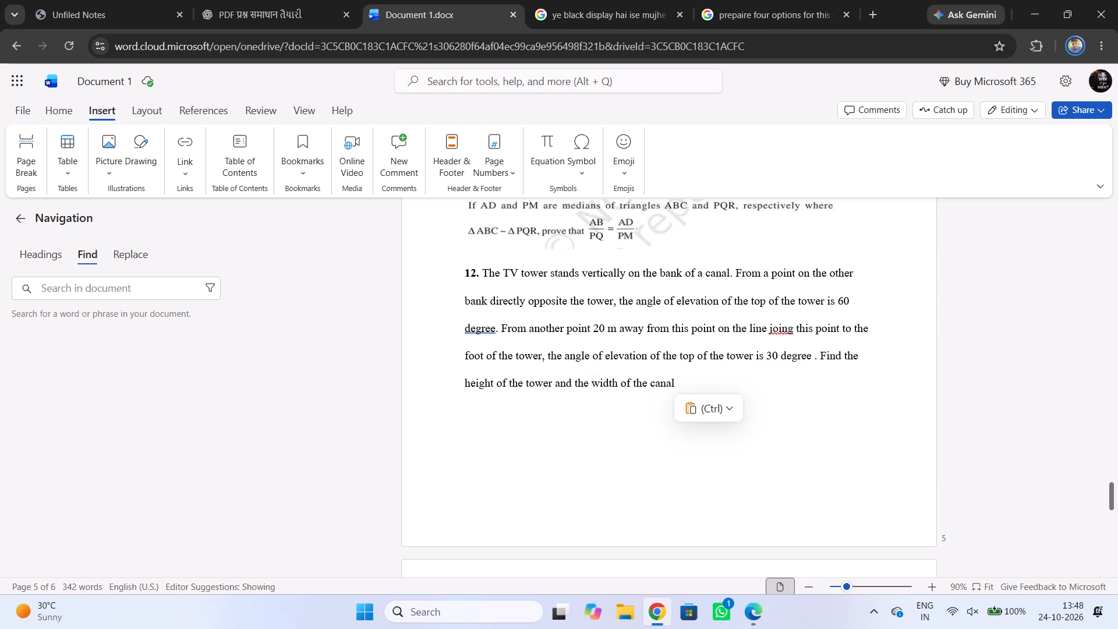
pyautogui.doubleClick(625, 465)
pyautogui.click(811, 406)
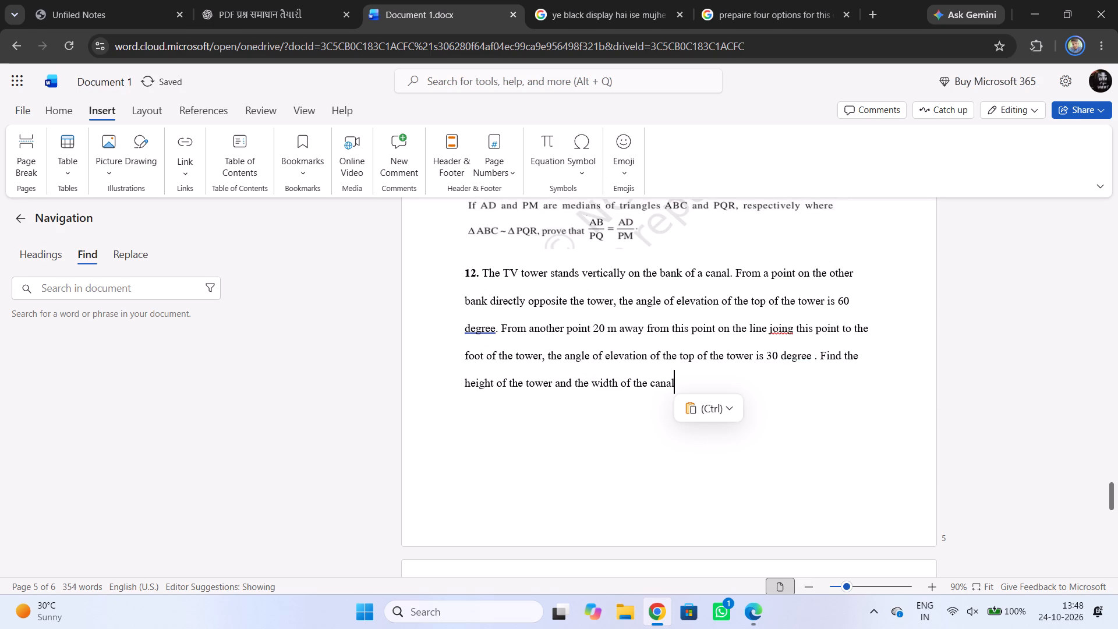
# Ignore the grammar suggestion on "degree" after 60 and all spelling suggestions for "joing" in question 12.
pyautogui.click(494, 326)
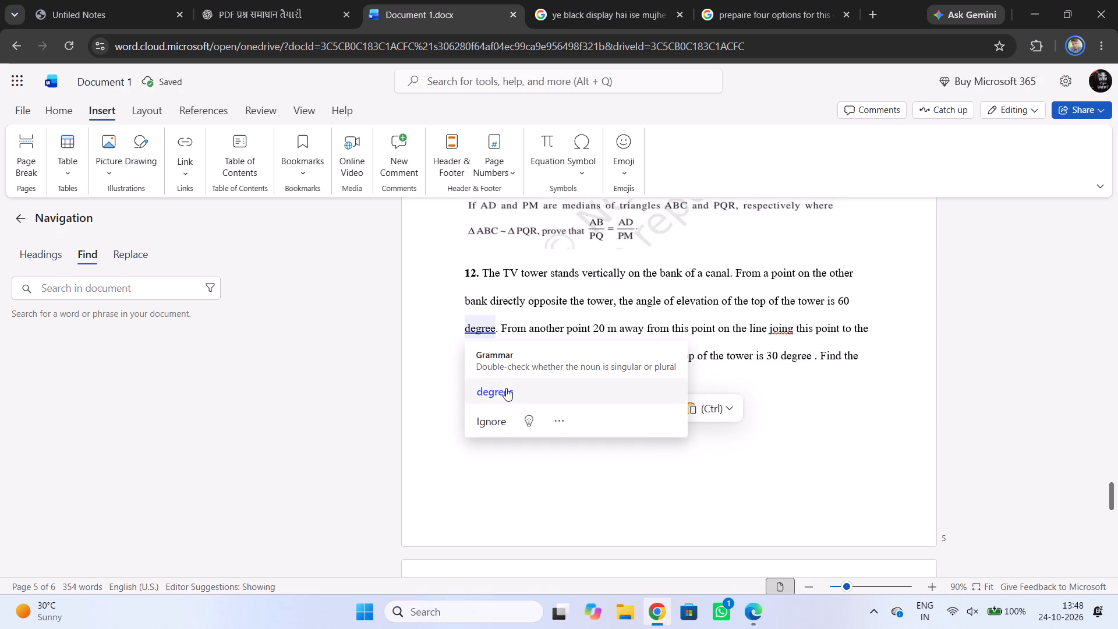
pyautogui.click(439, 379)
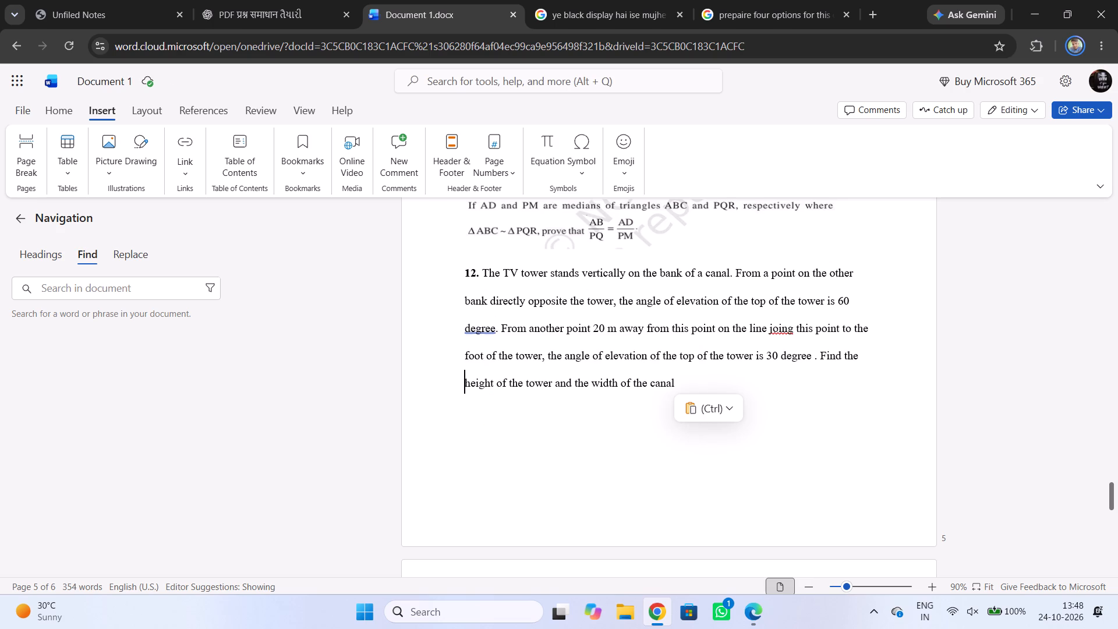
pyautogui.click(493, 331)
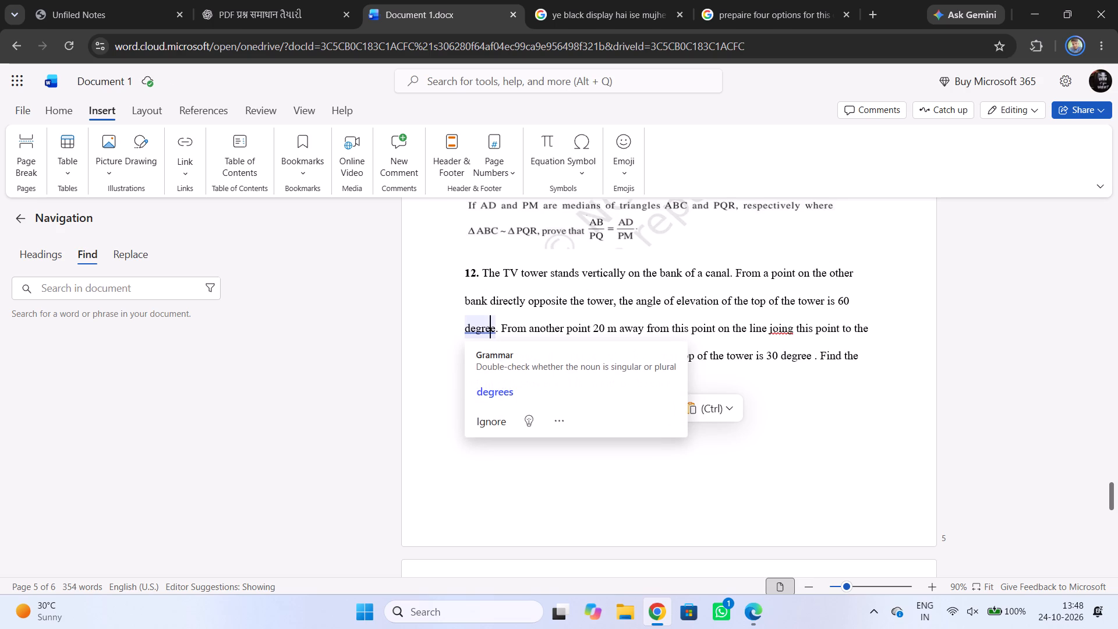
pyautogui.click(501, 417)
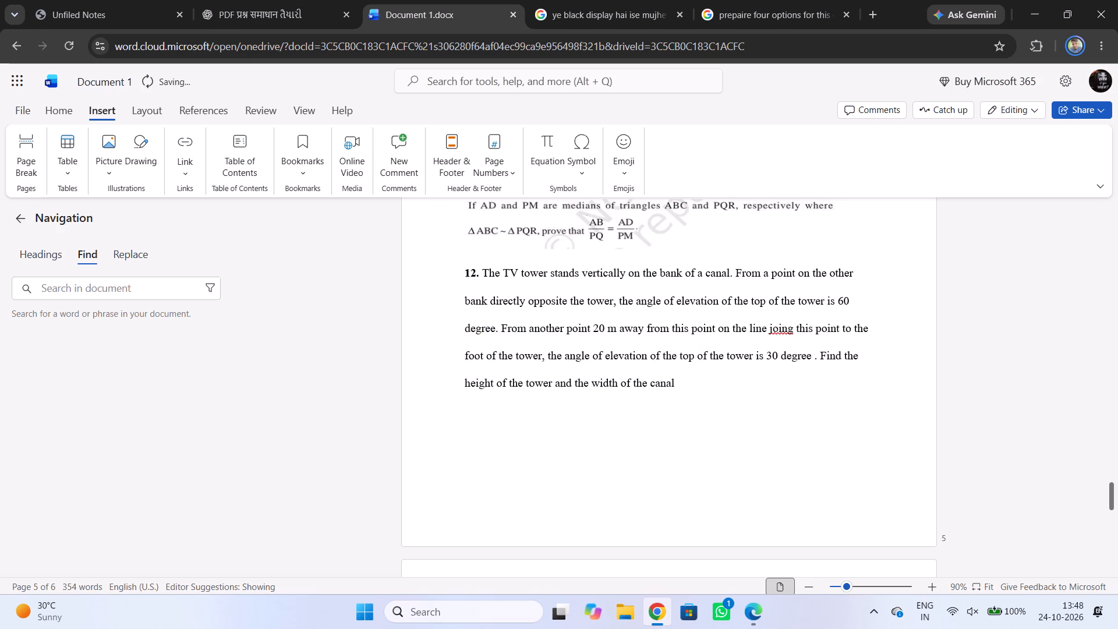
pyautogui.click(788, 332)
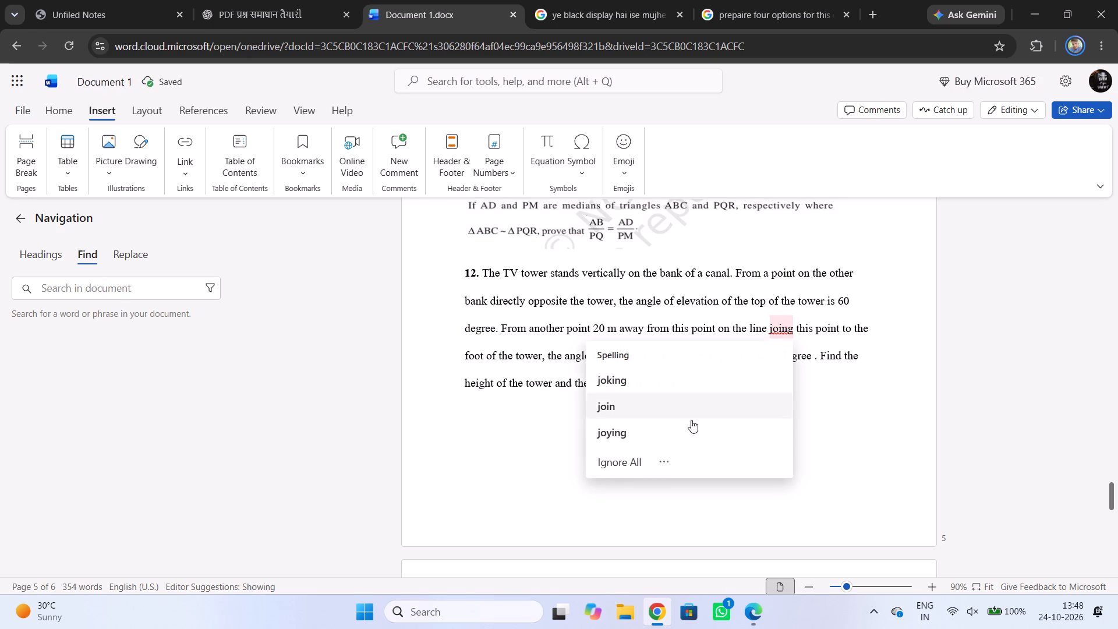
pyautogui.click(594, 465)
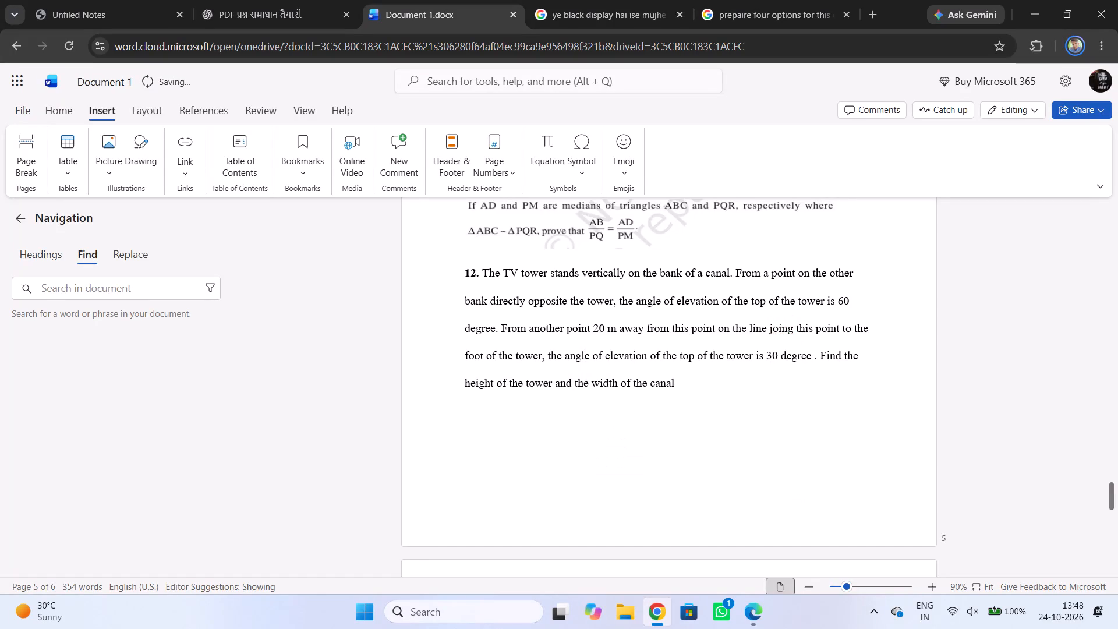
# Add a full stop after "canal" at the end of question 12.
pyautogui.click(684, 386)
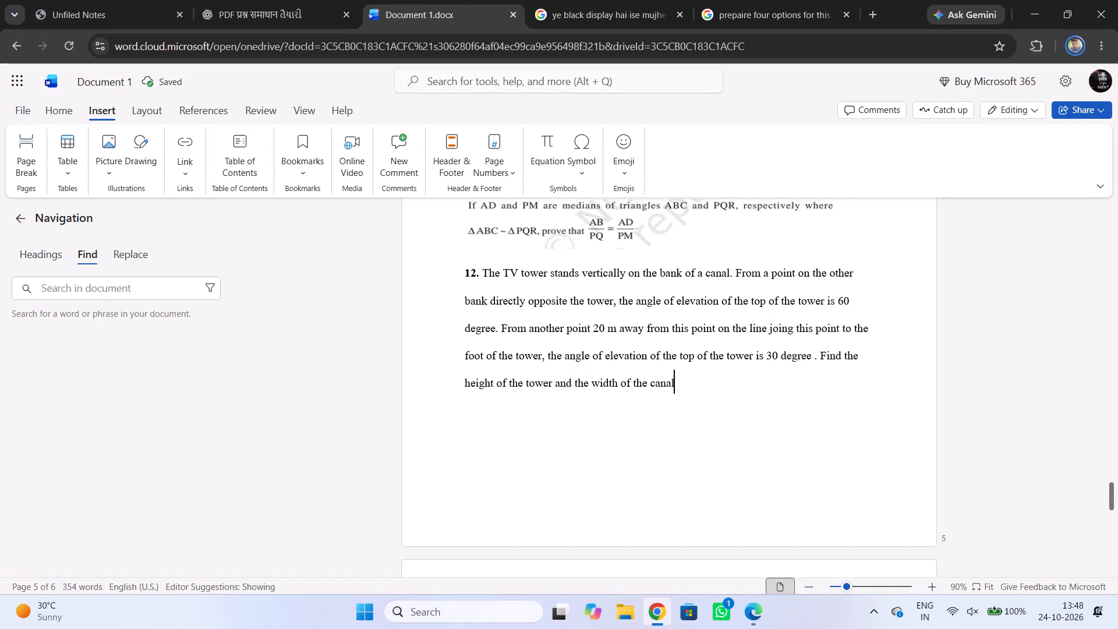
pyautogui.press('.')
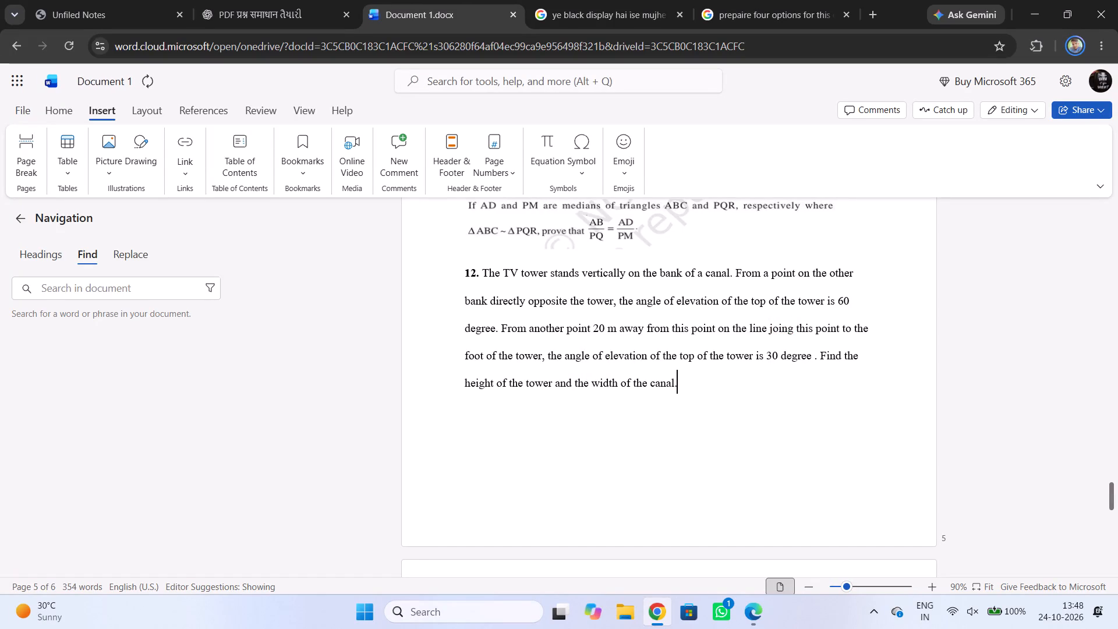
# Start a new paragraph below question 12 with the question number "13.".
pyautogui.scroll(3, 705, 415)
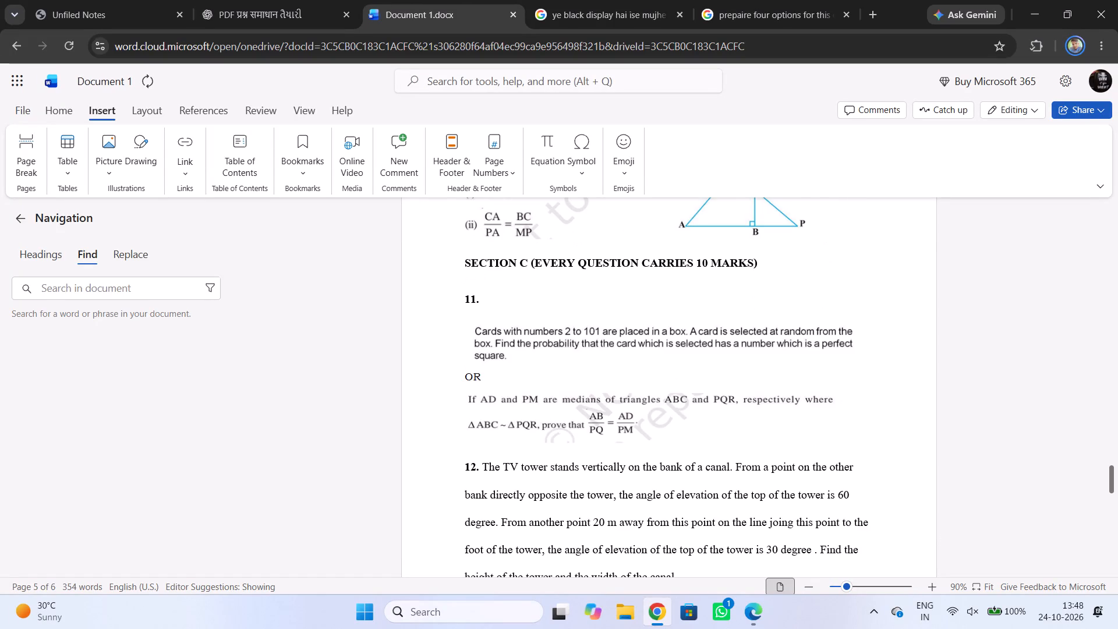
pyautogui.scroll(1, 705, 414)
pyautogui.scroll(-2, 707, 411)
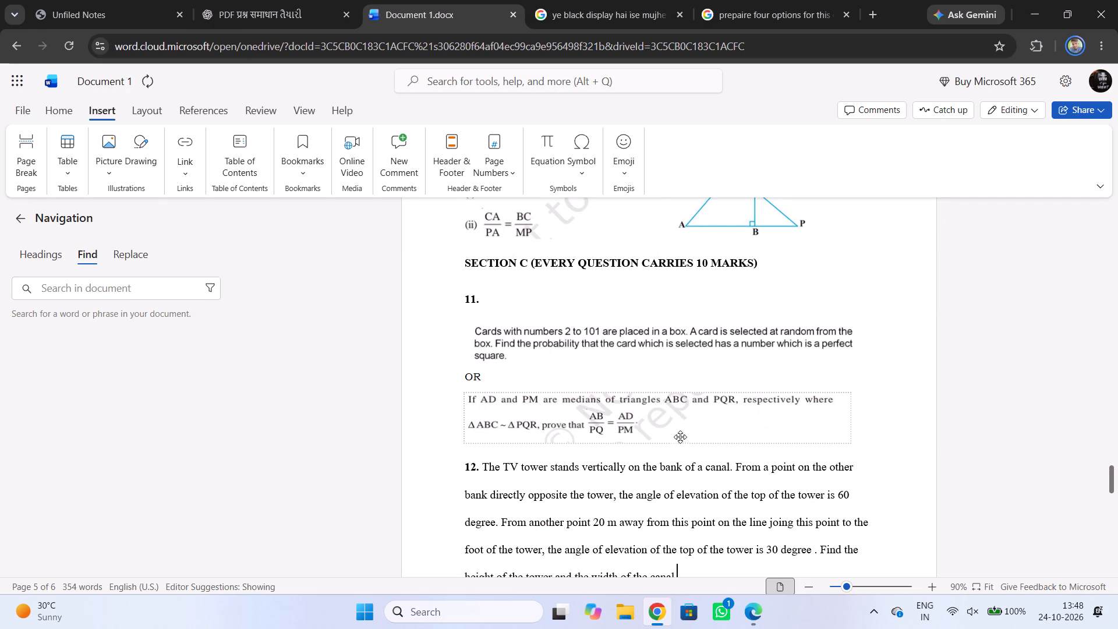
pyautogui.scroll(-2, 688, 433)
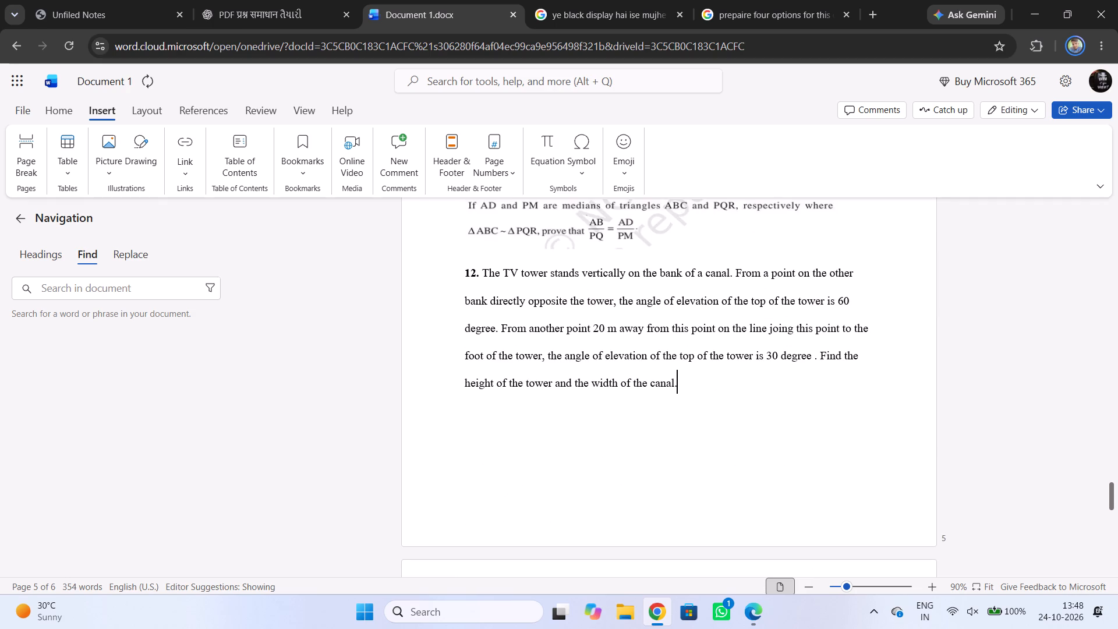
pyautogui.press('Return')
pyautogui.write('13')
pyautogui.press('.')
# Look through the Edge textbook PDF, from the chapter 9 exercise into the Circles chapter, for a problem suitable as question 13.
pyautogui.click(759, 612)
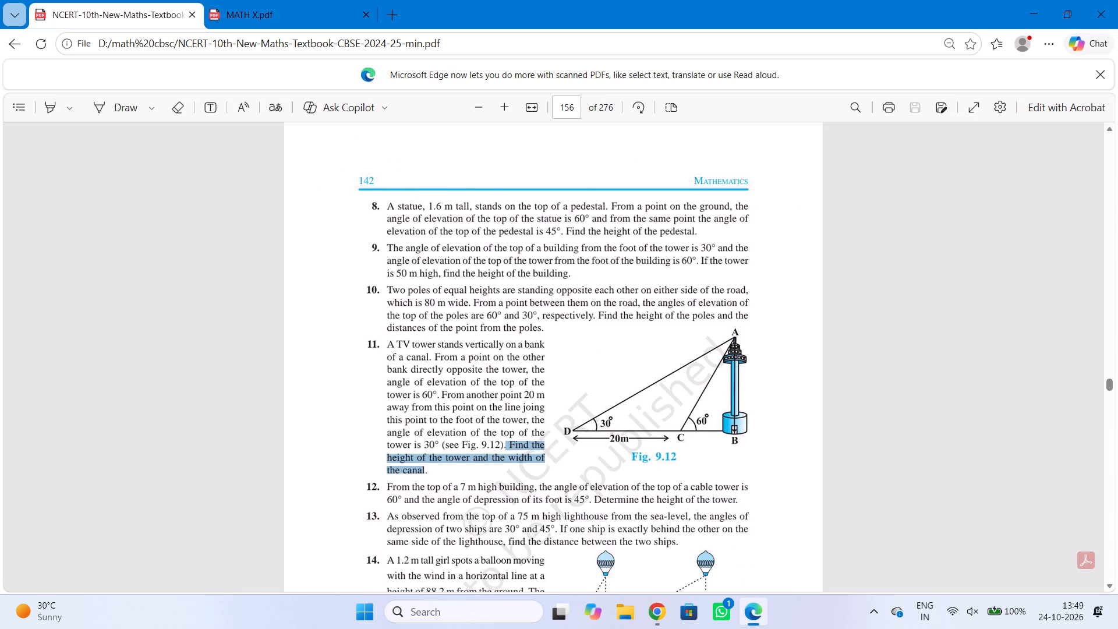
pyautogui.scroll(-17, 557, 271)
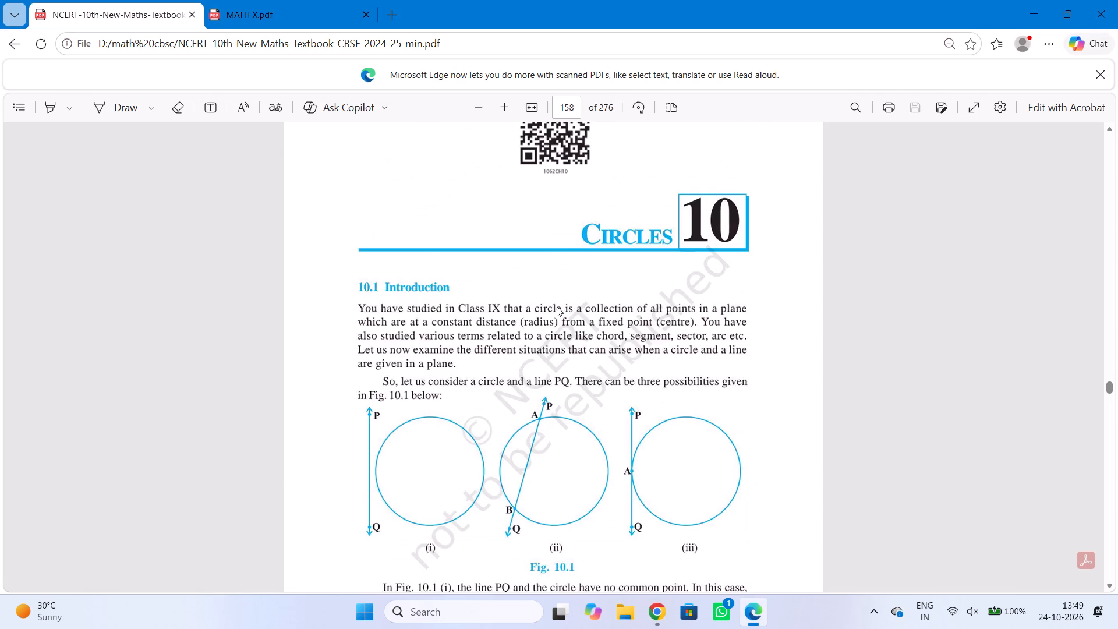
pyautogui.scroll(2, 557, 306)
pyautogui.scroll(-5, 557, 306)
pyautogui.scroll(1, 557, 306)
pyautogui.scroll(-16, 561, 342)
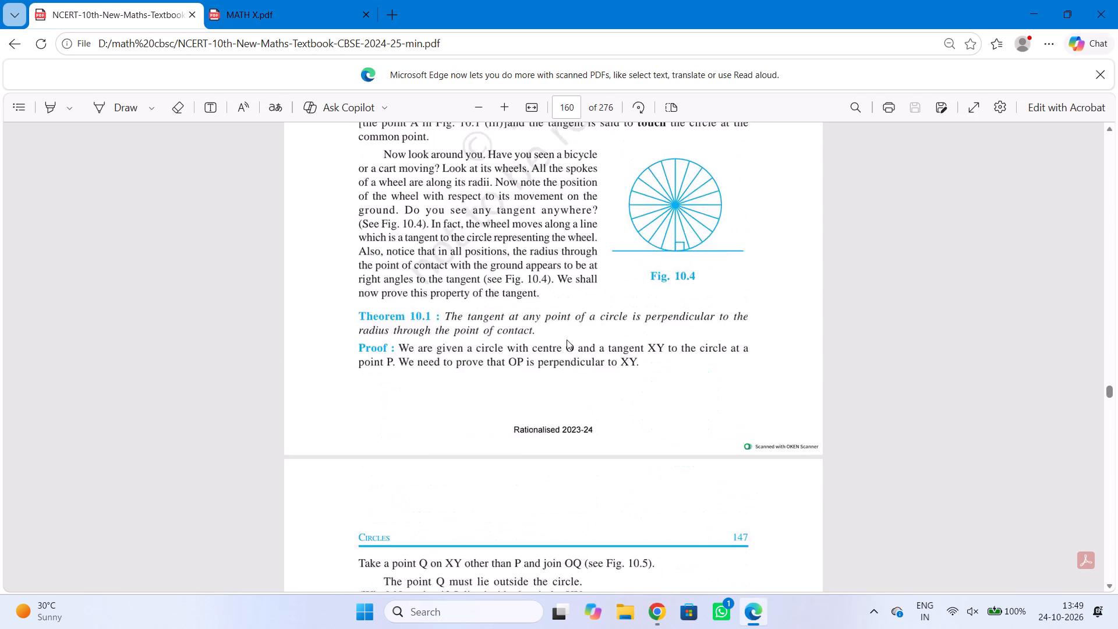
pyautogui.scroll(-11, 567, 340)
pyautogui.scroll(20, 567, 340)
pyautogui.scroll(1, 567, 340)
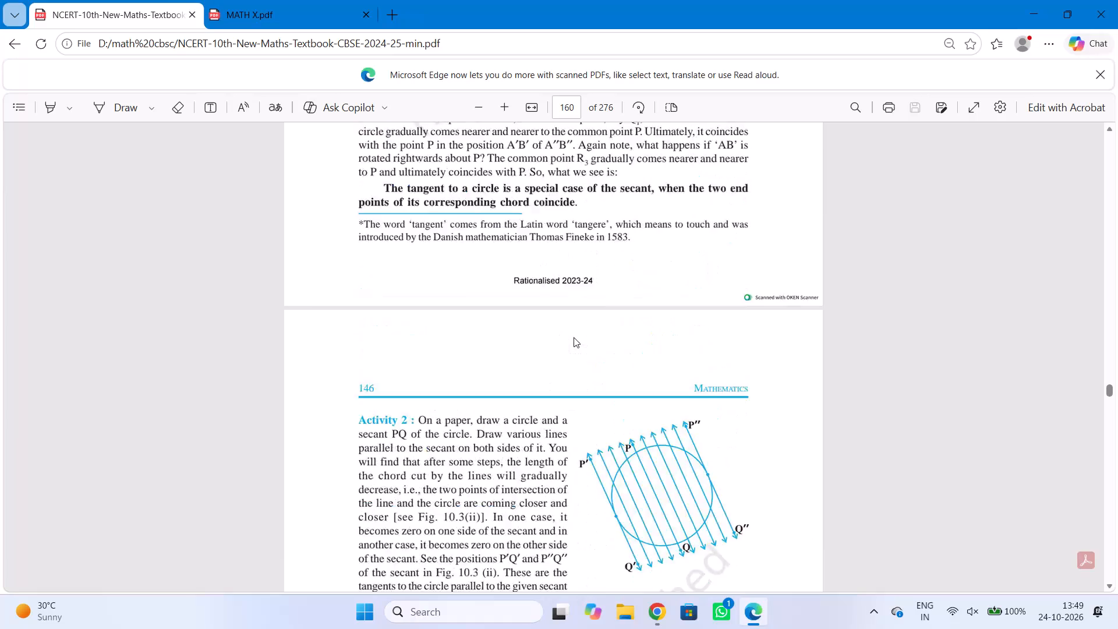
pyautogui.scroll(15, 574, 337)
pyautogui.scroll(-3, 578, 352)
pyautogui.scroll(12, 584, 359)
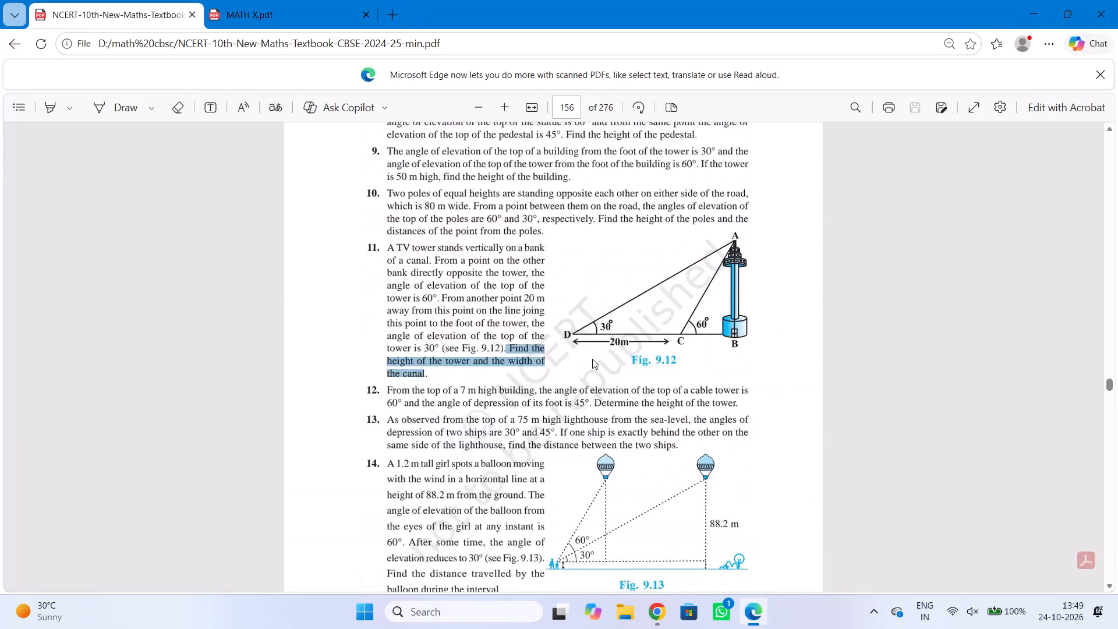
pyautogui.scroll(9, 592, 359)
pyautogui.scroll(-7, 592, 359)
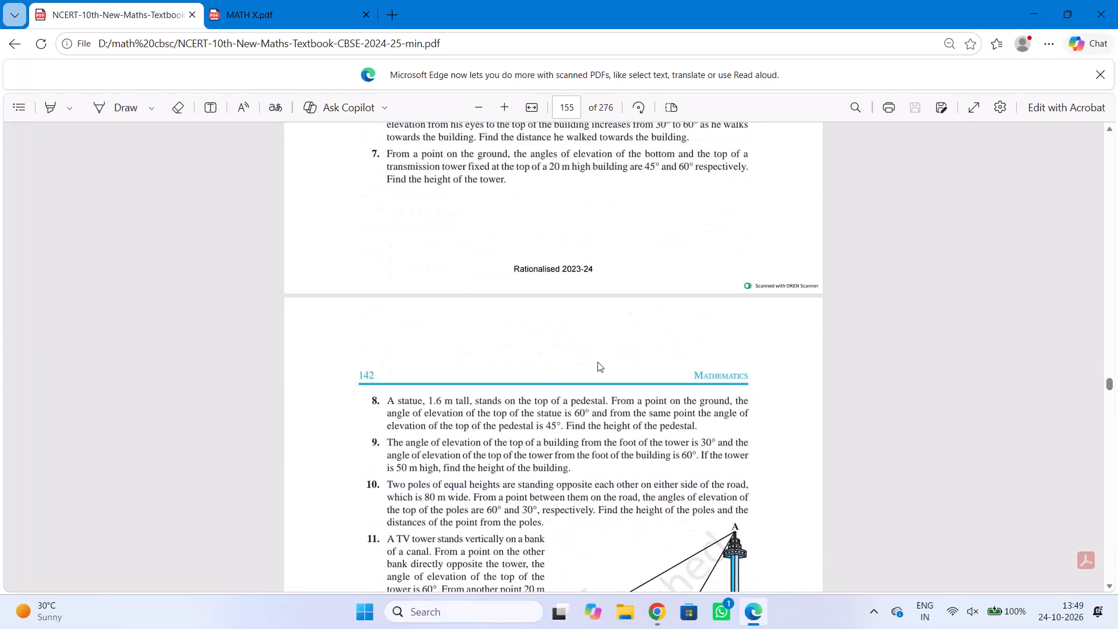
pyautogui.scroll(-3, 565, 387)
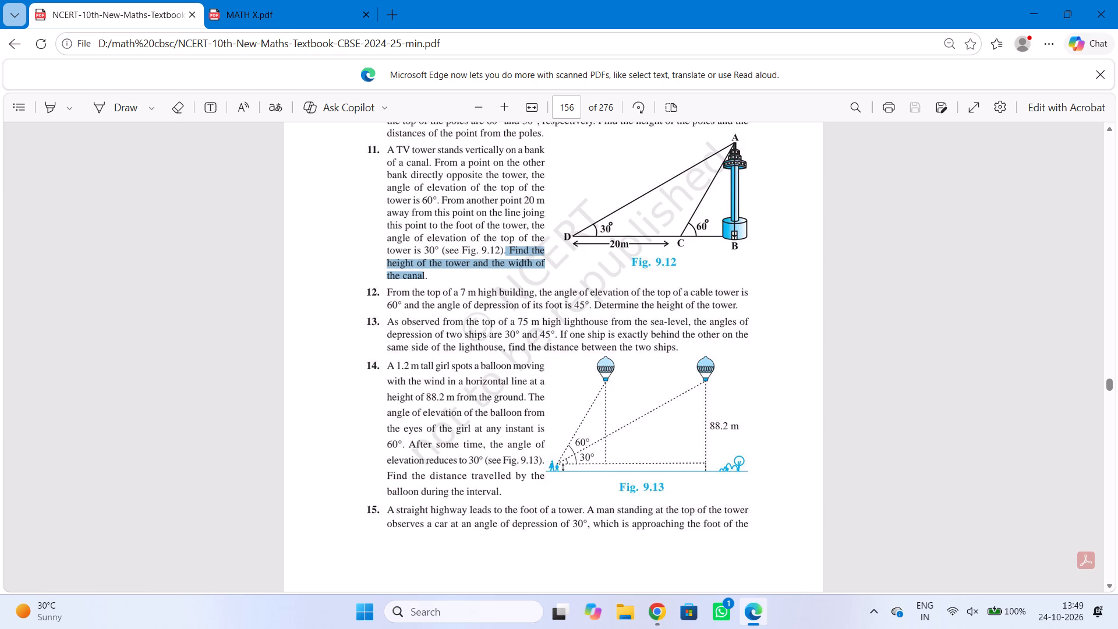
# Copy the full text of question 14, from "A 1.2 m tall girl" through "during the interval", in the textbook PDF.
pyautogui.moveTo(388, 366); pyautogui.dragTo(480, 469)
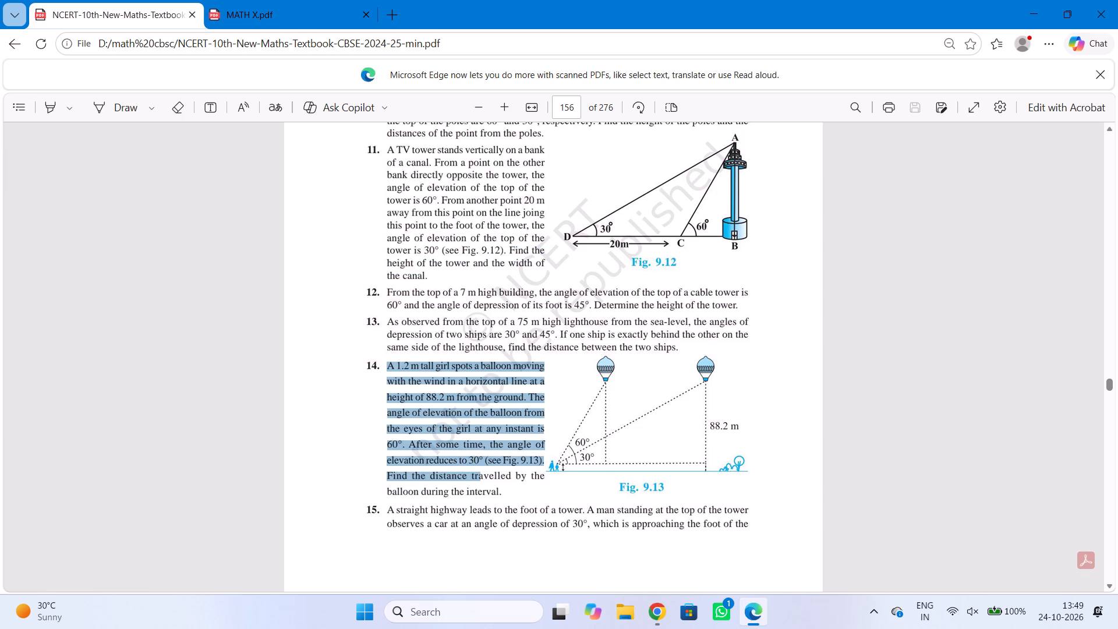
pyautogui.moveTo(480, 469); pyautogui.dragTo(514, 490)
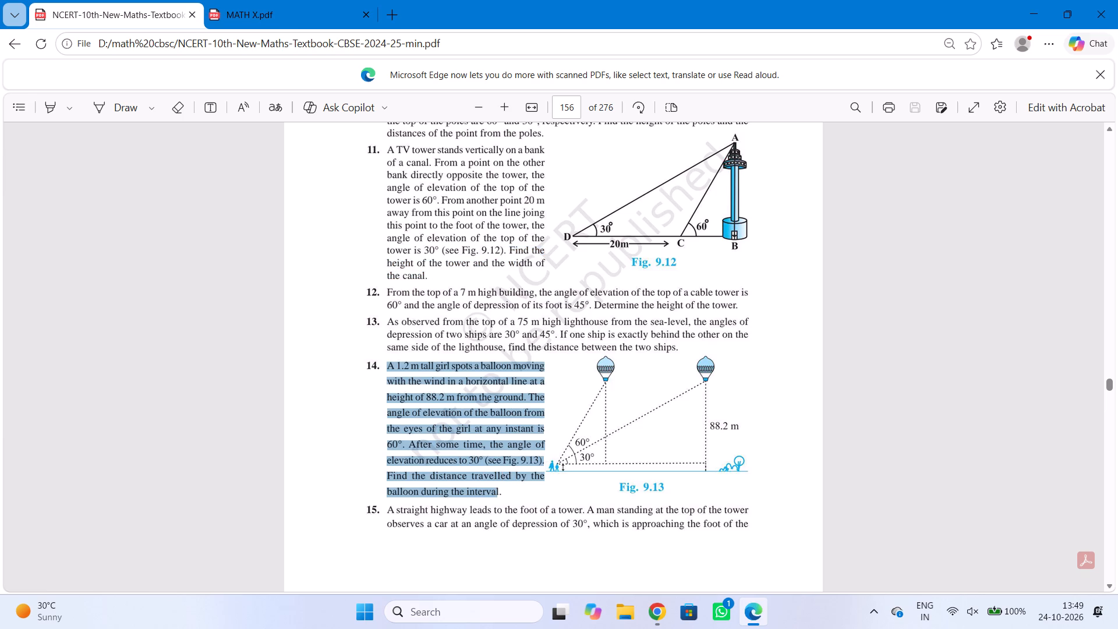
pyautogui.moveTo(514, 490); pyautogui.dragTo(514, 492)
pyautogui.hotkey('ctrl', 'c')
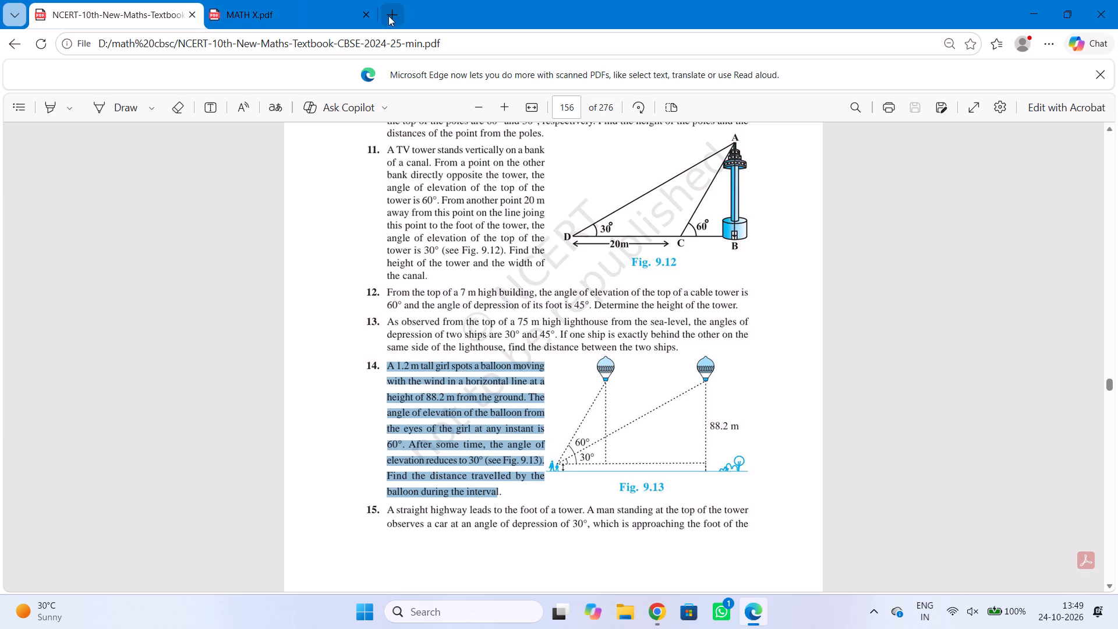
# Switch to the Google results page in Chrome and clear the old arithmetic progression query from its search box.
pyautogui.click(388, 16)
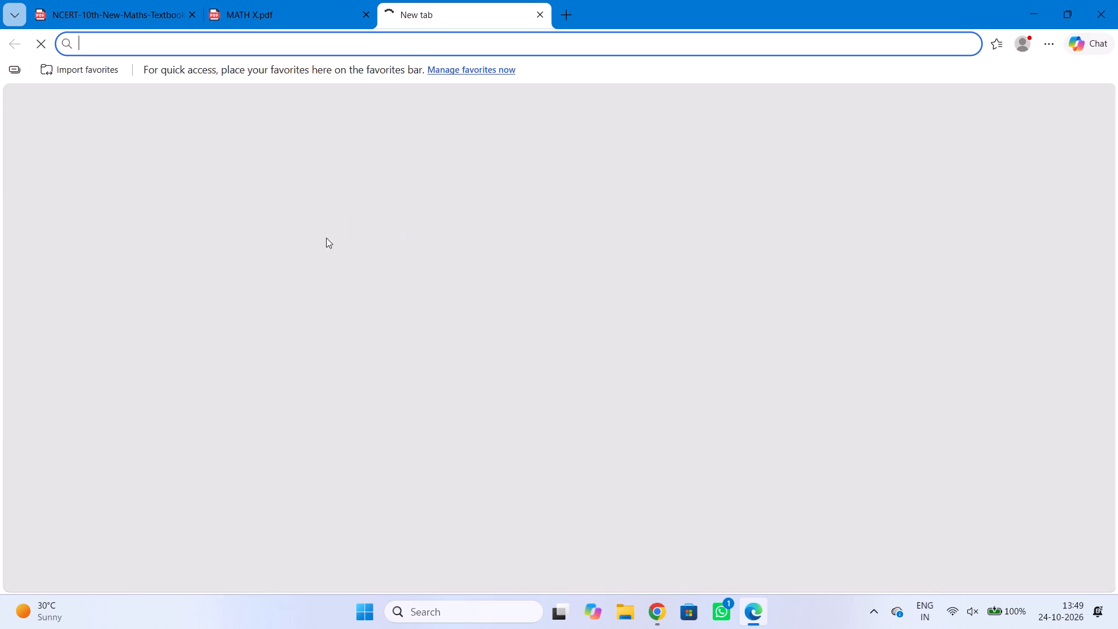
pyautogui.click(666, 614)
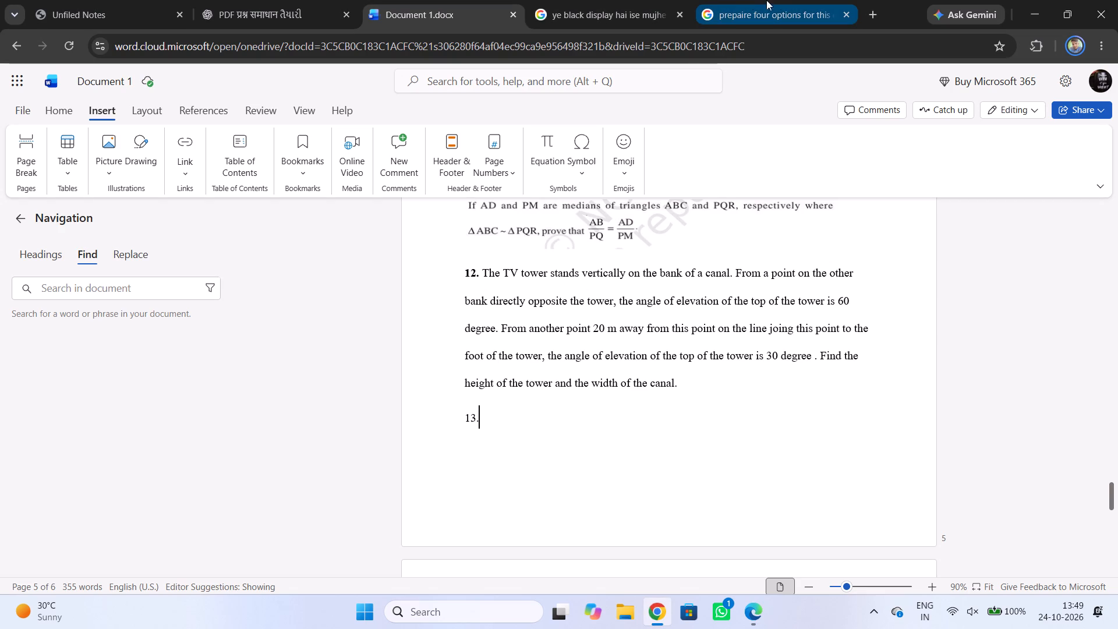
pyautogui.click(804, 6)
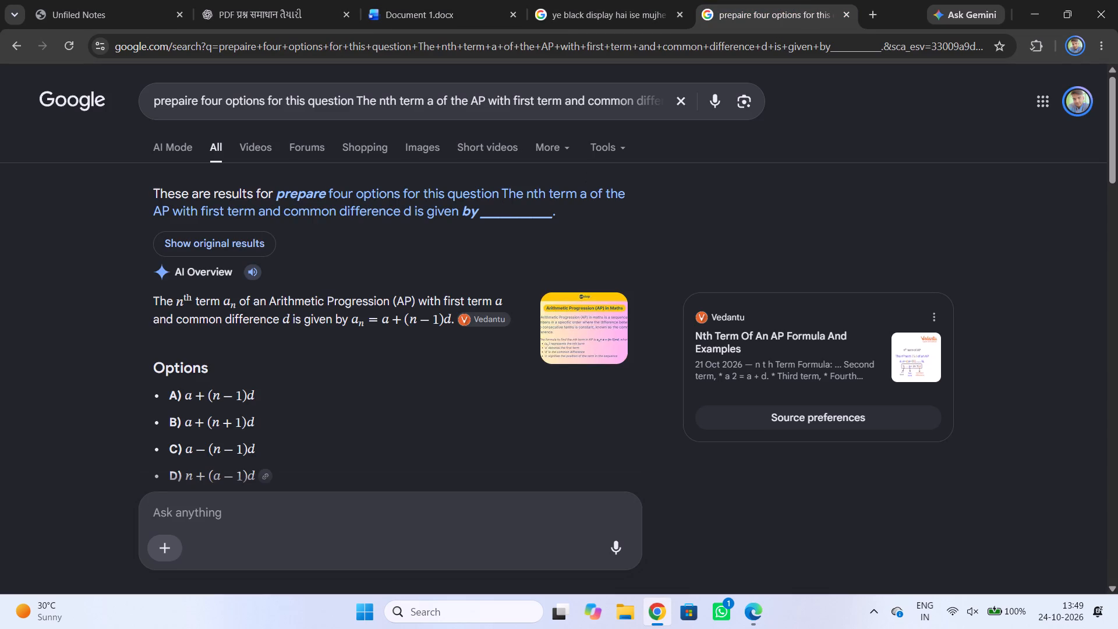
pyautogui.moveTo(660, 103); pyautogui.dragTo(268, 105)
pyautogui.click(738, 98)
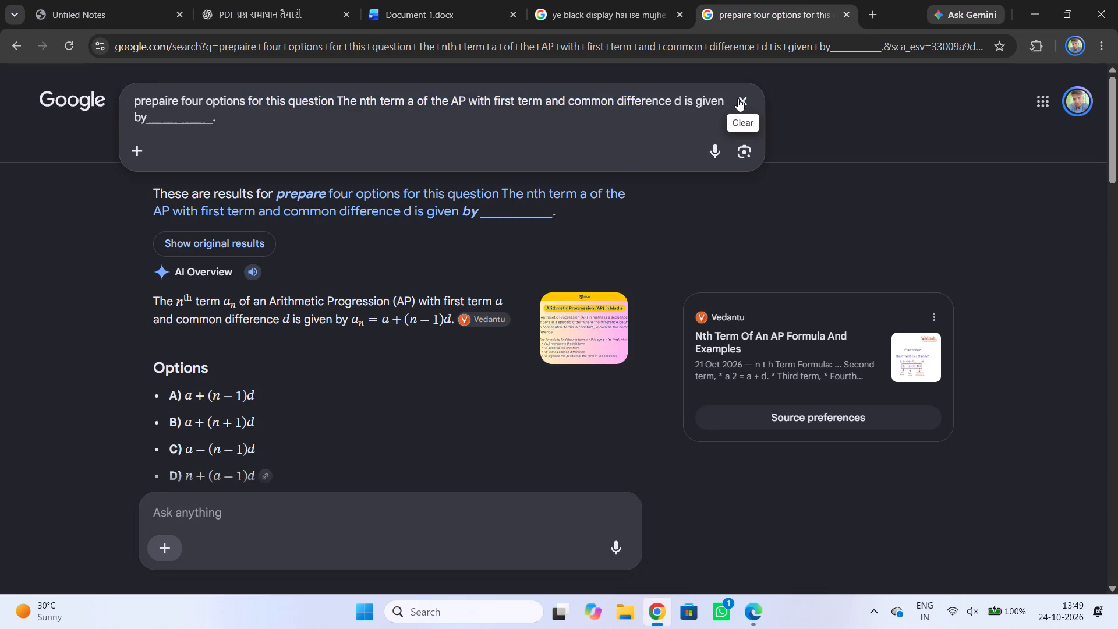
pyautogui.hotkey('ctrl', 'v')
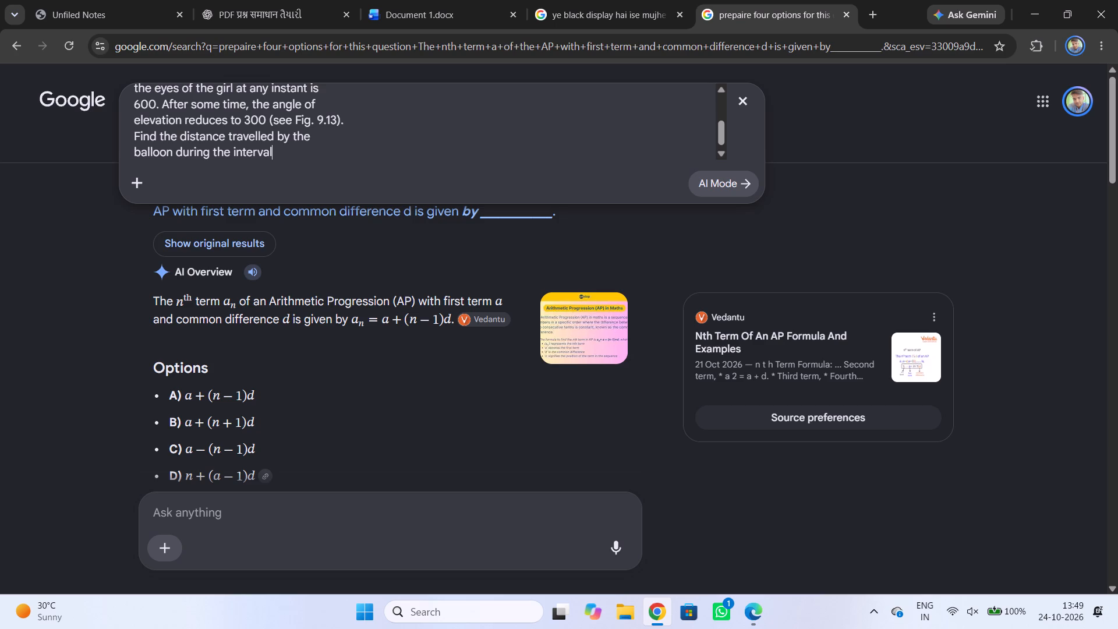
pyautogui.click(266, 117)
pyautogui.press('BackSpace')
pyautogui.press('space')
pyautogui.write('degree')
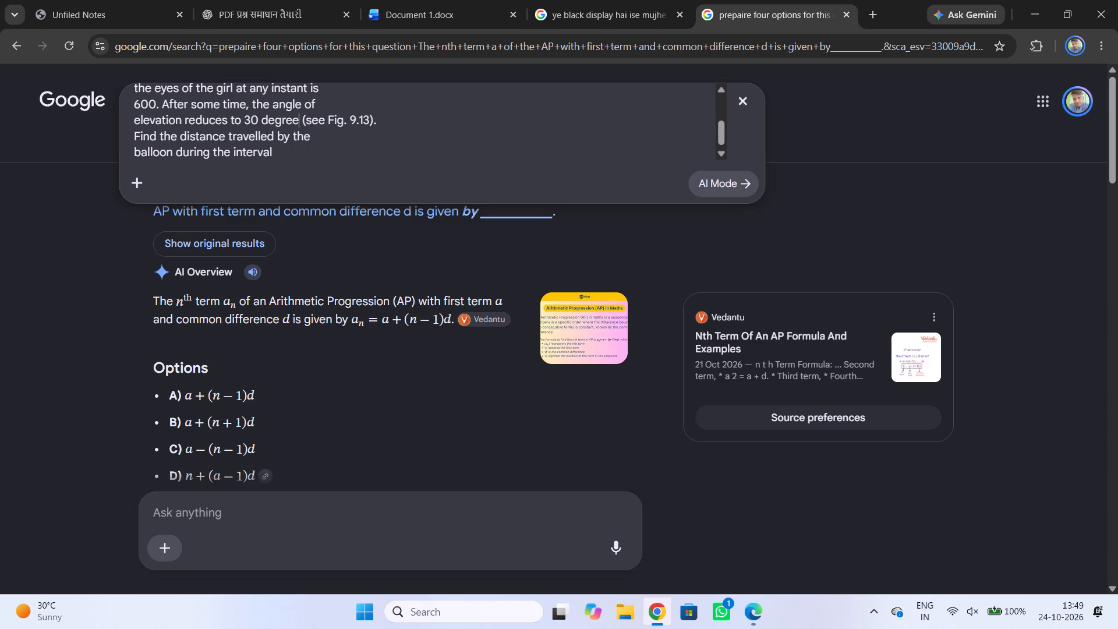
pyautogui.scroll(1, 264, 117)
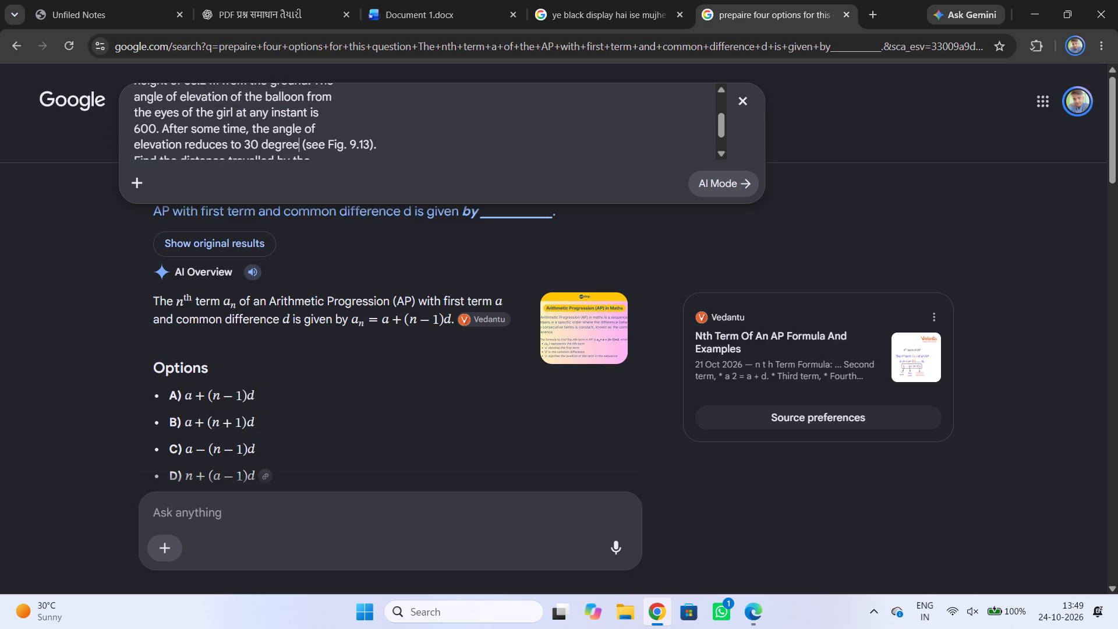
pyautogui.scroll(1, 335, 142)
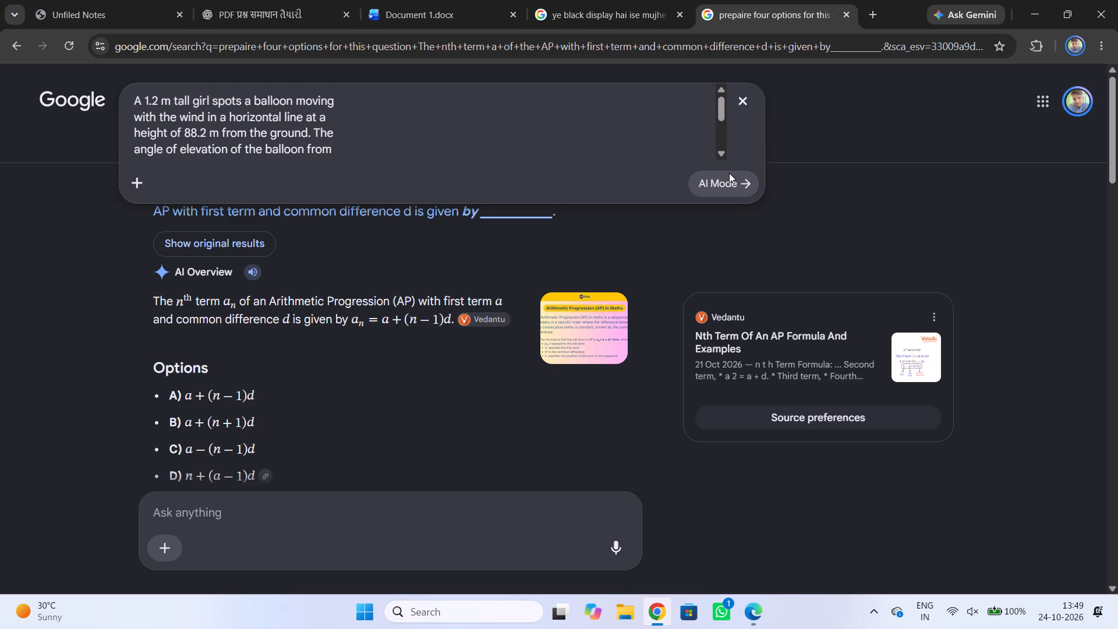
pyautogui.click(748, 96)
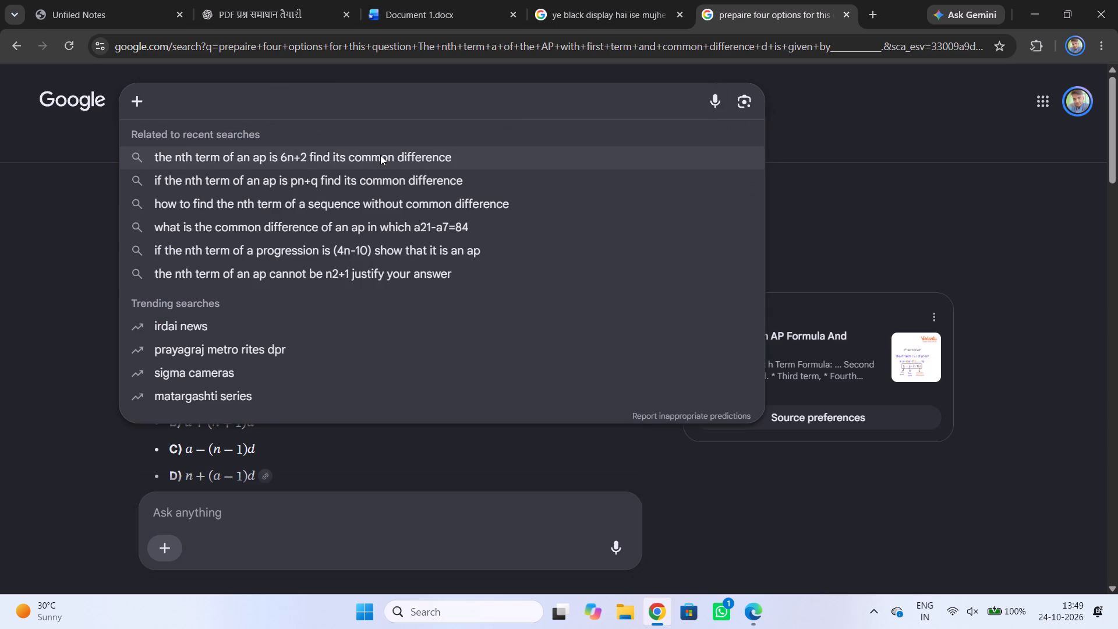
# Paste the copied balloon question into the empty Google search box and correct the angle after "at any instant is" to "60 degree".
pyautogui.hotkey('ctrl', 'v')
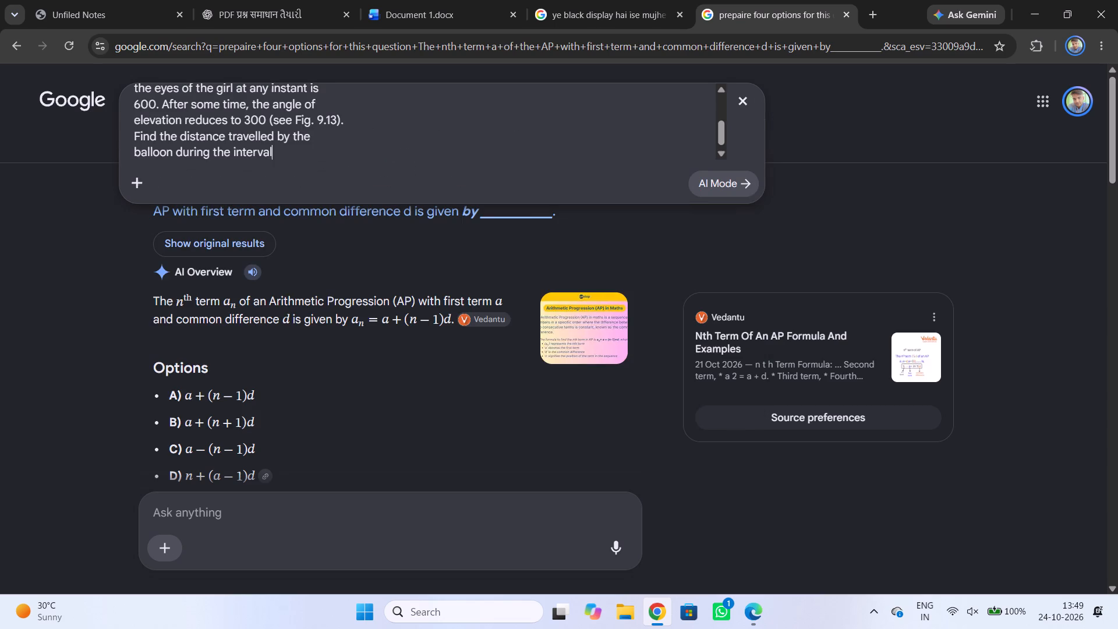
pyautogui.scroll(2, 242, 157)
pyautogui.scroll(-4, 256, 130)
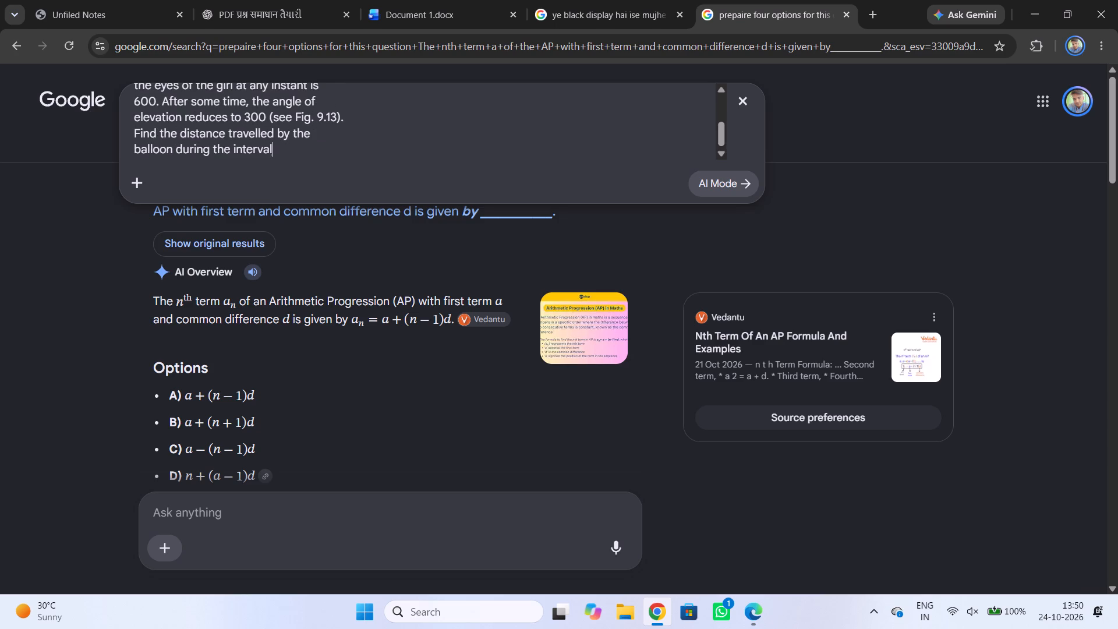
pyautogui.doubleClick(157, 97)
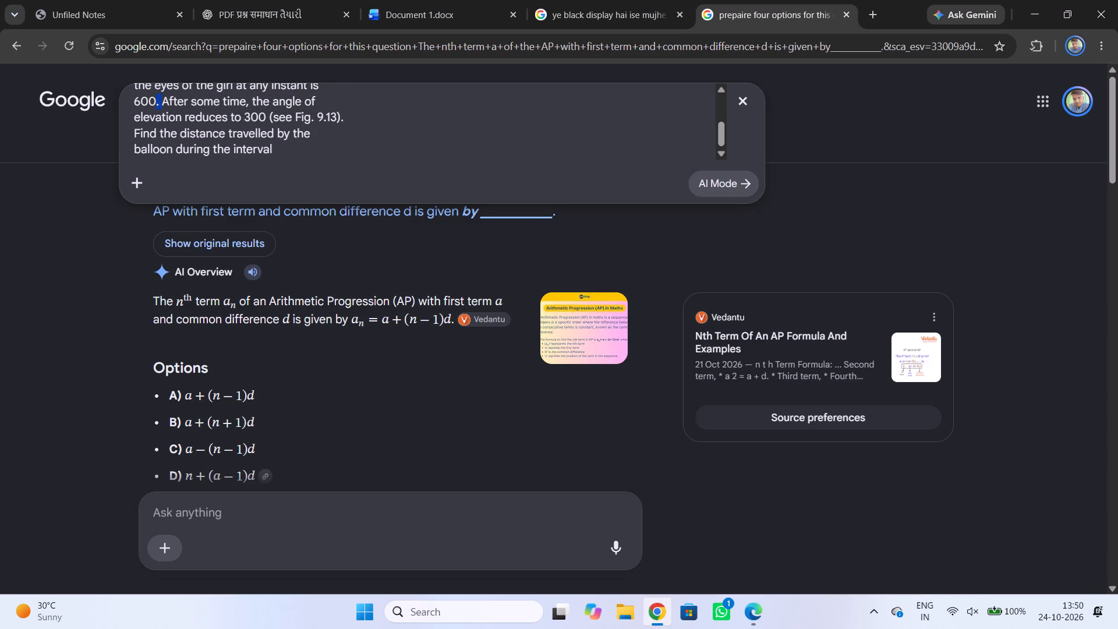
pyautogui.doubleClick(155, 97)
pyautogui.doubleClick(155, 100)
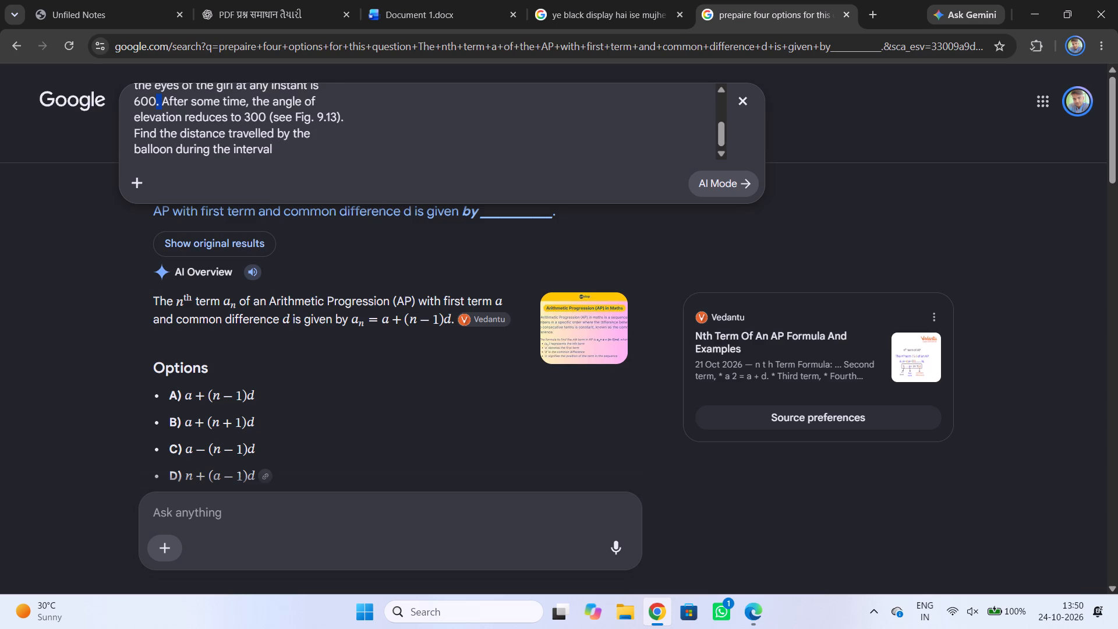
pyautogui.click(155, 107)
pyautogui.click(153, 100)
pyautogui.press('BackSpace')
pyautogui.press('space')
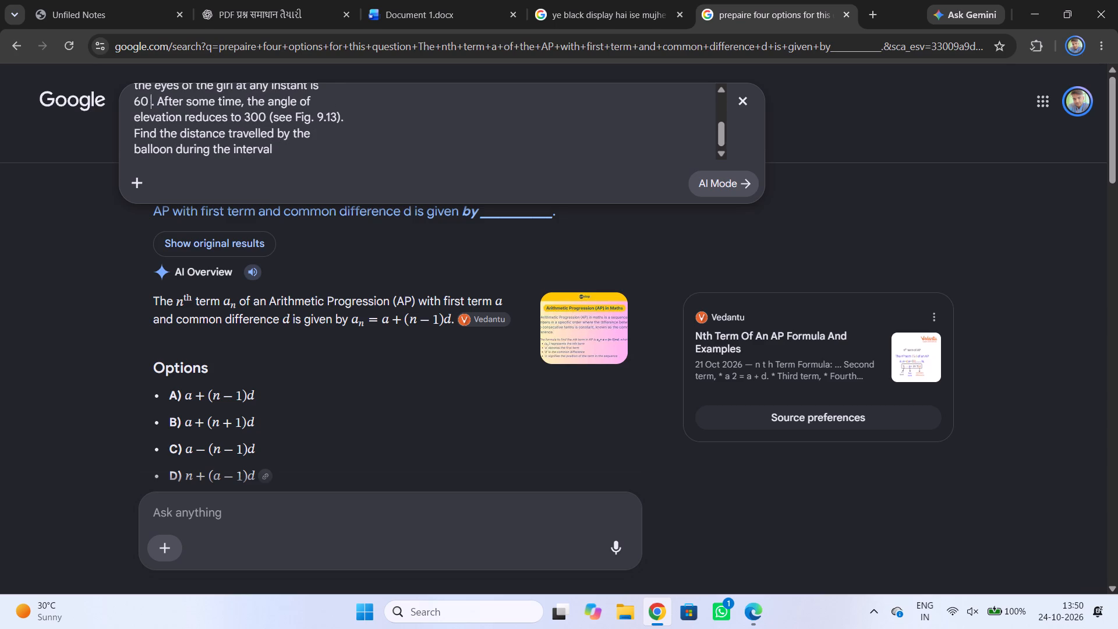
pyautogui.write('de')
pyautogui.write('gree')
# Correct the angle after "elevation reduces to" in the pasted balloon question to "30 degree".
pyautogui.doubleClick(263, 119)
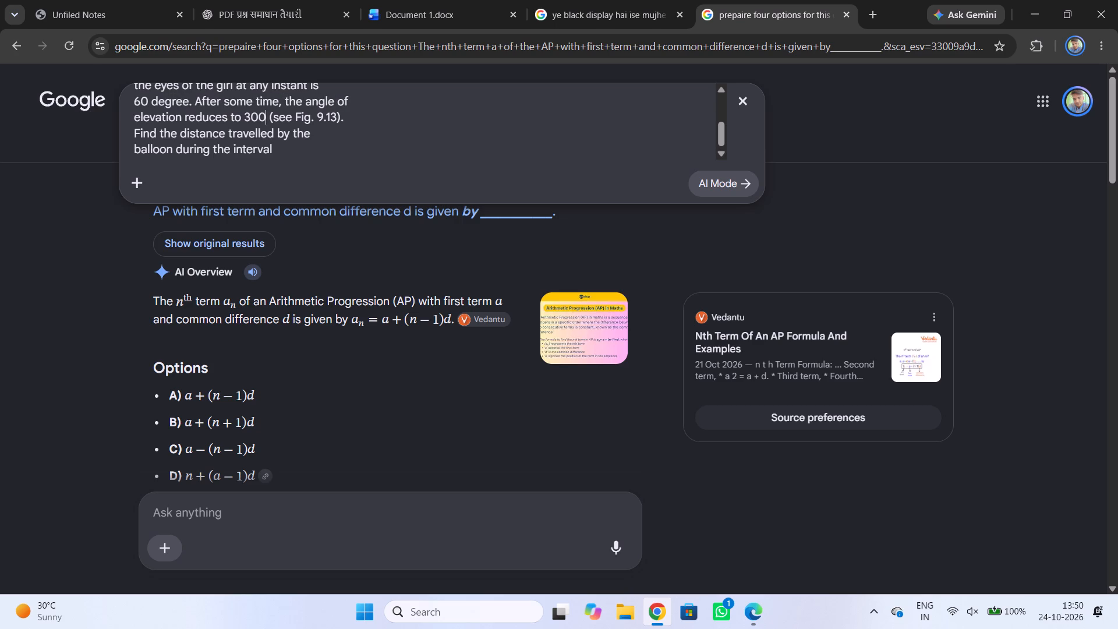
pyautogui.press('BackSpace')
pyautogui.press('BackSpace')
pyautogui.press('space')
pyautogui.write('degreee')
pyautogui.press('BackSpace')
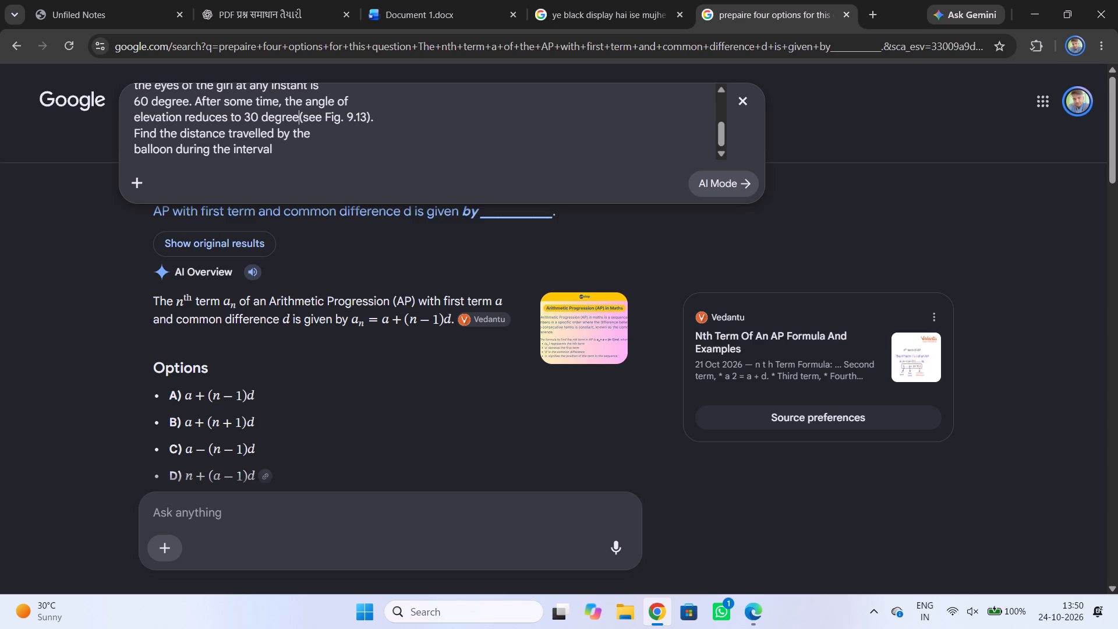
pyautogui.press('space')
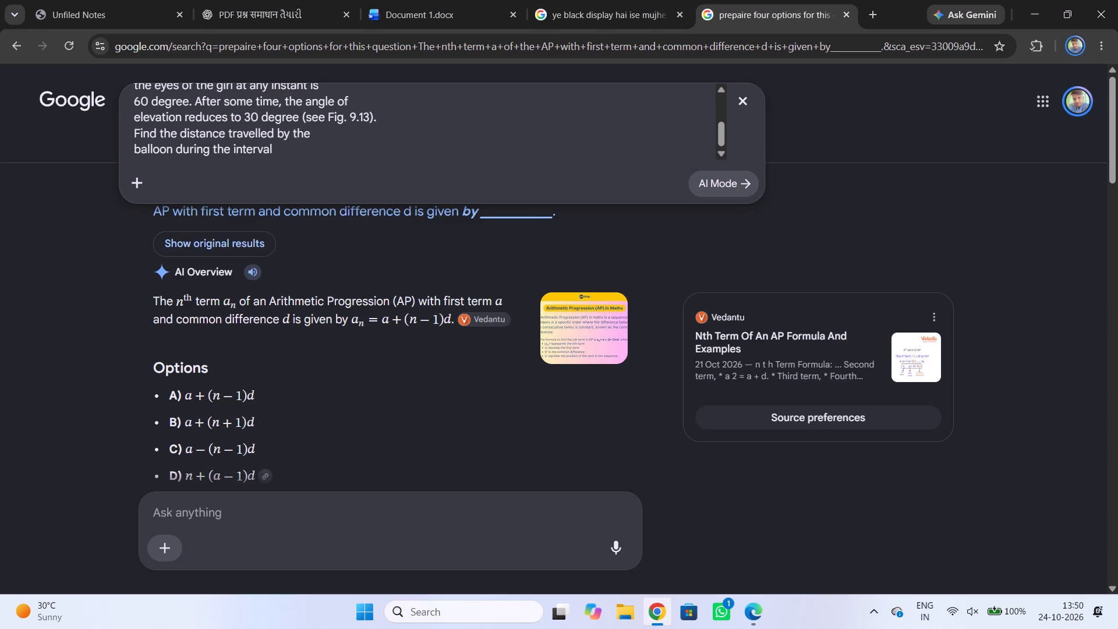
# Delete the figure reference "see Fig. 9.13" after "30 degree" in the pasted question and check the text.
pyautogui.doubleClick(373, 116)
pyautogui.click(373, 116)
pyautogui.press('Left')
pyautogui.press('Right')
pyautogui.press('BackSpace')
pyautogui.press('BackSpace')
pyautogui.press('BackSpace')
pyautogui.press('BackSpace')
pyautogui.press('BackSpace')
pyautogui.press('BackSpace')
pyautogui.press('BackSpace')
pyautogui.press('BackSpace')
pyautogui.press('BackSpace')
pyautogui.press('BackSpace')
pyautogui.press('BackSpace')
pyautogui.press('BackSpace')
pyautogui.press('BackSpace')
pyautogui.press('BackSpace')
pyautogui.press('BackSpace')
pyautogui.scroll(1, 366, 164)
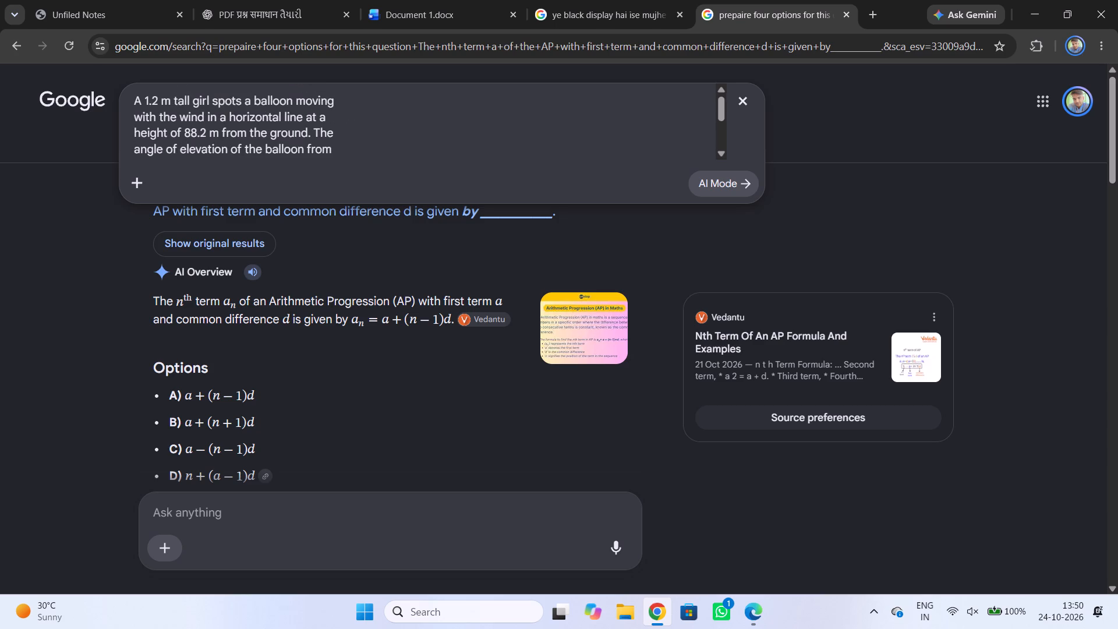
pyautogui.scroll(-2, 349, 167)
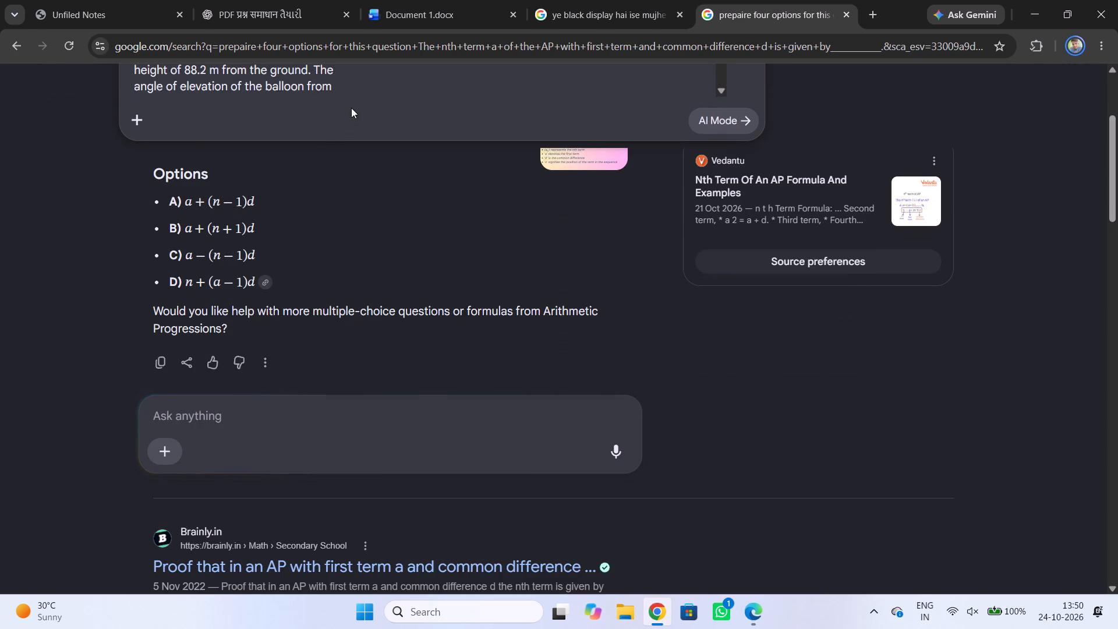
# Check the end of the edited balloon question in the search box and look at the textbook original in Edge.
pyautogui.click(298, 123)
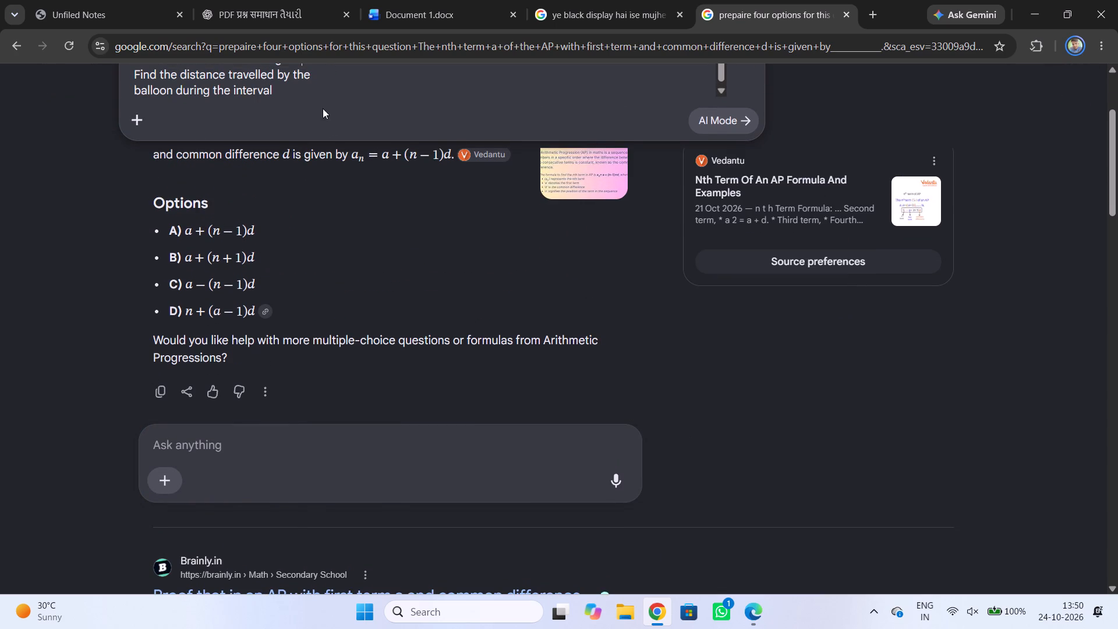
pyautogui.scroll(-1, 286, 90)
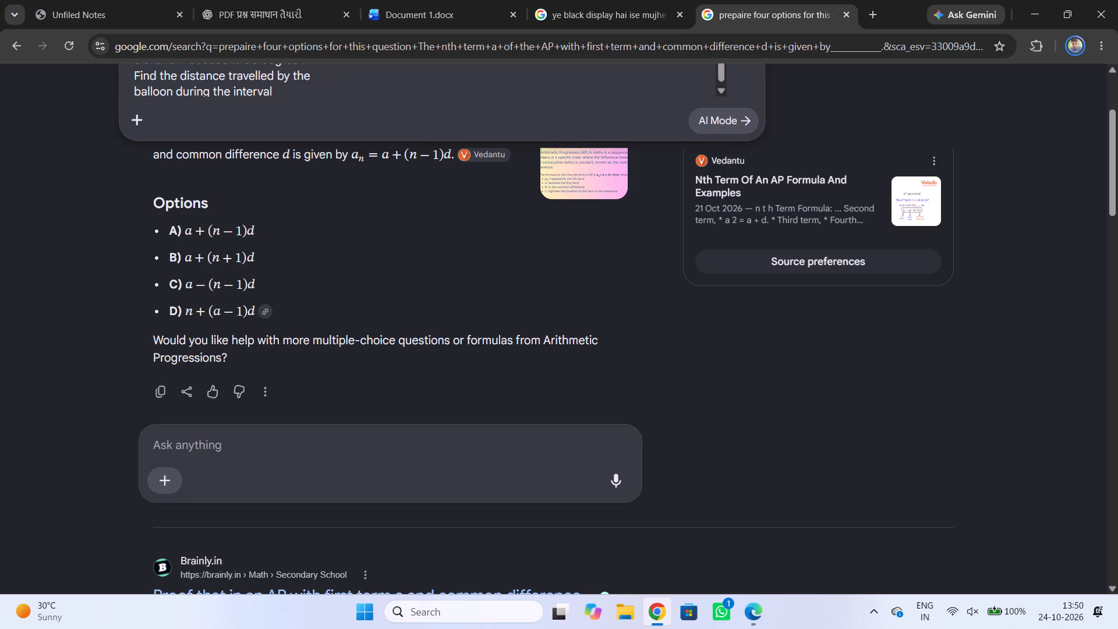
pyautogui.click(755, 622)
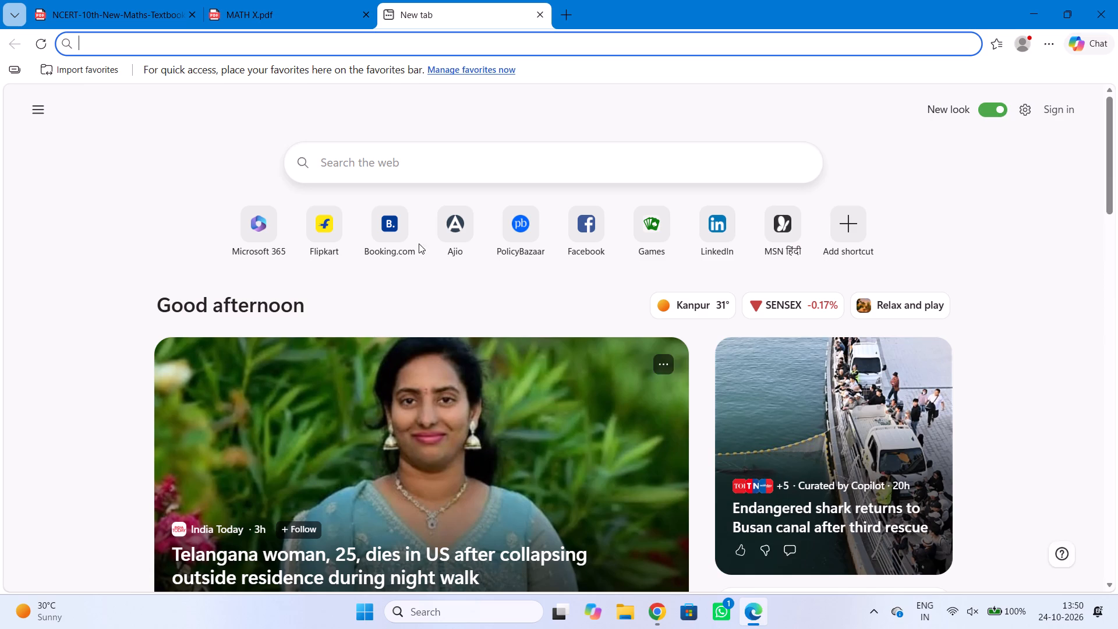
pyautogui.click(295, 0)
pyautogui.click(160, 0)
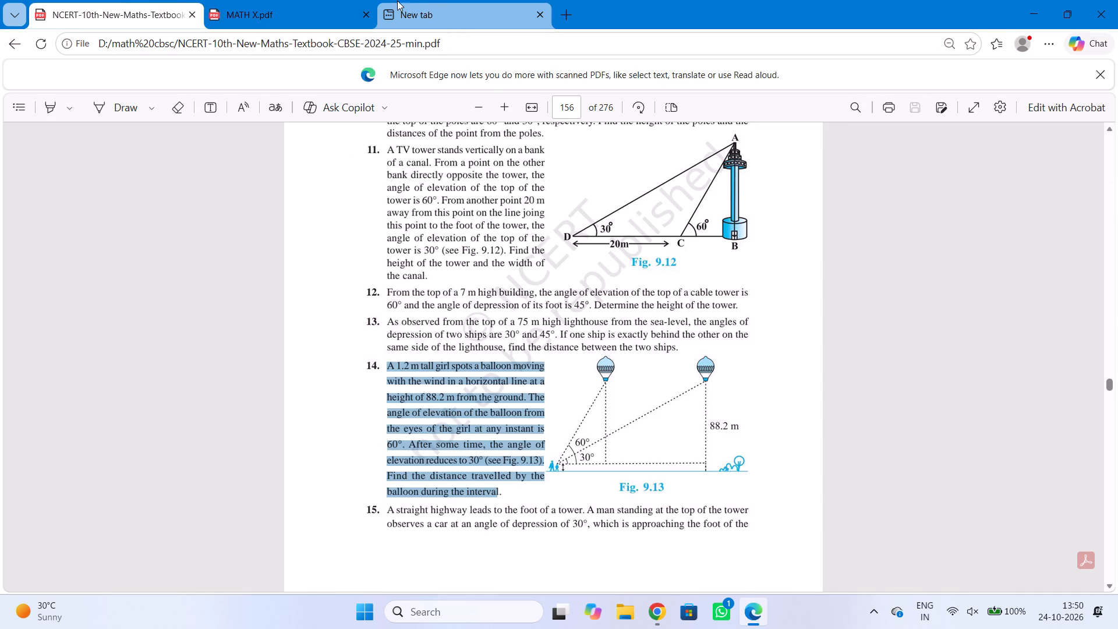
pyautogui.click(434, 1)
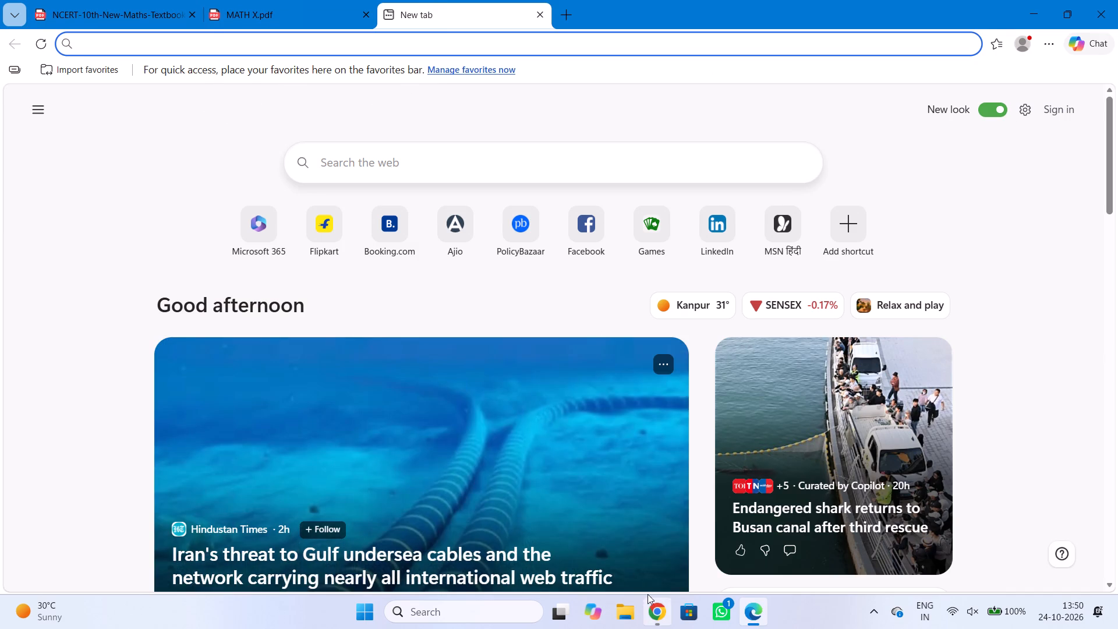
pyautogui.click(652, 610)
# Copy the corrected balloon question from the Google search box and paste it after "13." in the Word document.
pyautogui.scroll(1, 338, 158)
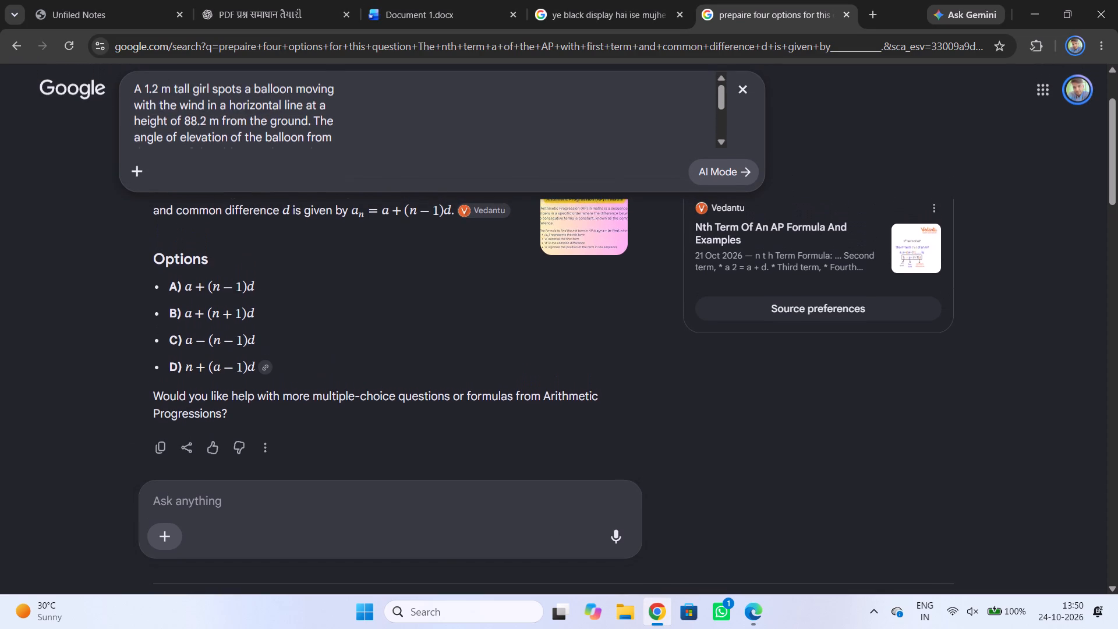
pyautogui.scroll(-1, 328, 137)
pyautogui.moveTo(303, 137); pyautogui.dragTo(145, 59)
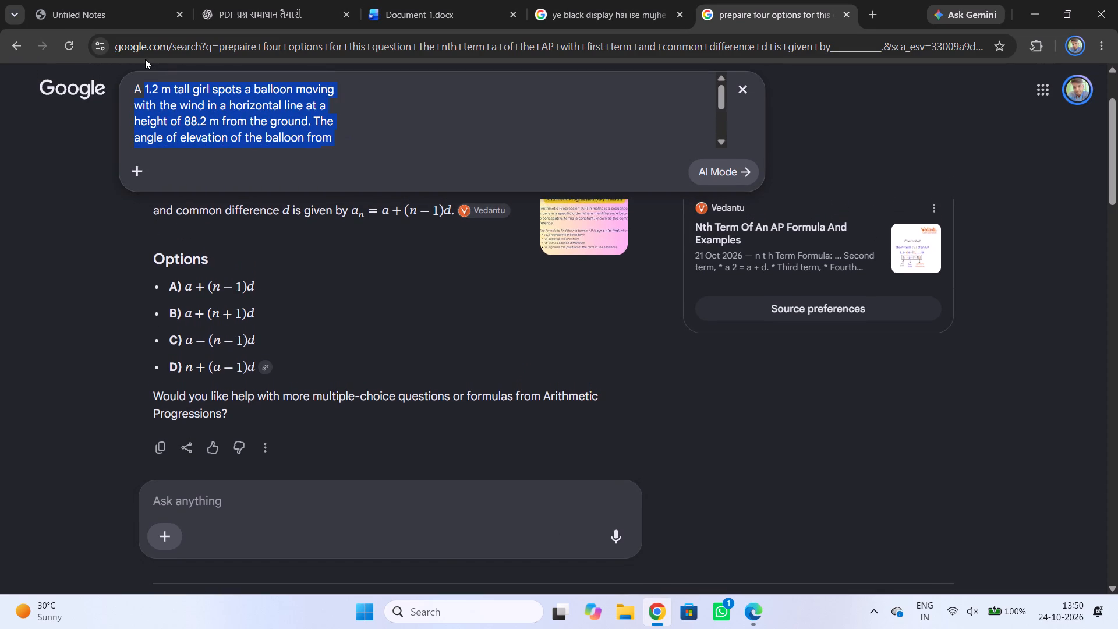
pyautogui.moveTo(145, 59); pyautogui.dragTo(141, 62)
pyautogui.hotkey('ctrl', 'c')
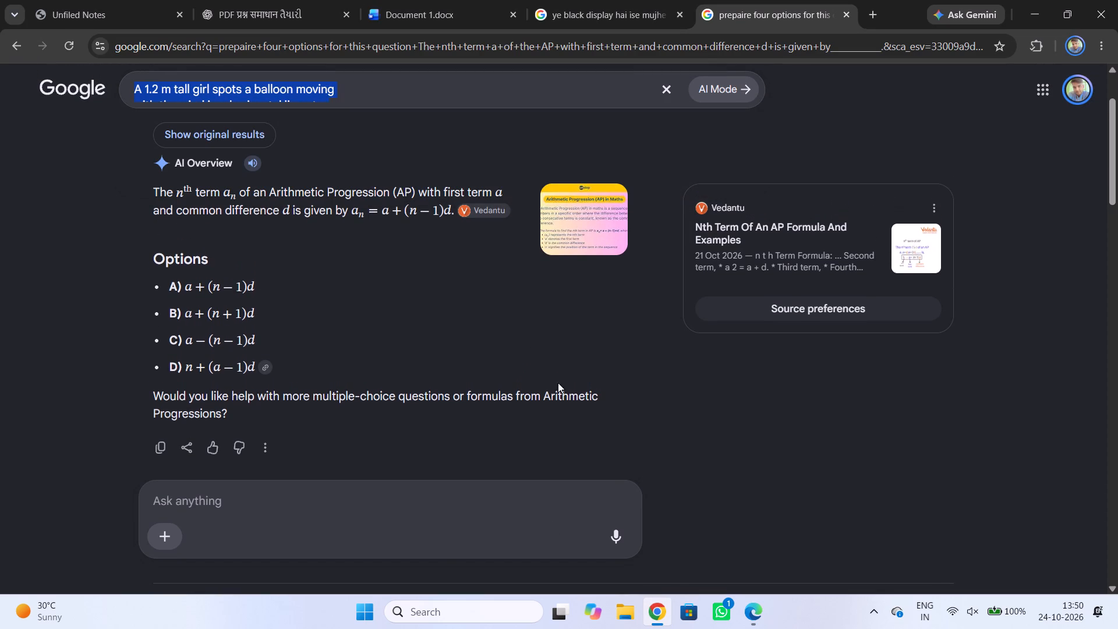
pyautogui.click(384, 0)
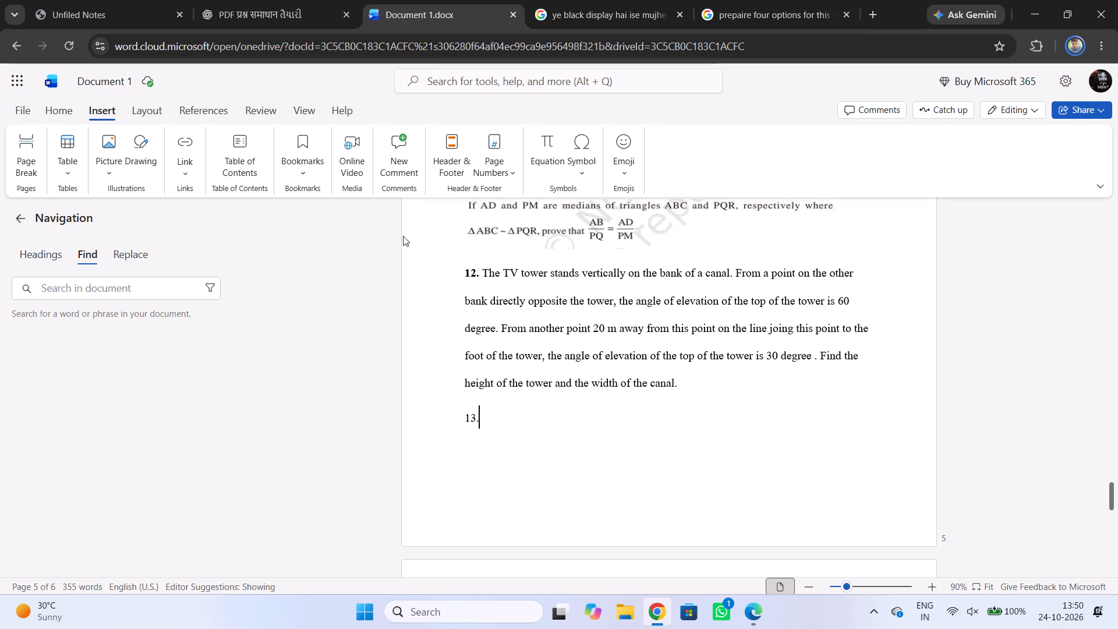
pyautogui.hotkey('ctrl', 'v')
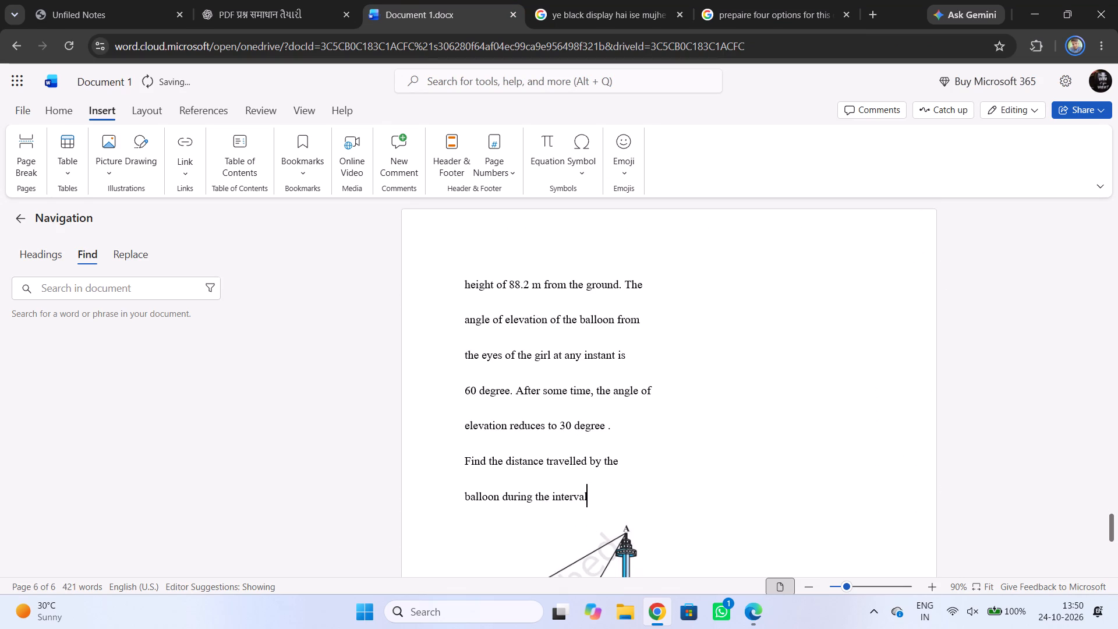
# Review the line breaks and page layout of the pasted question 13, down to the tower figure.
pyautogui.click(583, 514)
pyautogui.click(559, 510)
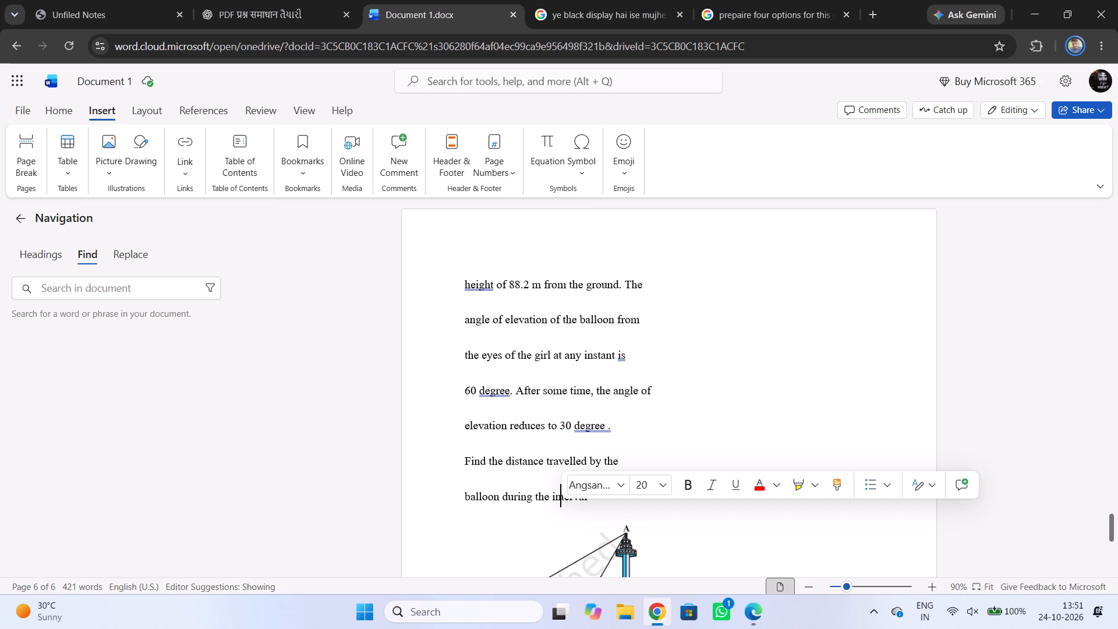
pyautogui.scroll(2, 530, 323)
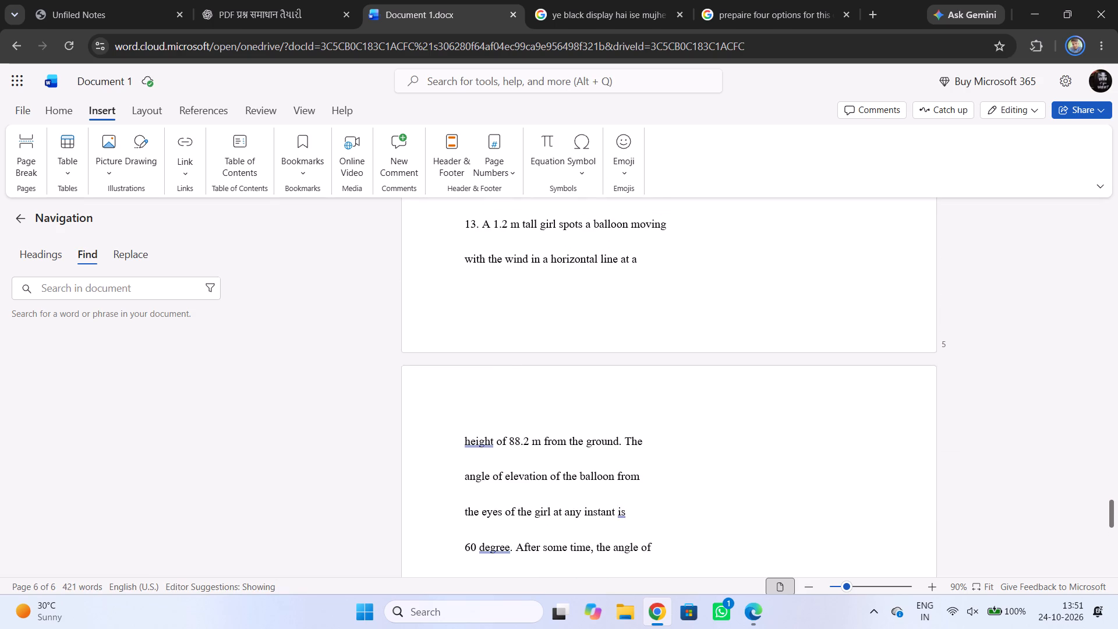
pyautogui.scroll(1, 543, 323)
pyautogui.scroll(1, 613, 317)
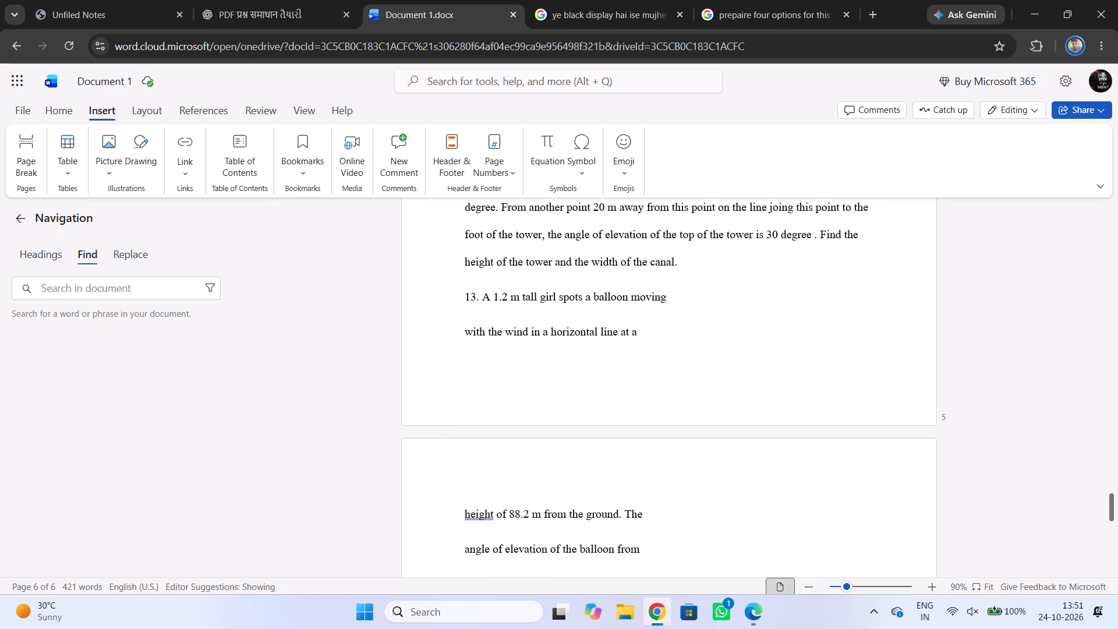
pyautogui.scroll(-6, 588, 378)
pyautogui.scroll(1, 649, 382)
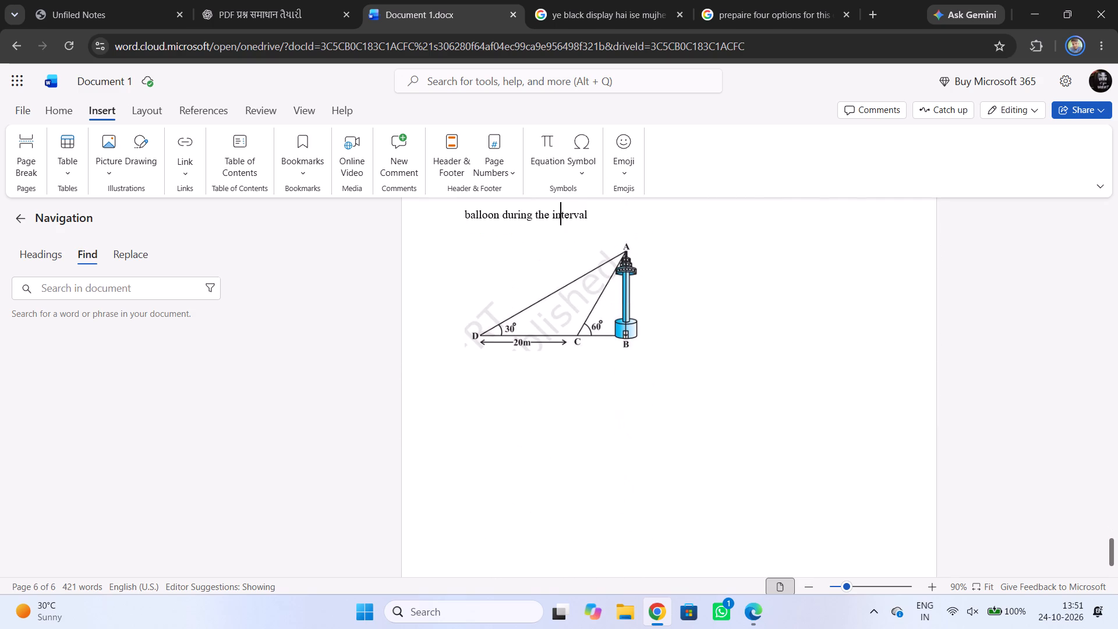
pyautogui.scroll(3, 642, 380)
# Delete the whole pasted balloon question, including its number "13.", from below question 12.
pyautogui.moveTo(598, 344); pyautogui.dragTo(594, 349)
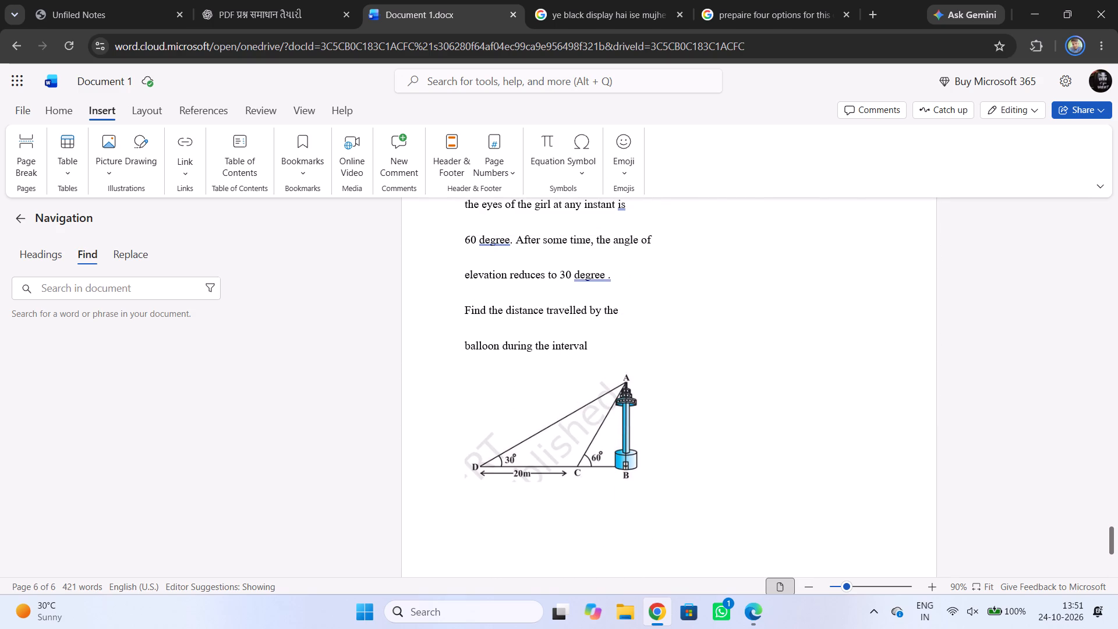
pyautogui.moveTo(594, 349); pyautogui.dragTo(453, 294)
pyautogui.scroll(3, 501, 291)
pyautogui.scroll(2, 453, 294)
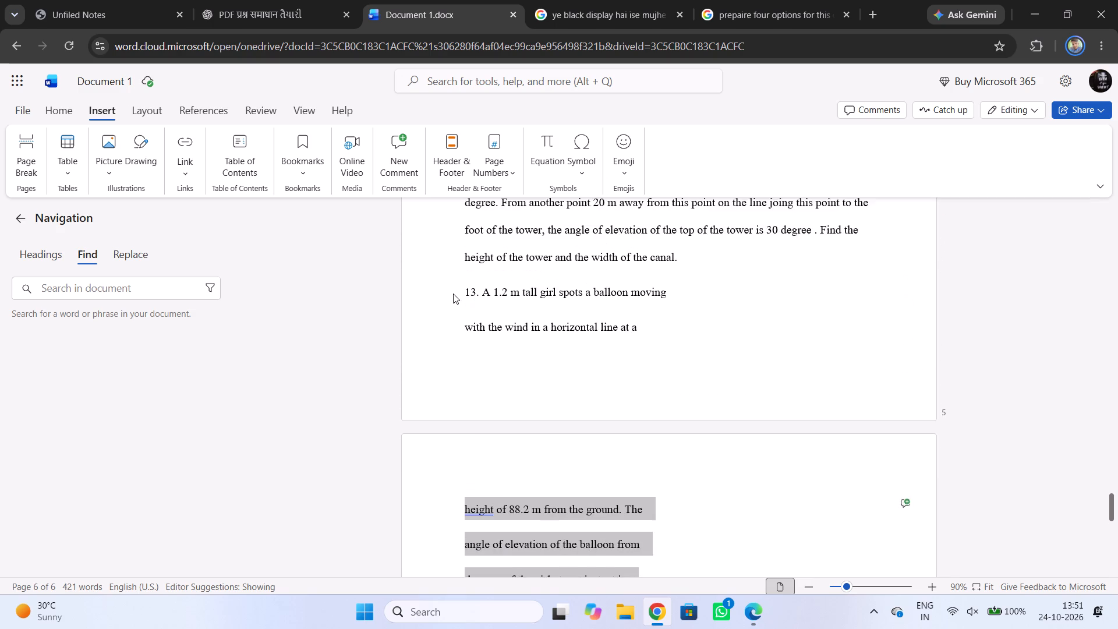
pyautogui.moveTo(453, 294); pyautogui.dragTo(497, 331)
pyautogui.scroll(1, 451, 295)
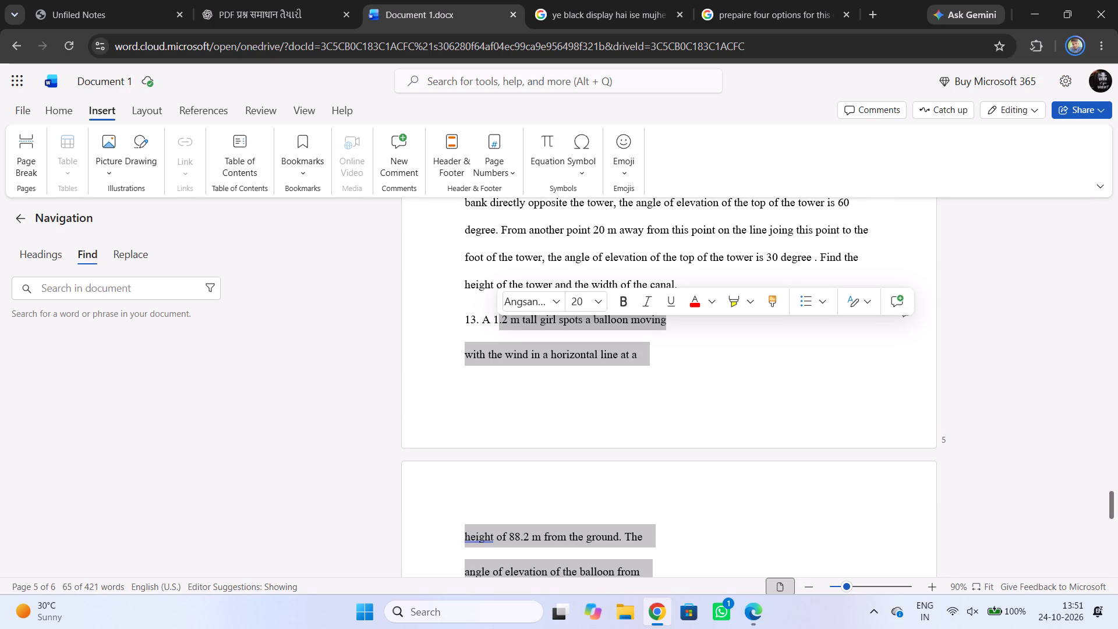
pyautogui.press('BackSpace')
pyautogui.press('BackSpace')
pyautogui.press('BackSpace')
pyautogui.press('BackSpace')
pyautogui.press('BackSpace')
pyautogui.press('BackSpace')
pyautogui.press('BackSpace')
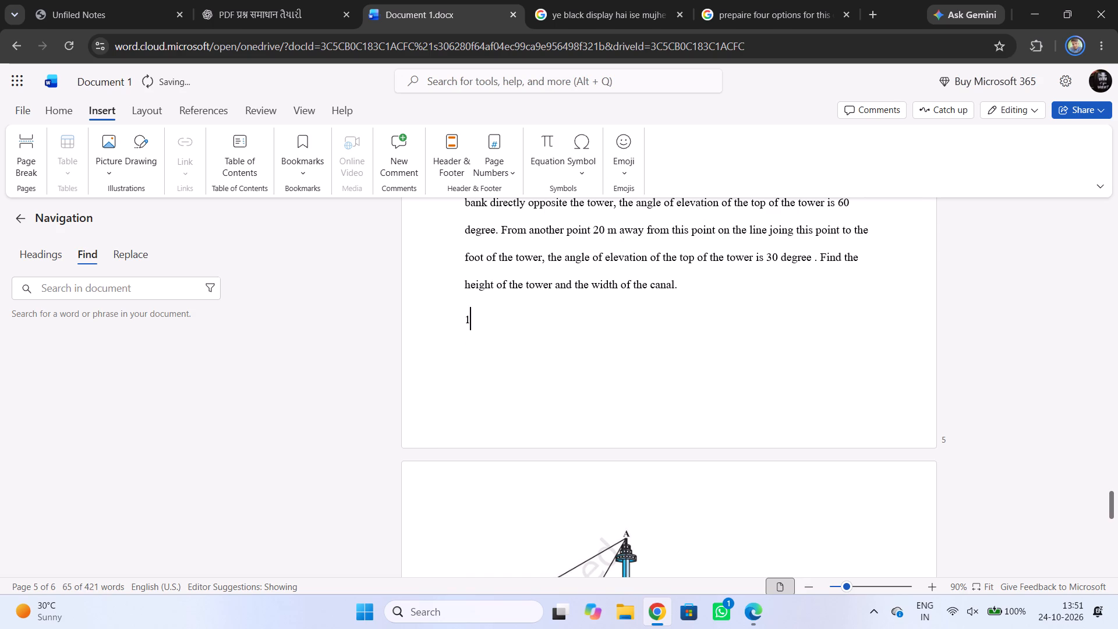
pyautogui.press('BackSpace')
pyautogui.press('BackSpace')
# Delete the TV tower figure on the last page and the empty line left after question 12.
pyautogui.scroll(-1, 578, 395)
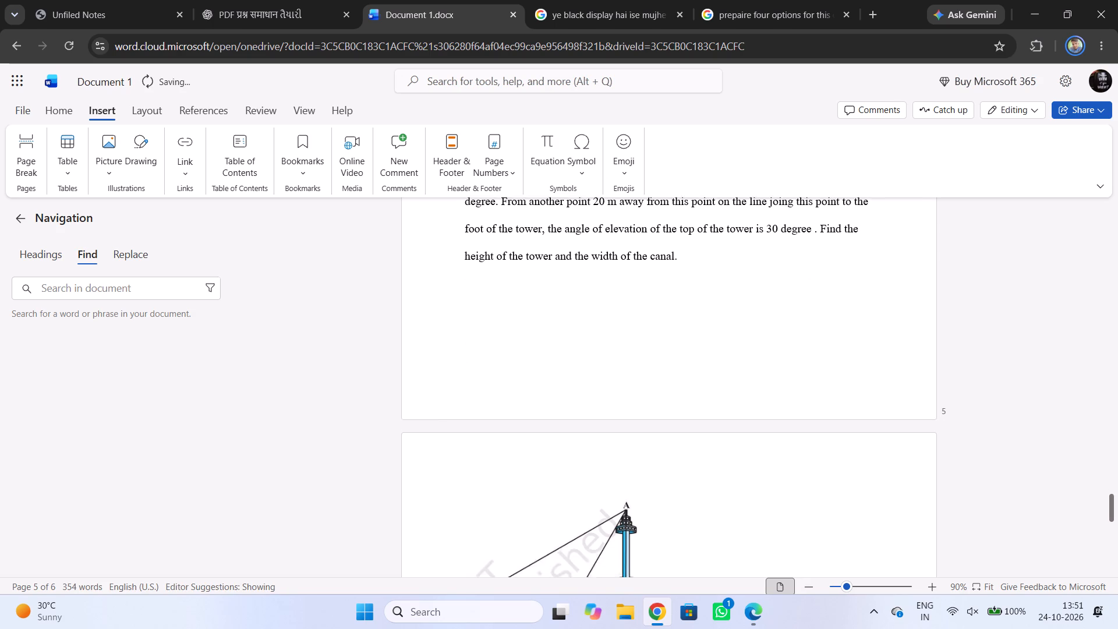
pyautogui.scroll(-1, 582, 407)
pyautogui.click(485, 492)
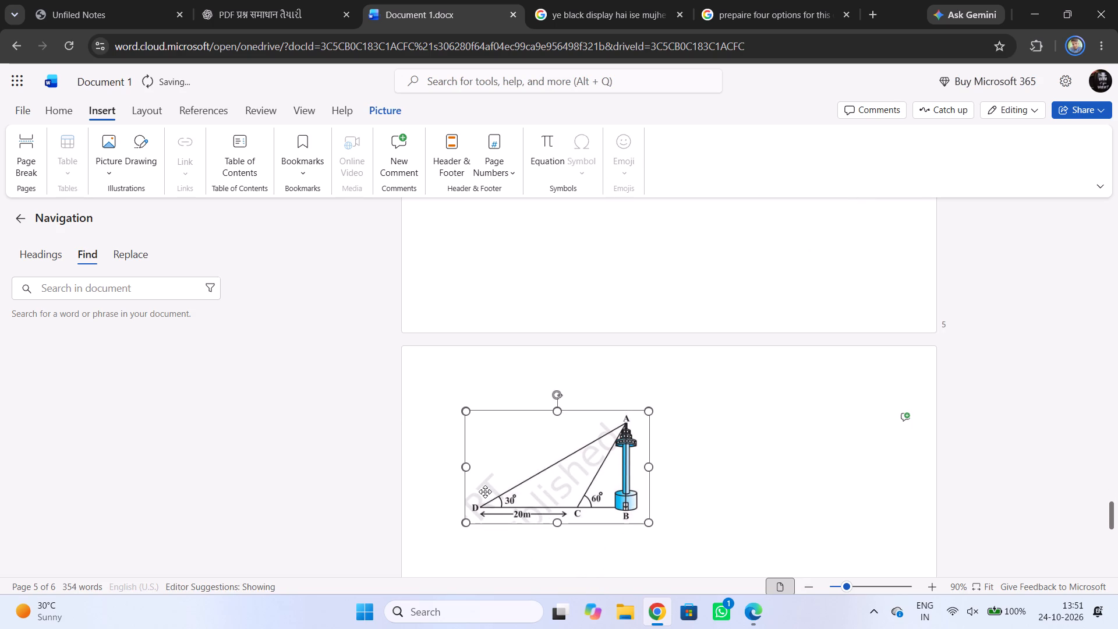
pyautogui.press('BackSpace')
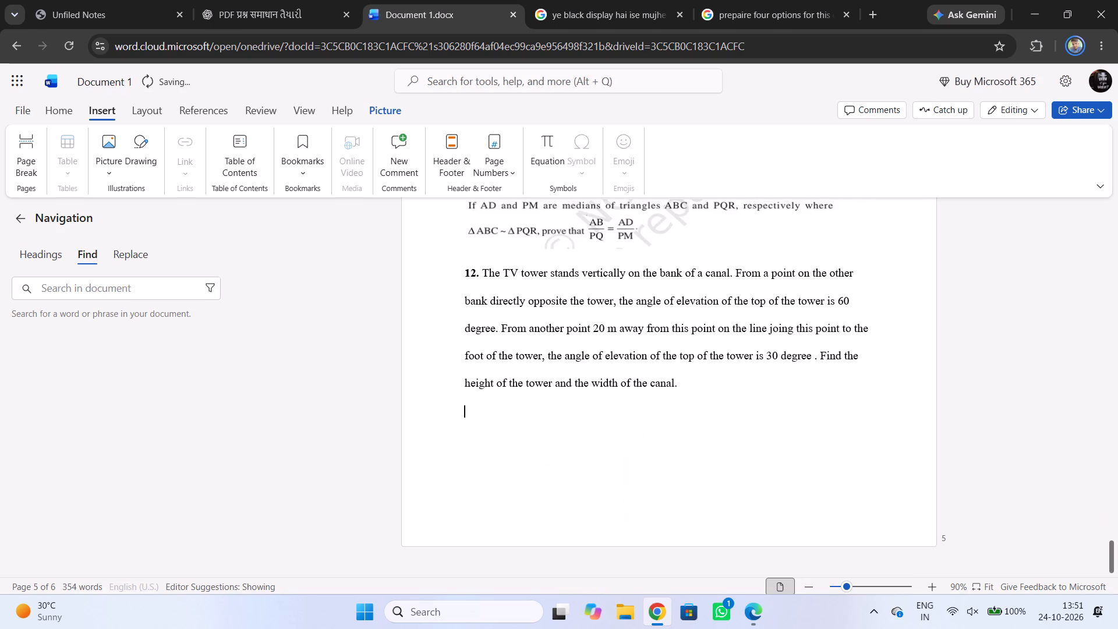
pyautogui.press('BackSpace')
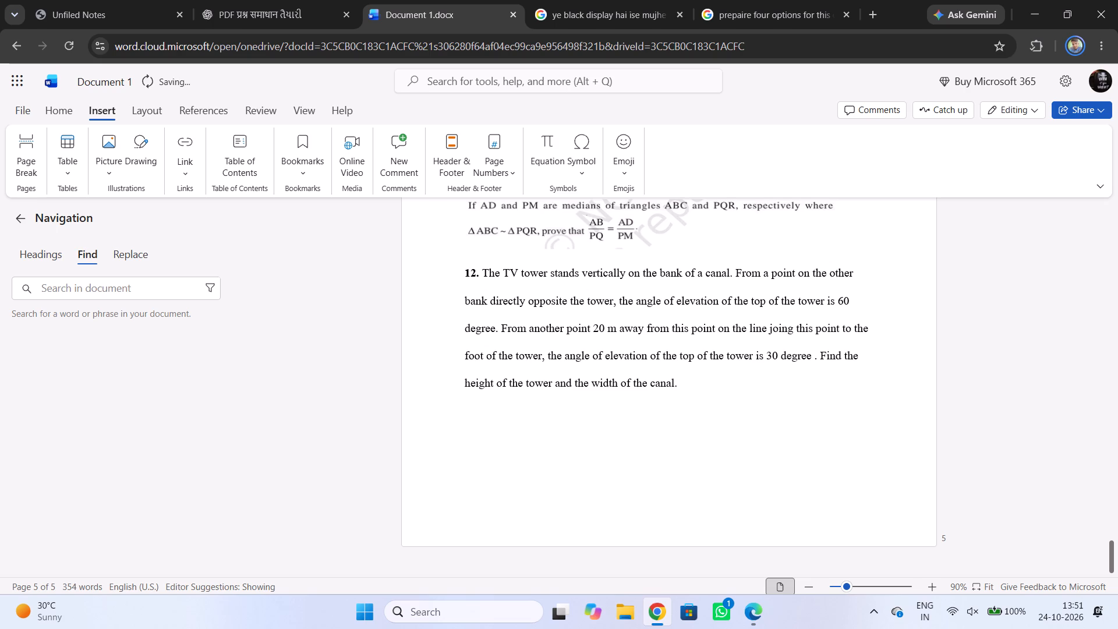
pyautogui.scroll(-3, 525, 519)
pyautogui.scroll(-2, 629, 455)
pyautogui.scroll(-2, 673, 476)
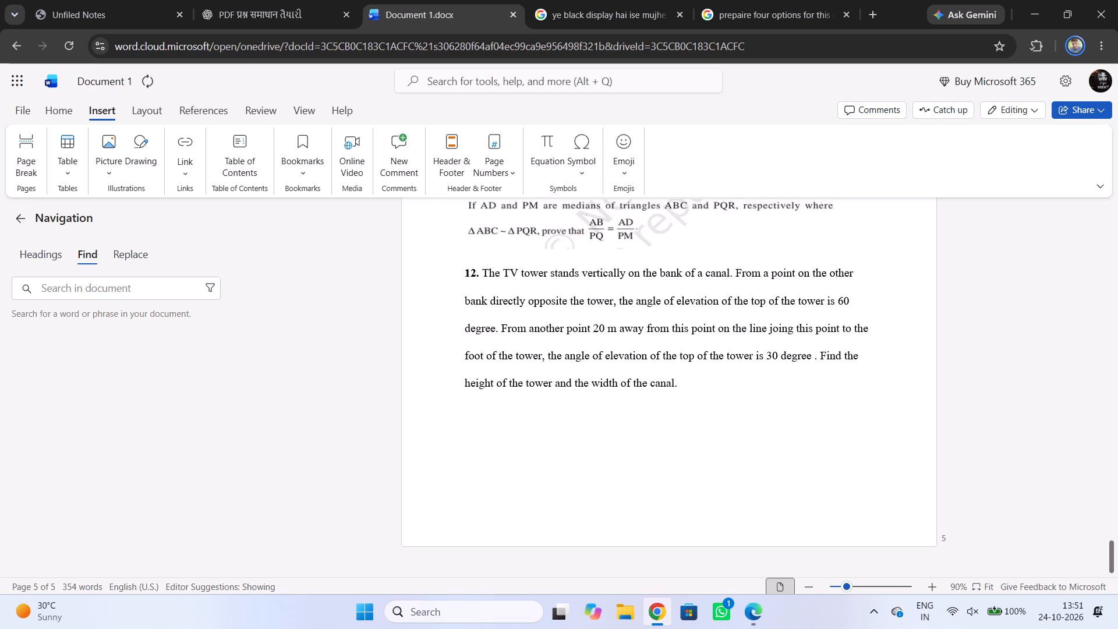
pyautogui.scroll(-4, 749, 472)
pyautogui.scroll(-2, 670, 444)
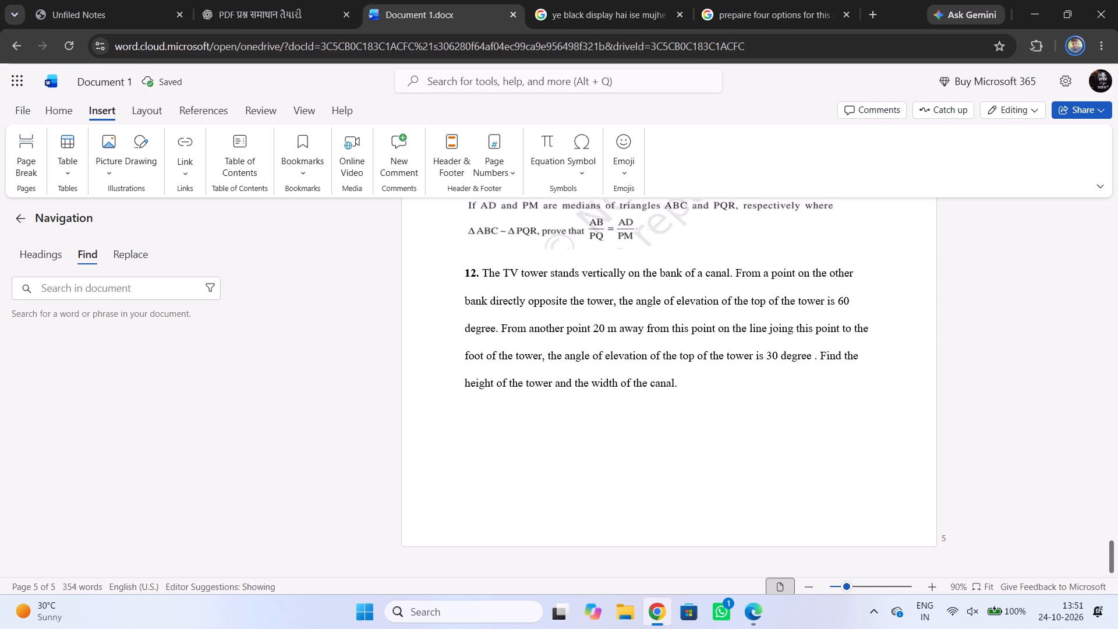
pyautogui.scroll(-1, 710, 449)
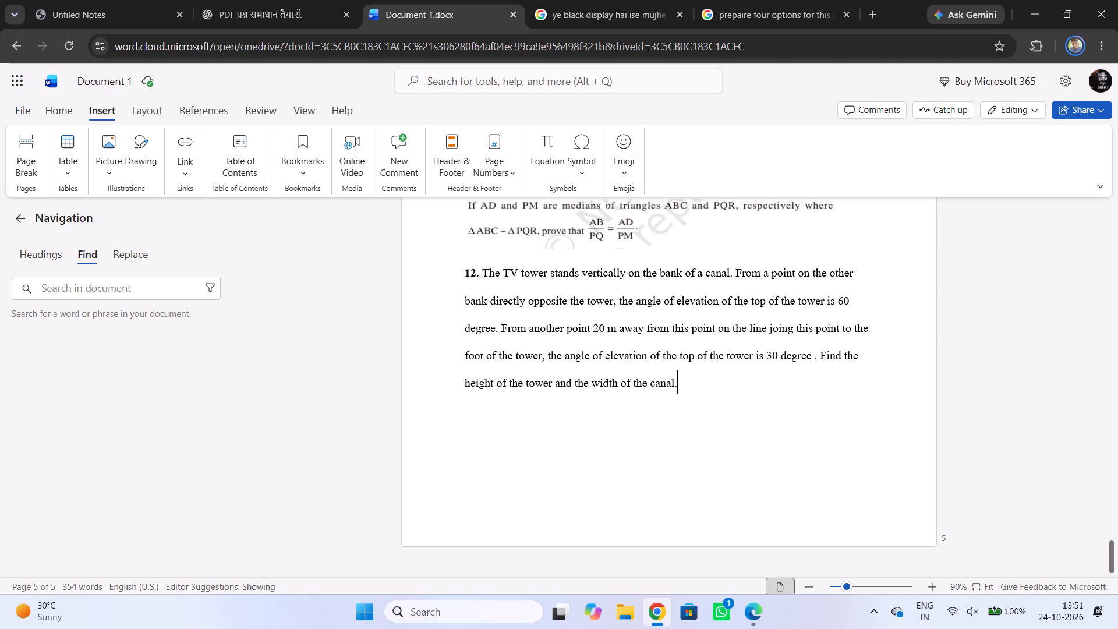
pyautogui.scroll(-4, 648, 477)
# Switch to the NCERT textbook PDF in Edge and take a screen snip of the TV tower diagram, Fig. 9.12.
pyautogui.click(752, 610)
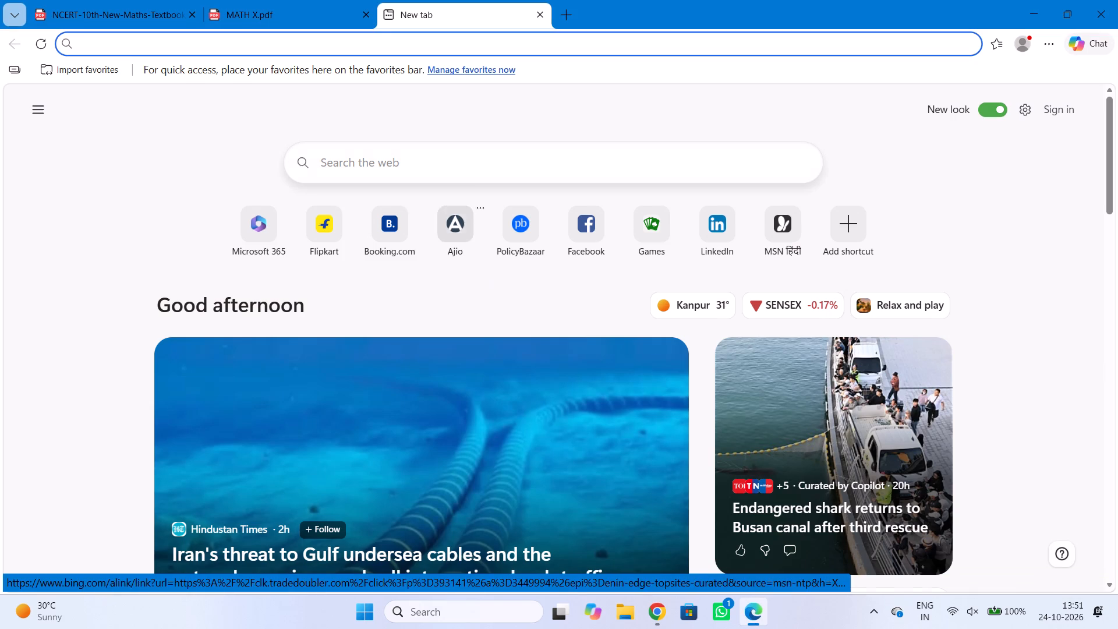
pyautogui.click(131, 1)
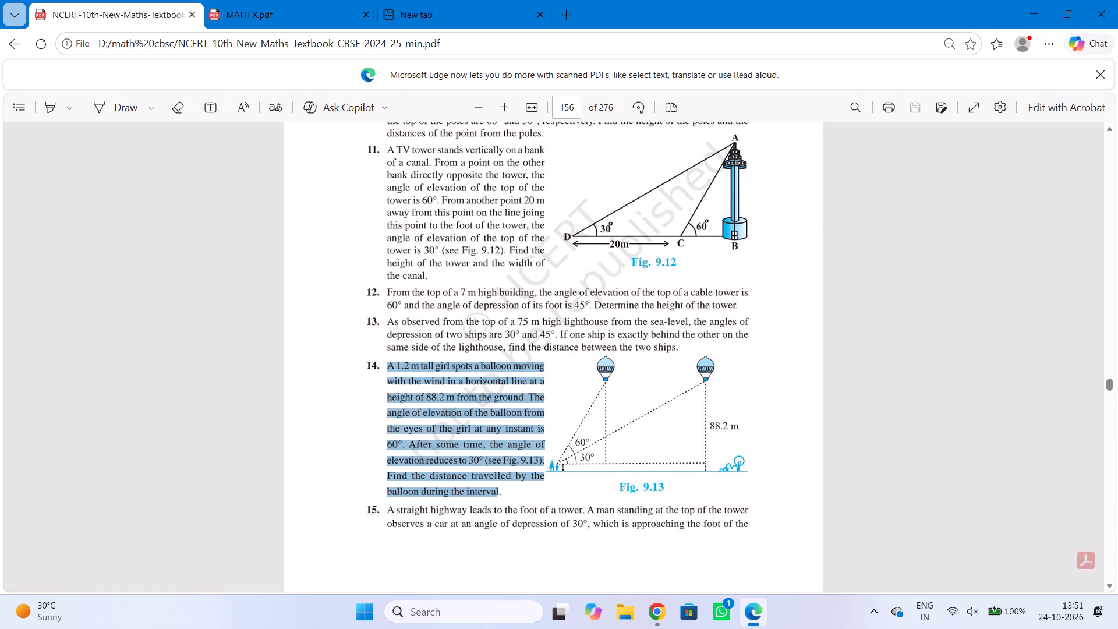
pyautogui.scroll(1, 652, 260)
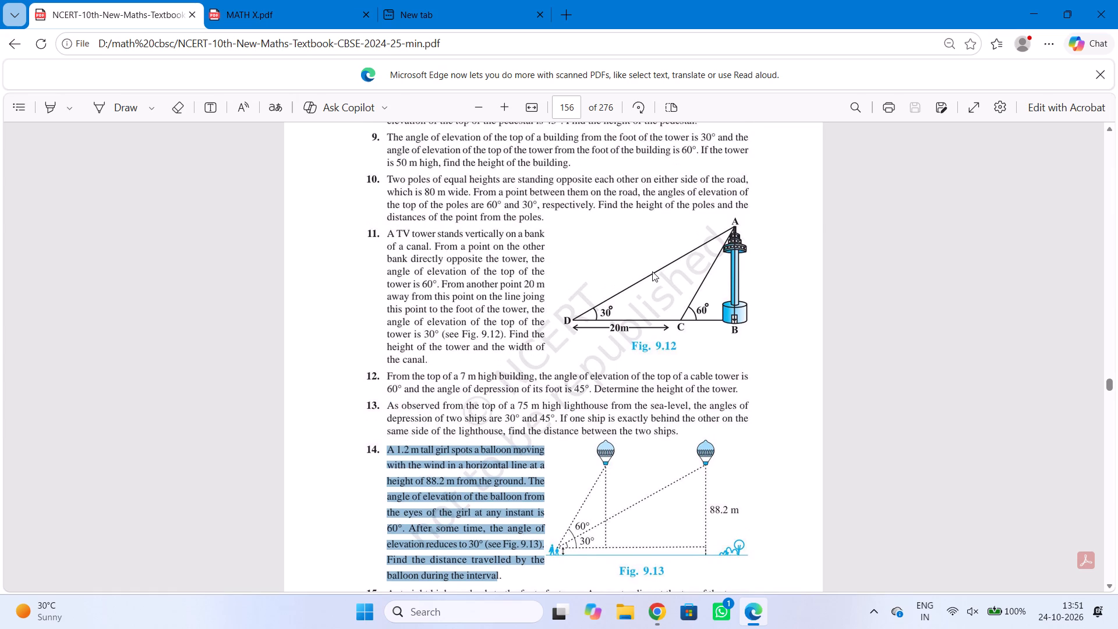
pyautogui.press('Print')
pyautogui.moveTo(559, 220); pyautogui.dragTo(776, 308)
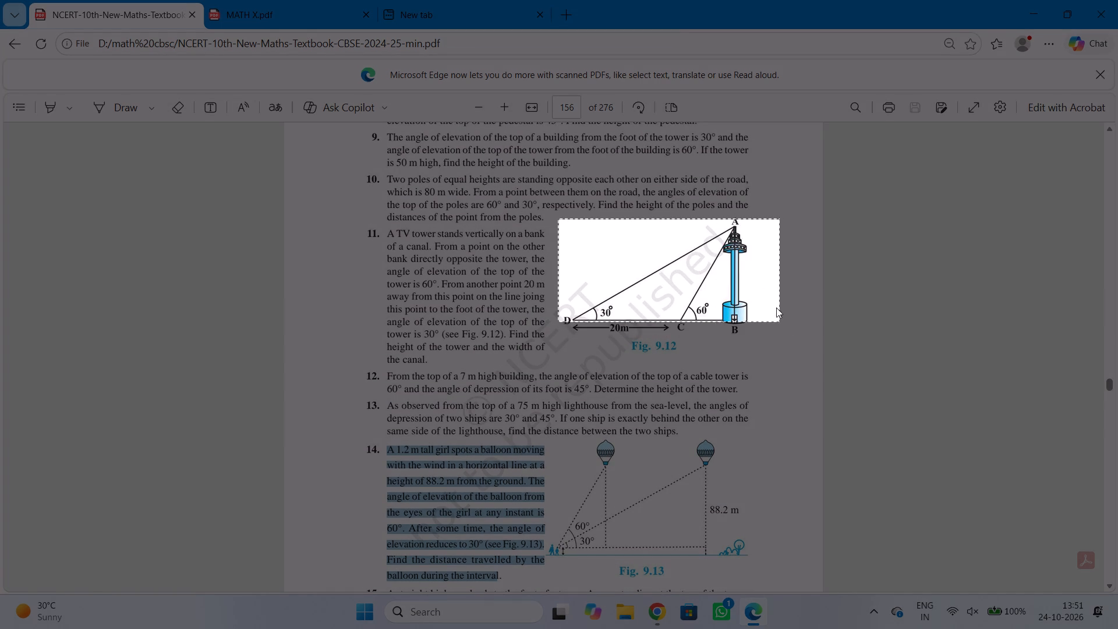
pyautogui.moveTo(776, 308); pyautogui.dragTo(550, 222)
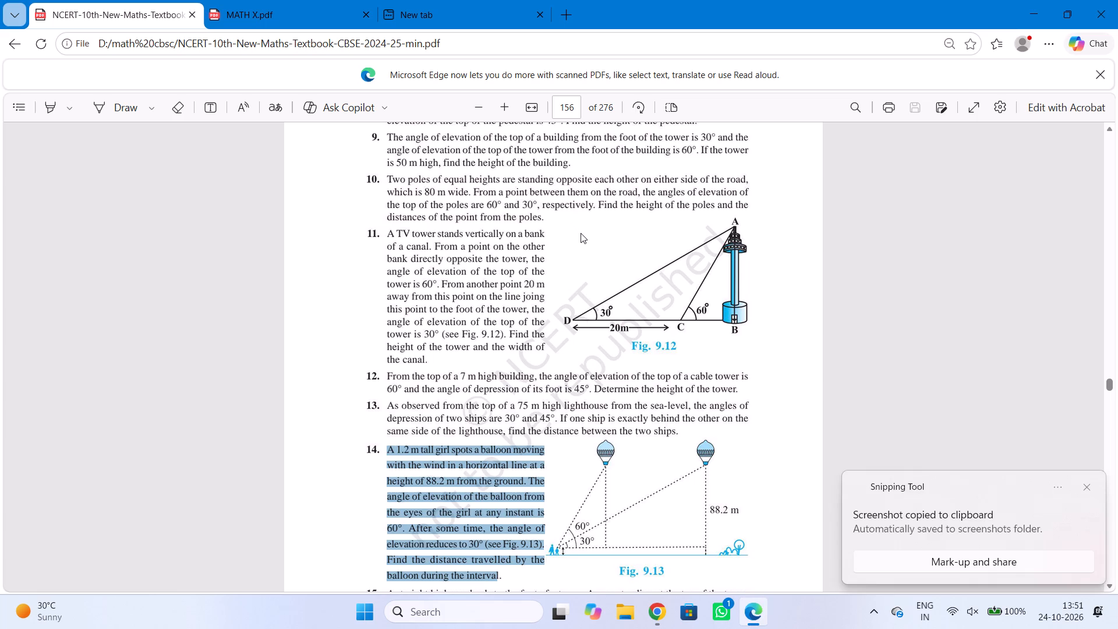
# Snip the TV tower diagram, Fig. 9.12, again and paste it at the end of question 12 in the Word document.
pyautogui.doubleClick(581, 233)
pyautogui.press('Print')
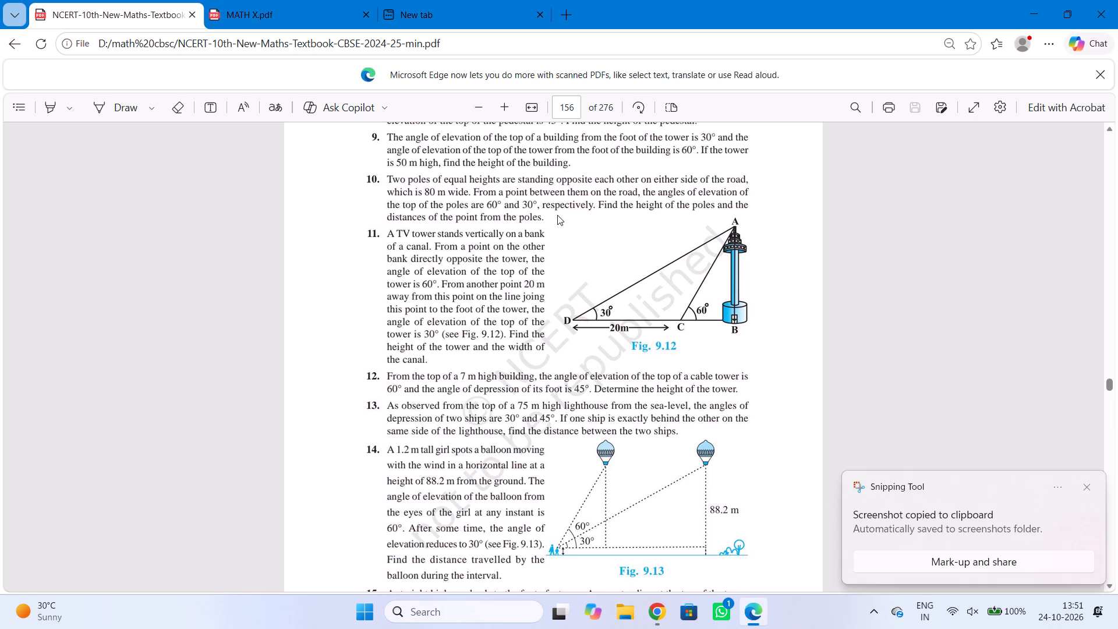
pyautogui.moveTo(554, 215); pyautogui.dragTo(769, 335)
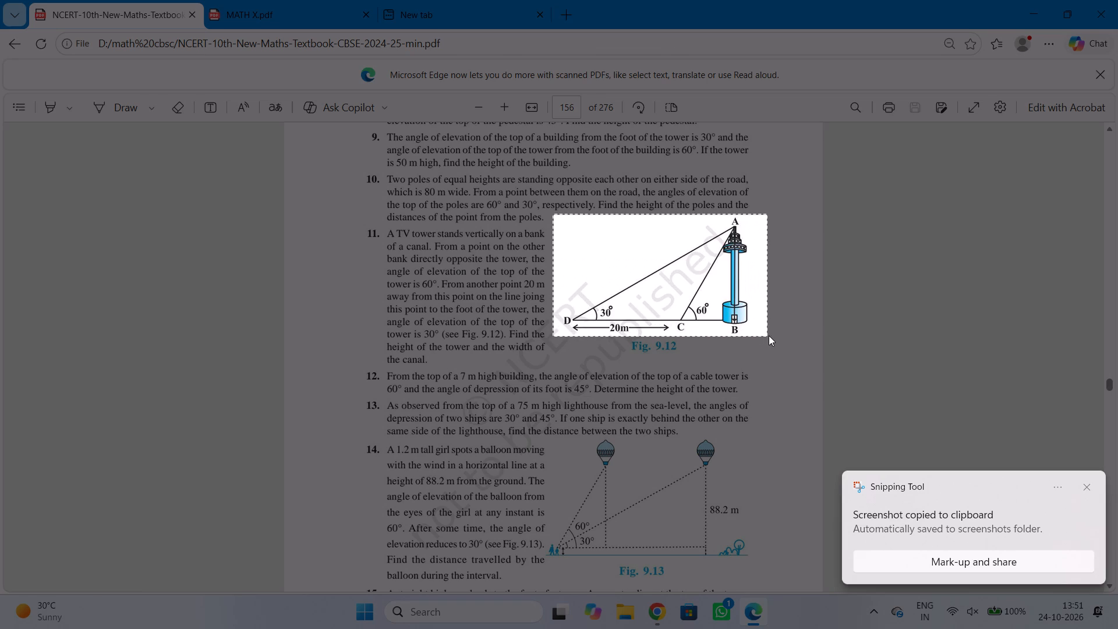
pyautogui.moveTo(769, 335); pyautogui.dragTo(770, 338)
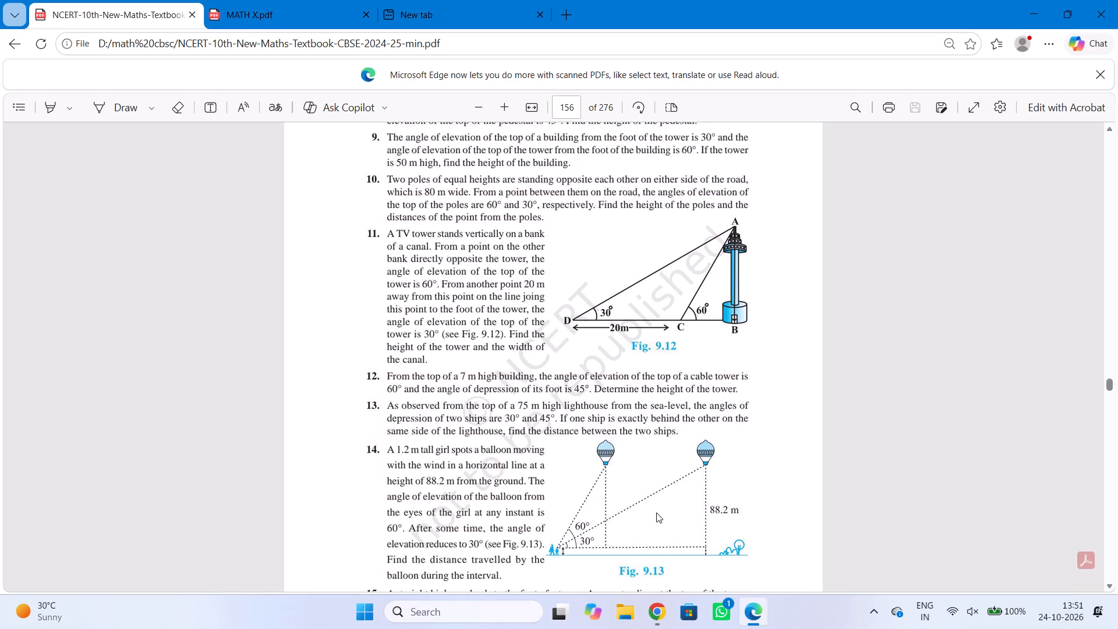
pyautogui.click(666, 621)
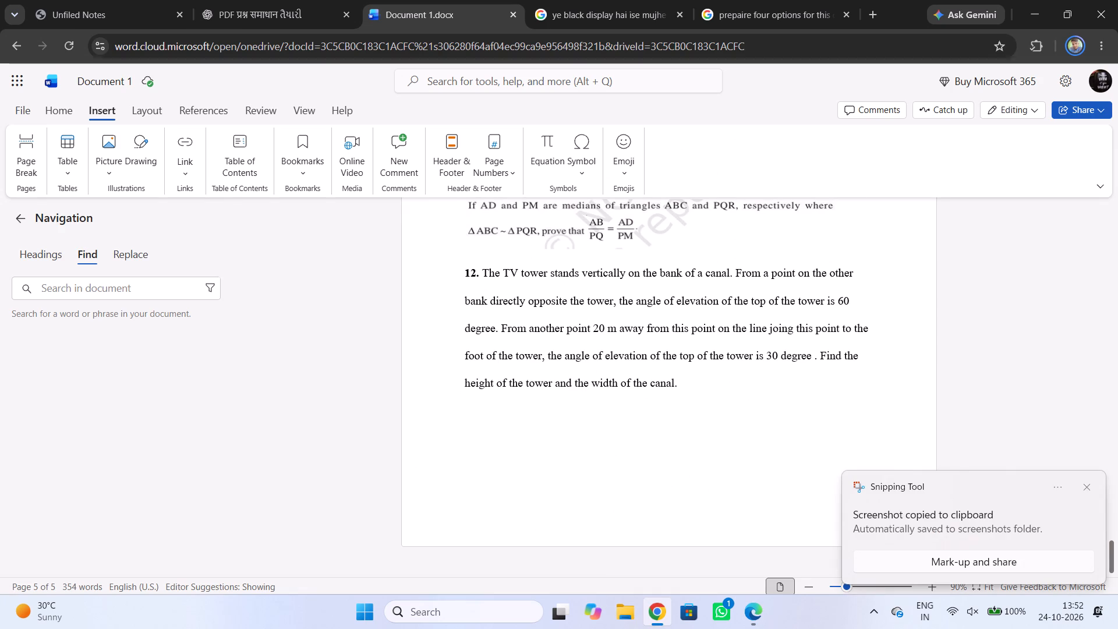
pyautogui.hotkey('ctrl', 'v')
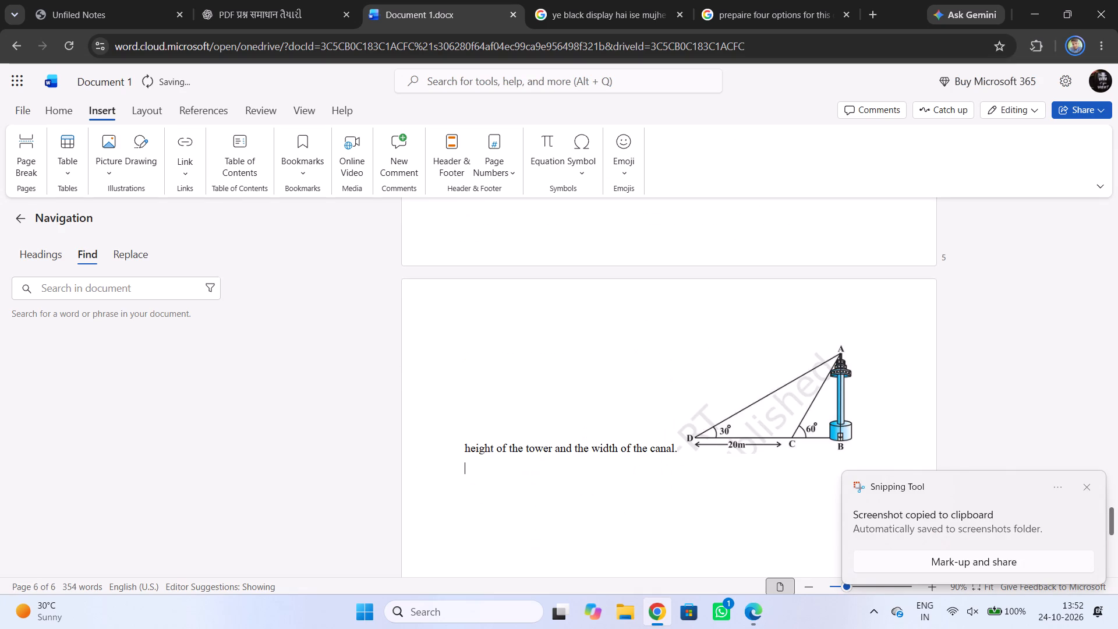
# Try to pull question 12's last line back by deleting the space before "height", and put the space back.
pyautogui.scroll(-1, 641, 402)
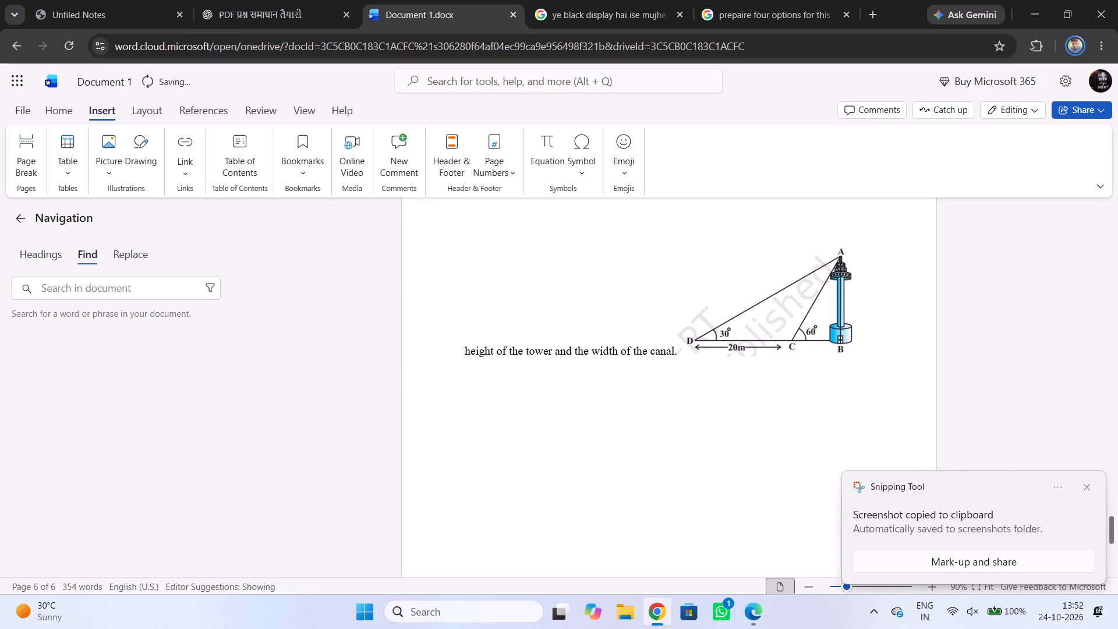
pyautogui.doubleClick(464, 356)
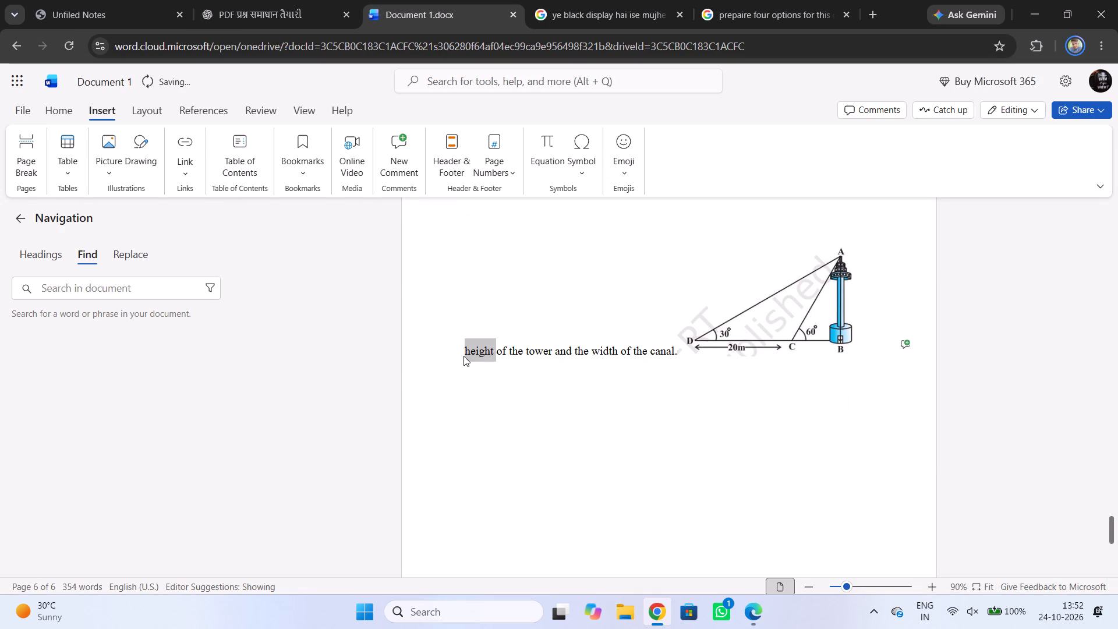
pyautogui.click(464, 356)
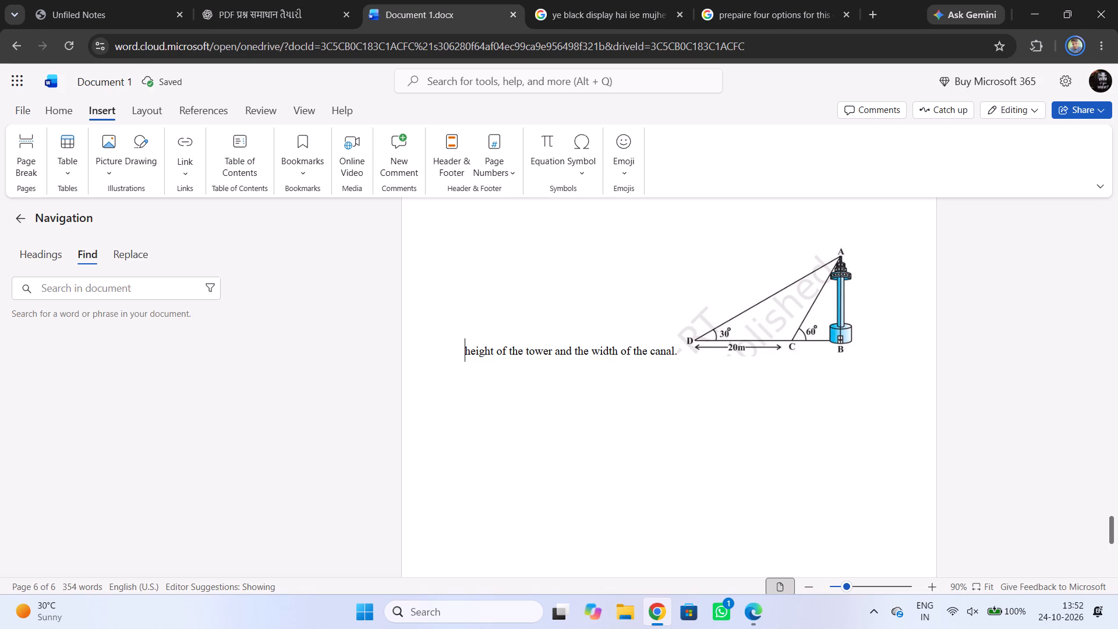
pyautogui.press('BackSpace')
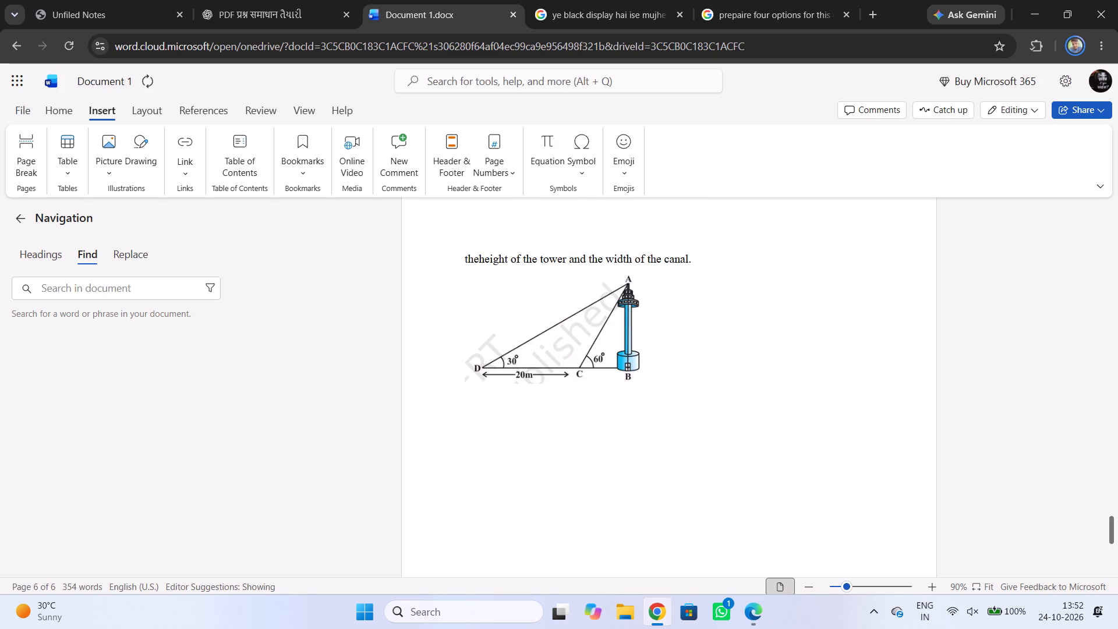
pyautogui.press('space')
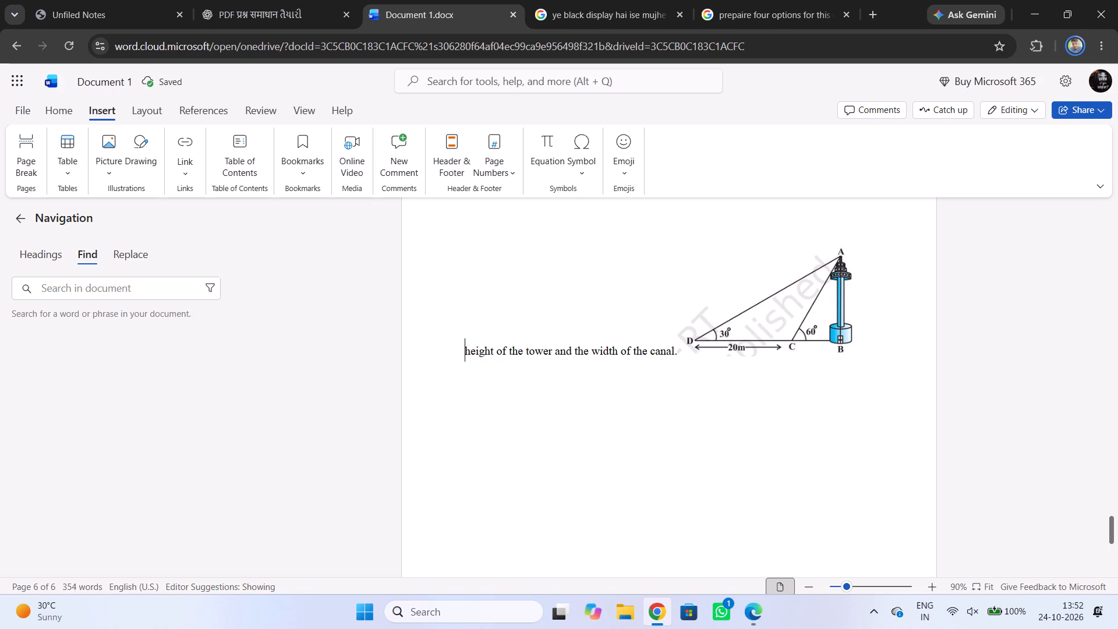
# Move the tower figure onto its own line below question 12, keeping the full stop after "canal".
pyautogui.doubleClick(677, 356)
pyautogui.doubleClick(675, 357)
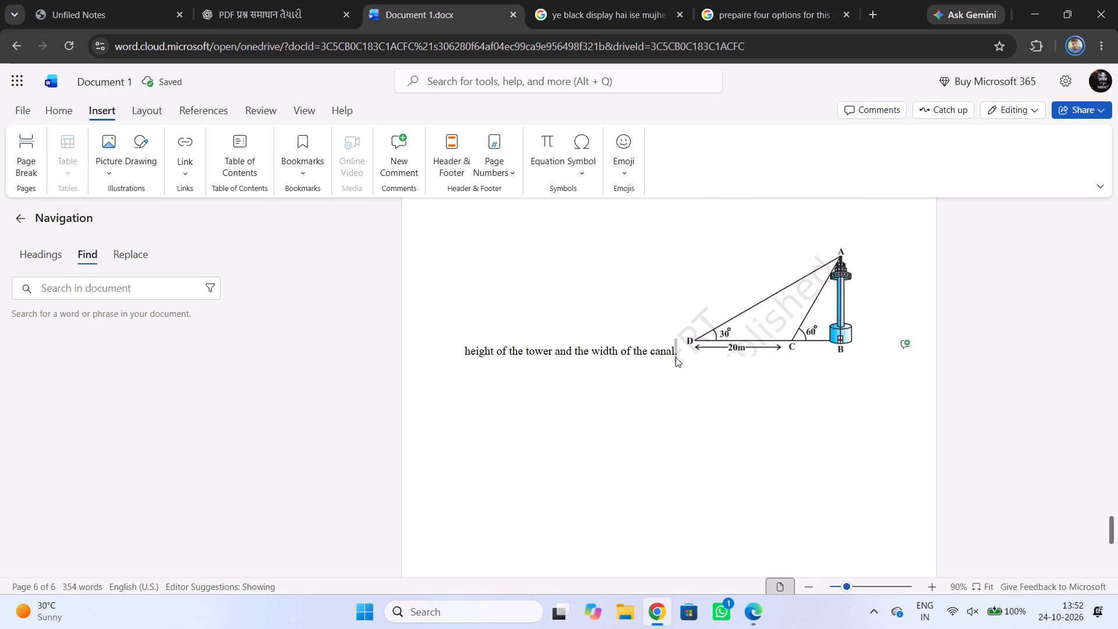
pyautogui.press('Right')
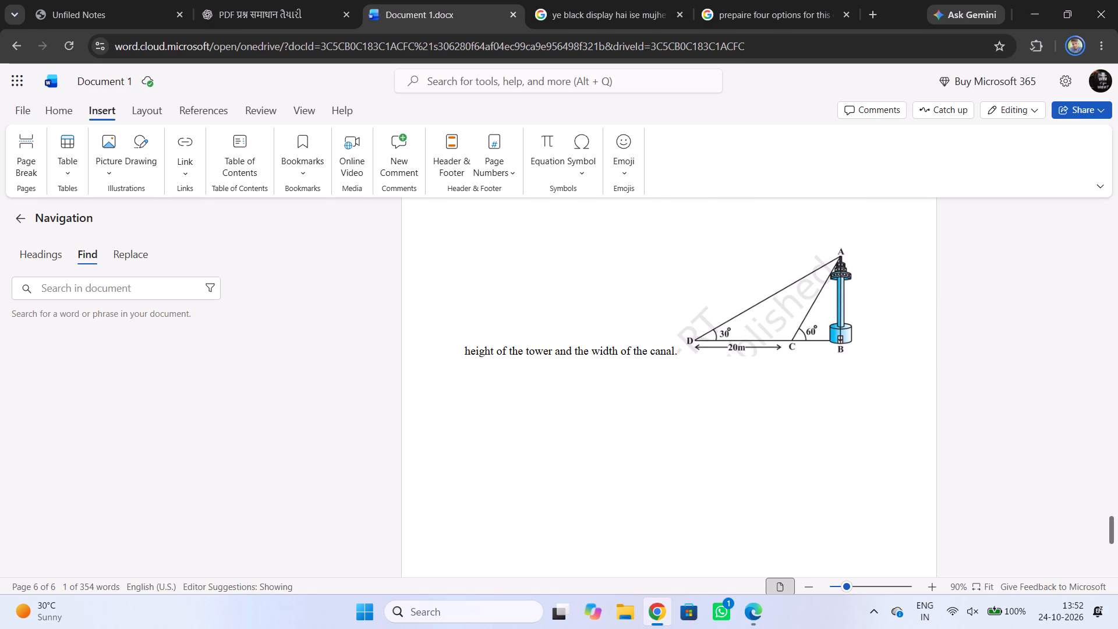
pyautogui.press('Left')
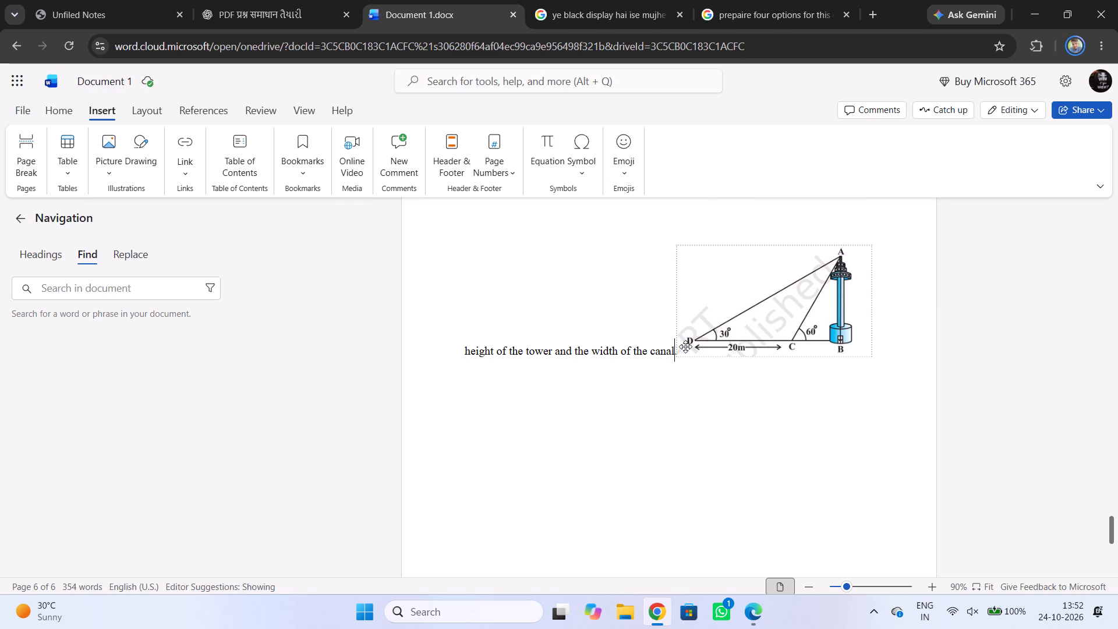
pyautogui.press('Return')
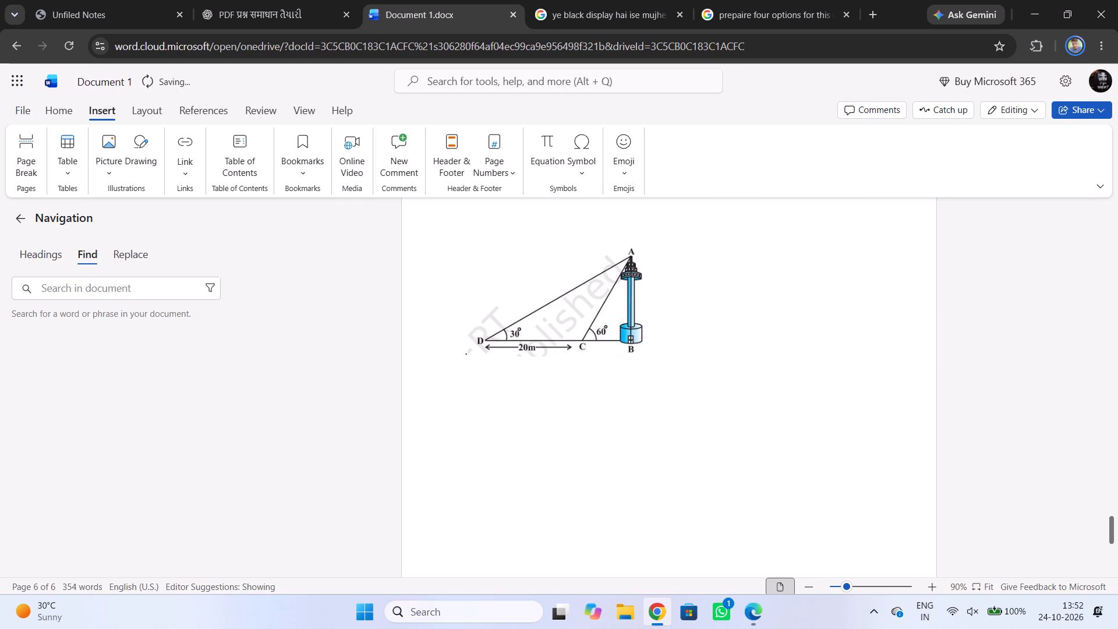
pyautogui.press('Right')
pyautogui.press('BackSpace')
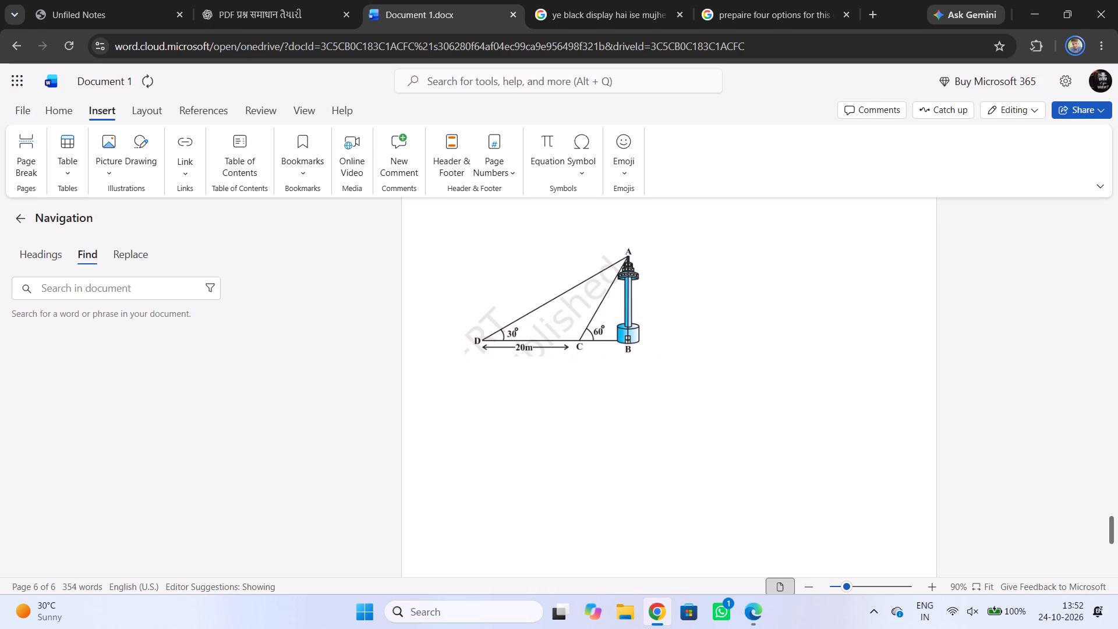
pyautogui.scroll(4, 698, 328)
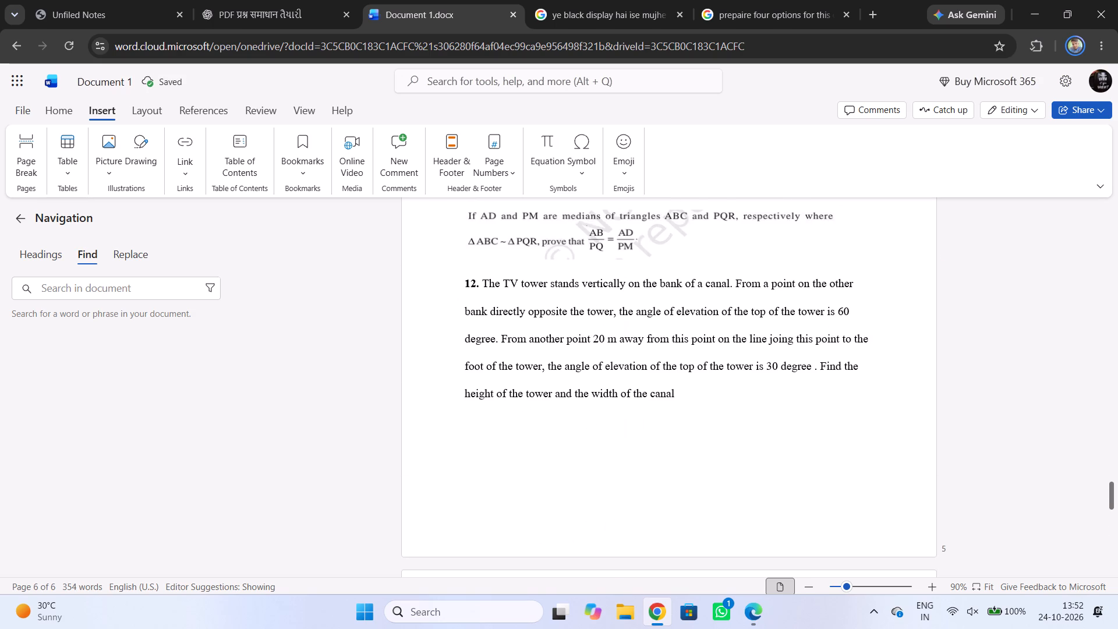
pyautogui.doubleClick(685, 394)
pyautogui.doubleClick(675, 390)
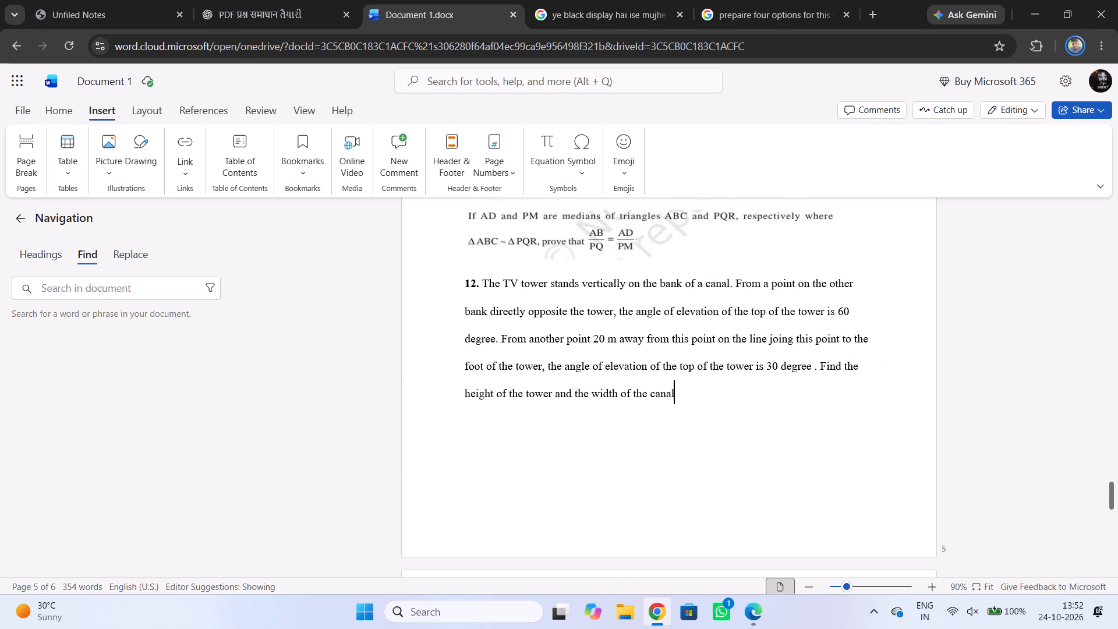
pyautogui.press('.')
# Start the next question with the number "13." on the line below the tower figure, without a second copy of the figure.
pyautogui.scroll(-2, 682, 381)
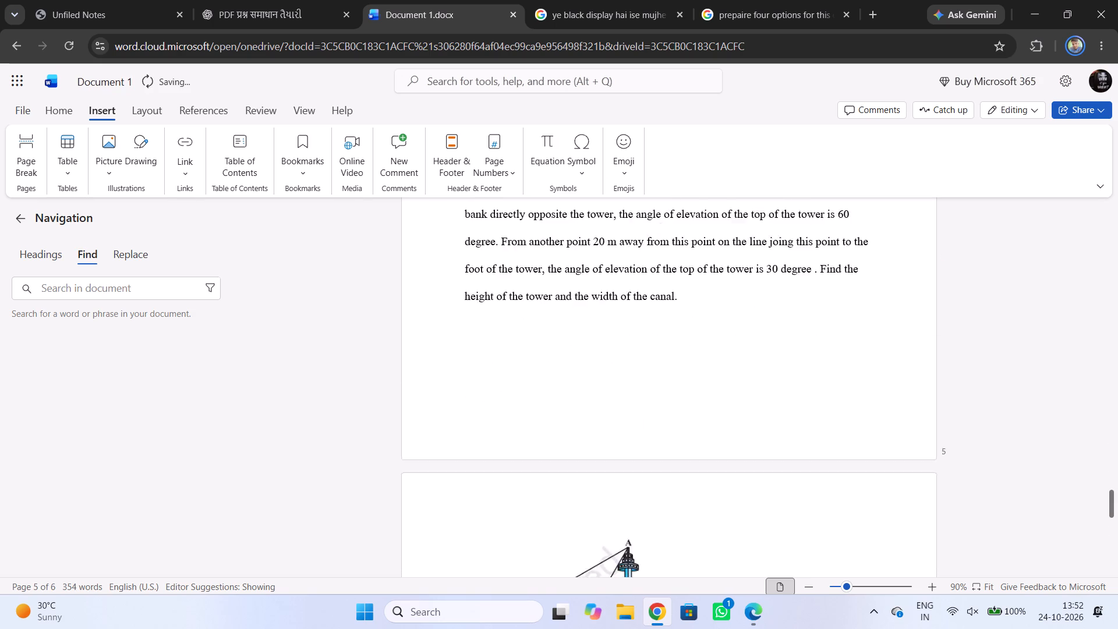
pyautogui.scroll(-3, 693, 393)
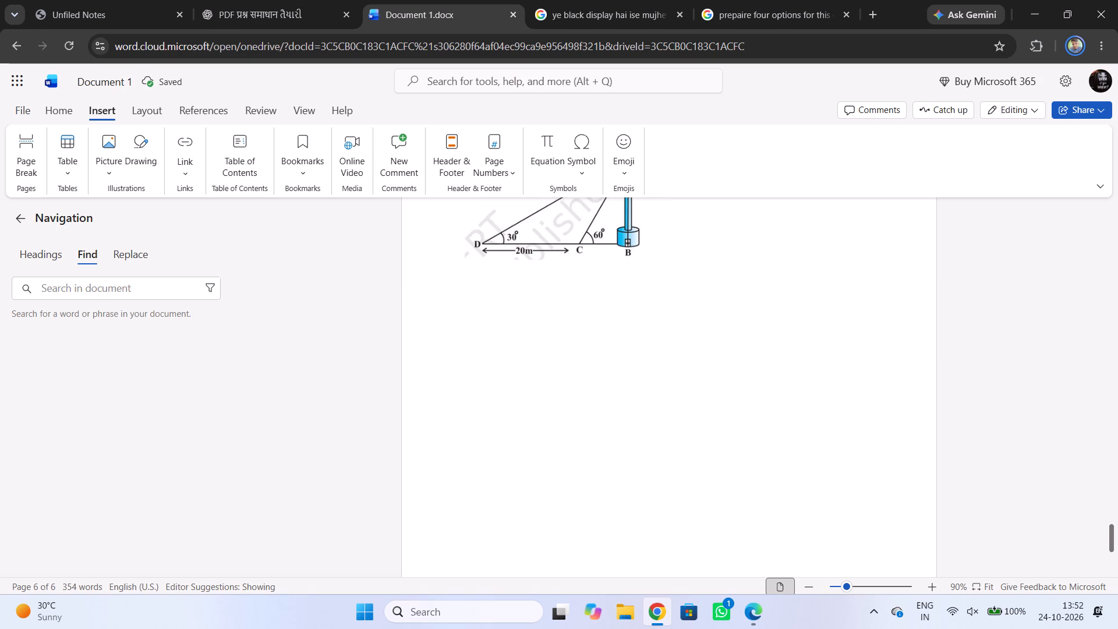
pyautogui.click(465, 334)
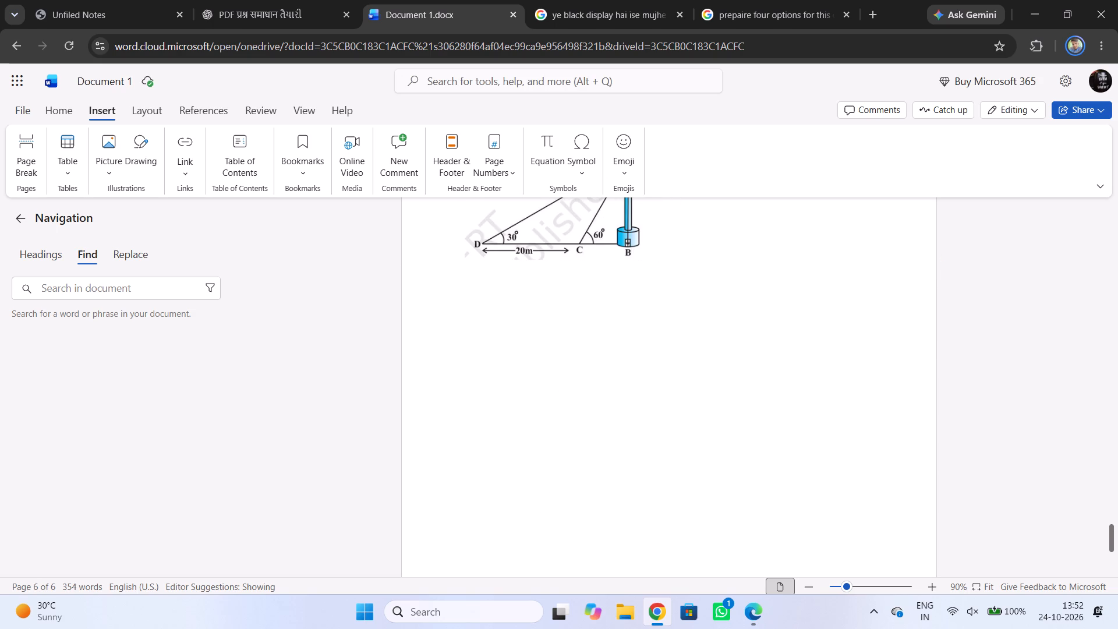
pyautogui.write('13')
pyautogui.press('.')
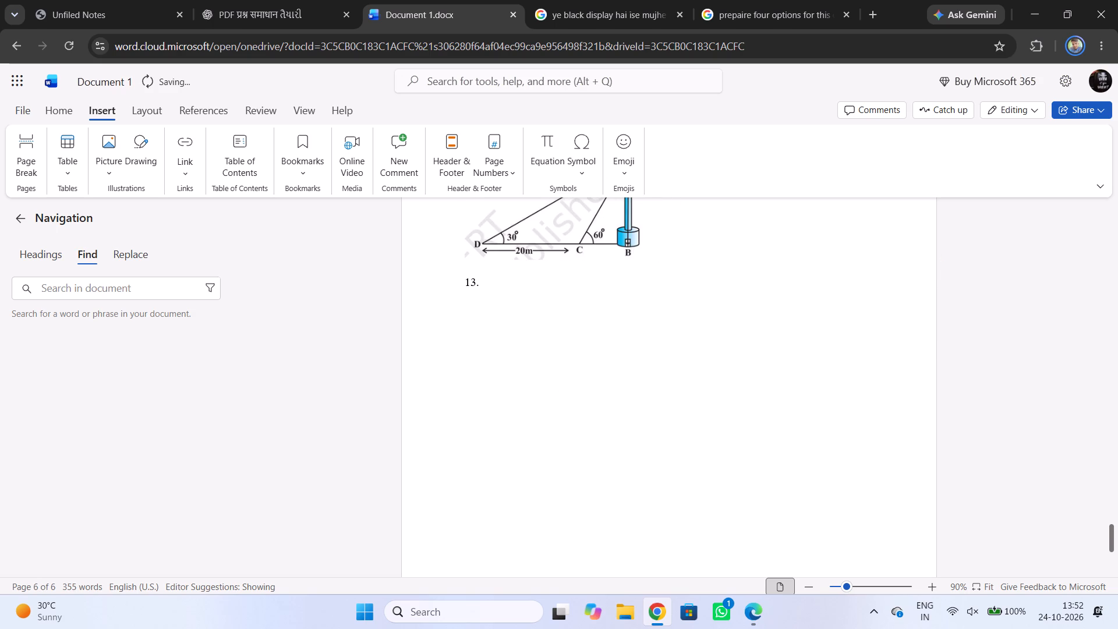
pyautogui.hotkey('ctrl', 'v')
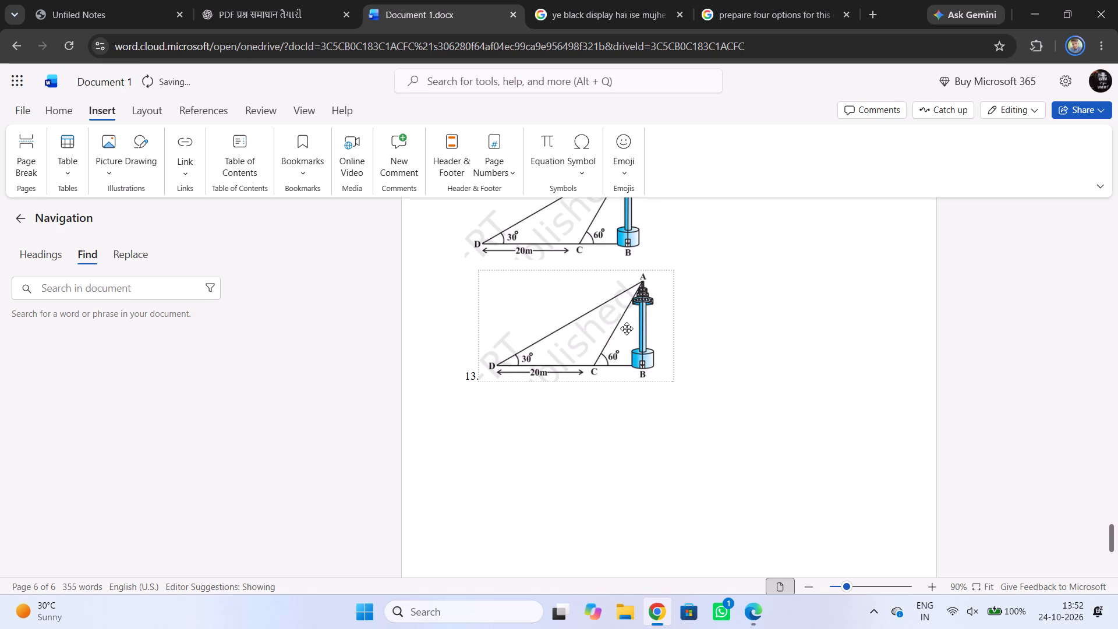
pyautogui.press('BackSpace')
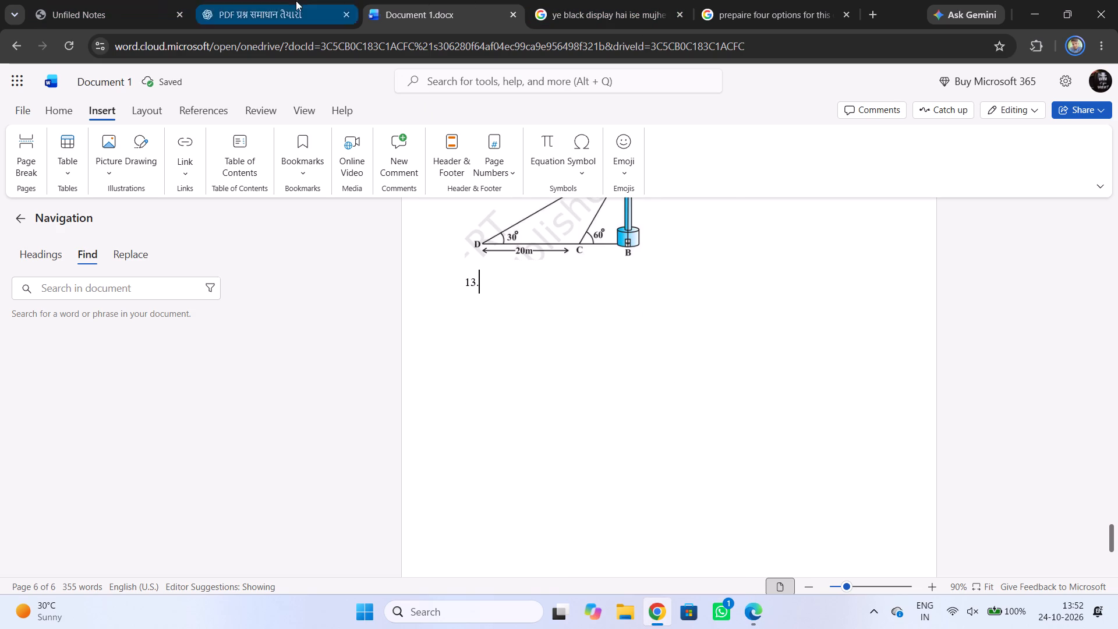
# Copy the 1.2 m tall girl and balloon question from the Google search box and paste it after "13." in the Word document.
pyautogui.click(804, 0)
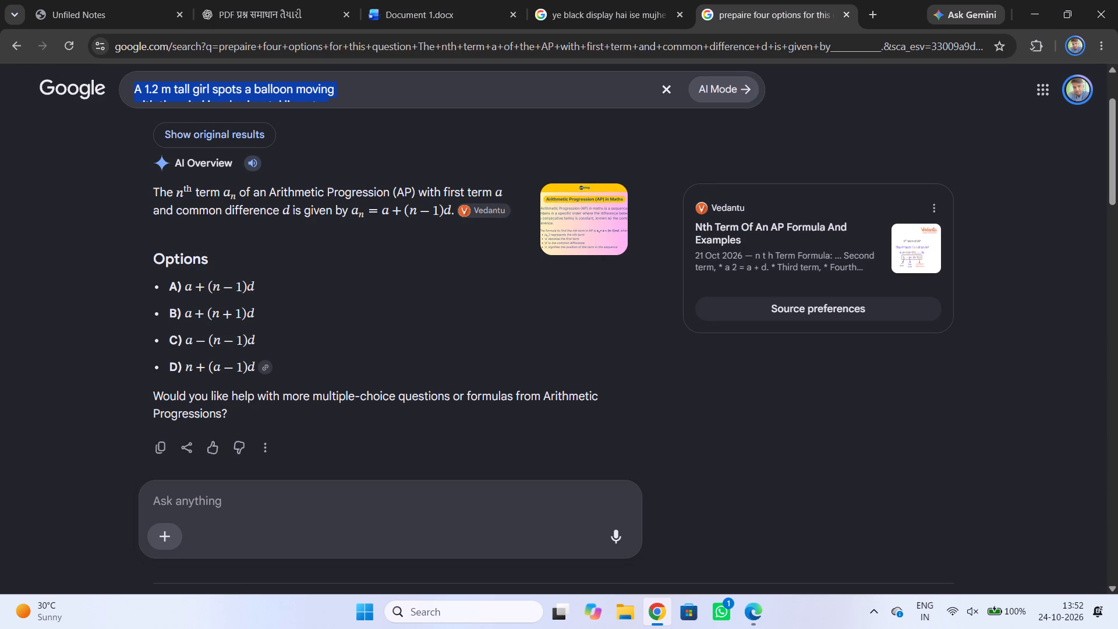
pyautogui.hotkey('ctrl', 'v')
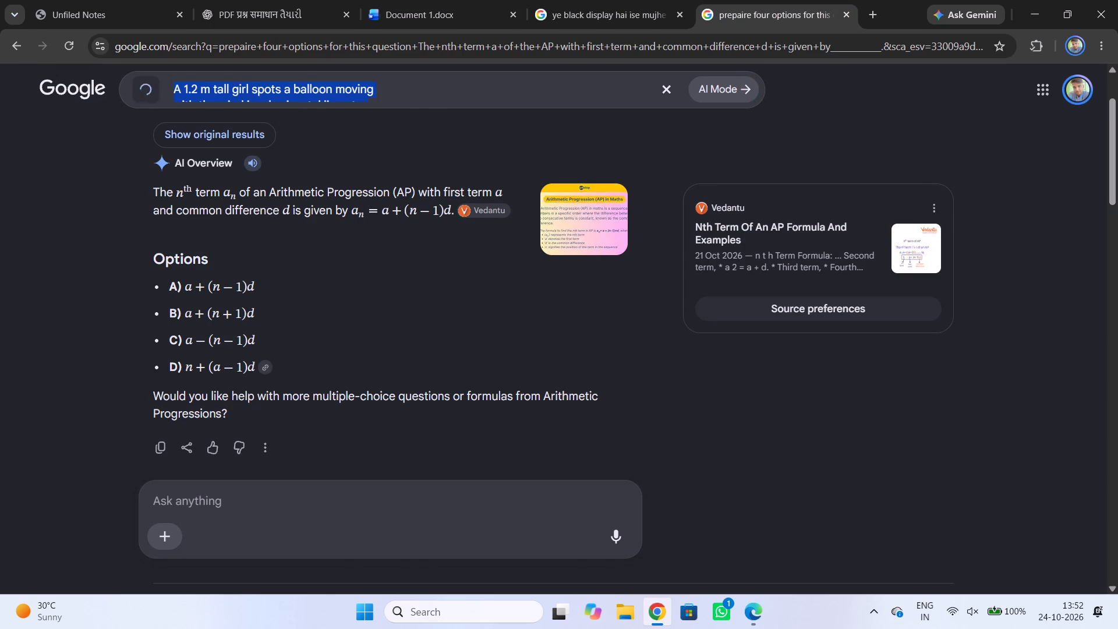
pyautogui.scroll(-1, 390, 91)
pyautogui.scroll(3, 392, 93)
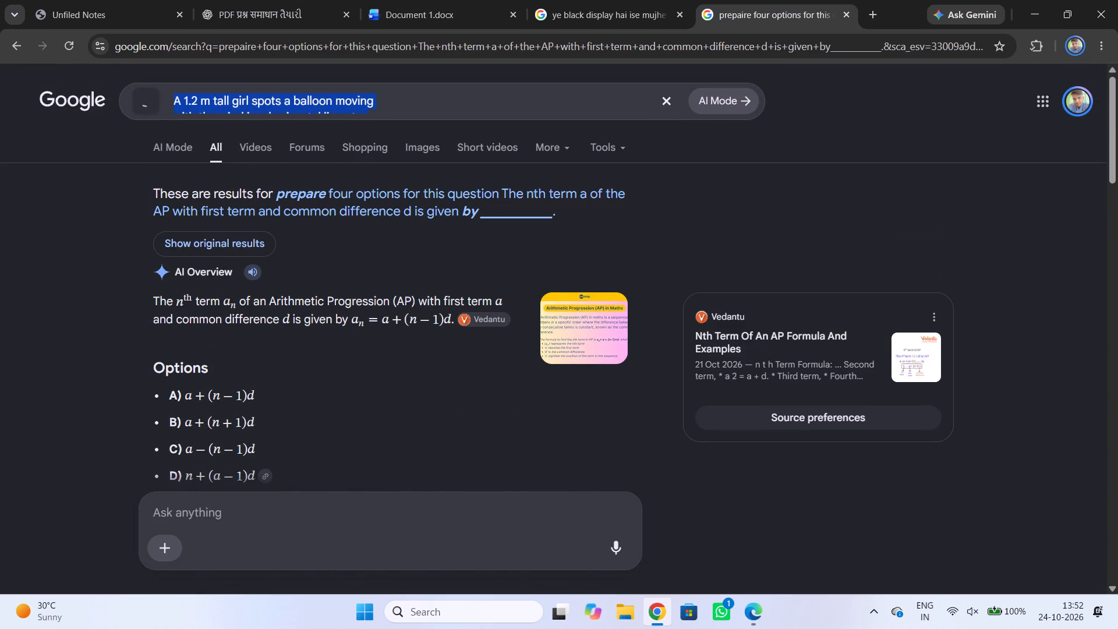
pyautogui.press('Return')
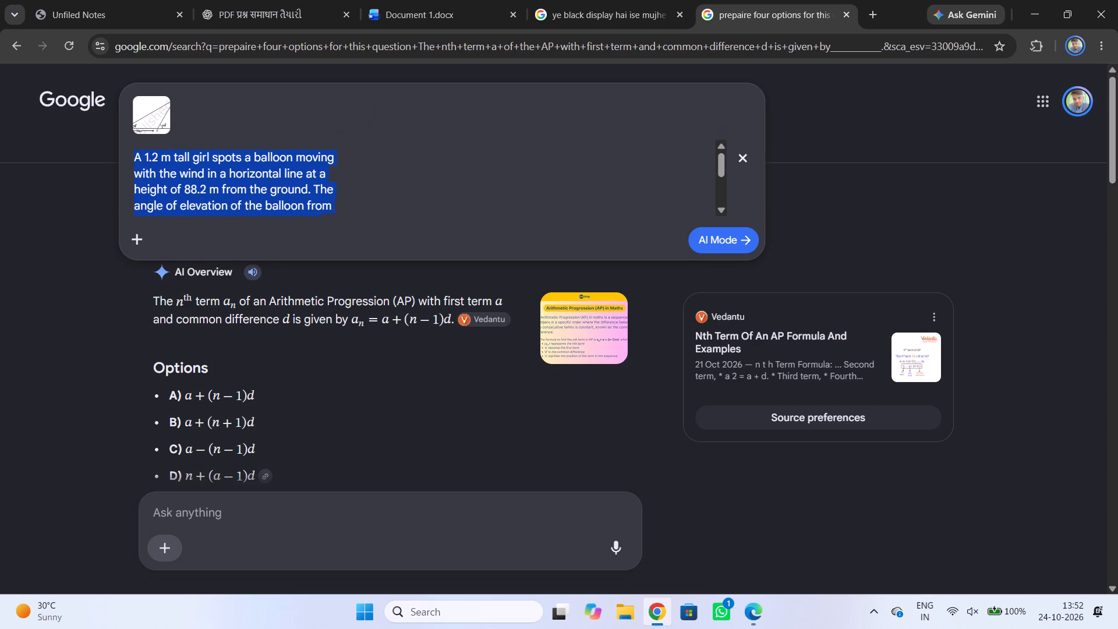
pyautogui.scroll(-3, 354, 213)
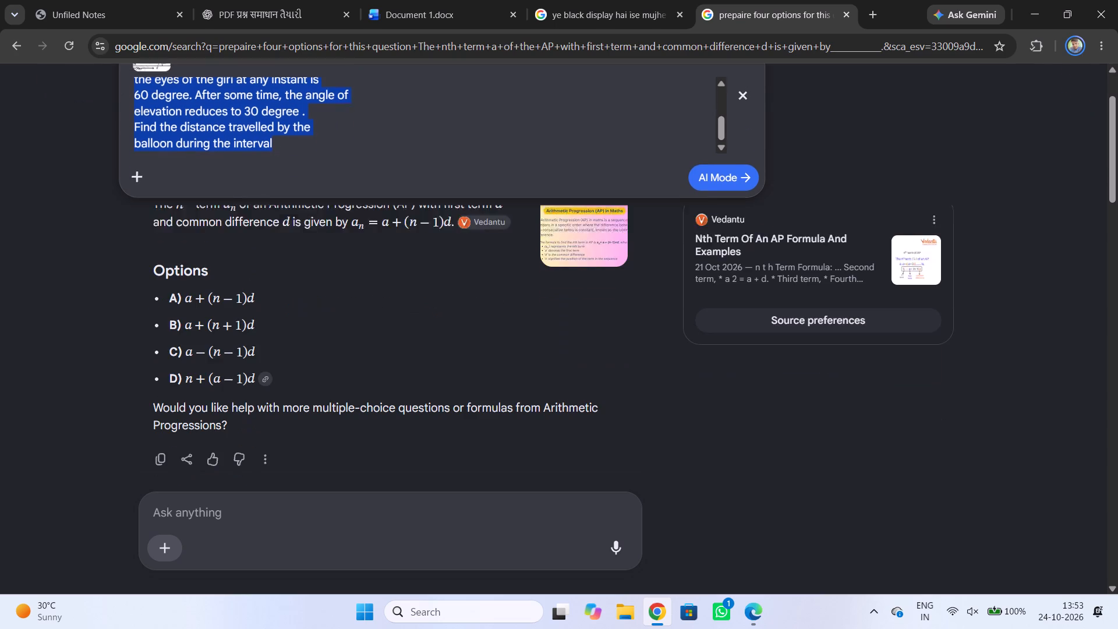
pyautogui.moveTo(275, 197); pyautogui.dragTo(177, 153)
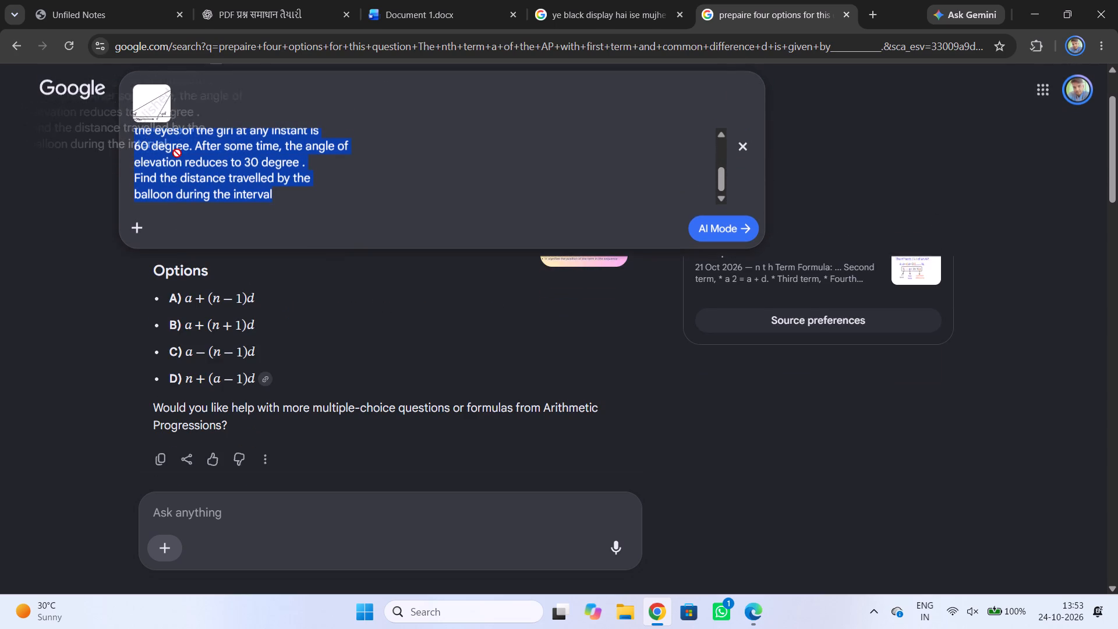
pyautogui.moveTo(177, 153); pyautogui.dragTo(202, 171)
pyautogui.hotkey('ctrl', 'c')
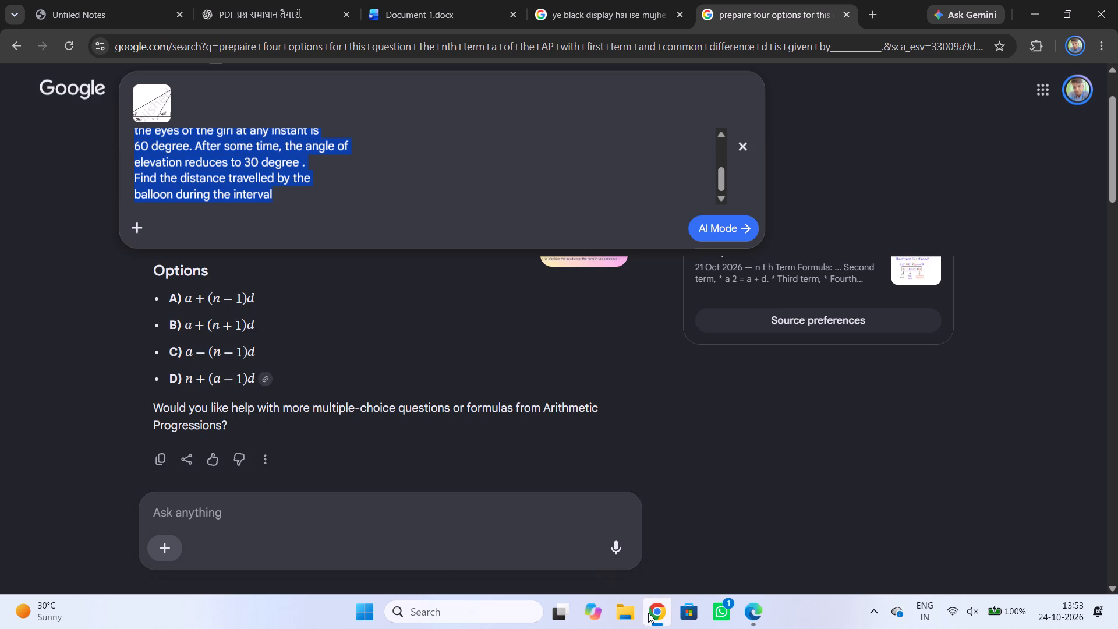
pyautogui.click(434, 0)
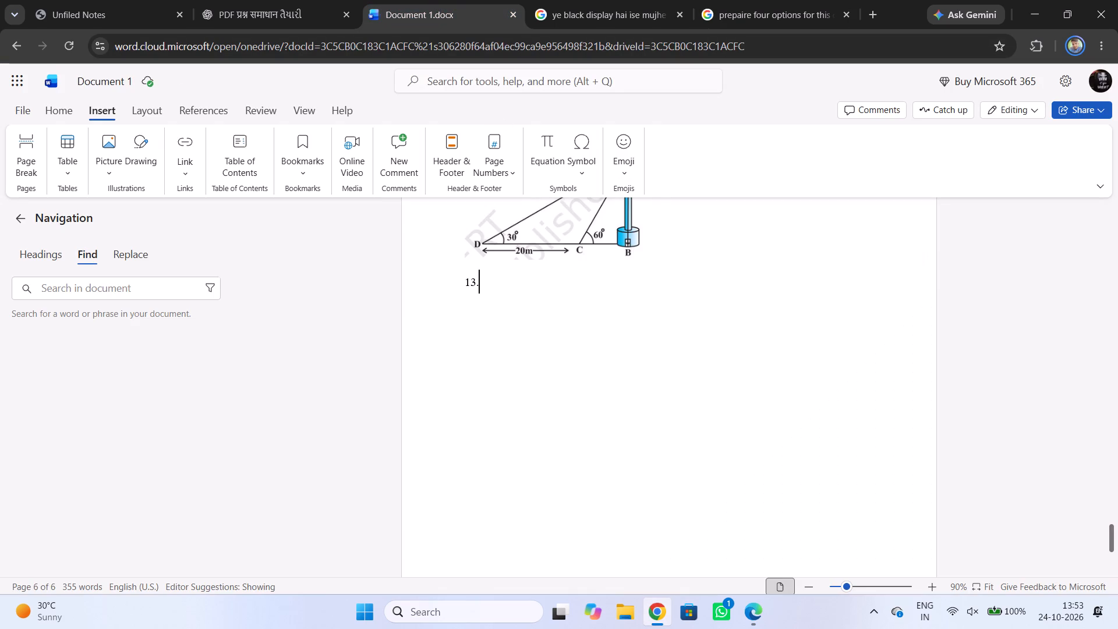
pyautogui.hotkey('ctrl', 'v')
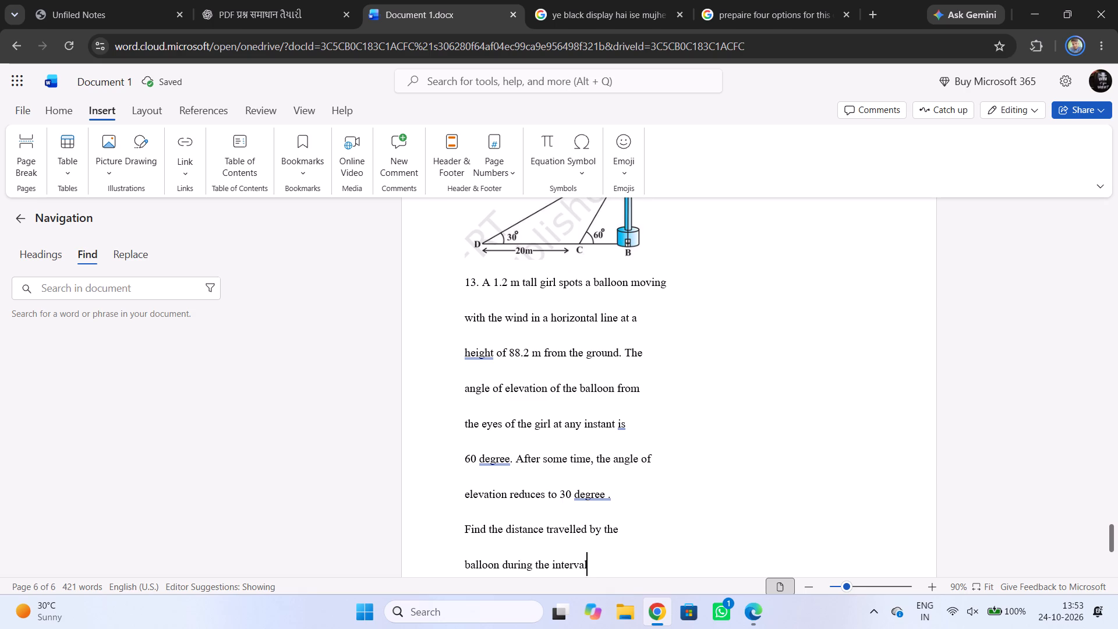
# Join the "with the wind" and "height of 88.2 m" lines onto question 13's first line, separated by single spaces.
pyautogui.click(466, 317)
pyautogui.press('Return')
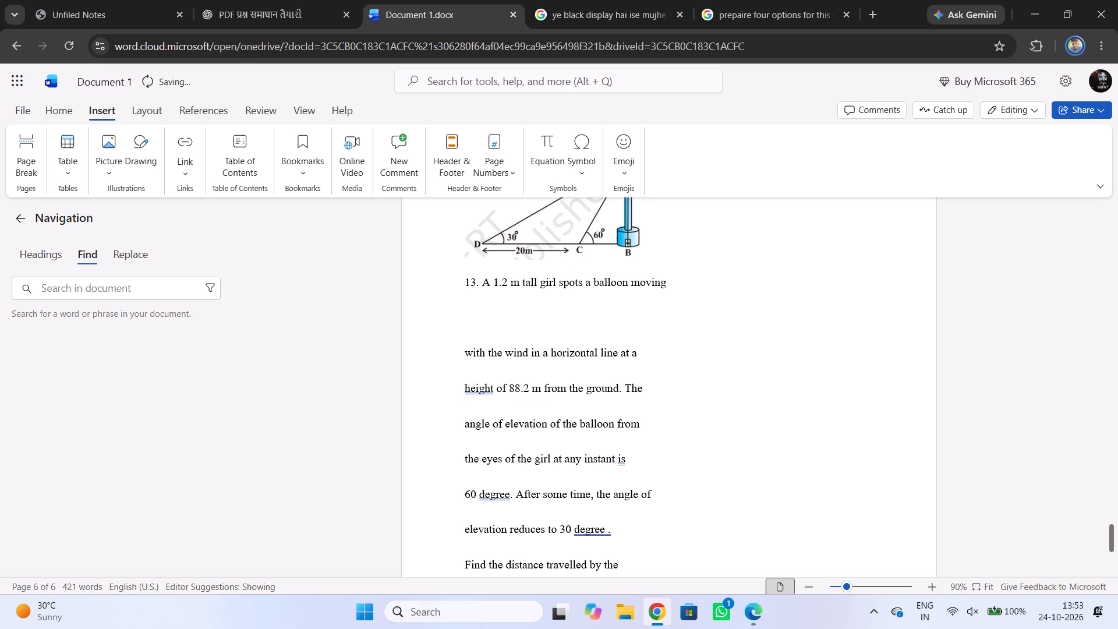
pyautogui.press('BackSpace')
pyautogui.press('BackSpace')
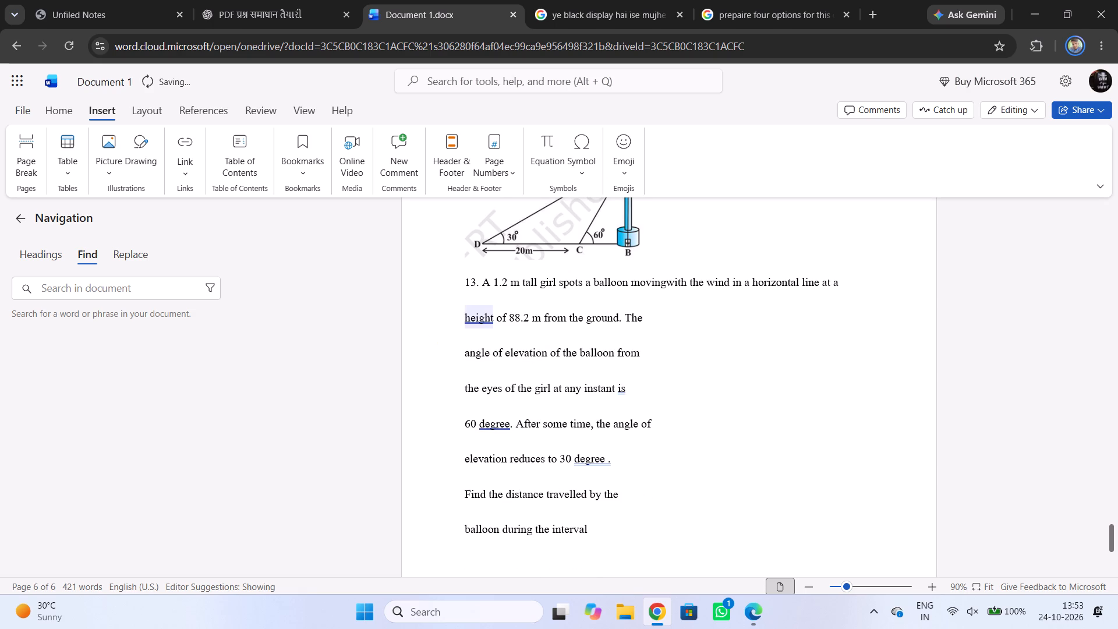
pyautogui.press('space')
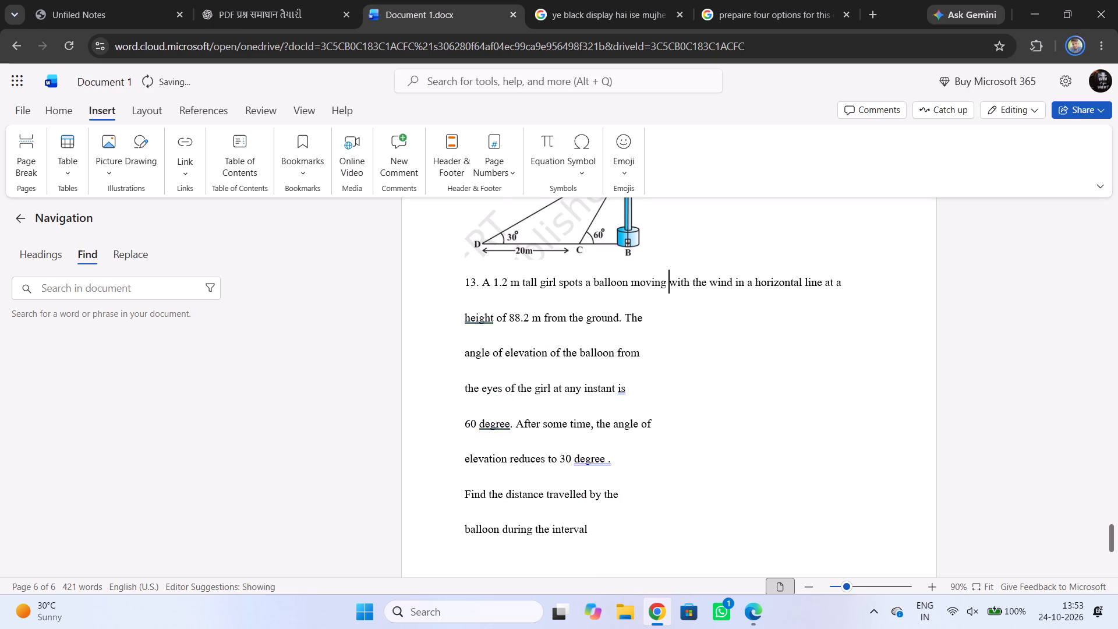
pyautogui.doubleClick(469, 319)
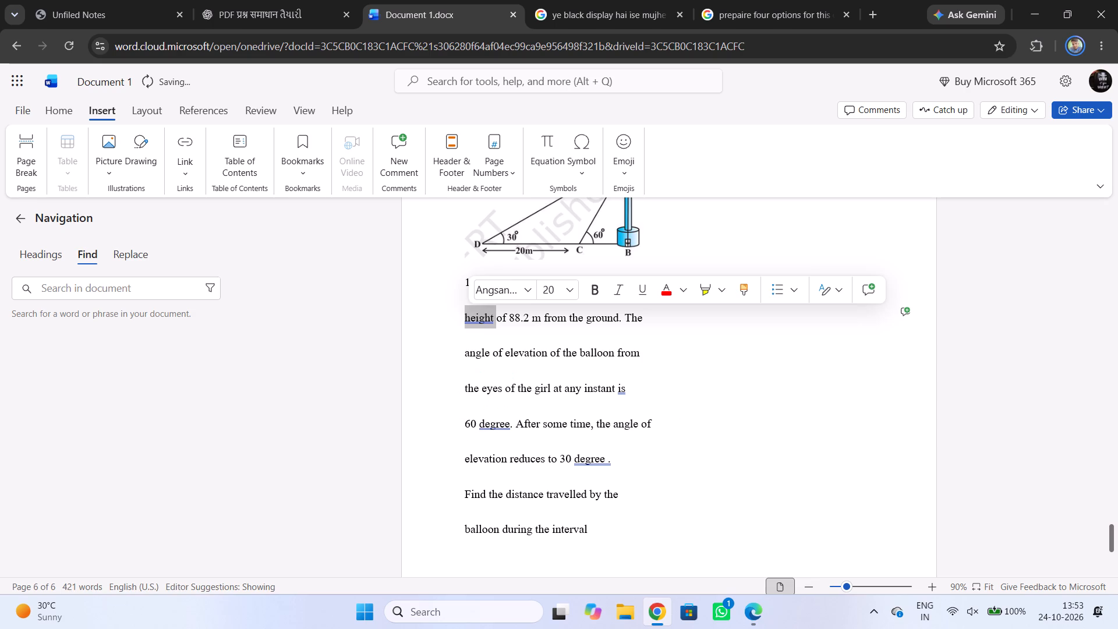
pyautogui.click(462, 317)
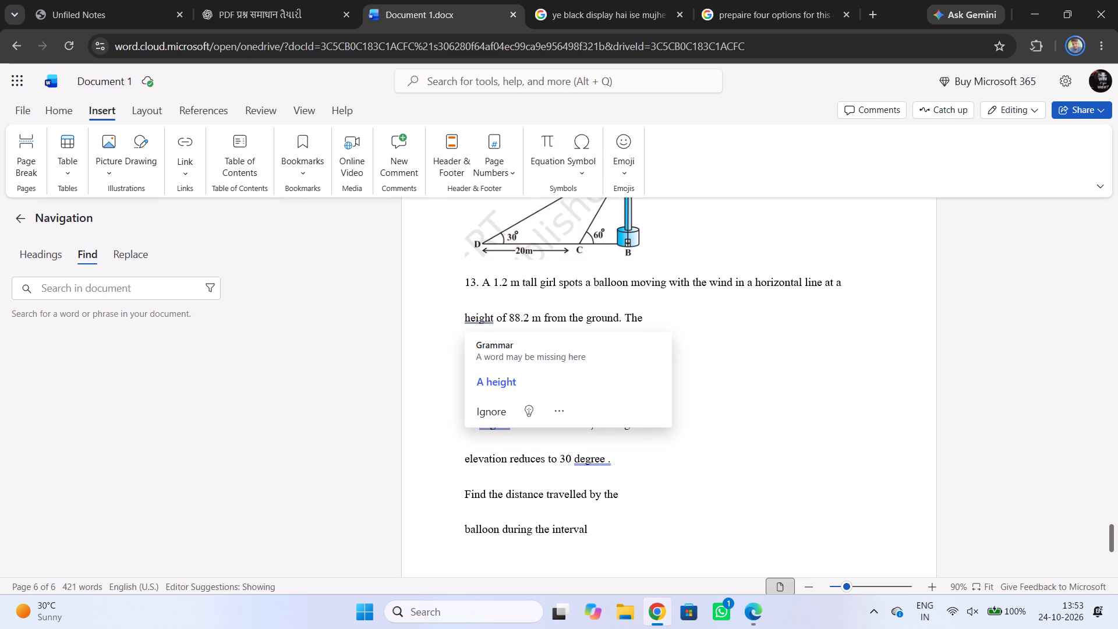
pyautogui.press('Return')
pyautogui.press('BackSpace')
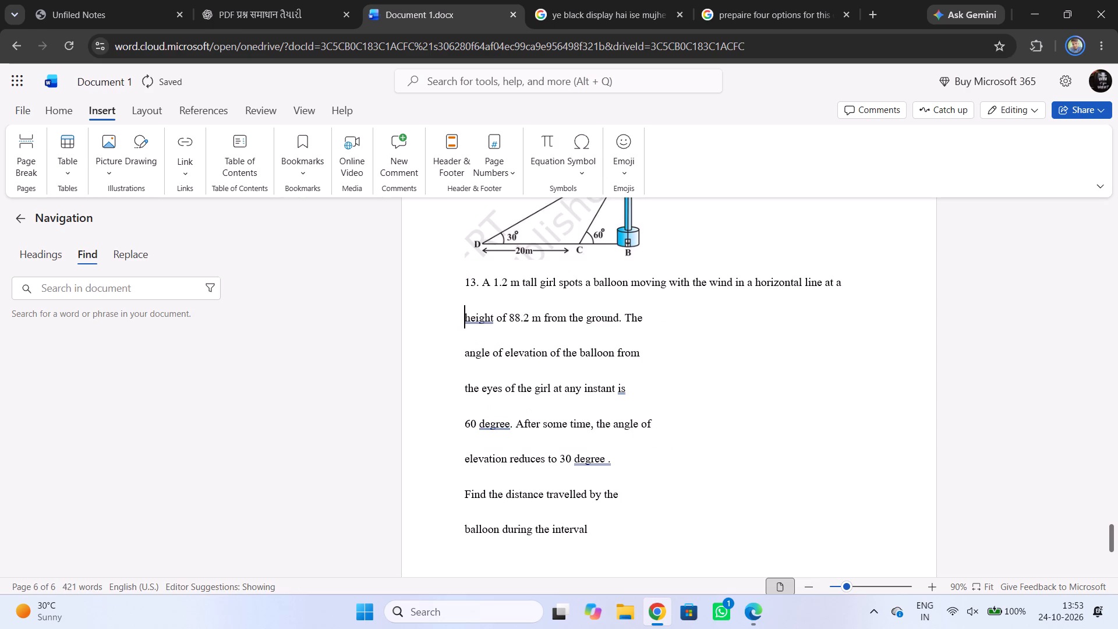
pyautogui.press('BackSpace')
pyautogui.press('space')
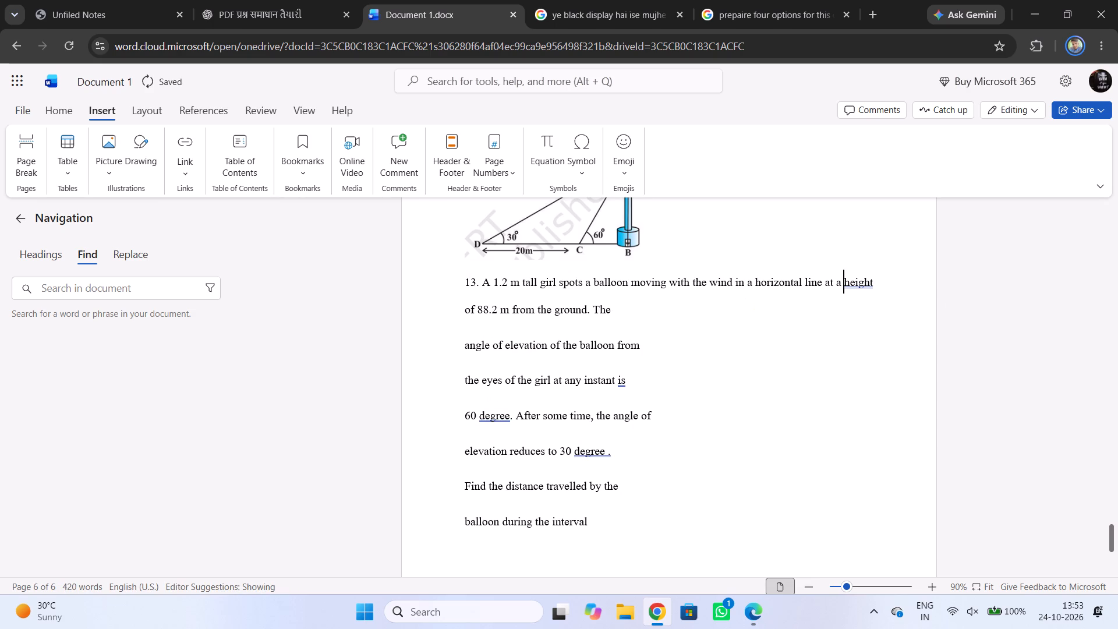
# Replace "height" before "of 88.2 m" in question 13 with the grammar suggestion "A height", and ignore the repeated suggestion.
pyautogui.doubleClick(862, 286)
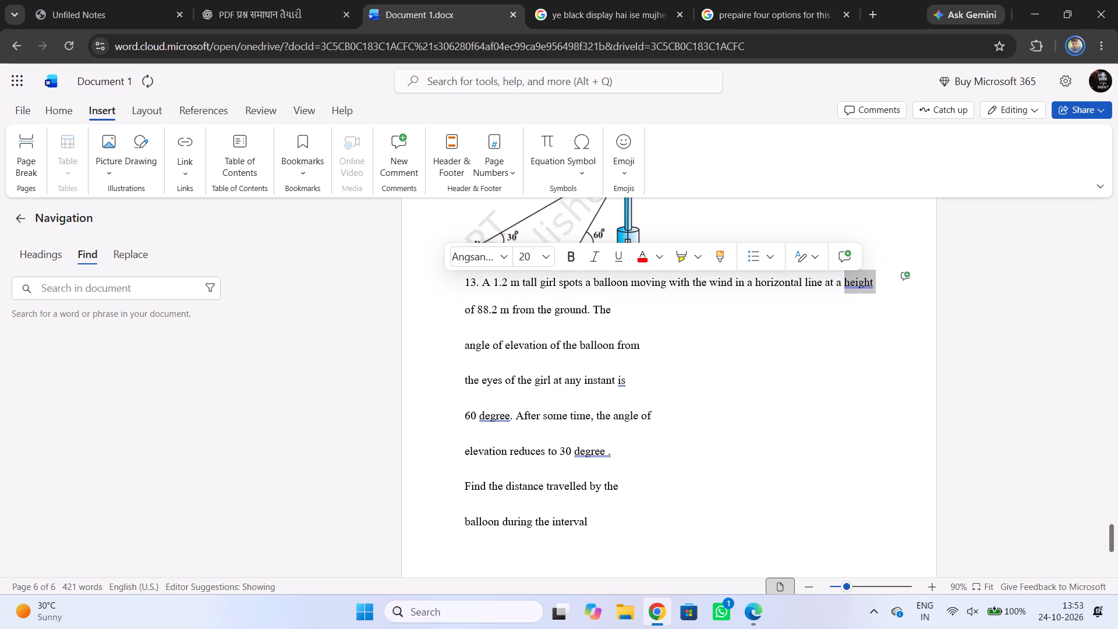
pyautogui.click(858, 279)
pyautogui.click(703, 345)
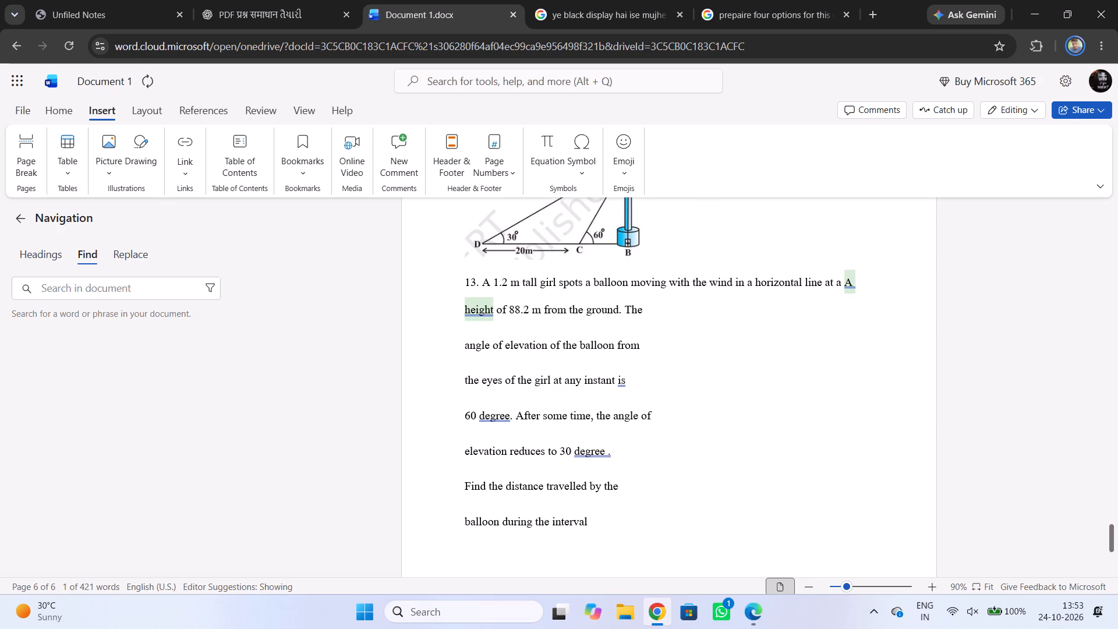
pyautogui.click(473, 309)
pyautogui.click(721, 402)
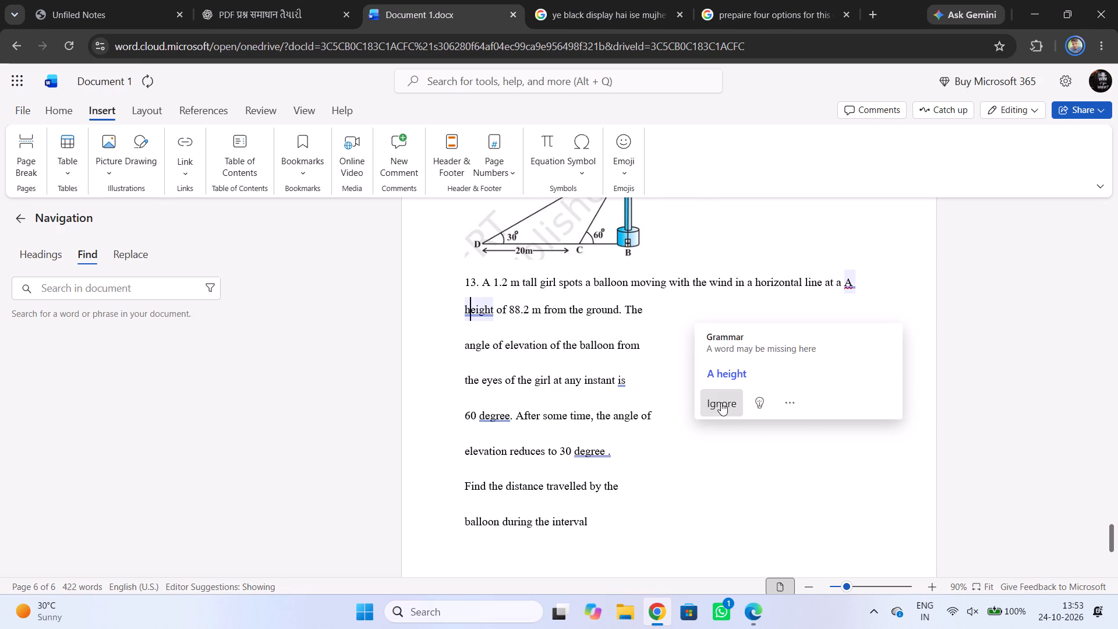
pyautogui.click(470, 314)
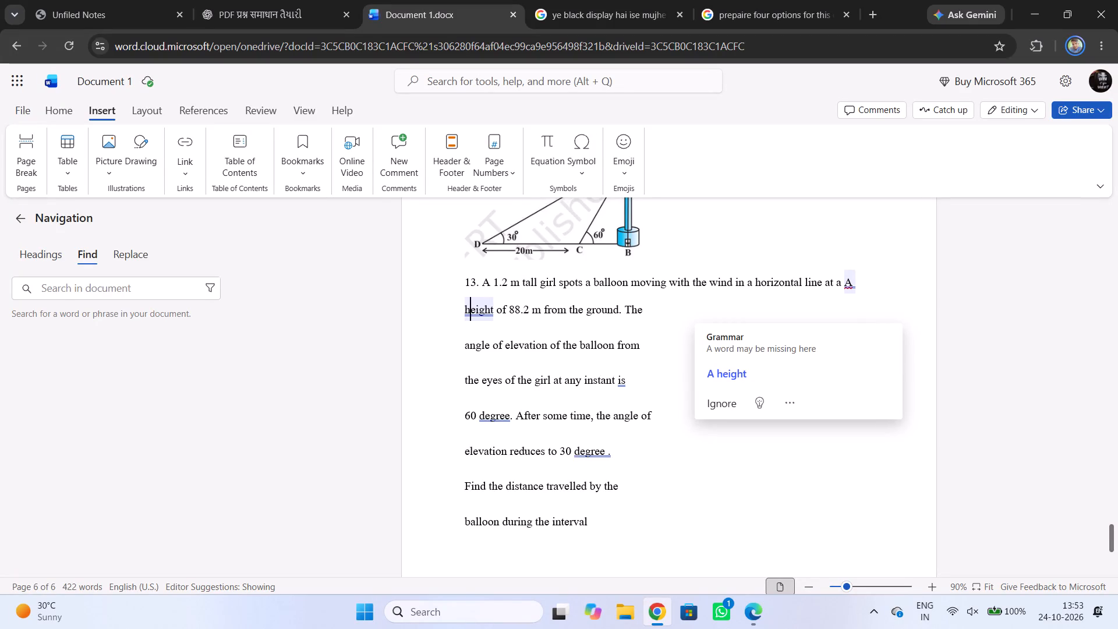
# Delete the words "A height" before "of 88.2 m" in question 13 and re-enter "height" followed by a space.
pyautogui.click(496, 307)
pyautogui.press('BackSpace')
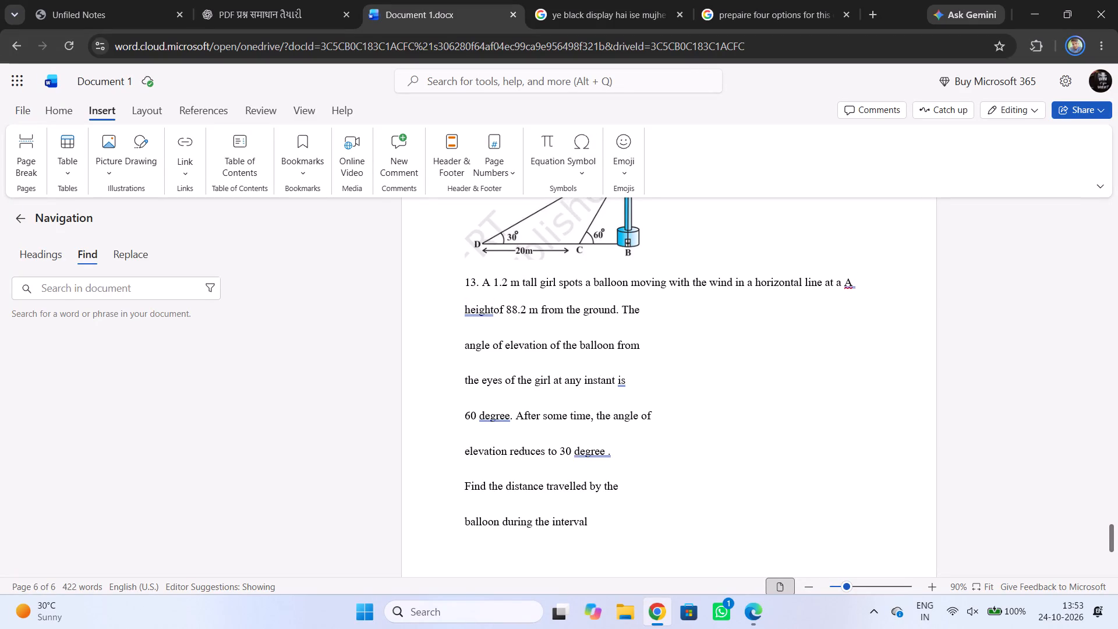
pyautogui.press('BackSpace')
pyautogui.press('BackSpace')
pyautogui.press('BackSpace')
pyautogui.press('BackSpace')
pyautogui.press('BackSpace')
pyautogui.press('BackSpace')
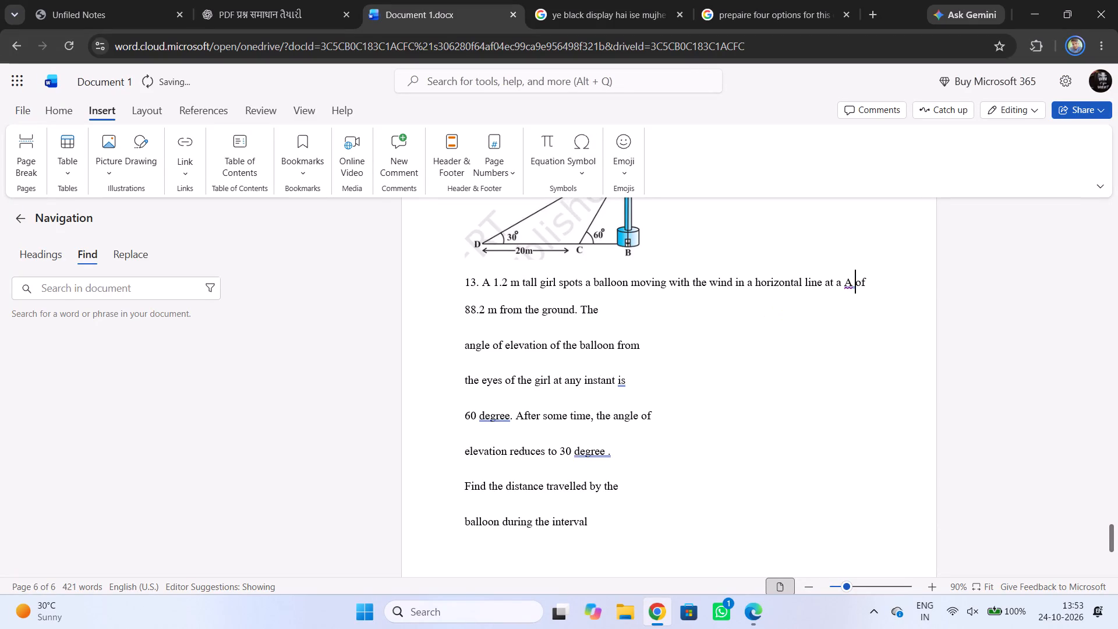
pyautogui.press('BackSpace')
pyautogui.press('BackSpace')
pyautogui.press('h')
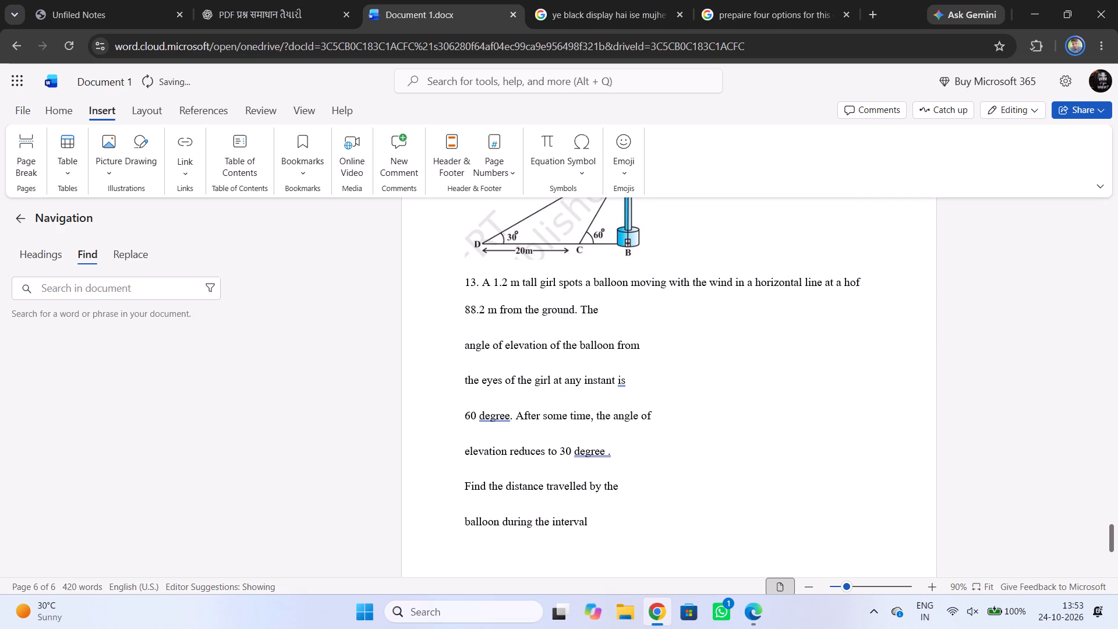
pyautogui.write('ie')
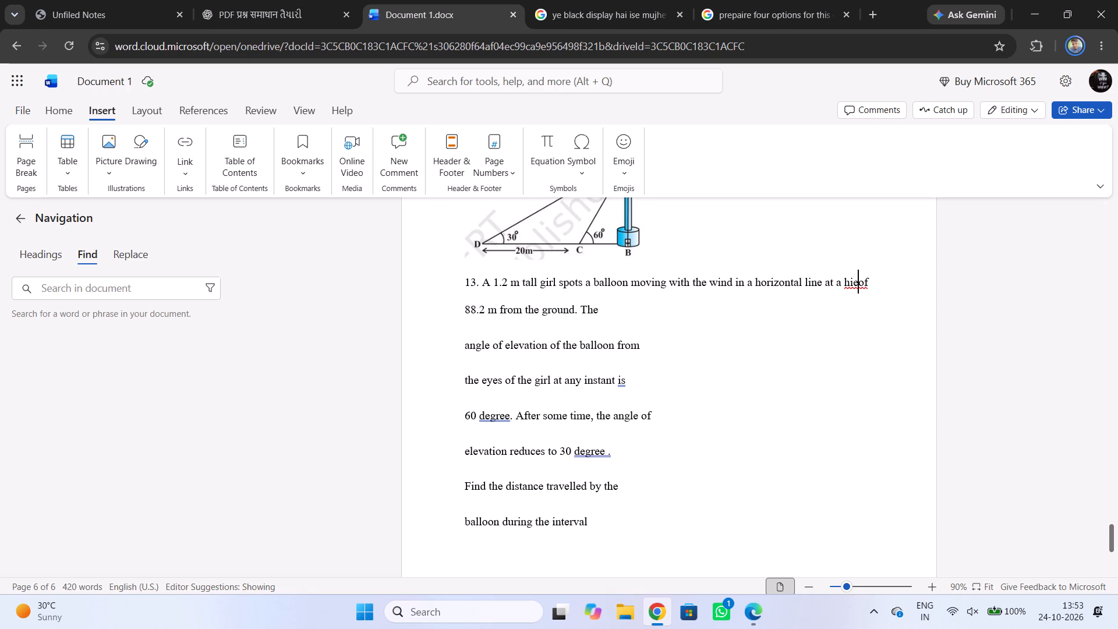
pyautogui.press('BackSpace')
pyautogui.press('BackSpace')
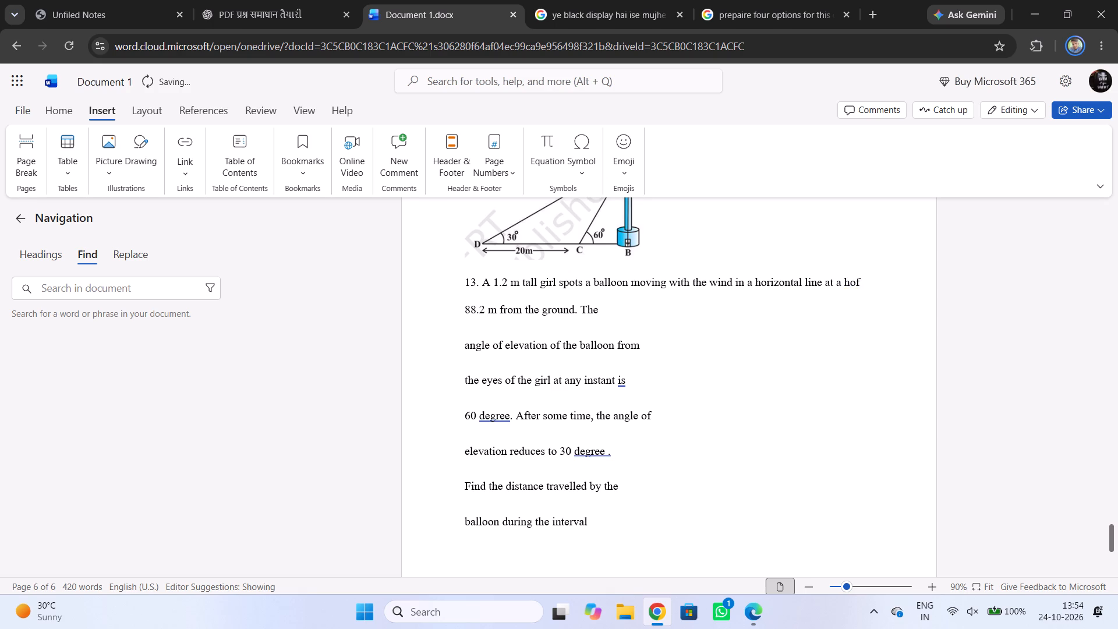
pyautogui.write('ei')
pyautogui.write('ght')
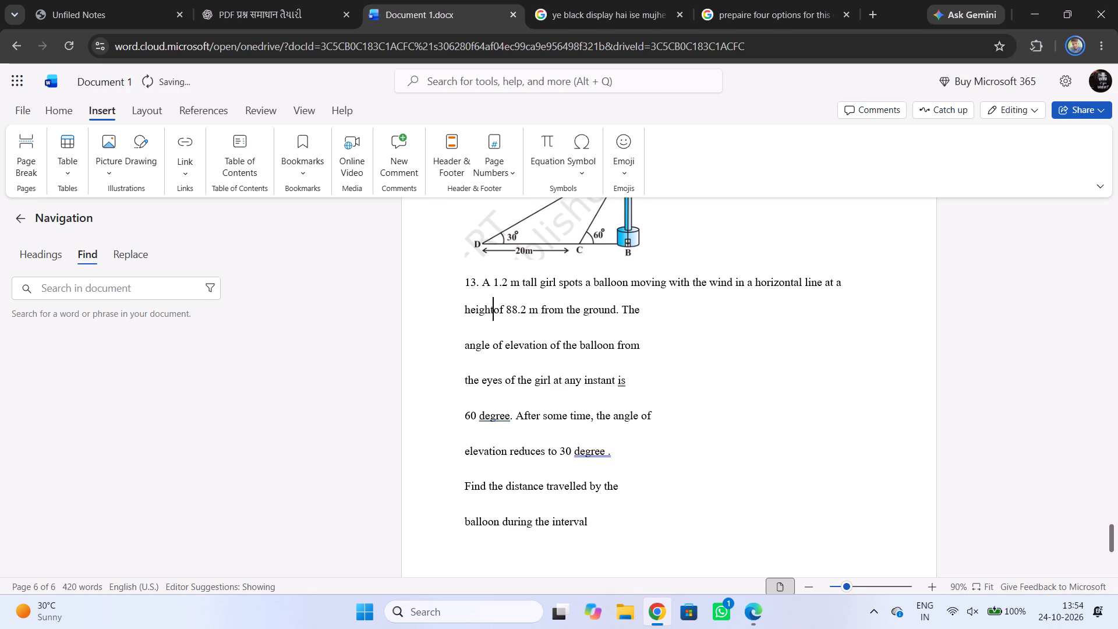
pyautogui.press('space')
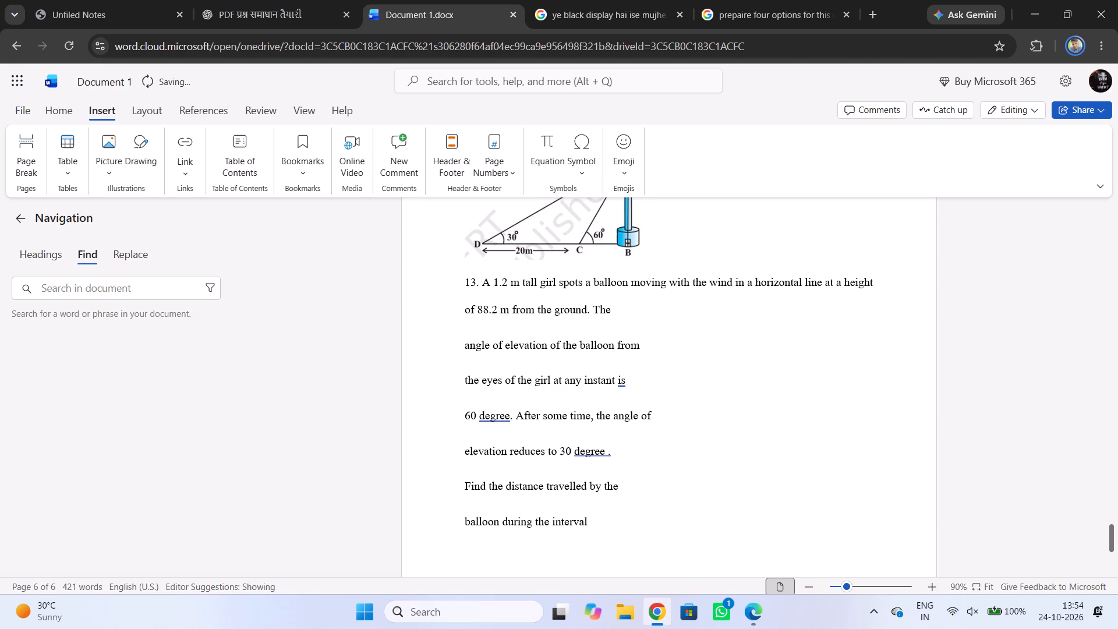
# Join the "angle of elevation of the balloon from" and "the eyes of the girl" lines onto the preceding text, with spaces between.
pyautogui.click(466, 345)
pyautogui.press('BackSpace')
pyautogui.press('space')
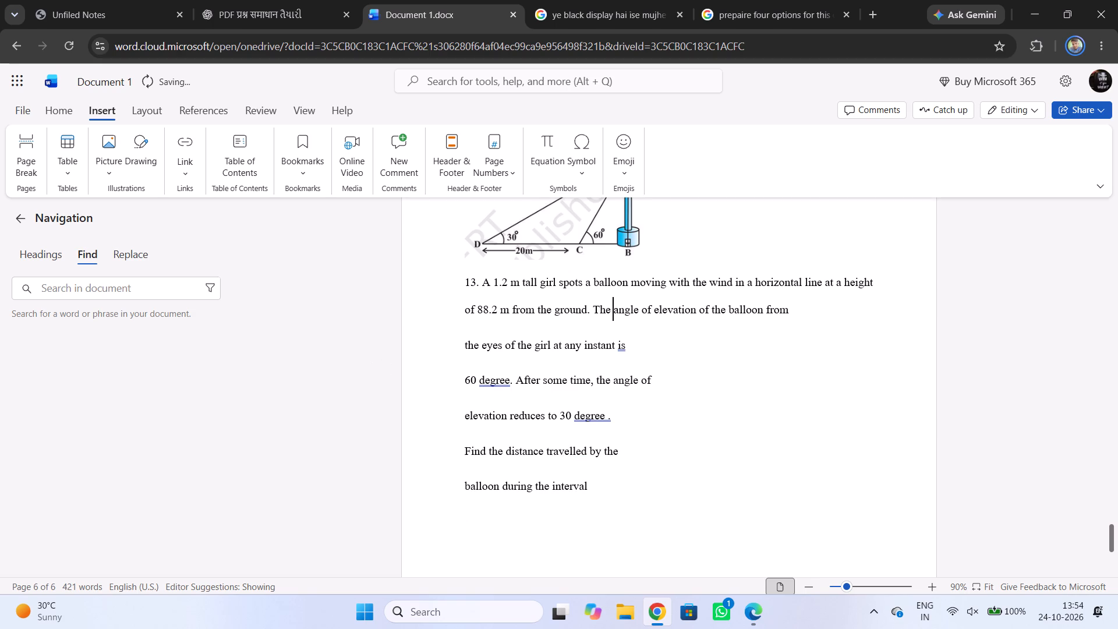
pyautogui.click(466, 340)
pyautogui.press('BackSpace')
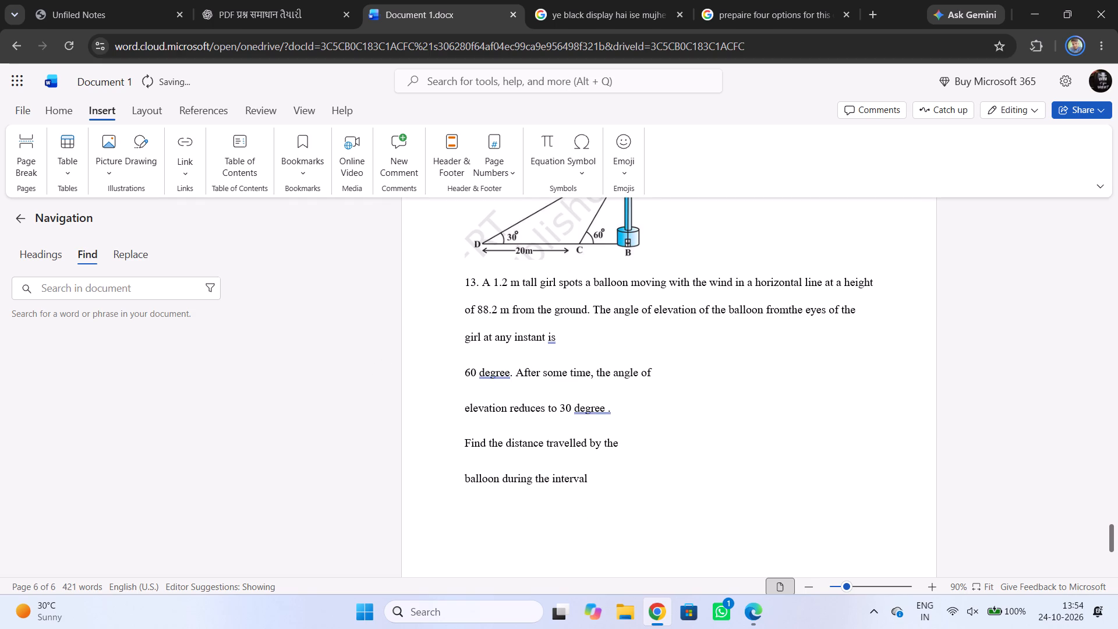
pyautogui.press('space')
# Renew the space before "girl" and join the "60 degree" line after "at any instant is" with a space.
pyautogui.click(466, 336)
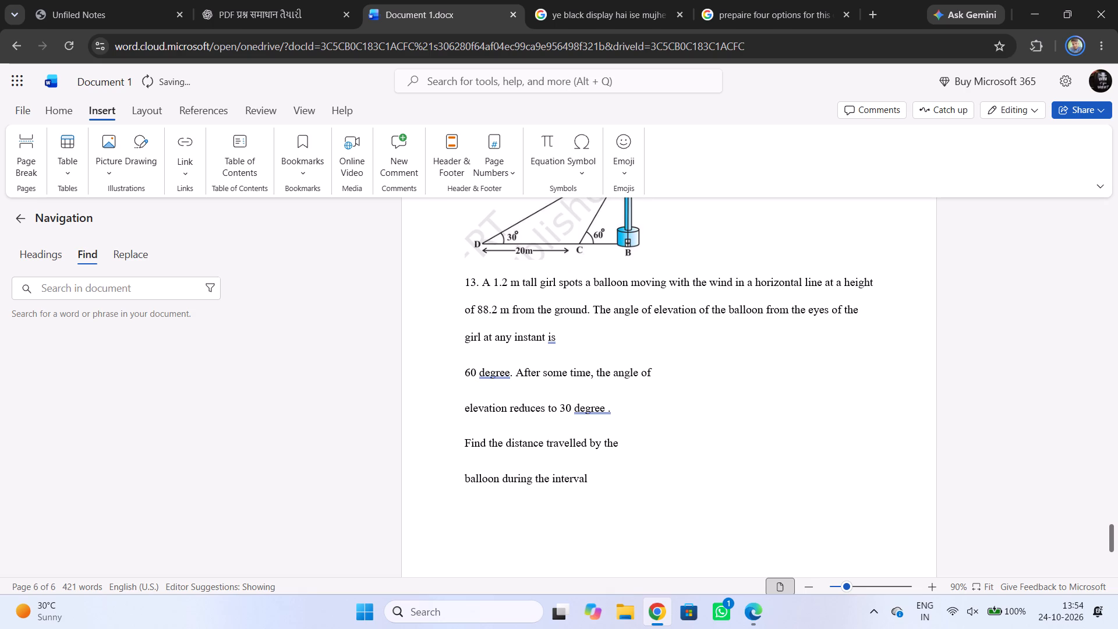
pyautogui.press('BackSpace')
pyautogui.press('space')
pyautogui.click(465, 374)
pyautogui.press('BackSpace')
pyautogui.press('space')
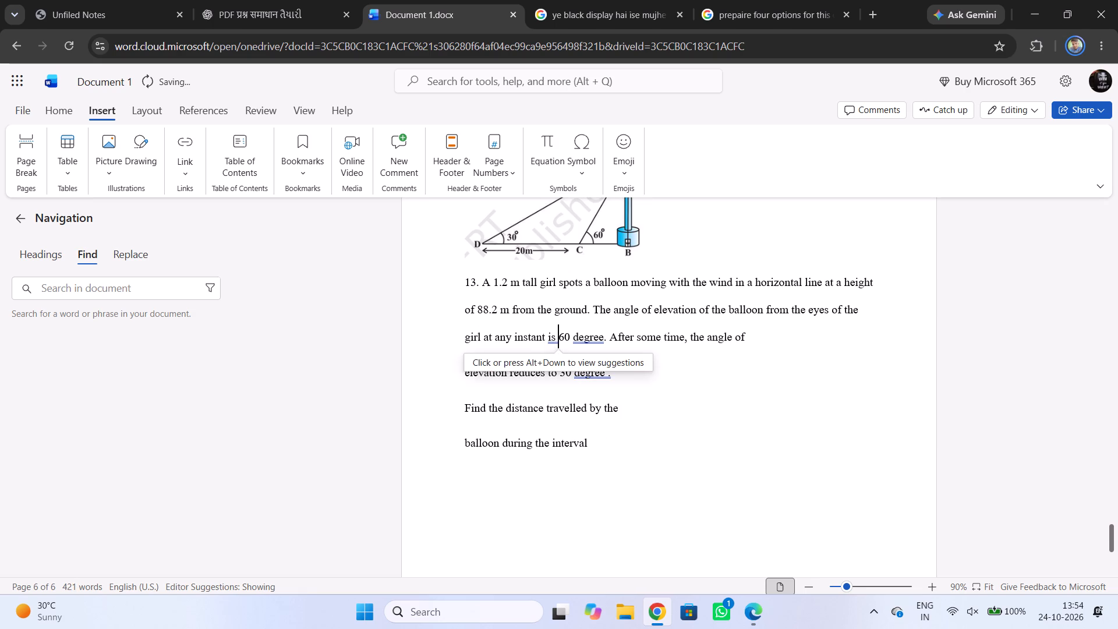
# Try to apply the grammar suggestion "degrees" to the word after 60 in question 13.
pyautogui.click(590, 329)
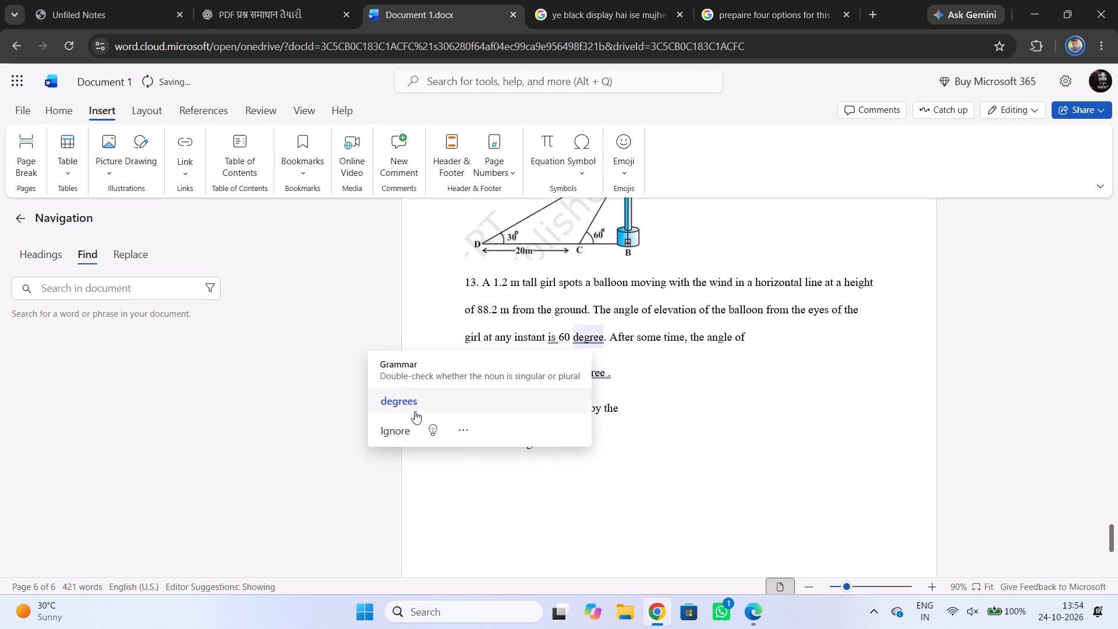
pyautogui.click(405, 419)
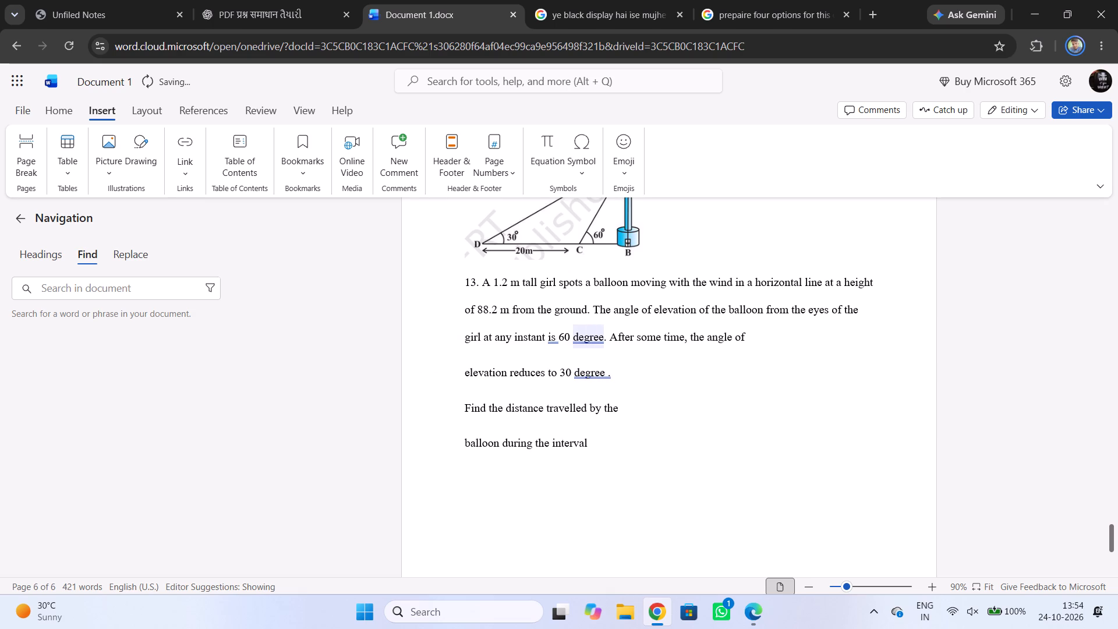
# Join the "elevation reduces to 30 degree" and "Find the distance" lines onto the preceding text of question 13, with spaces between.
pyautogui.click(465, 378)
pyautogui.press('BackSpace')
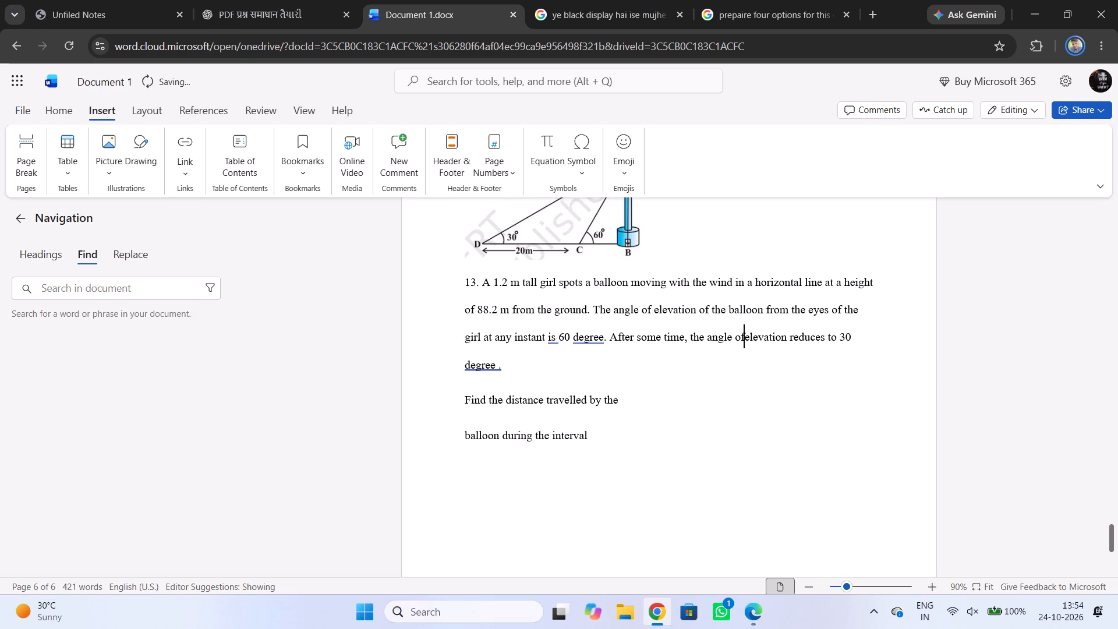
pyautogui.press('space')
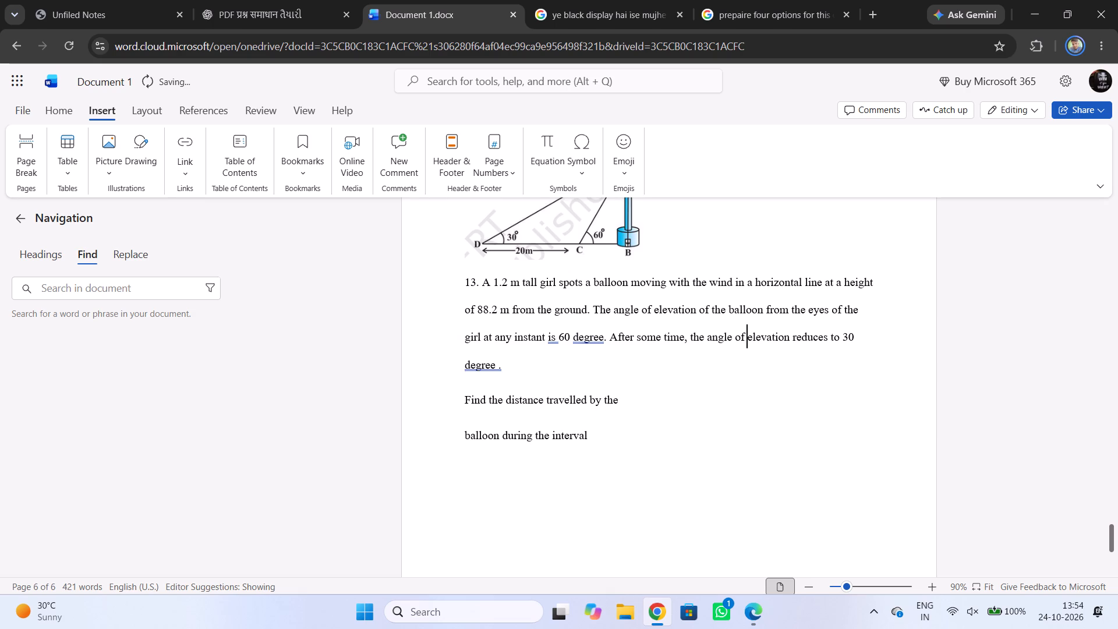
pyautogui.click(462, 395)
pyautogui.press('BackSpace')
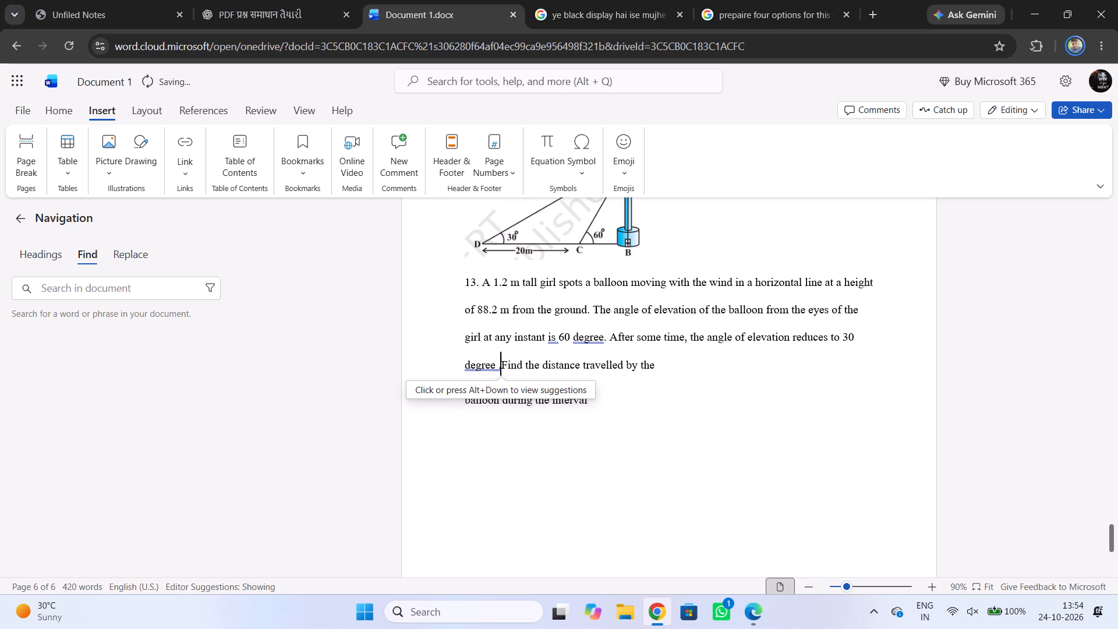
pyautogui.press('space')
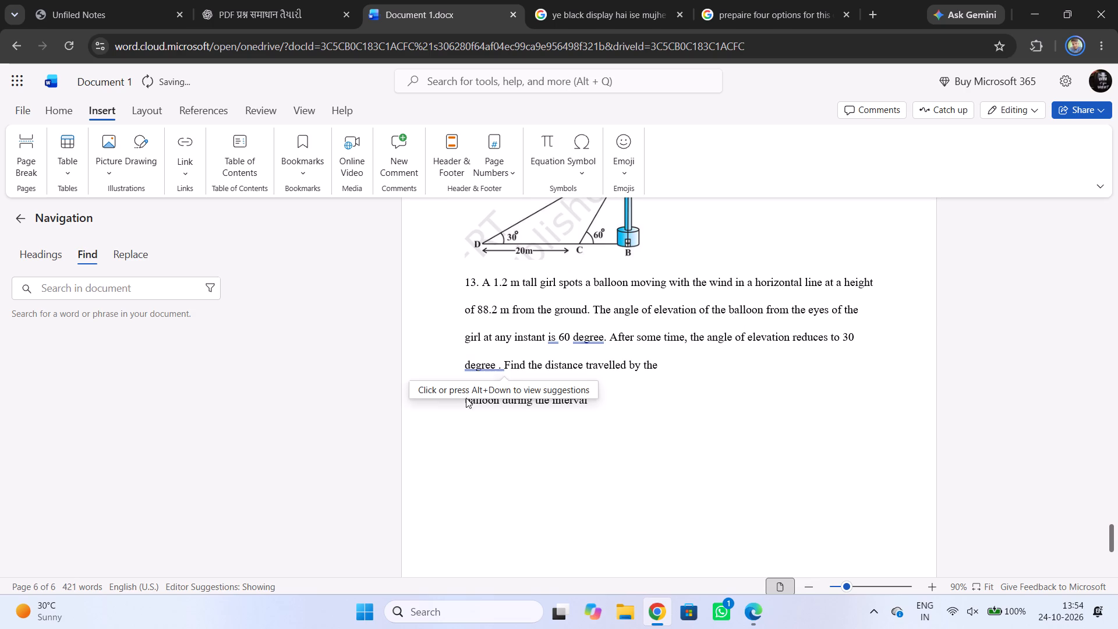
# Join the "balloon during the interval" line onto question 13 with a space and end the sentence with a full stop.
pyautogui.click(466, 398)
pyautogui.click(466, 398)
pyautogui.press('BackSpace')
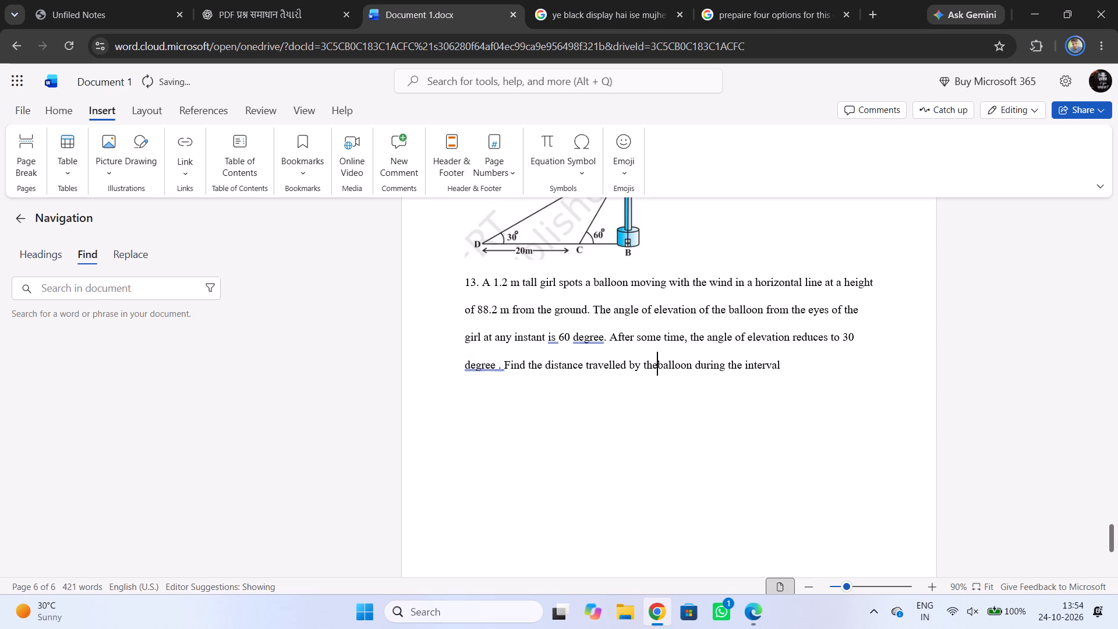
pyautogui.press('space')
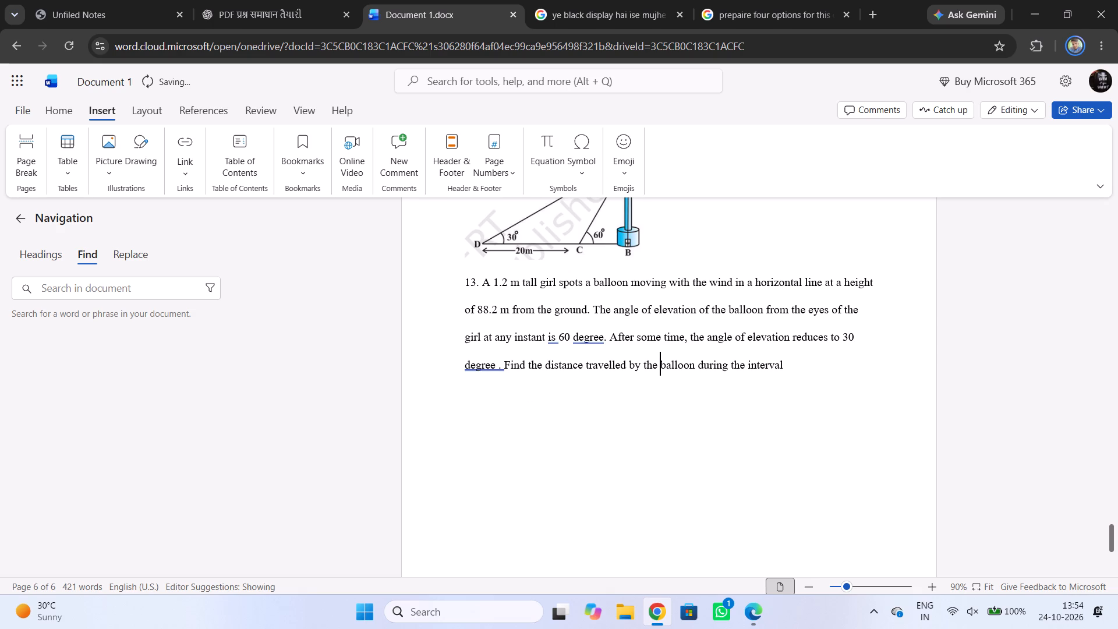
pyautogui.click(795, 370)
pyautogui.press('.')
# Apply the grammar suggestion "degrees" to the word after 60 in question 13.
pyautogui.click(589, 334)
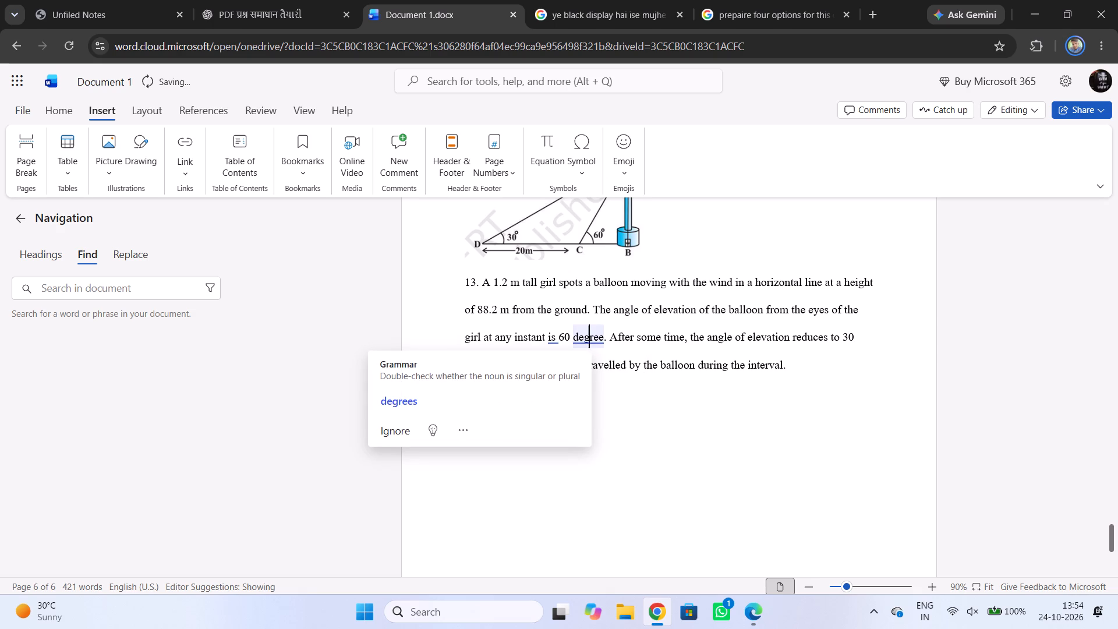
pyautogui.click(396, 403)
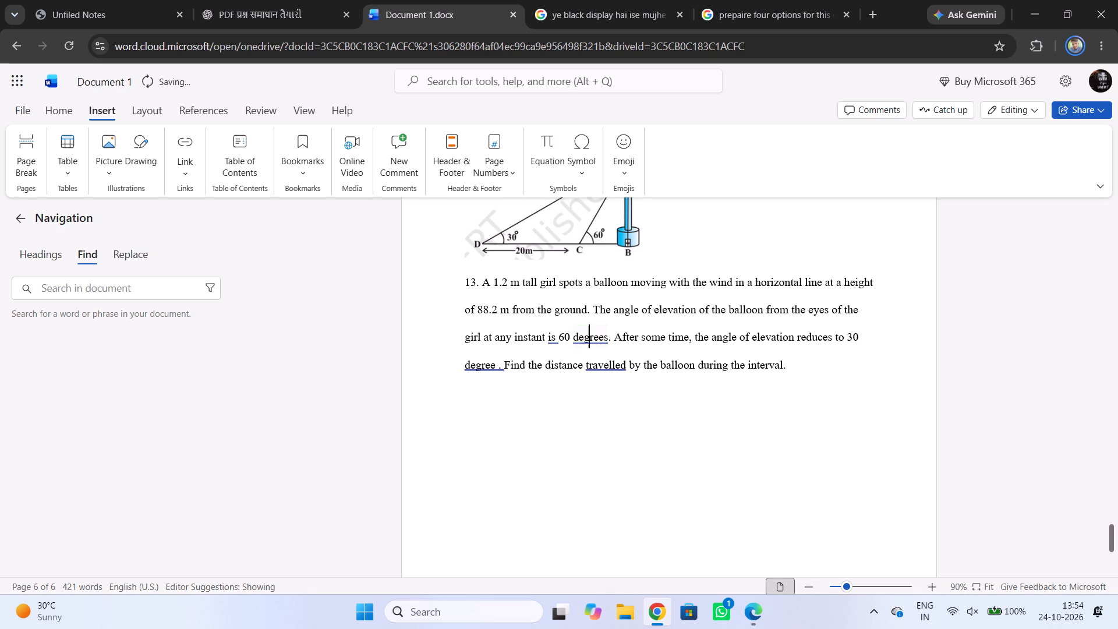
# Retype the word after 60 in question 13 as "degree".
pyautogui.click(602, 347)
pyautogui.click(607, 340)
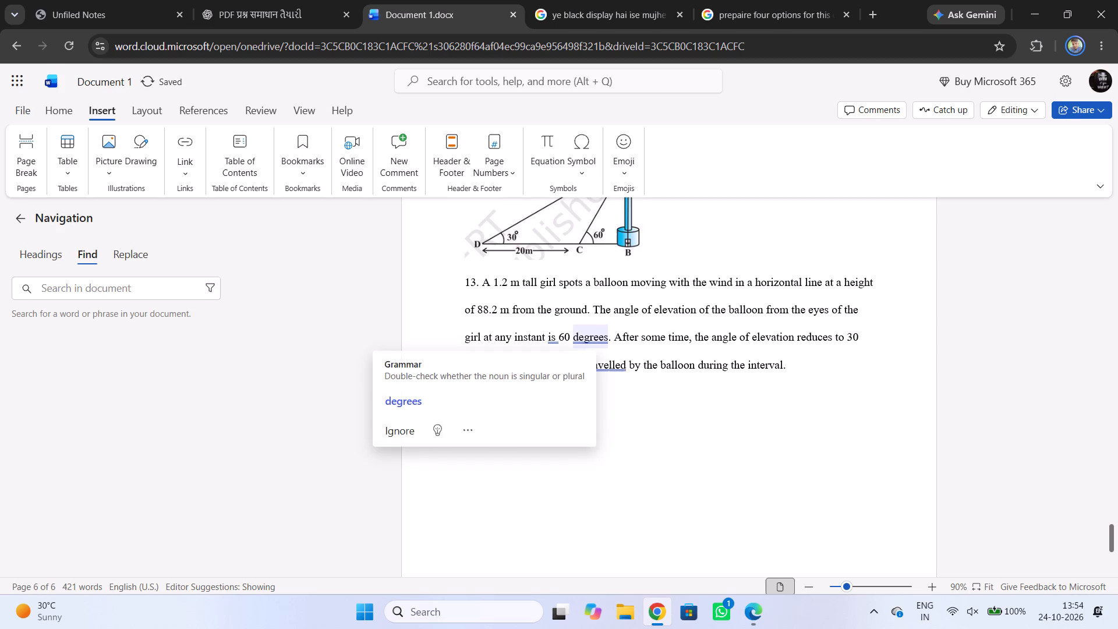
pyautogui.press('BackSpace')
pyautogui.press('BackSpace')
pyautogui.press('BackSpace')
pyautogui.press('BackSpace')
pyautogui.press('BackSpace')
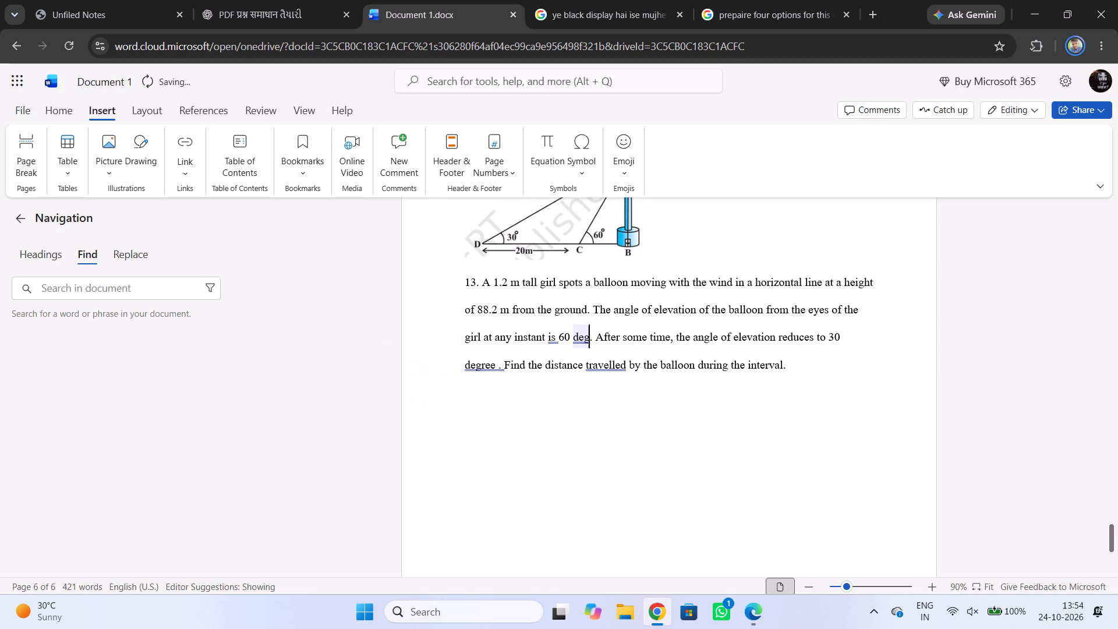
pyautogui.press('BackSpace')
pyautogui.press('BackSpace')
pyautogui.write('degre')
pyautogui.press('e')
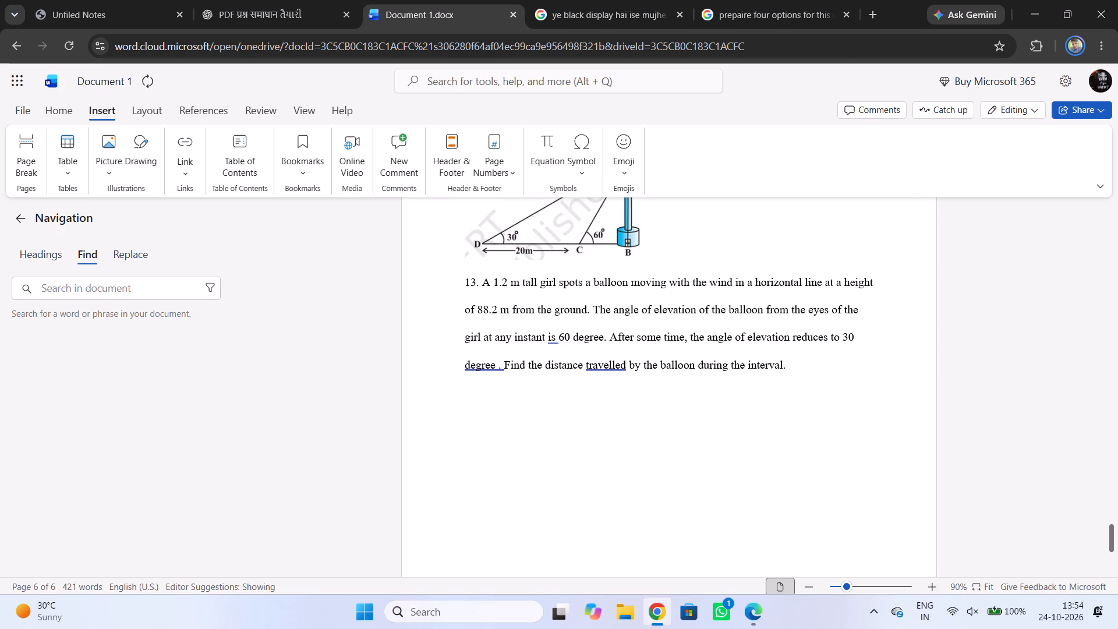
# Retype "is" and the single space after it before "60 degree" in question 13.
pyautogui.press('Left')
pyautogui.press('Left')
pyautogui.press('Left')
pyautogui.press('Left')
pyautogui.press('Left')
pyautogui.press('Left')
pyautogui.press('Left')
pyautogui.press('Left')
pyautogui.press('Left')
pyautogui.press('BackSpace')
pyautogui.press('BackSpace')
pyautogui.press('BackSpace')
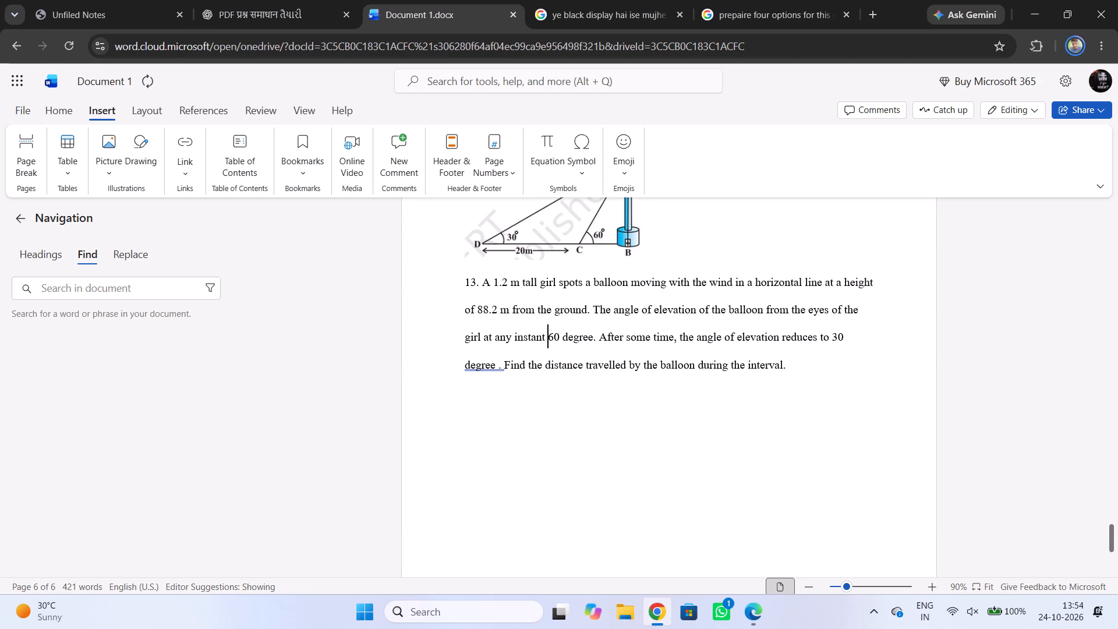
pyautogui.write('iss')
pyautogui.press('BackSpace')
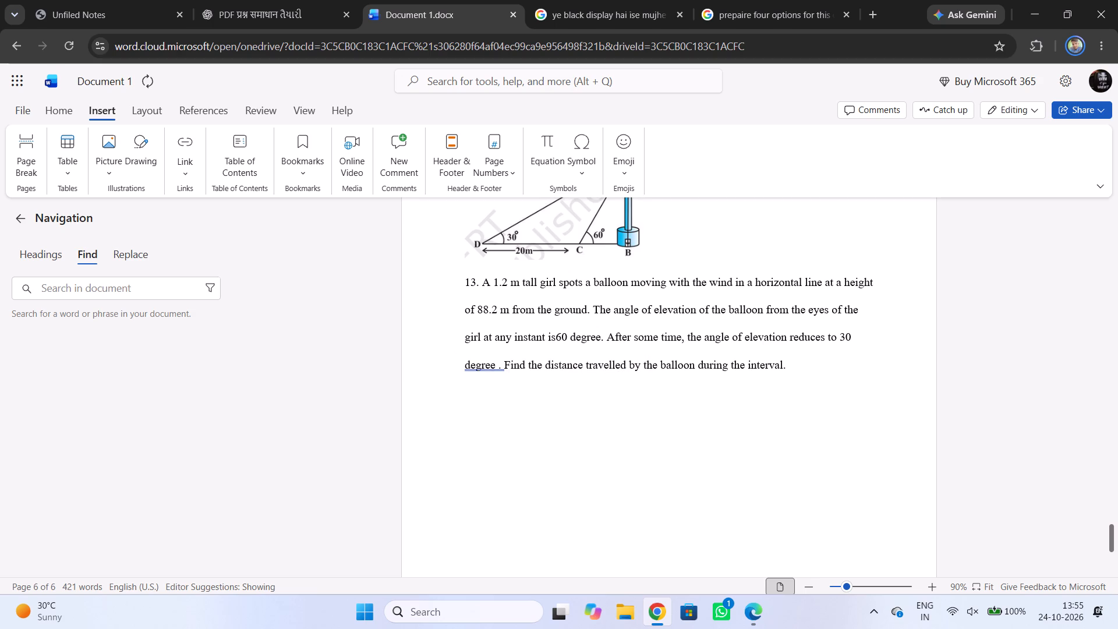
pyautogui.press('space')
# Retype the word after 30 as "degree" with the full stop directly attached and one space before "Find".
pyautogui.press('Down')
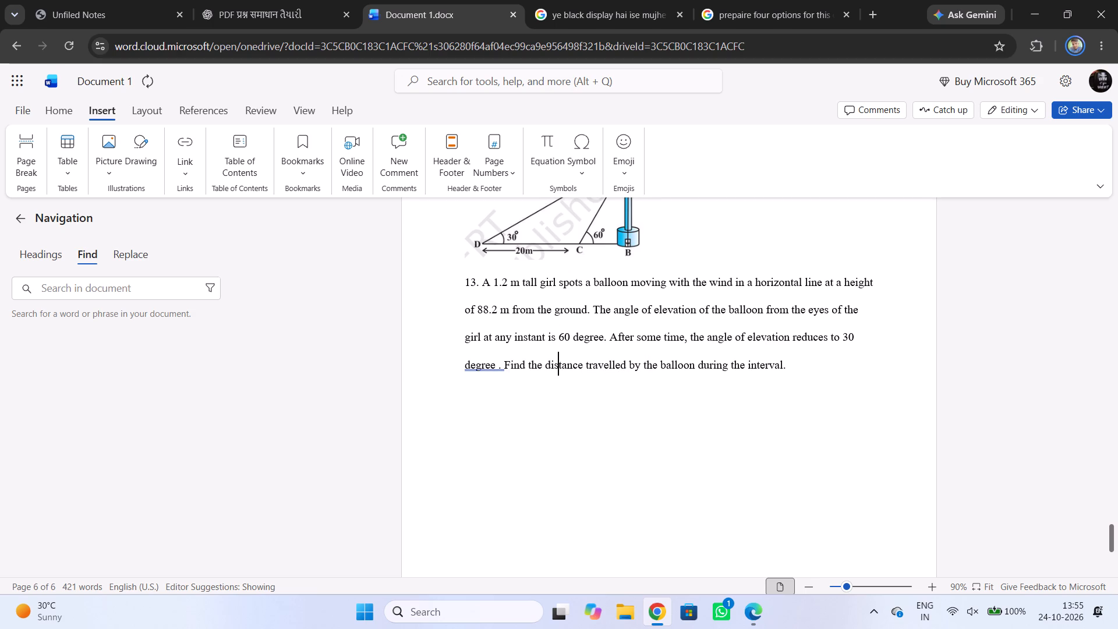
pyautogui.press('Down')
pyautogui.press('Down')
pyautogui.press('Left')
pyautogui.press('Left')
pyautogui.press('Left')
pyautogui.press('Left')
pyautogui.press('Left')
pyautogui.press('Left')
pyautogui.press('Left')
pyautogui.press('Left')
pyautogui.press('Left')
pyautogui.press('Left')
pyautogui.press('Left')
pyautogui.press('Left')
pyautogui.press('BackSpace')
pyautogui.press('BackSpace')
pyautogui.press('BackSpace')
pyautogui.press('BackSpace')
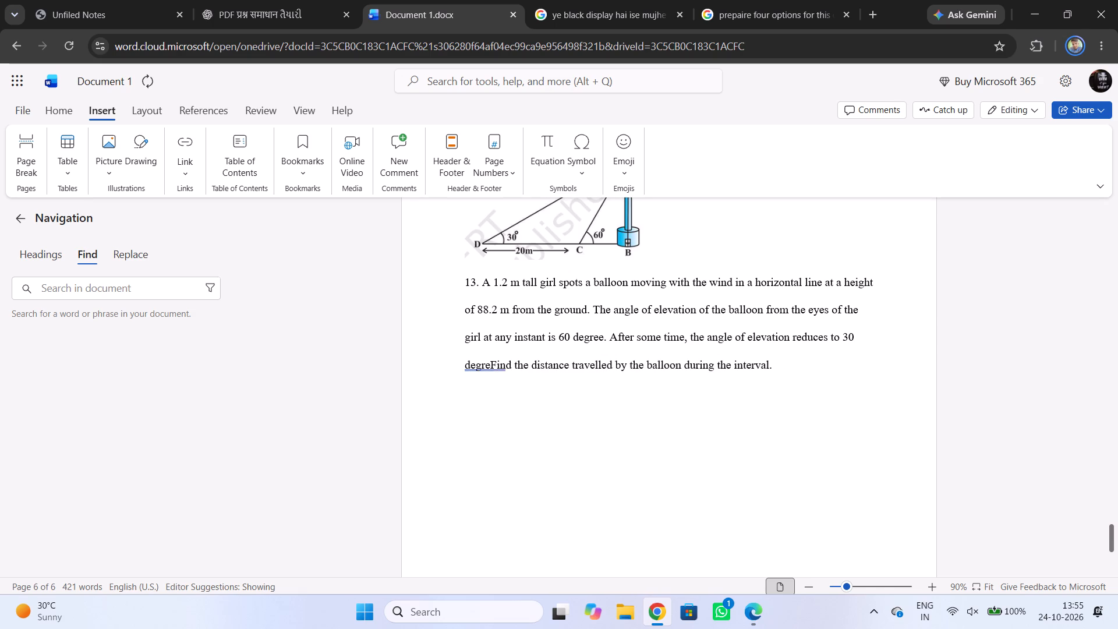
pyautogui.press('BackSpace')
pyautogui.press('BackSpace')
pyautogui.press('BackSpace')
pyautogui.press('BackSpace')
pyautogui.press('BackSpace')
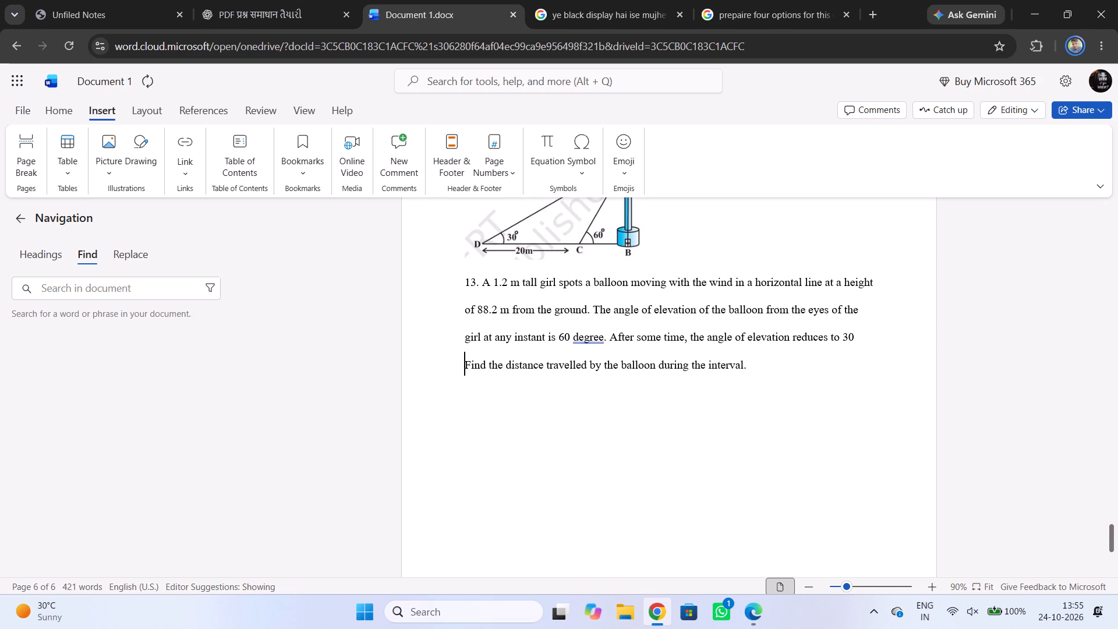
pyautogui.write('degree')
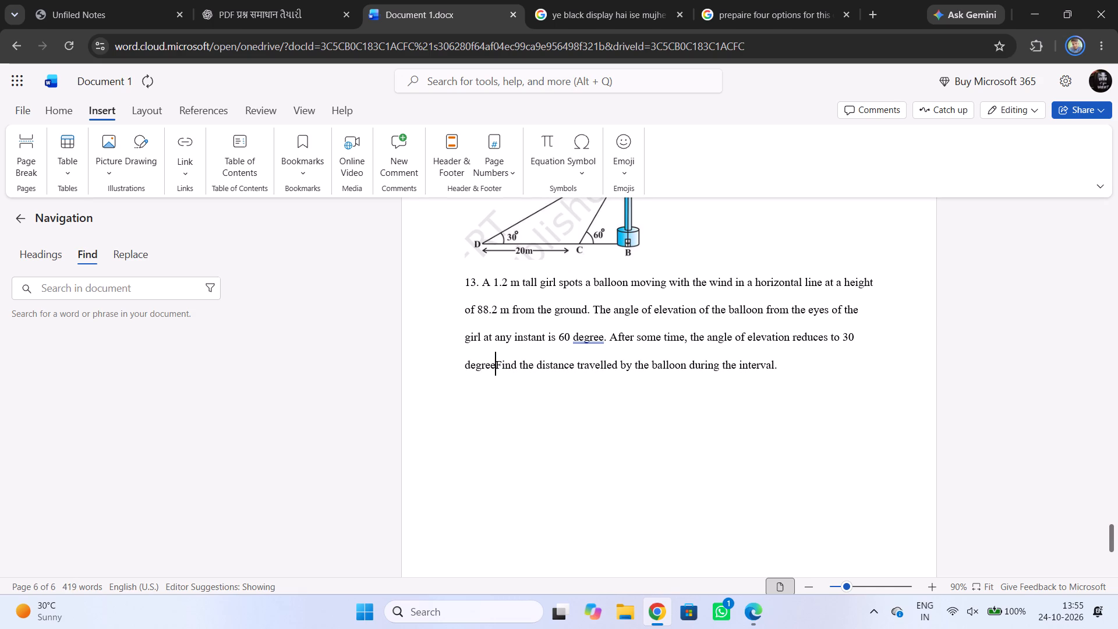
pyautogui.write('.')
pyautogui.press('space')
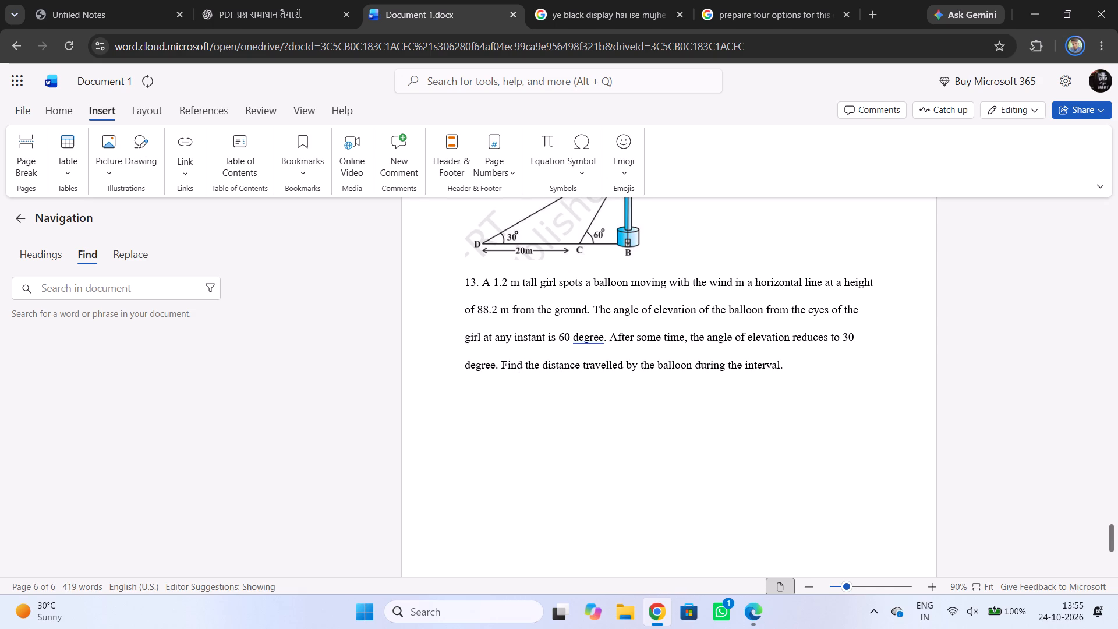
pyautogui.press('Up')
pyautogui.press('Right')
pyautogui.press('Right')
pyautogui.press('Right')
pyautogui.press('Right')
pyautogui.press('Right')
# Apply the grammar suggestions in question 13: "traveled" before "by the balloon" and "degrees" after both 30 and 60.
pyautogui.click(600, 375)
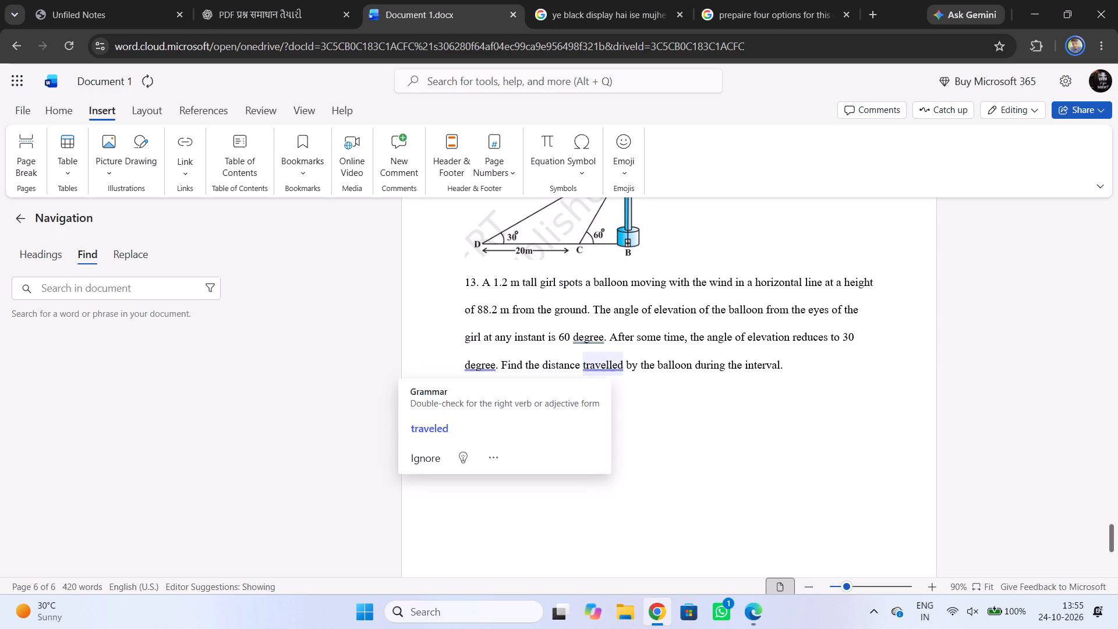
pyautogui.click(443, 427)
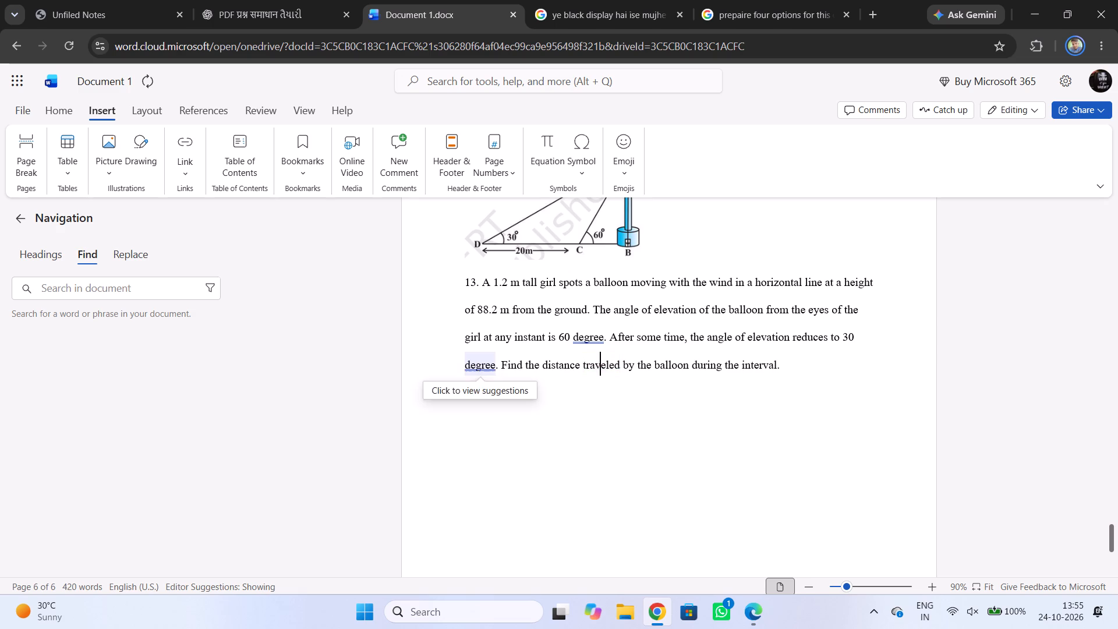
pyautogui.click(484, 362)
pyautogui.click(489, 427)
pyautogui.click(585, 328)
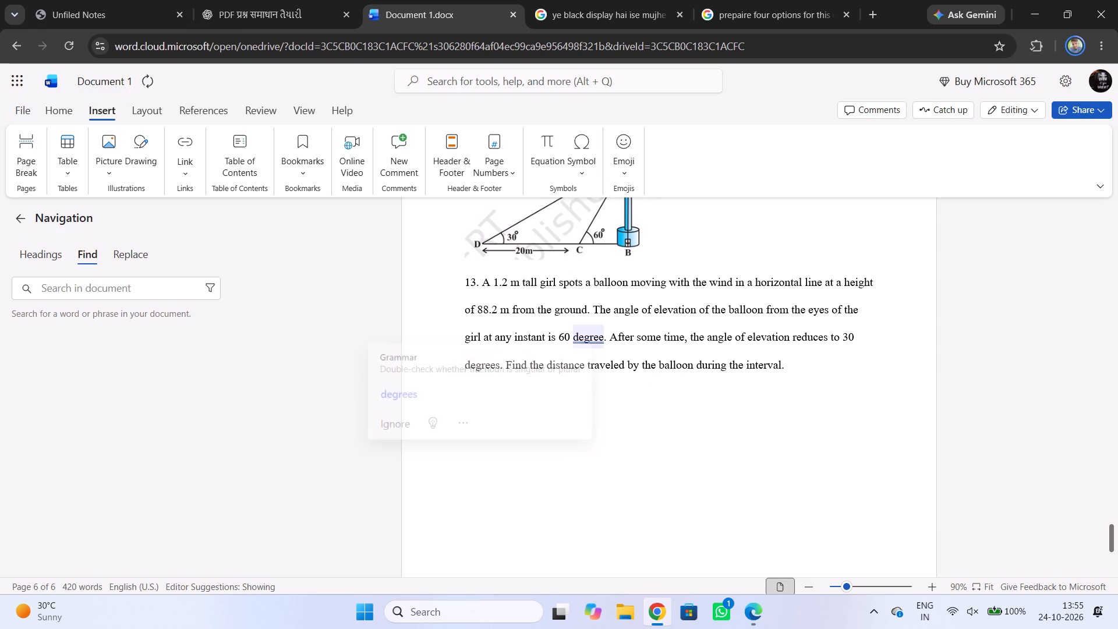
pyautogui.click(430, 395)
pyautogui.click(661, 397)
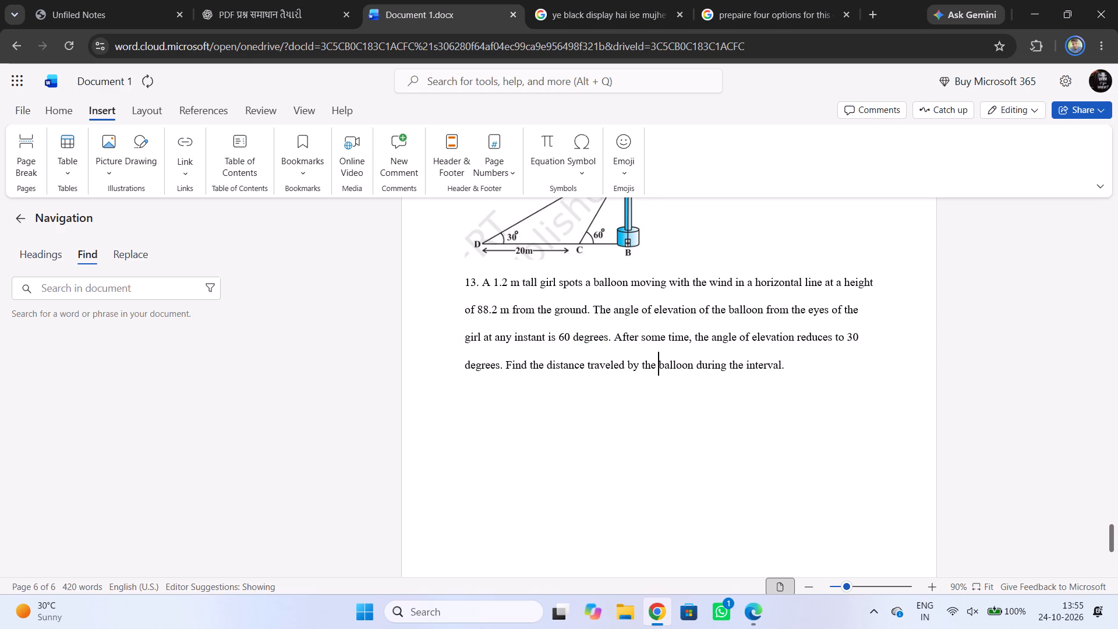
pyautogui.click(792, 365)
# Switch to the NCERT maths textbook PDF in Edge and snip question 14's balloon diagram, excluding the Fig. 9.13 caption.
pyautogui.click(749, 1)
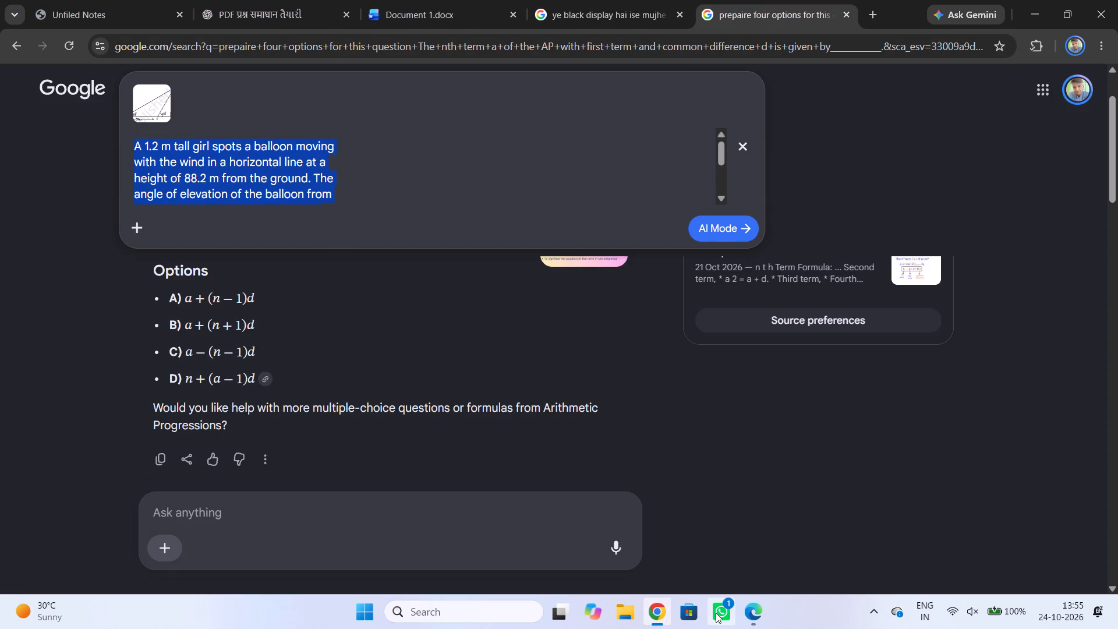
pyautogui.click(747, 614)
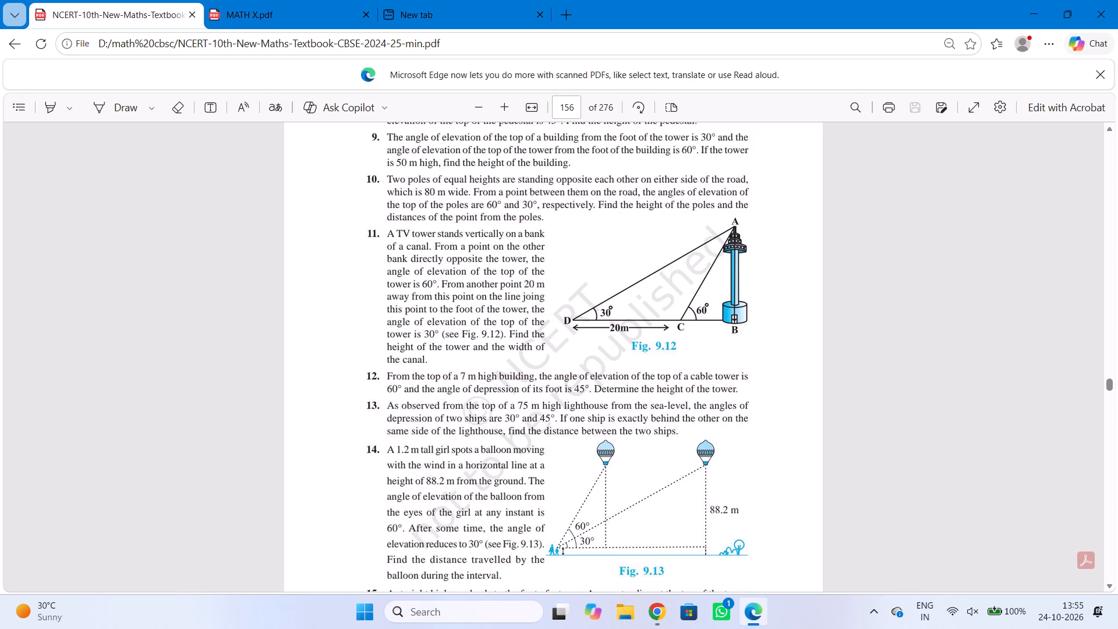
pyautogui.press('Print')
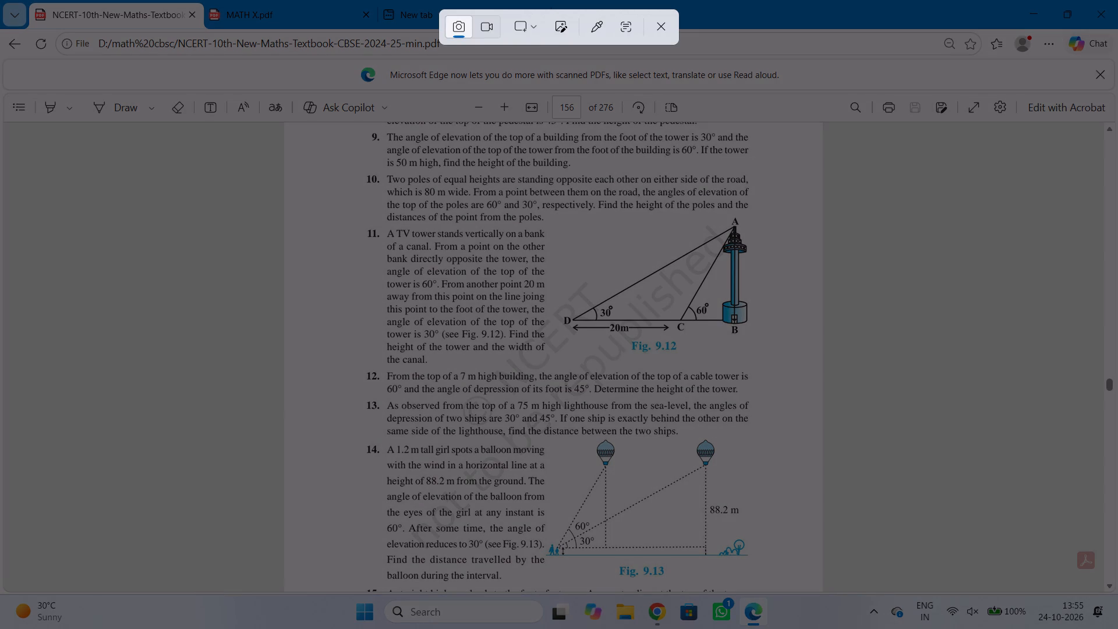
pyautogui.moveTo(546, 433); pyautogui.dragTo(543, 482)
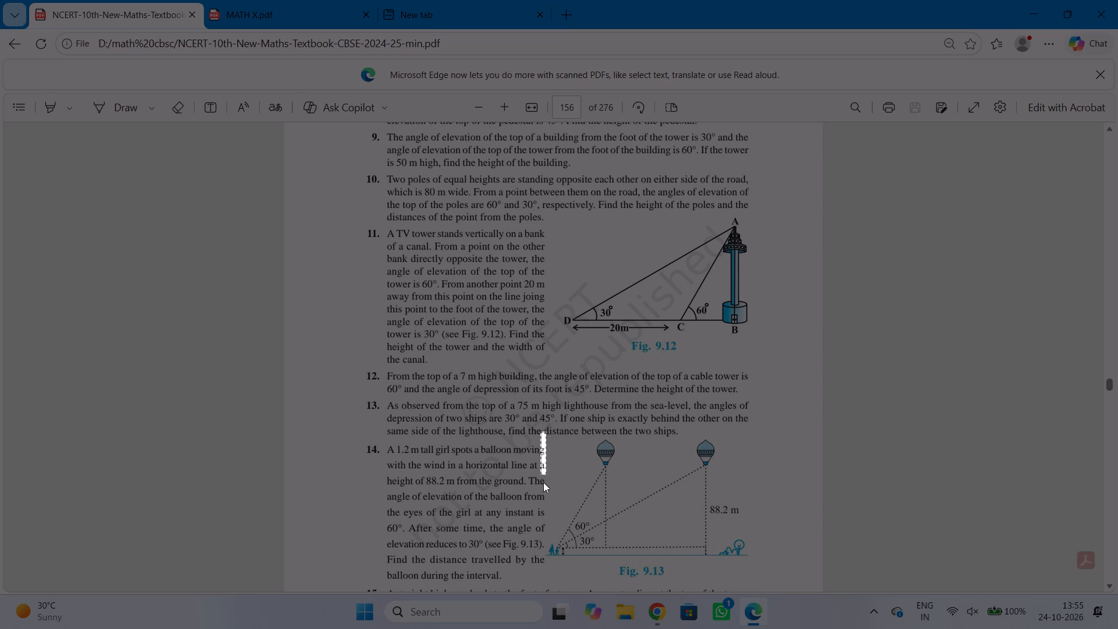
pyautogui.moveTo(543, 482); pyautogui.dragTo(746, 566)
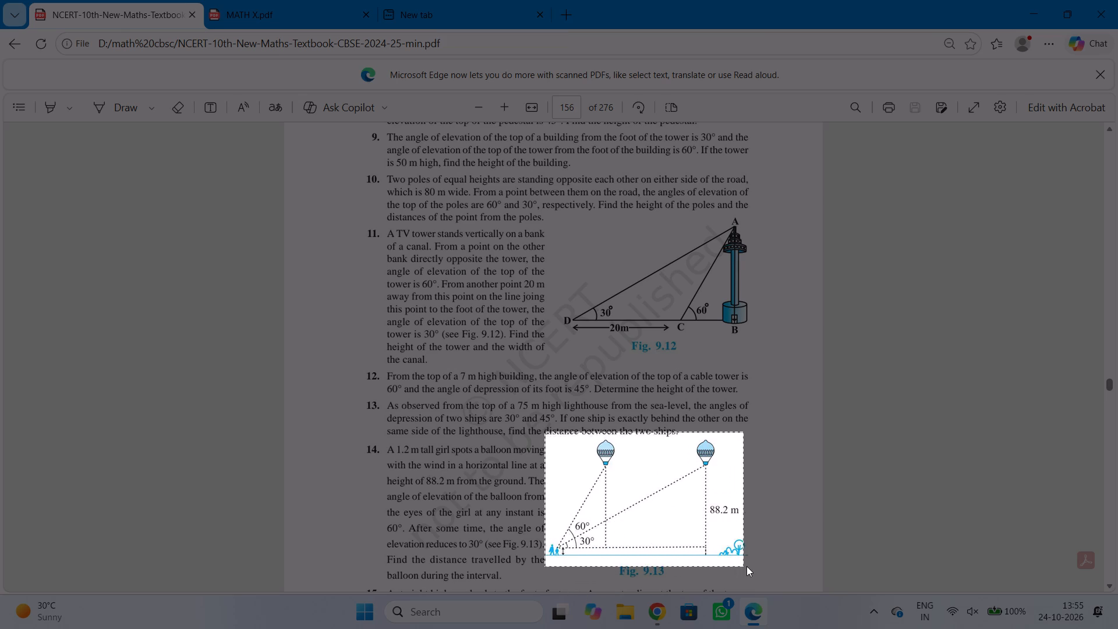
pyautogui.moveTo(746, 566); pyautogui.dragTo(756, 566)
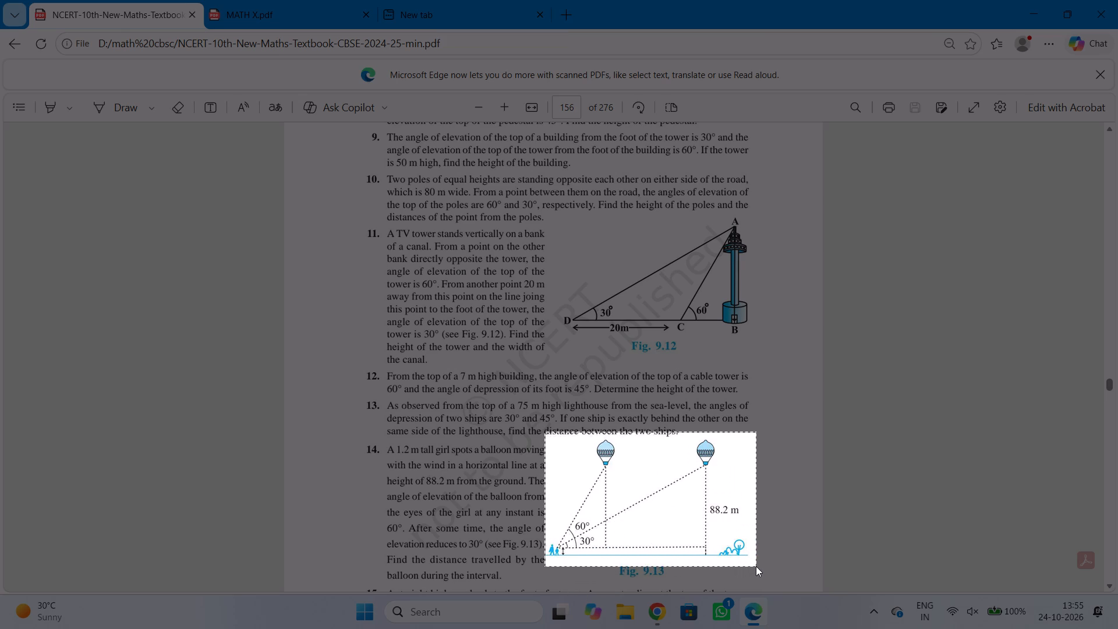
pyautogui.moveTo(756, 566); pyautogui.dragTo(748, 566)
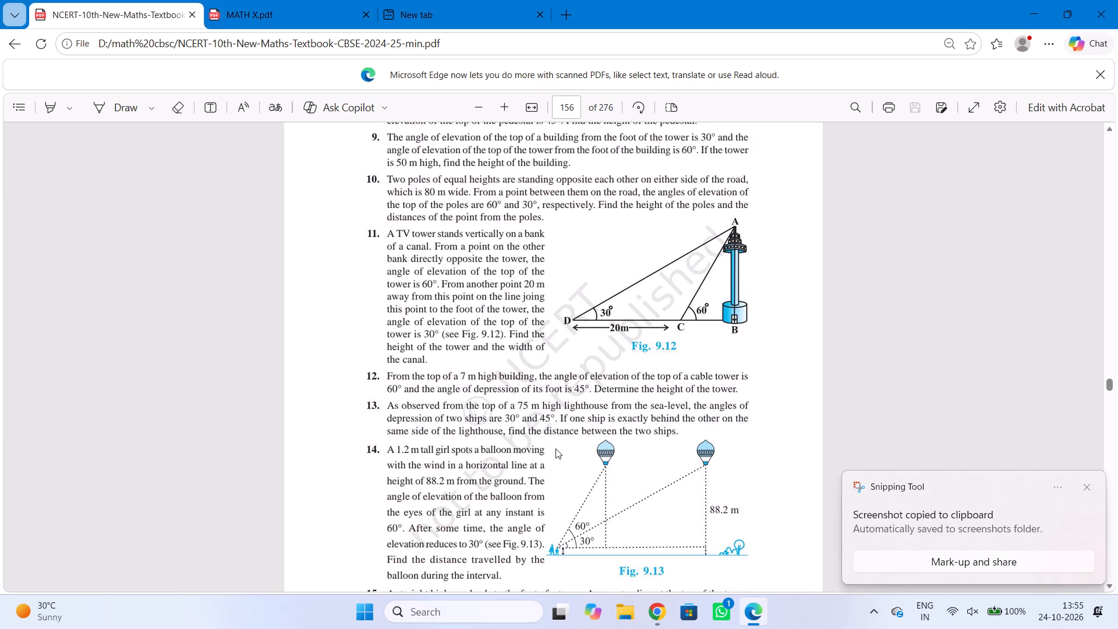
# Snip textbook question 14's balloon diagram again, covering both balloons, the girl and the ground line but not the Fig. 9.13 caption.
pyautogui.press('Print')
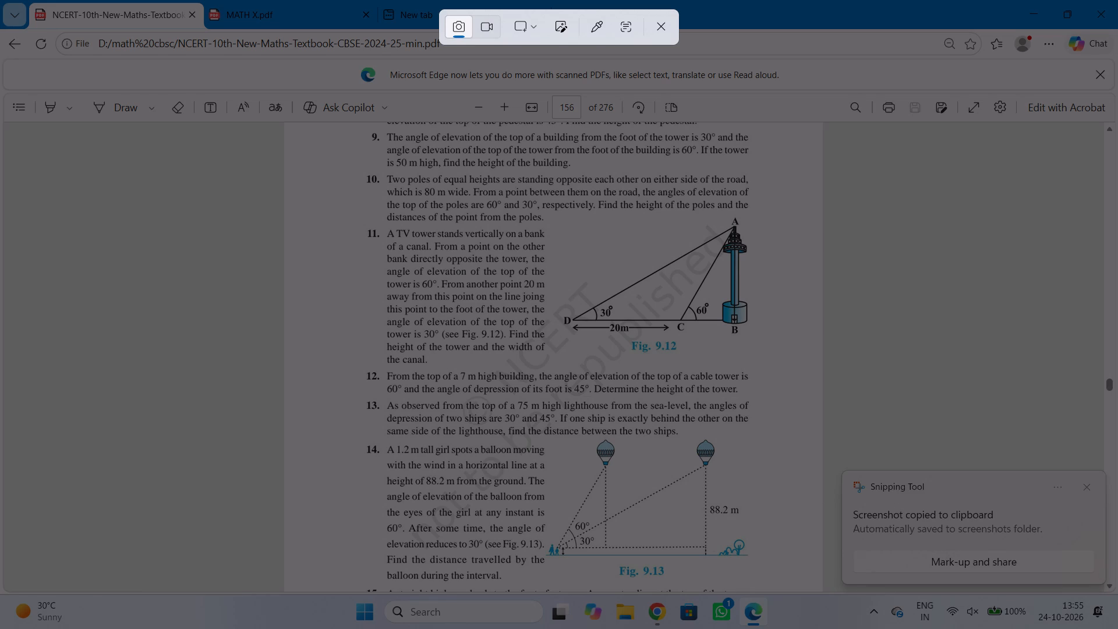
pyautogui.moveTo(751, 436); pyautogui.dragTo(576, 551)
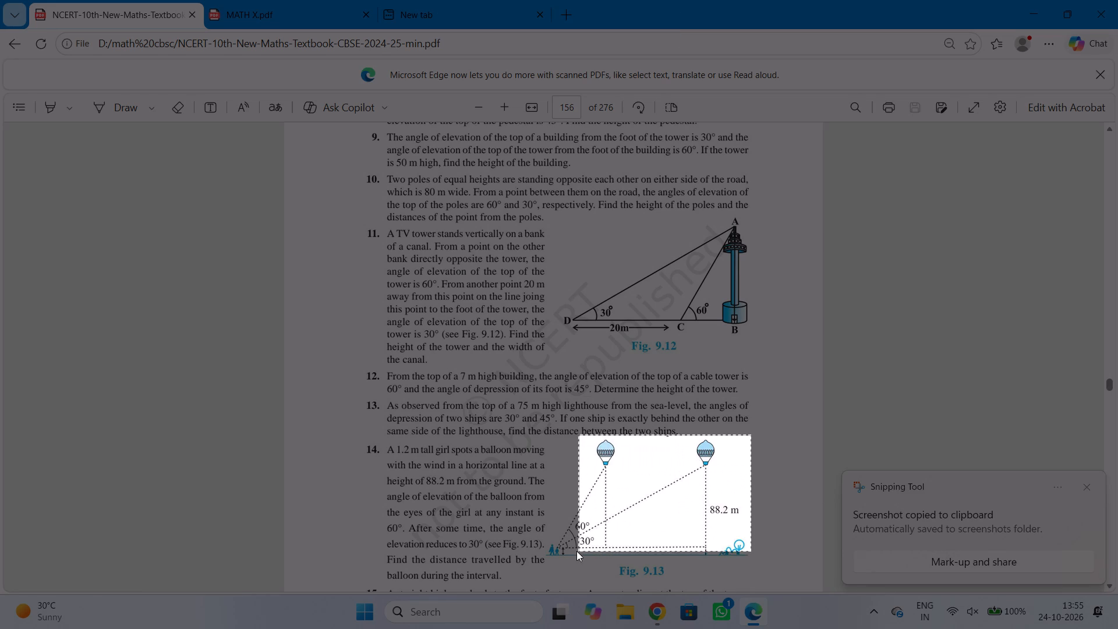
pyautogui.moveTo(576, 551); pyautogui.dragTo(542, 563)
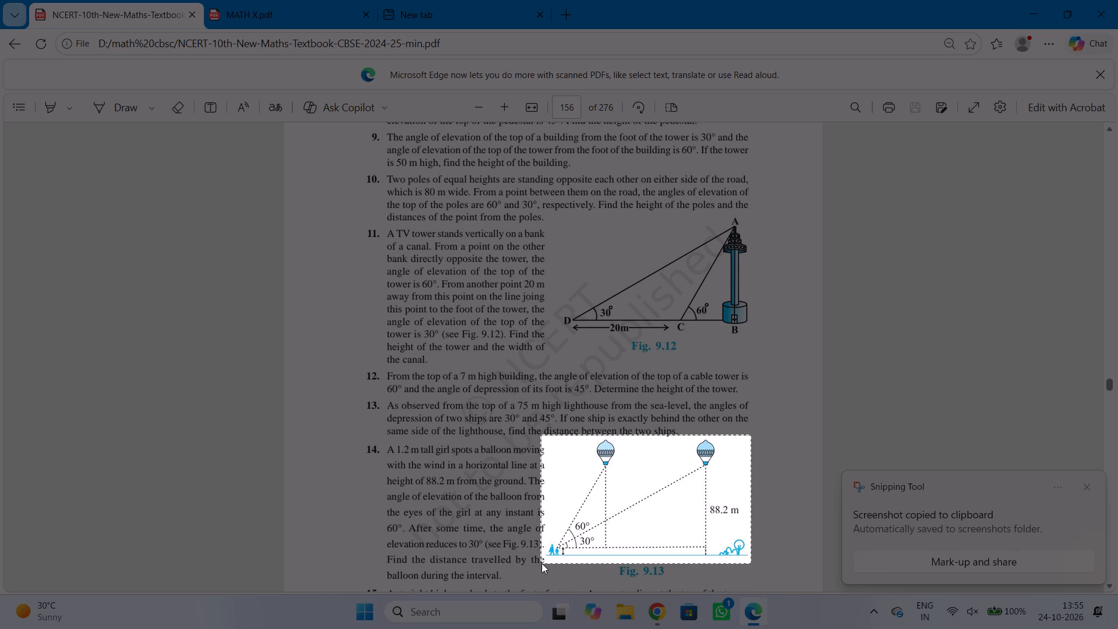
pyautogui.moveTo(542, 563); pyautogui.dragTo(545, 563)
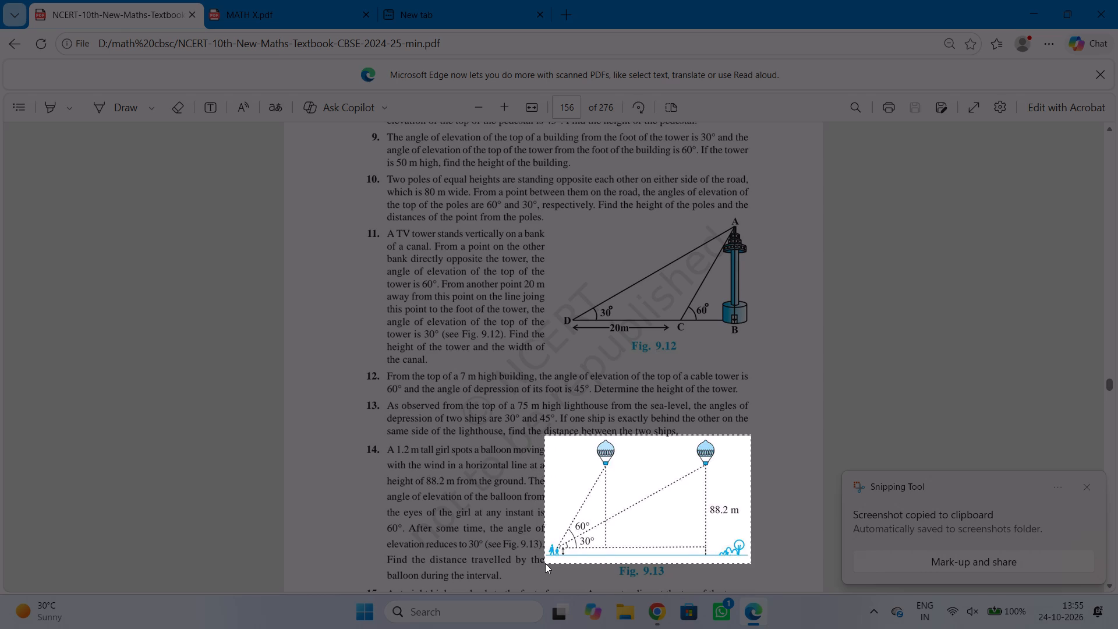
pyautogui.moveTo(545, 563); pyautogui.dragTo(547, 564)
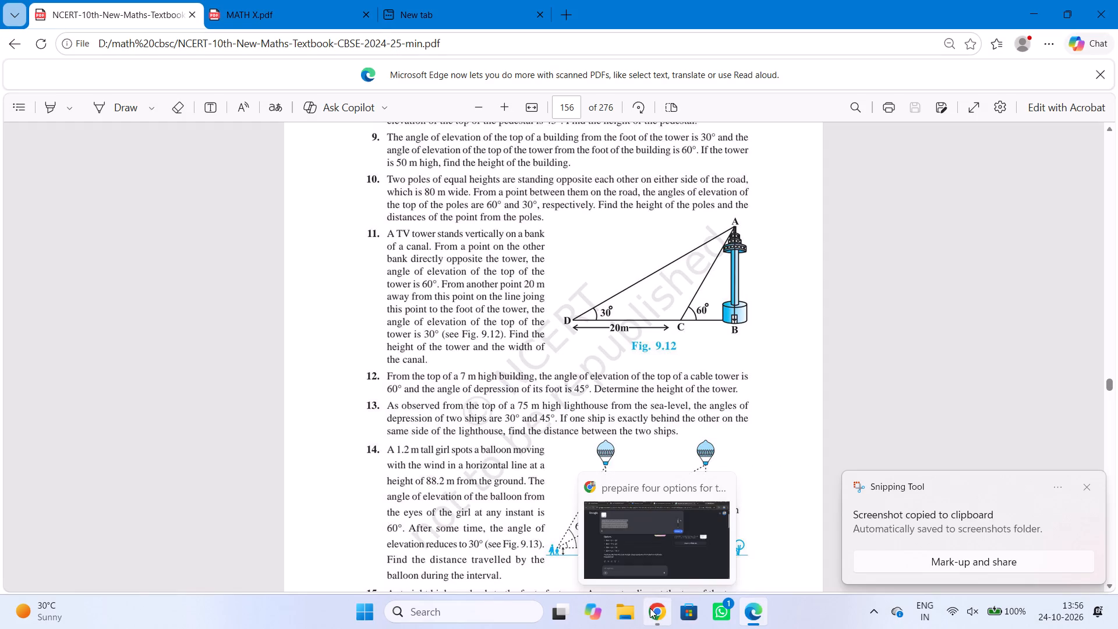
# Switch to the Word document in Chrome and paste the balloon diagram below the text of question 13.
pyautogui.click(651, 614)
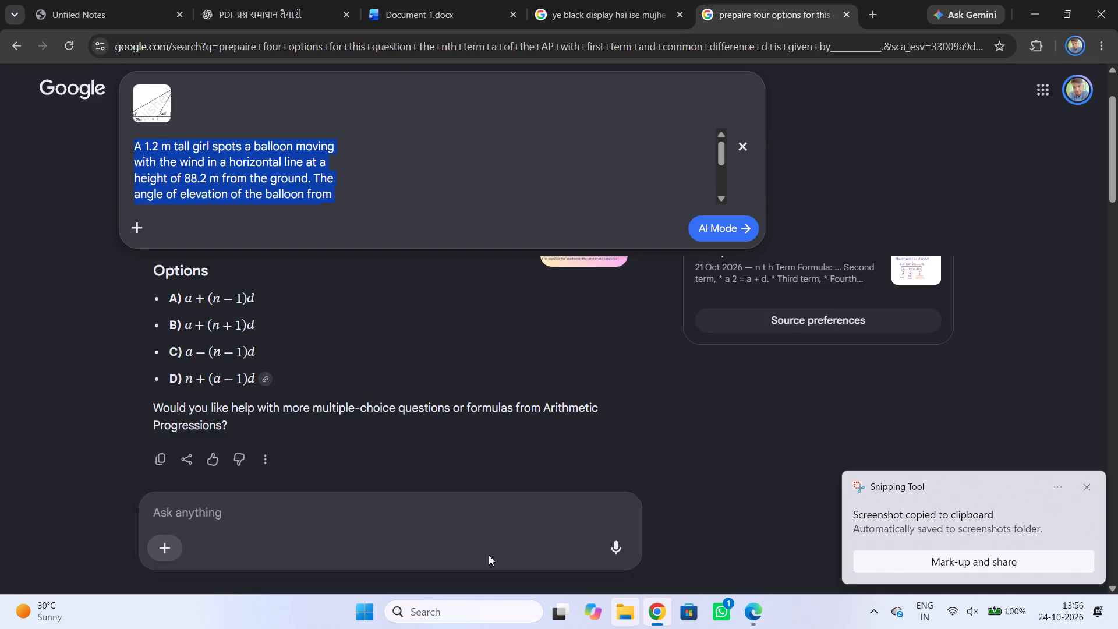
pyautogui.click(464, 3)
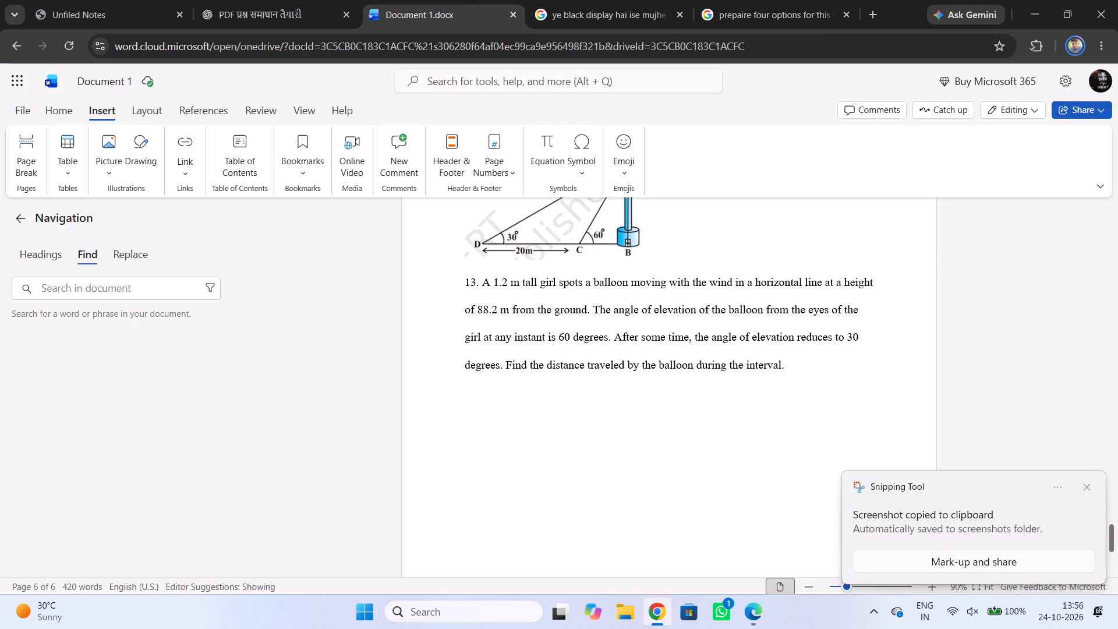
pyautogui.hotkey('ctrl', 'v')
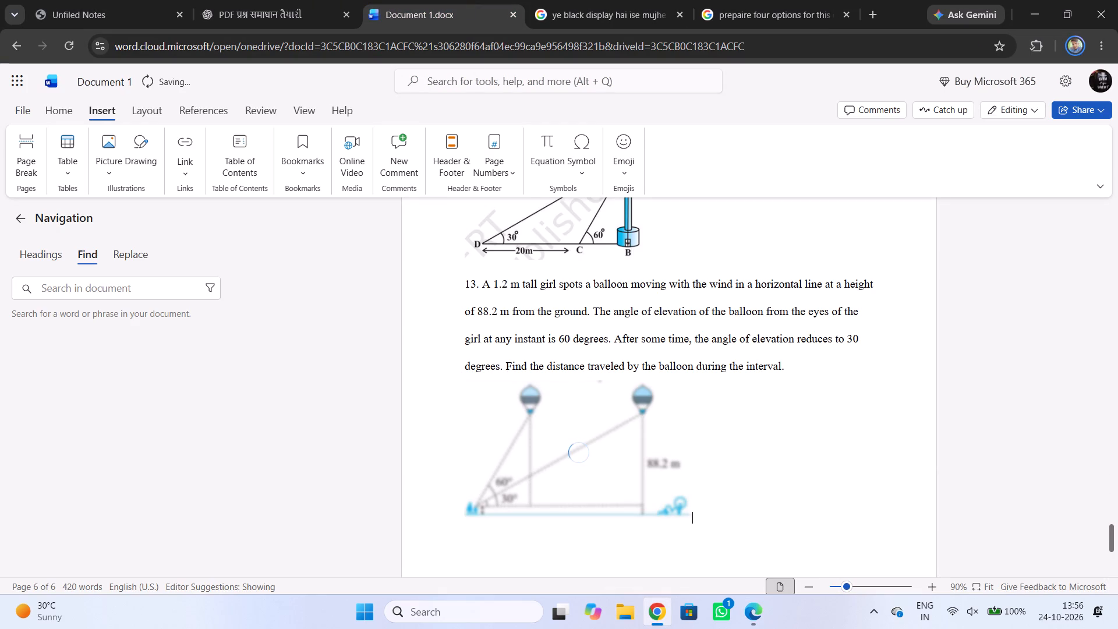
# Make the question number 13 bold.
pyautogui.moveTo(477, 285); pyautogui.dragTo(466, 288)
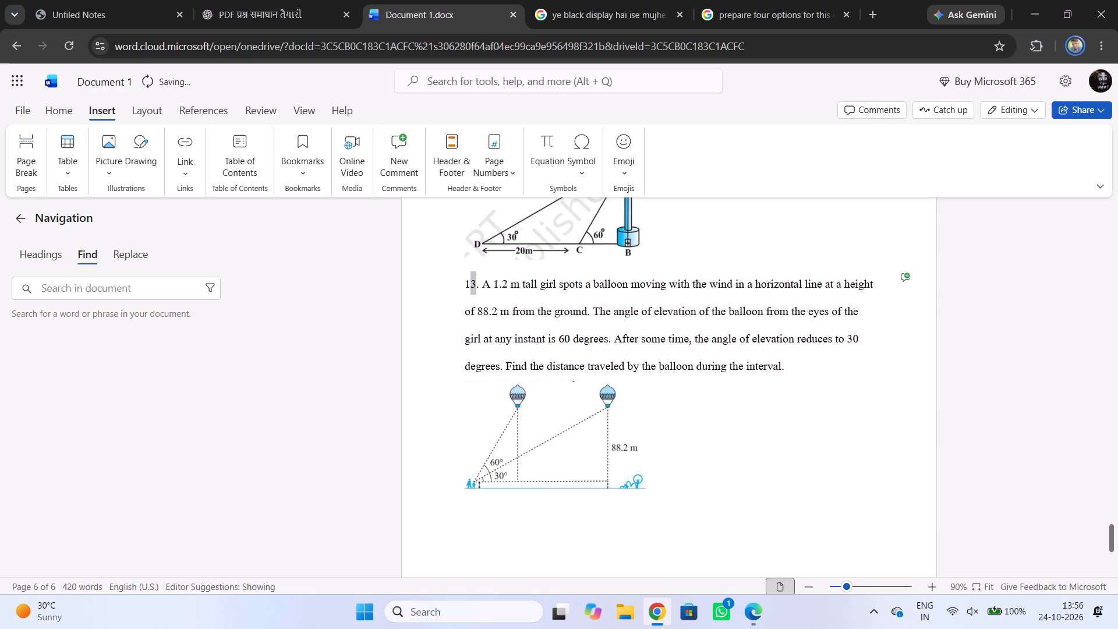
pyautogui.moveTo(466, 288); pyautogui.dragTo(464, 288)
pyautogui.click(589, 263)
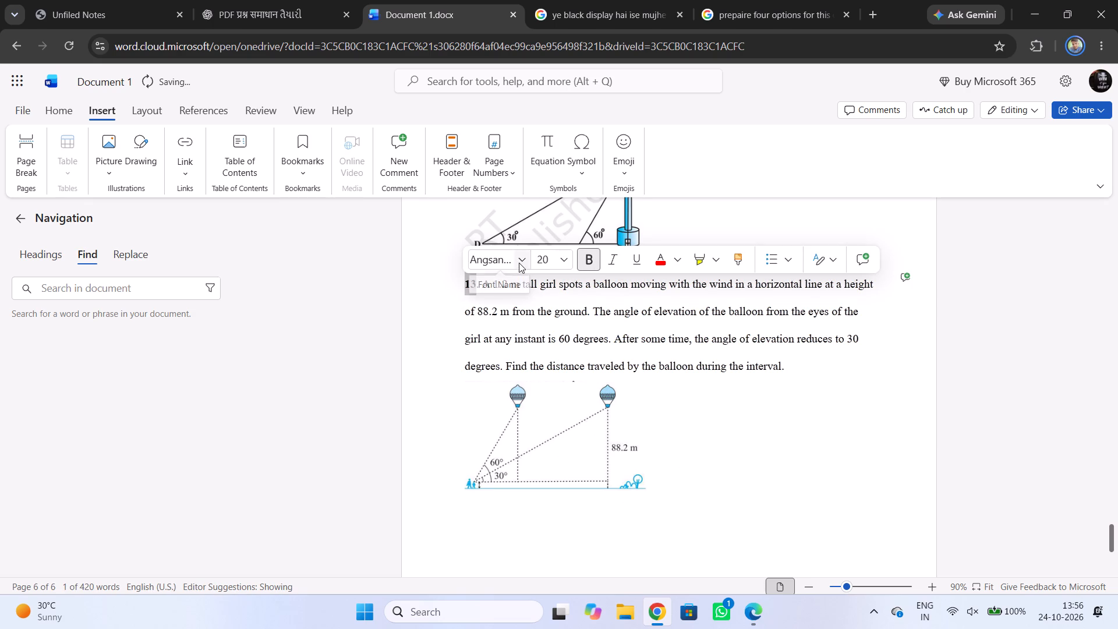
pyautogui.click(433, 300)
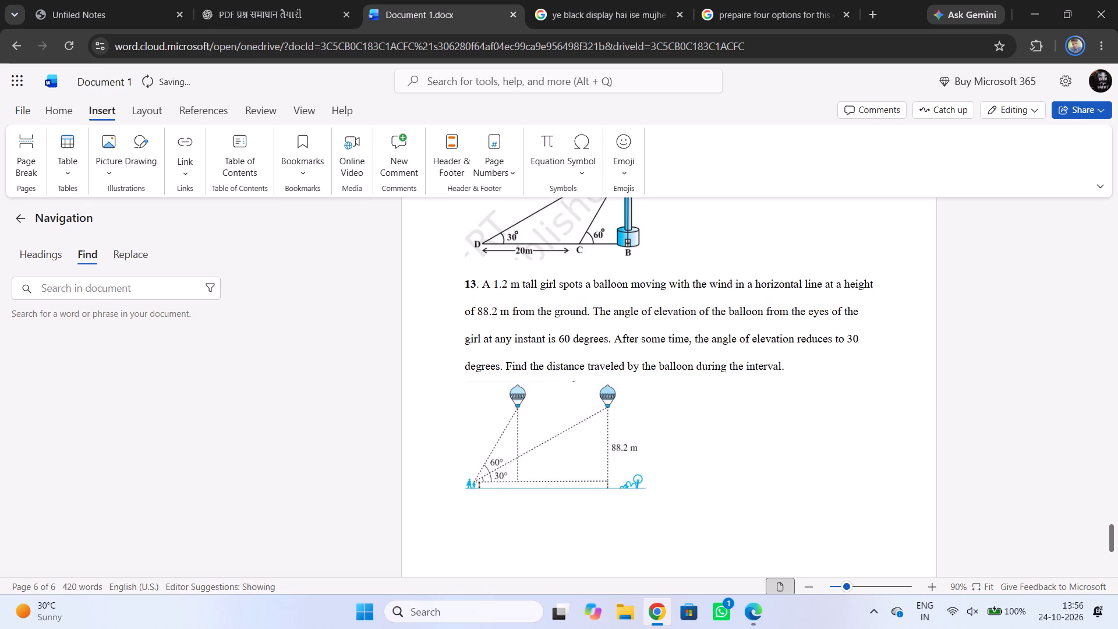
# Put the text of question 13 and of question 12 on a new line below each question number.
pyautogui.click(477, 282)
pyautogui.press('Return')
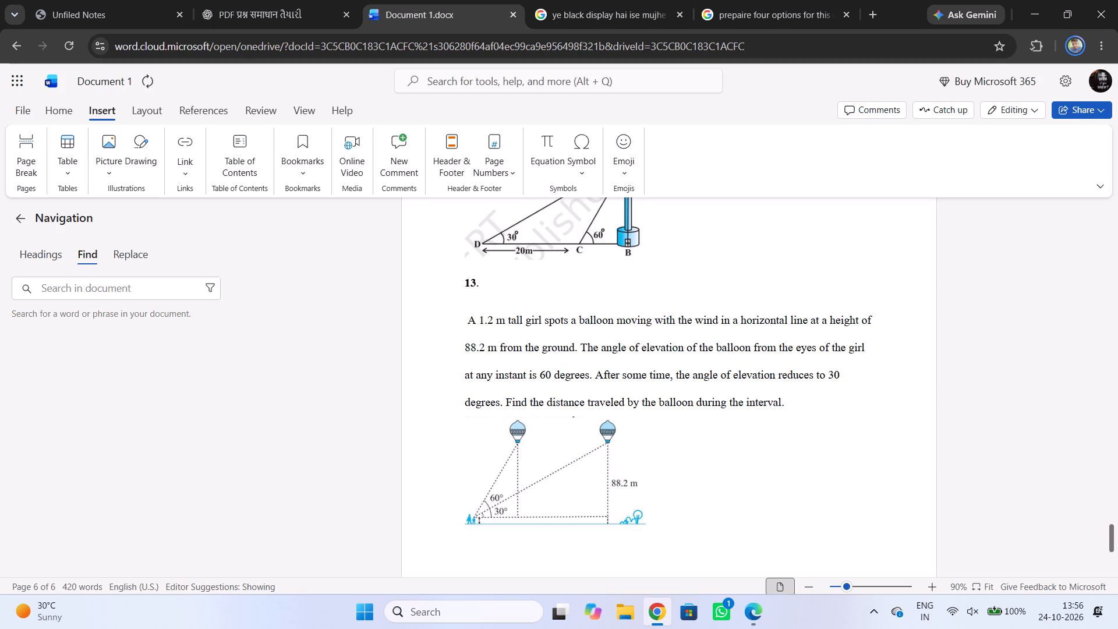
pyautogui.scroll(5, 565, 291)
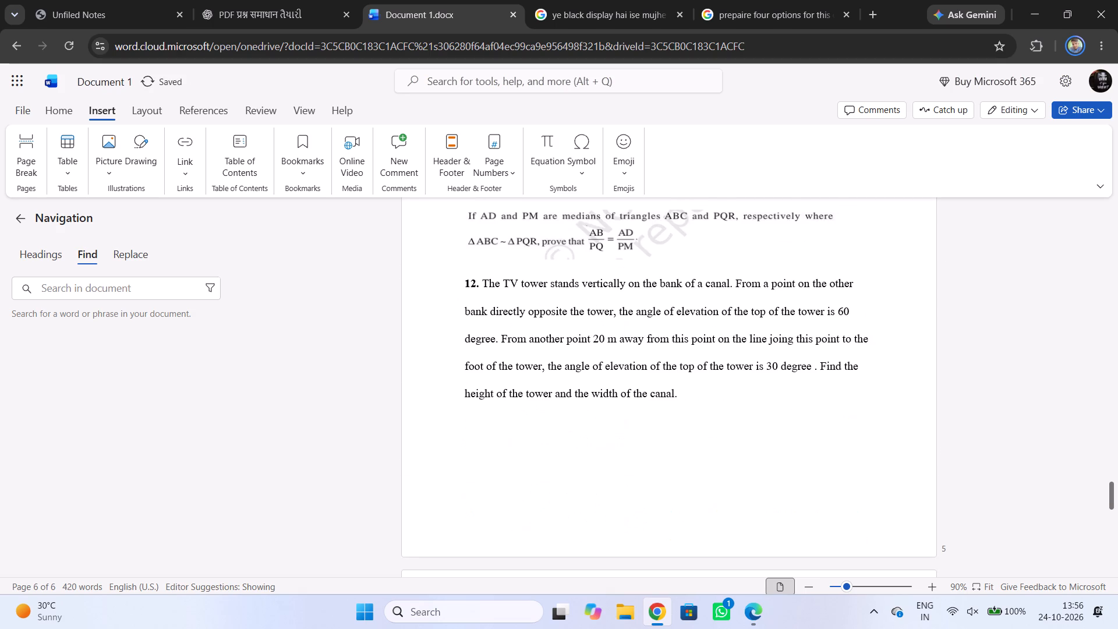
pyautogui.click(479, 287)
pyautogui.press('Return')
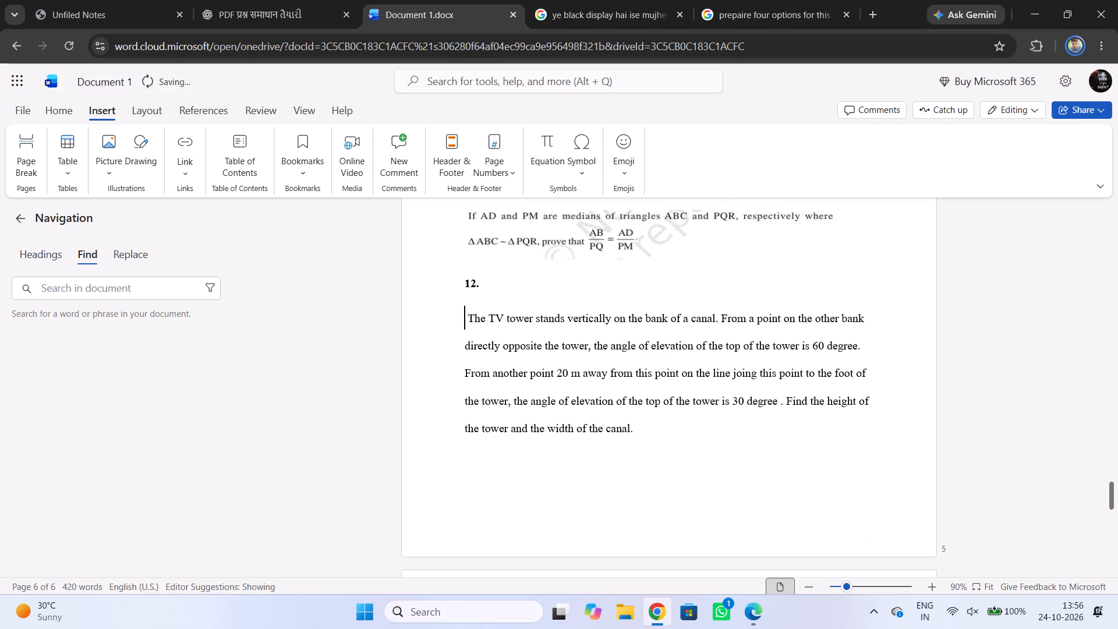
# Add the question number "14." on a new line below the balloon diagram.
pyautogui.scroll(-1, 491, 290)
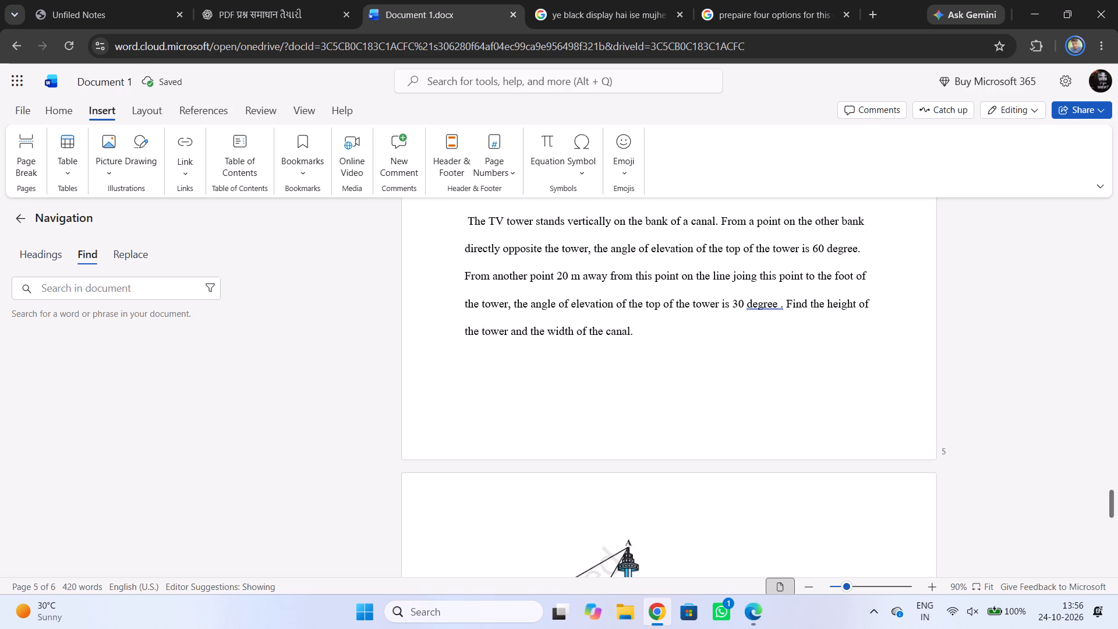
pyautogui.scroll(-6, 530, 320)
pyautogui.scroll(-1, 575, 372)
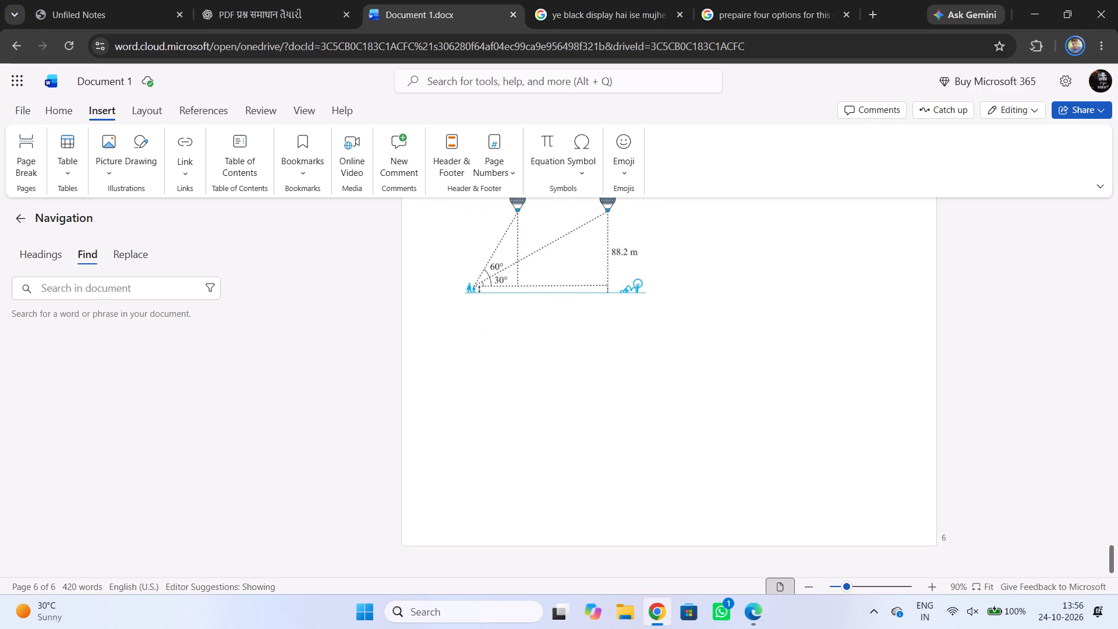
pyautogui.click(670, 303)
pyautogui.press('Return')
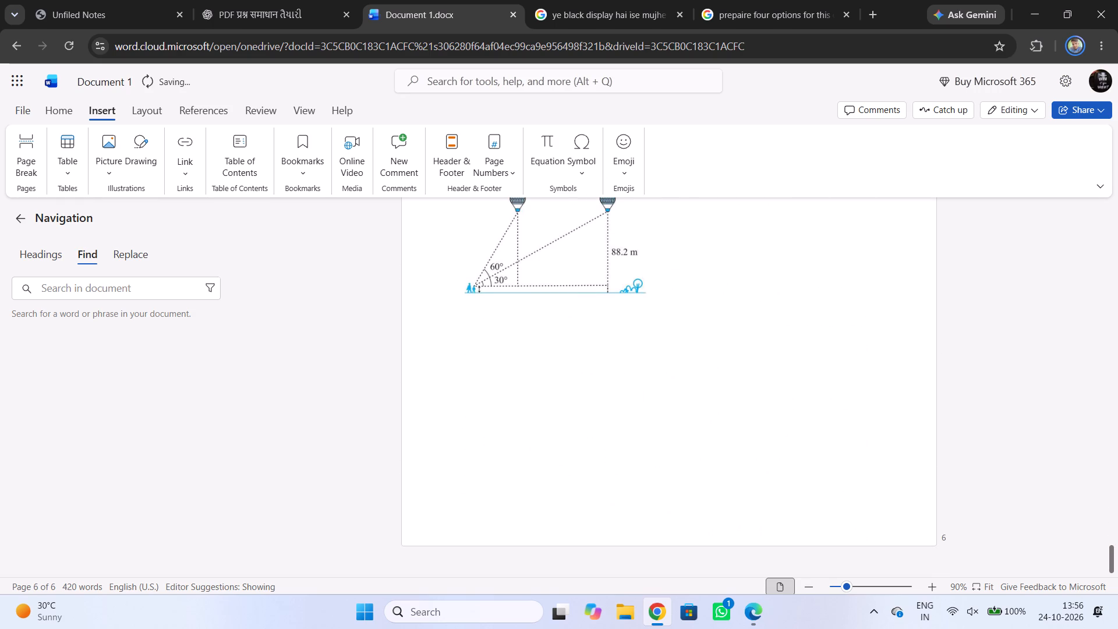
pyautogui.write('14')
pyautogui.press('.')
# Format the number "14." as bold Angsana New, size 20, and start a new line below it.
pyautogui.moveTo(497, 320); pyautogui.dragTo(352, 334)
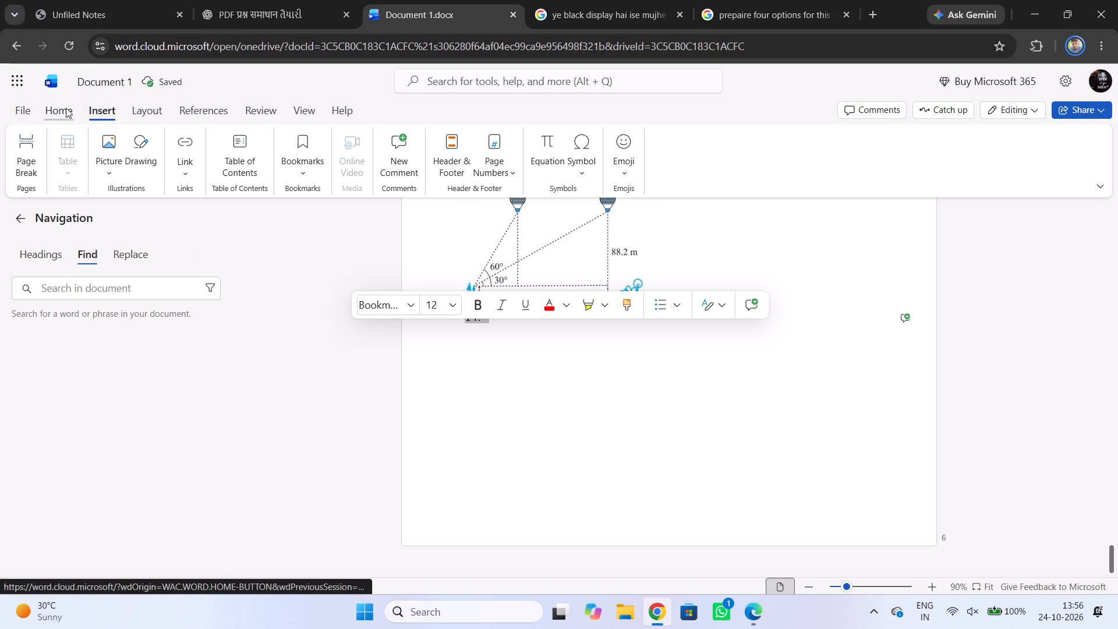
pyautogui.click(480, 305)
pyautogui.click(413, 306)
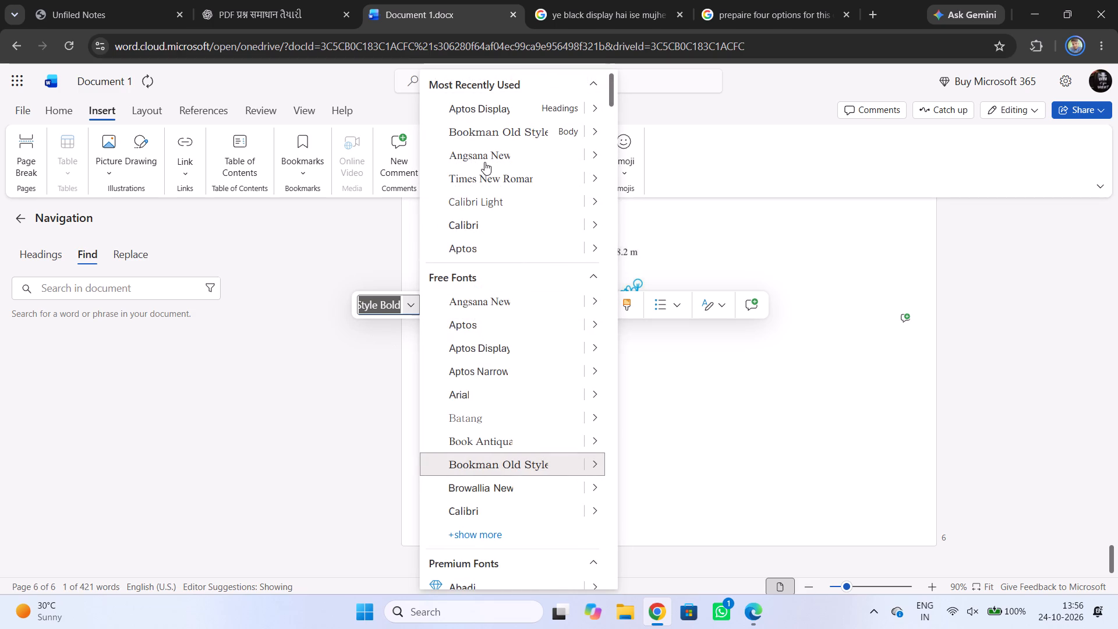
pyautogui.click(492, 301)
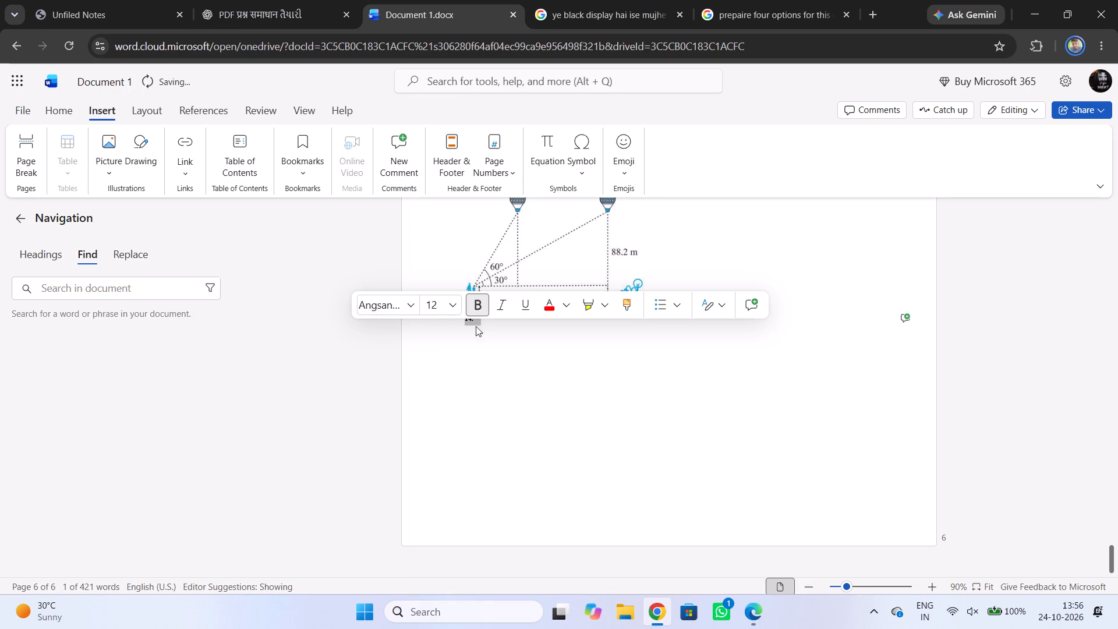
pyautogui.click(453, 303)
pyautogui.click(491, 440)
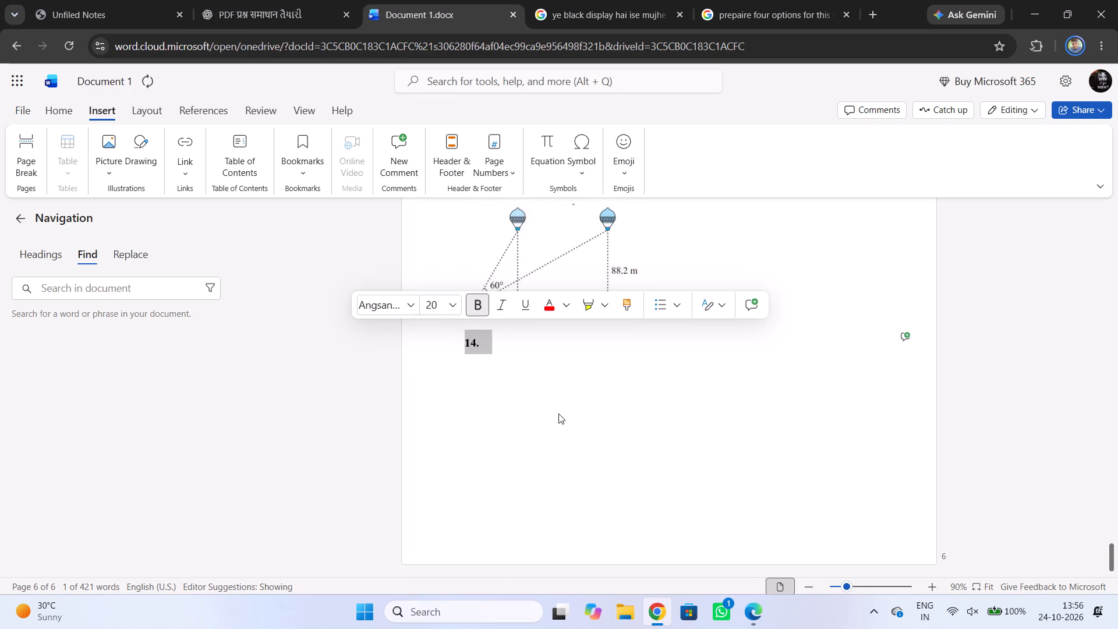
pyautogui.click(557, 414)
pyautogui.press('Return')
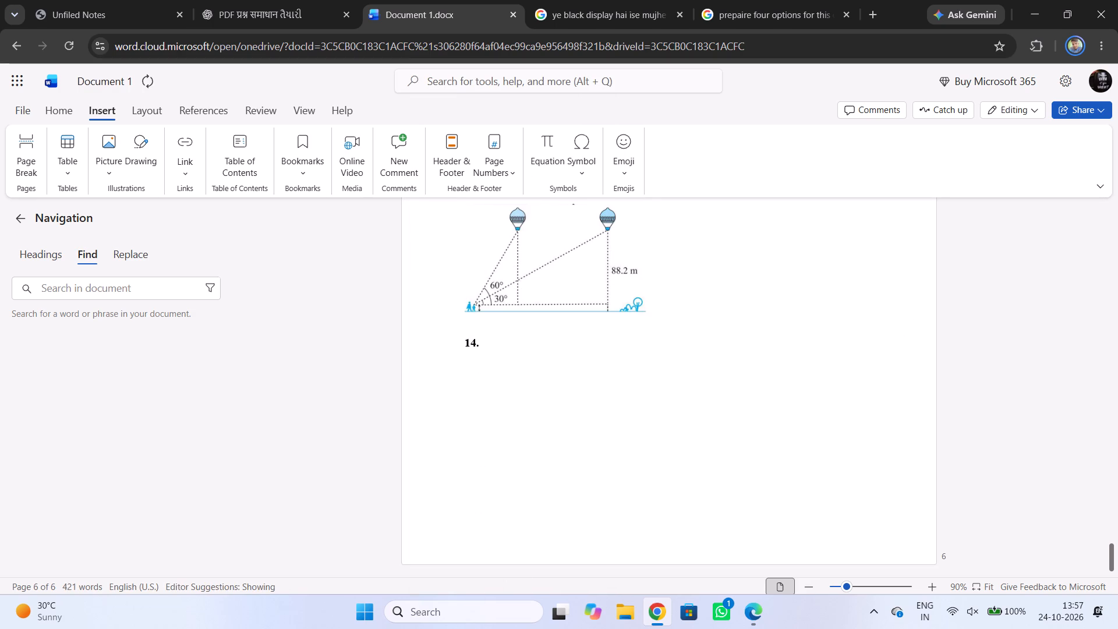
# Switch to the textbook PDF in Edge and look through the Arithmetic Progressions exercises for a suitable word problem.
pyautogui.click(763, 626)
pyautogui.scroll(13, 637, 340)
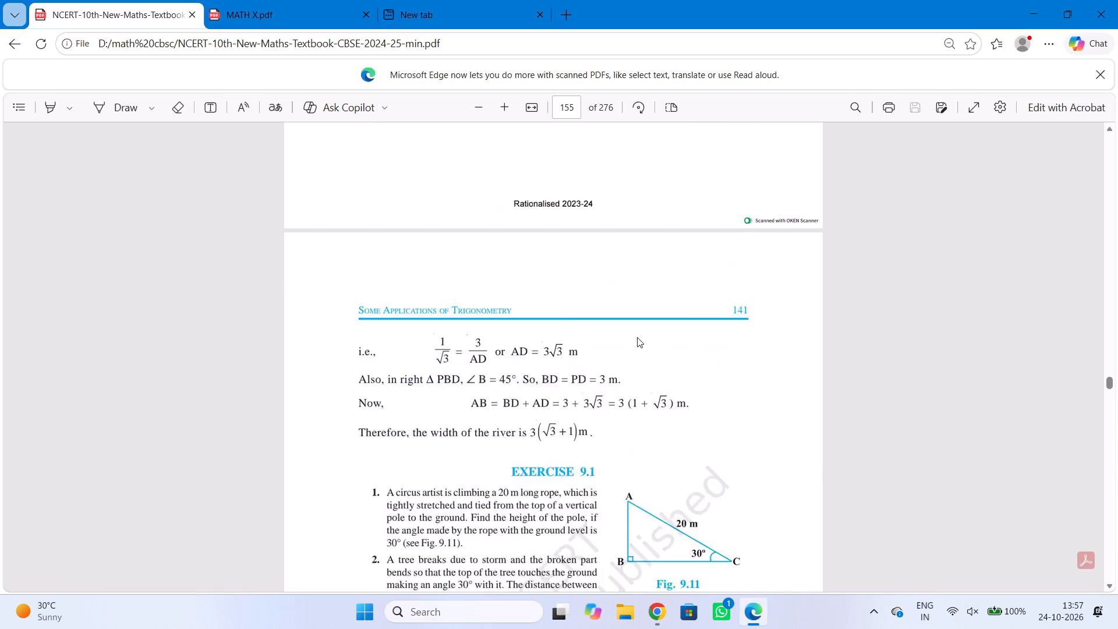
pyautogui.scroll(7, 637, 337)
pyautogui.scroll(-3, 692, 348)
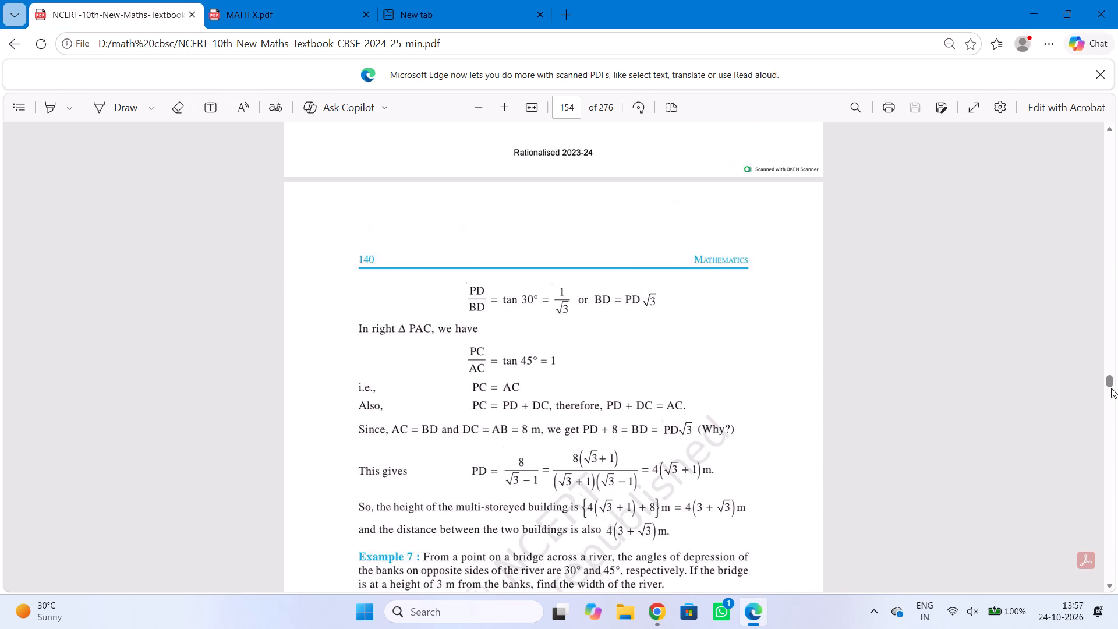
pyautogui.moveTo(1109, 385); pyautogui.dragTo(1117, 256)
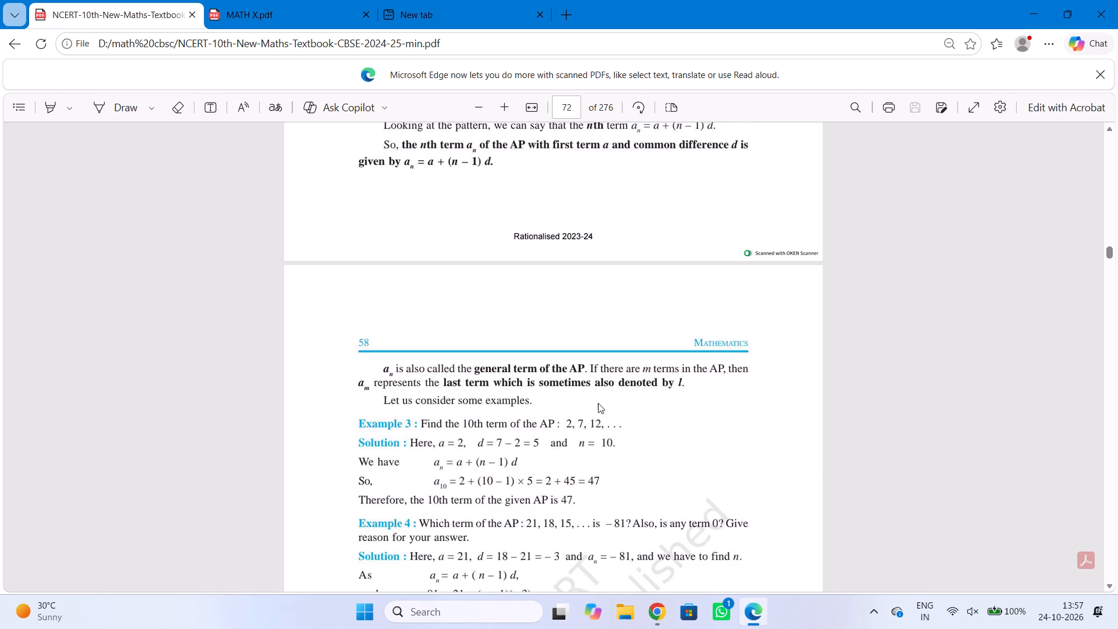
pyautogui.scroll(-13, 585, 423)
pyautogui.scroll(-10, 1116, 341)
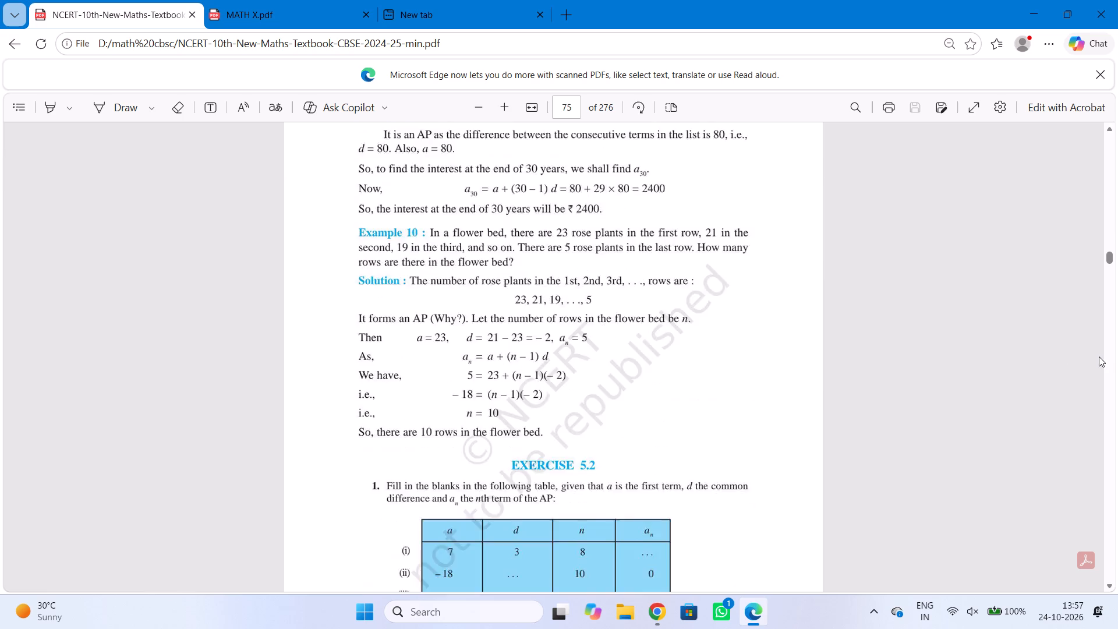
pyautogui.scroll(-12, 1099, 356)
pyautogui.scroll(-5, 1110, 306)
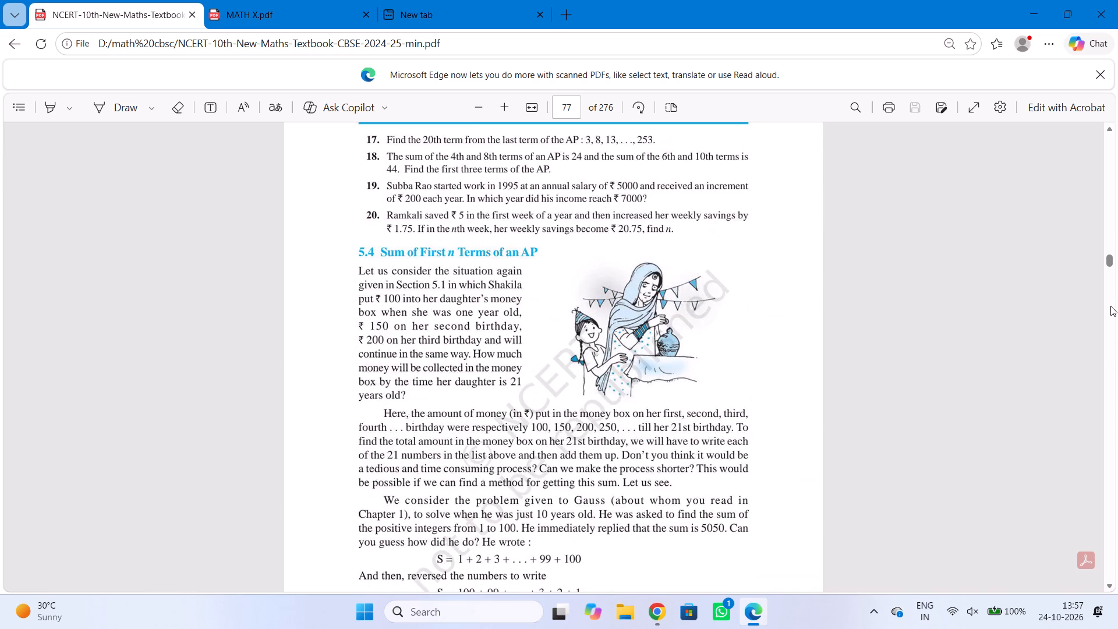
pyautogui.click(1110, 306)
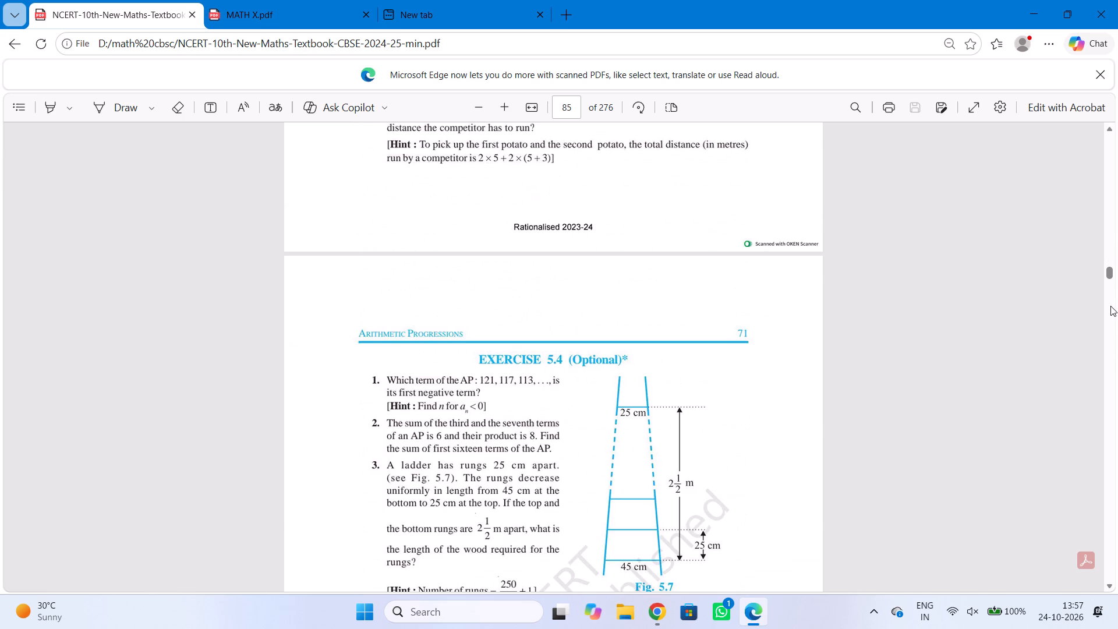
pyautogui.scroll(4, 1110, 306)
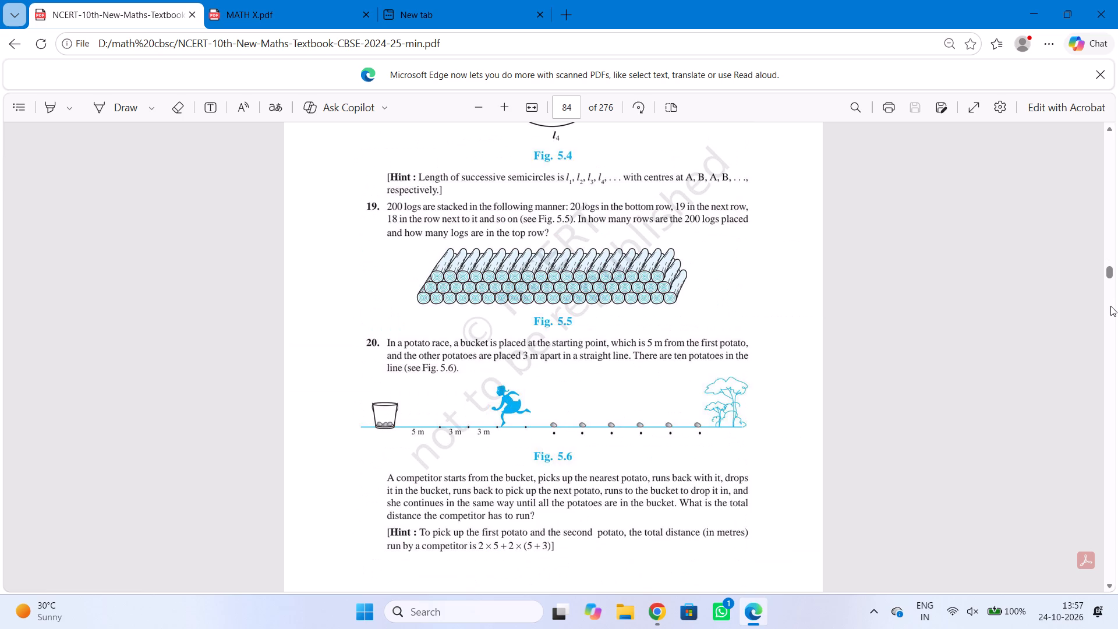
pyautogui.scroll(14, 1110, 306)
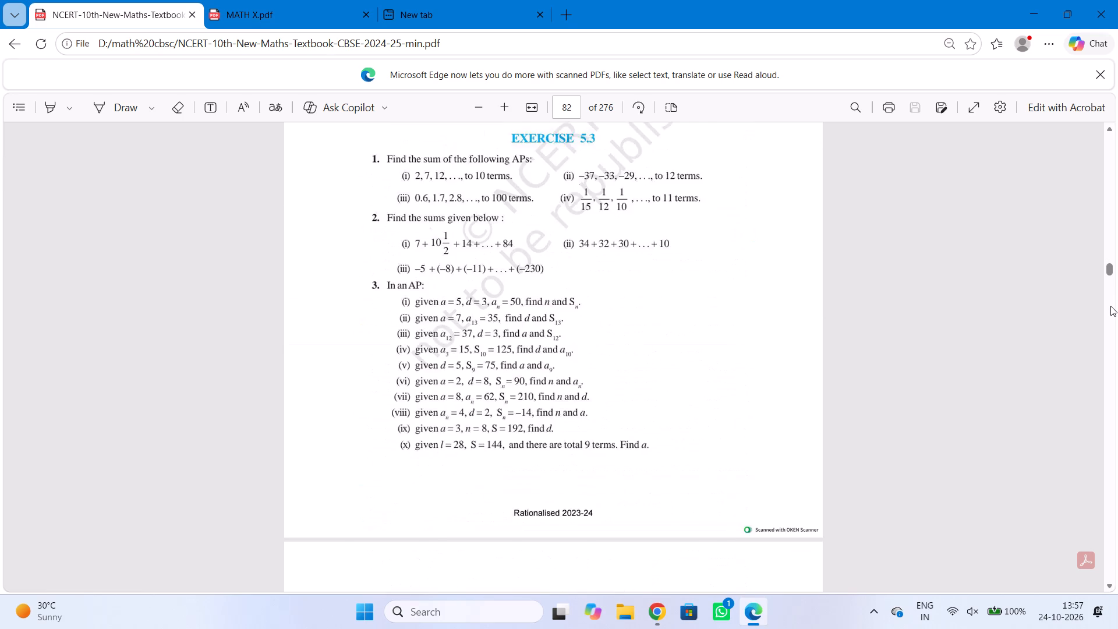
pyautogui.scroll(-8, 1110, 306)
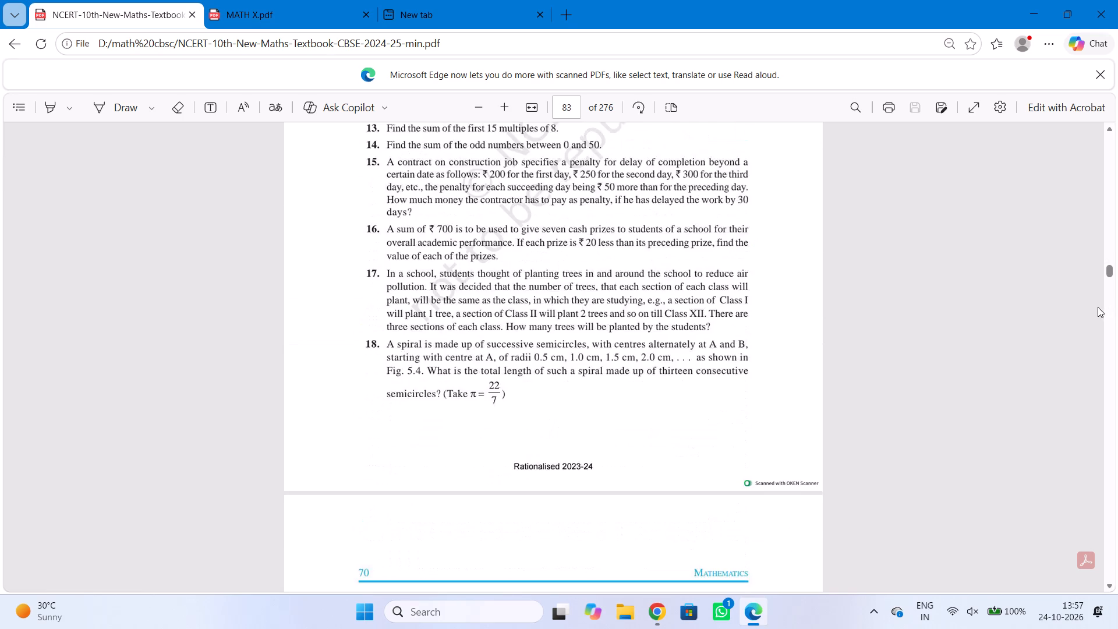
pyautogui.scroll(1, 1094, 303)
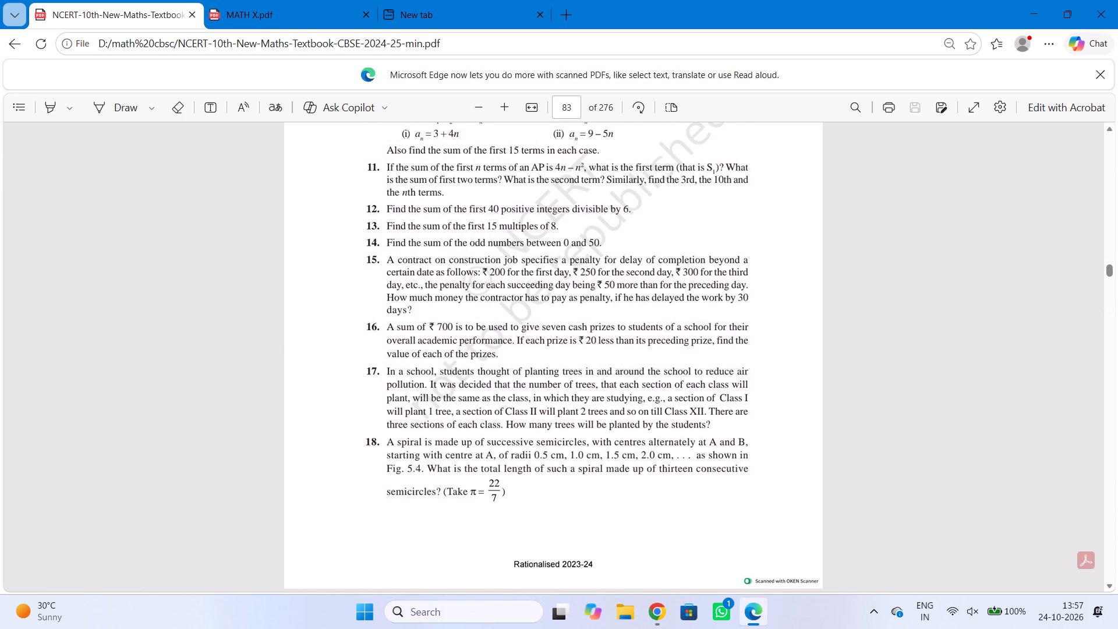
# Capture a screenshot of the text of question 15 in Exercise 5.3, about the construction contract penalty, without its number.
pyautogui.press('Print')
pyautogui.moveTo(381, 253); pyautogui.dragTo(426, 309)
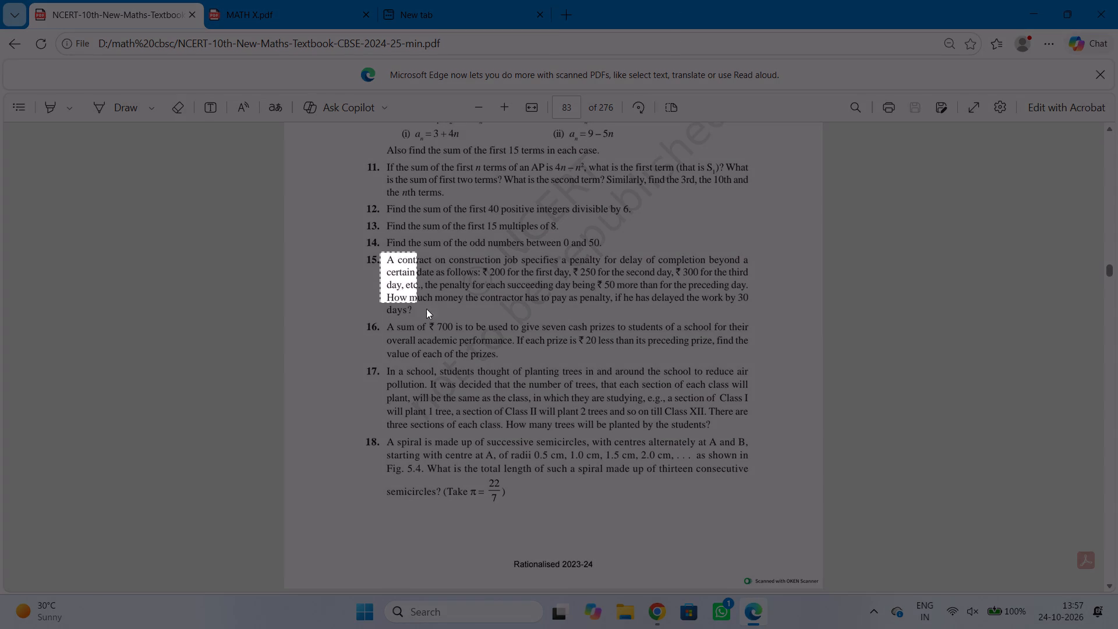
pyautogui.moveTo(426, 309); pyautogui.dragTo(780, 320)
# Switch back to the Word document in Chrome, add "(A)" after the question number "14.", and start a new line below it.
pyautogui.click(659, 622)
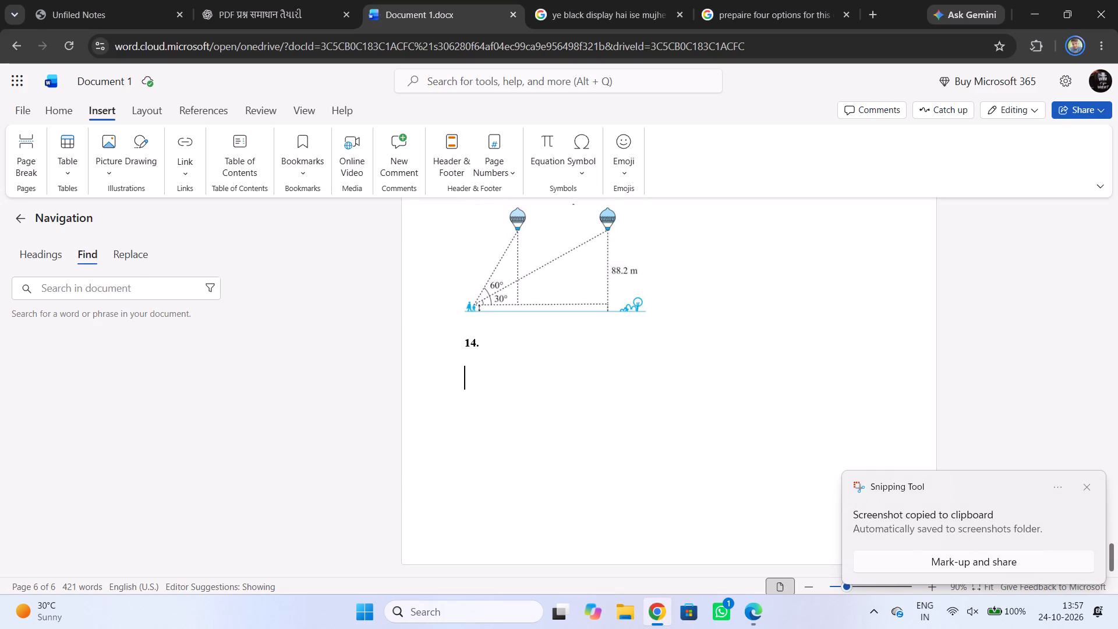
pyautogui.click(490, 335)
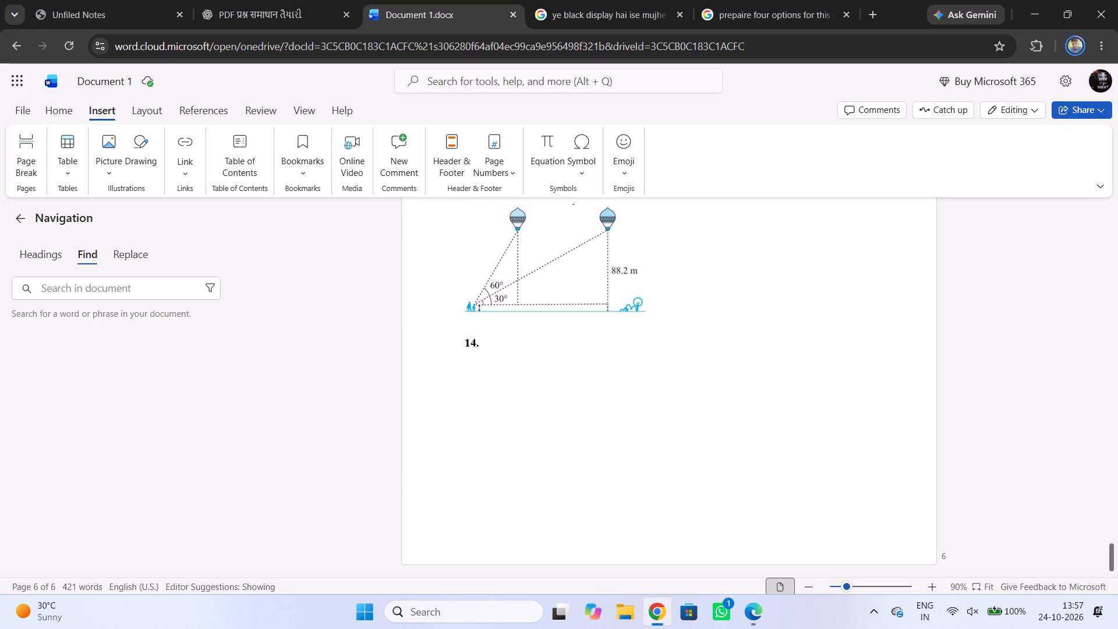
pyautogui.press('space')
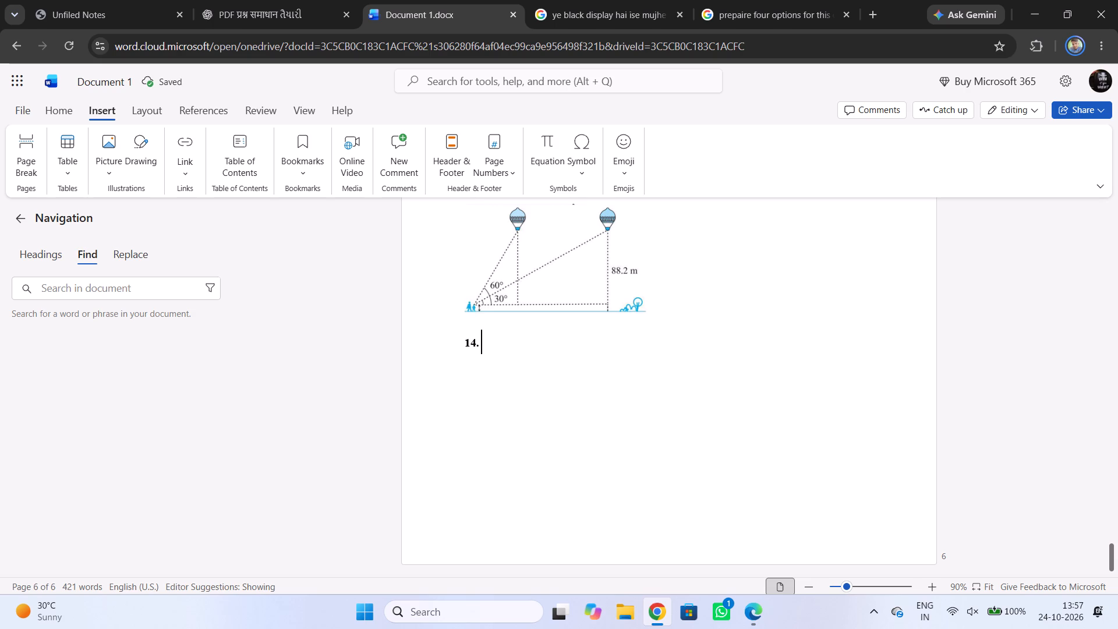
pyautogui.press('a')
pyautogui.press('BackSpace')
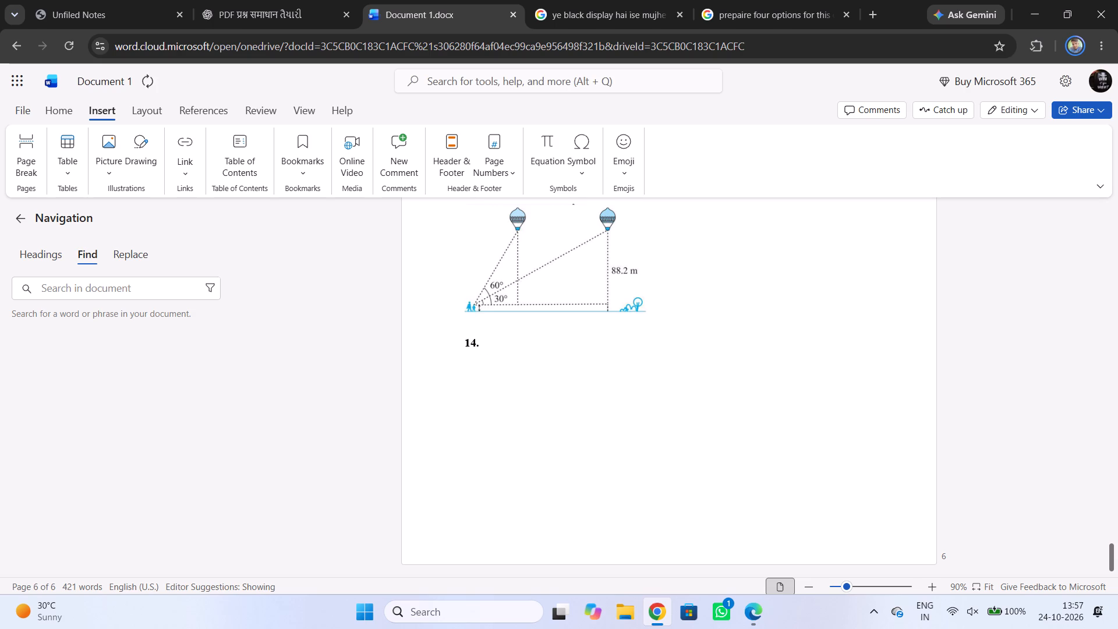
pyautogui.hotkey('shift', '(')
pyautogui.press('a')
pyautogui.hotkey('shift', ')')
pyautogui.press('Return')
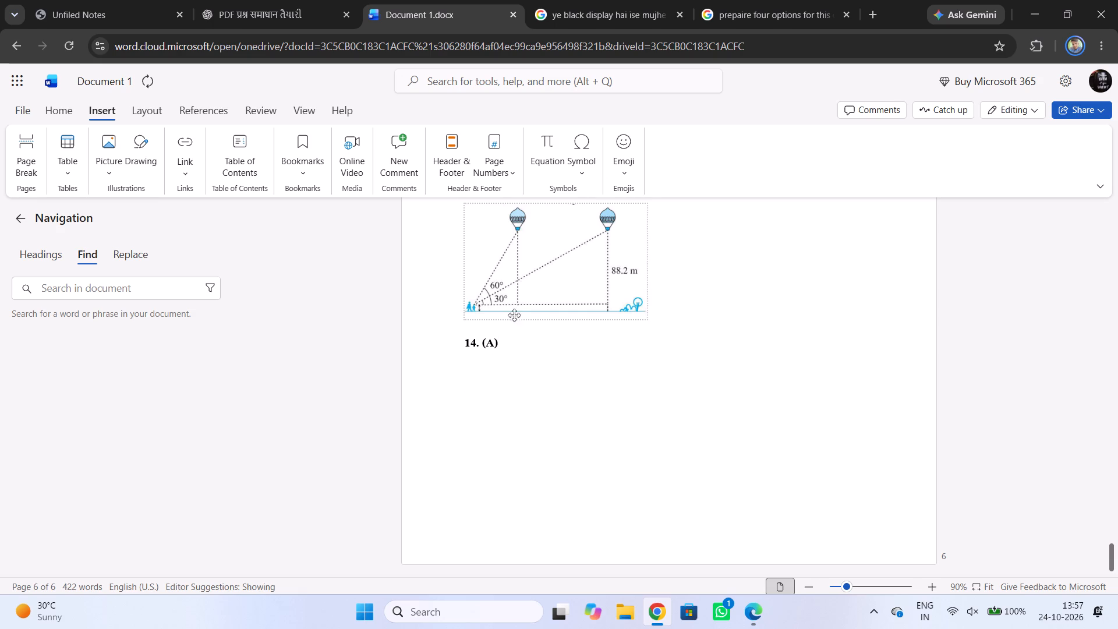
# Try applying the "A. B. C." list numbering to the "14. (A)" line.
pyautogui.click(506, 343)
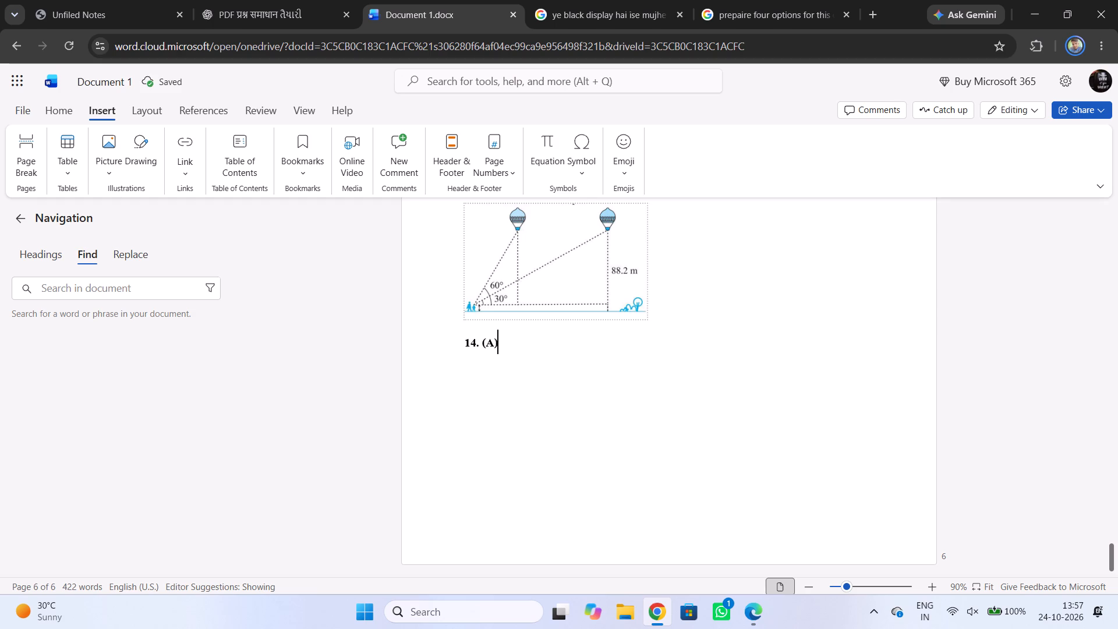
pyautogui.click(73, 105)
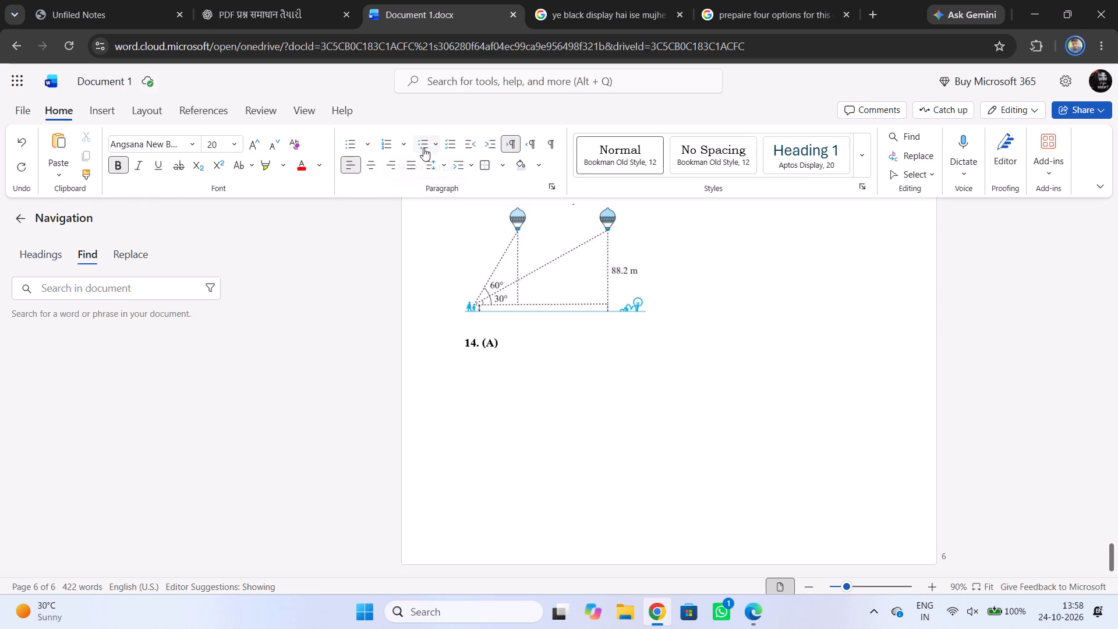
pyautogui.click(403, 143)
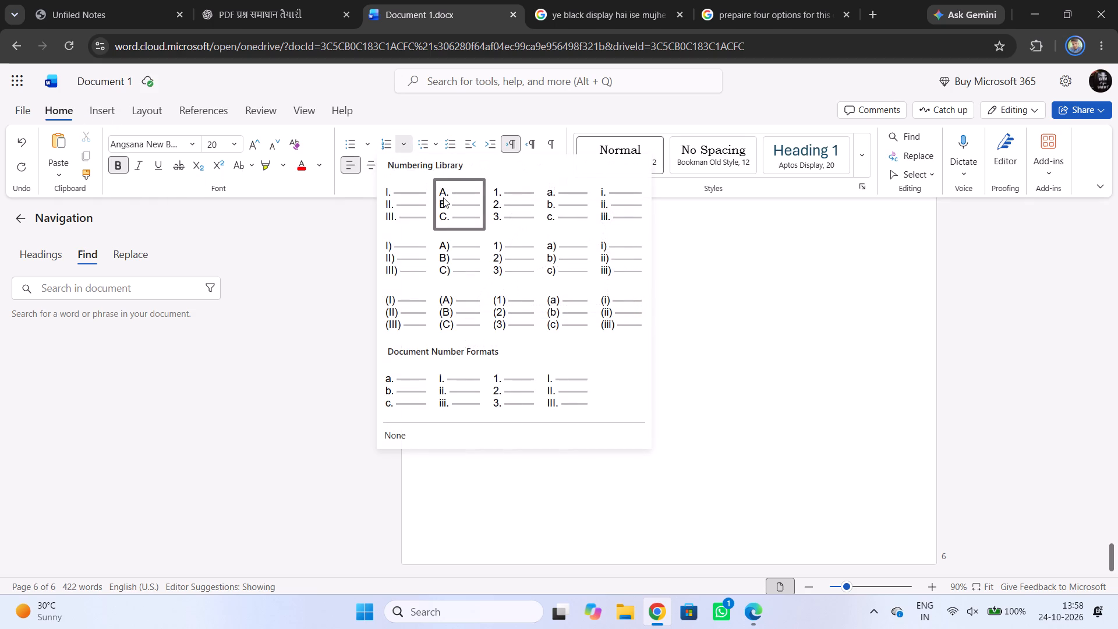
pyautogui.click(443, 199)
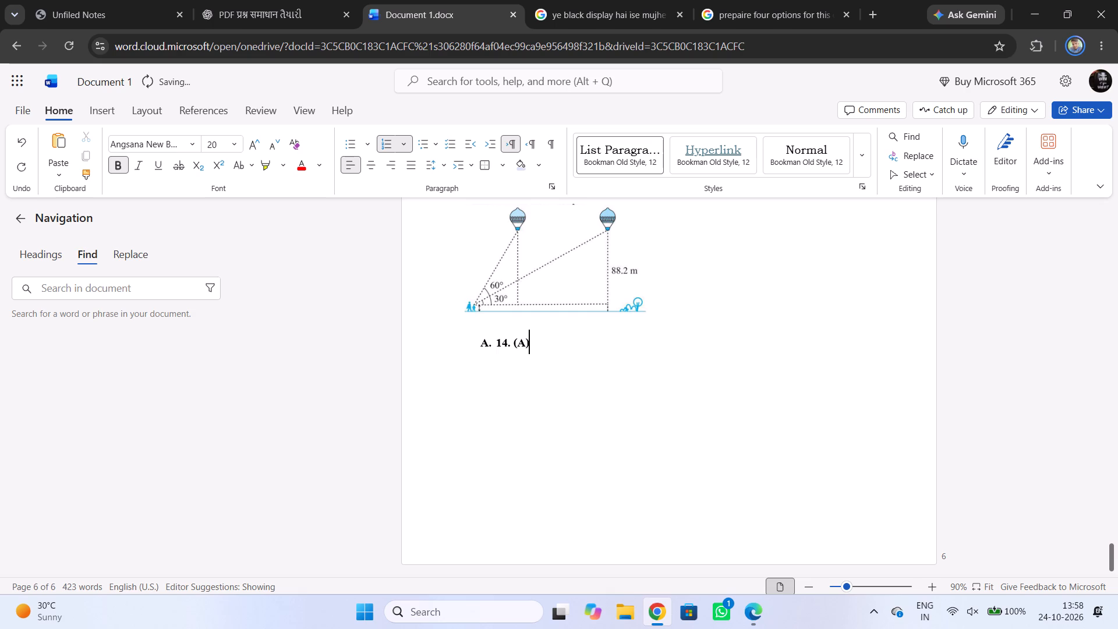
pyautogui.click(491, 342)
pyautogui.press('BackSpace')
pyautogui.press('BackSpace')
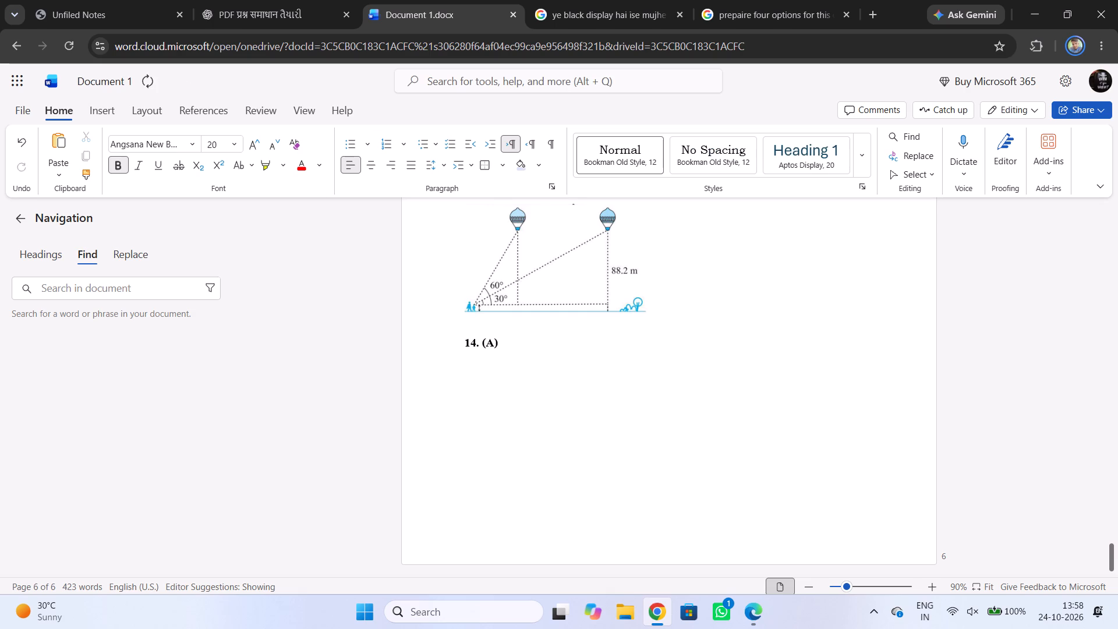
# Paste the captured construction penalty question after "14. (A)" and put it on a new line below that number.
pyautogui.click(505, 344)
pyautogui.hotkey('ctrl', 'v')
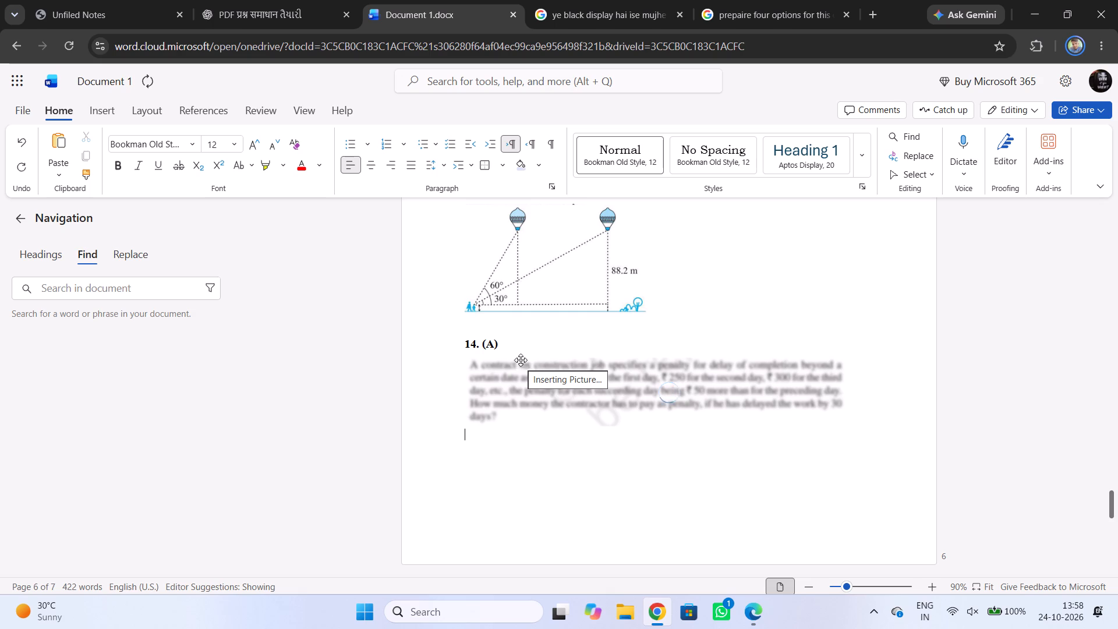
pyautogui.click(504, 384)
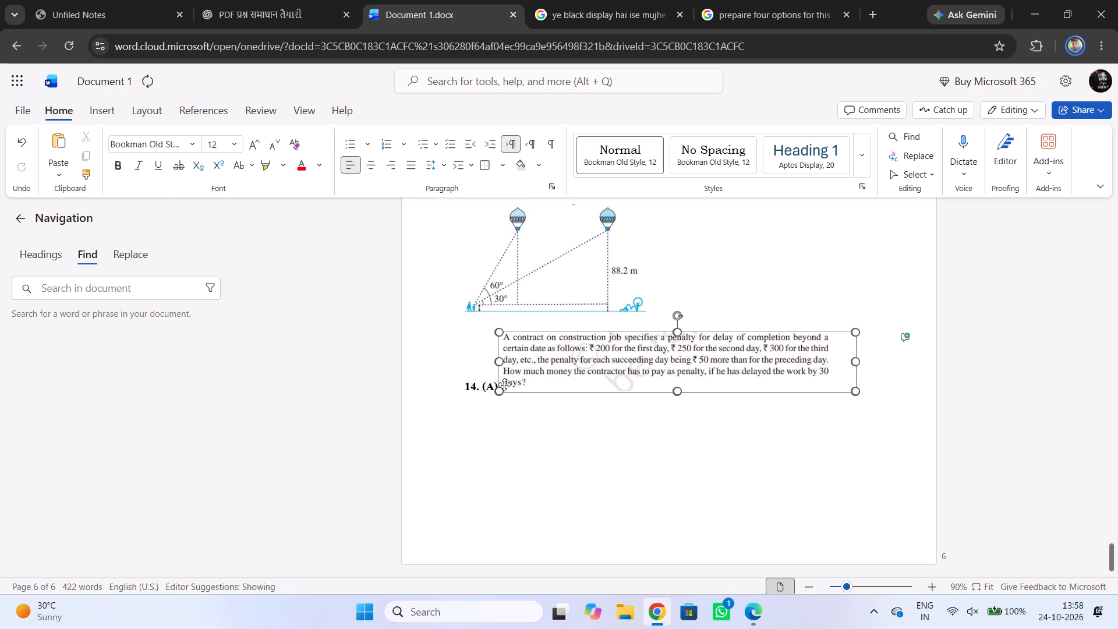
pyautogui.click(496, 388)
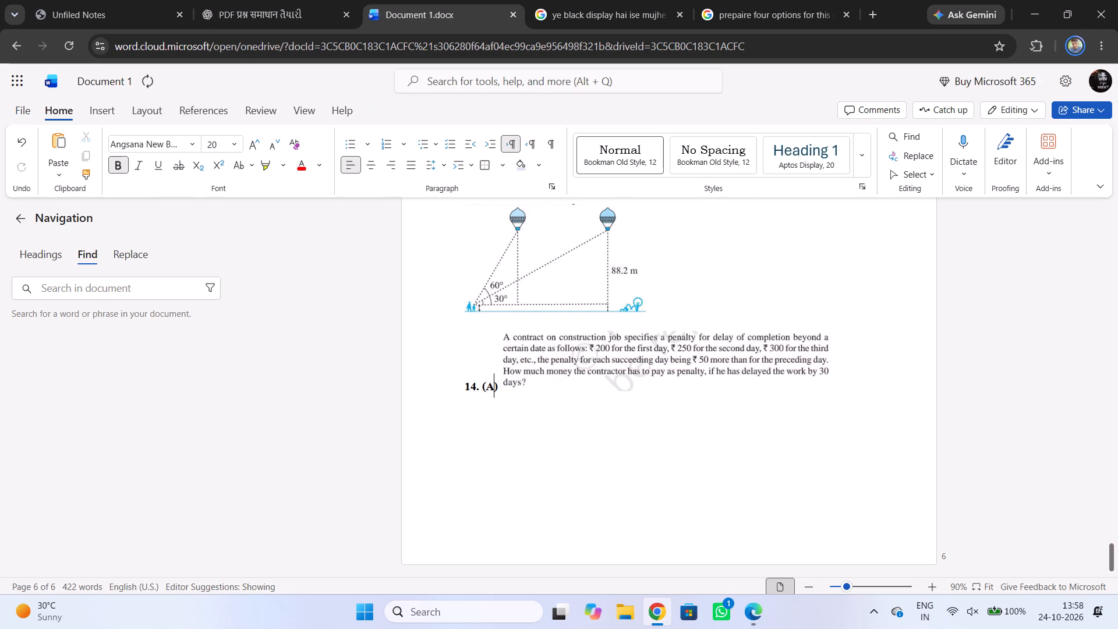
pyautogui.press('Right')
pyautogui.press('Return')
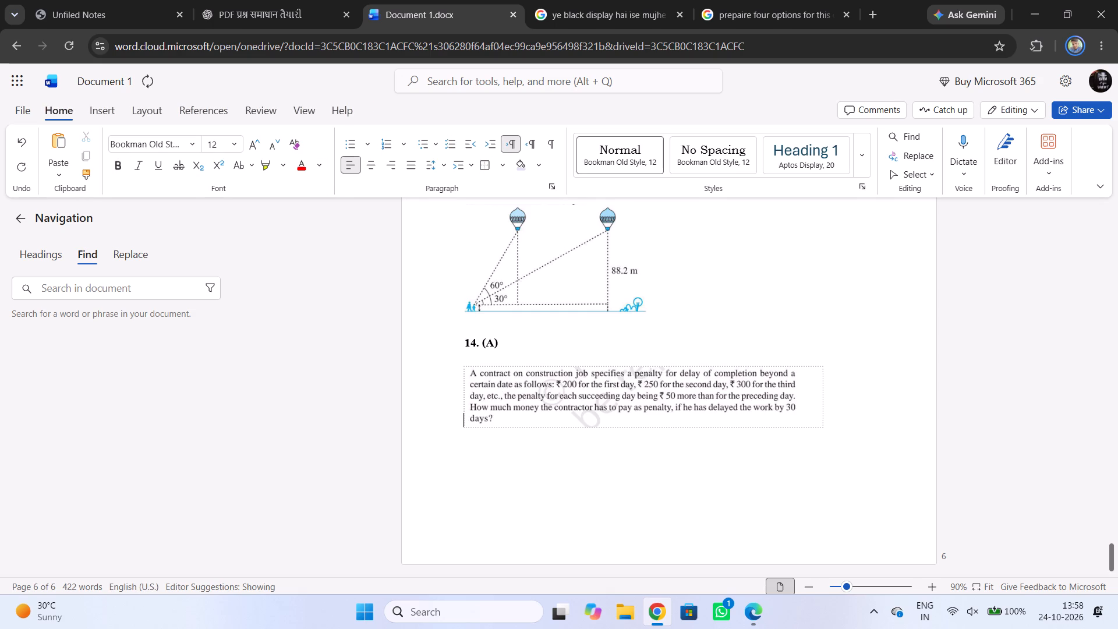
# Remove the extra blank lines below the pasted construction penalty question.
pyautogui.moveTo(822, 432); pyautogui.dragTo(833, 440)
pyautogui.click(833, 440)
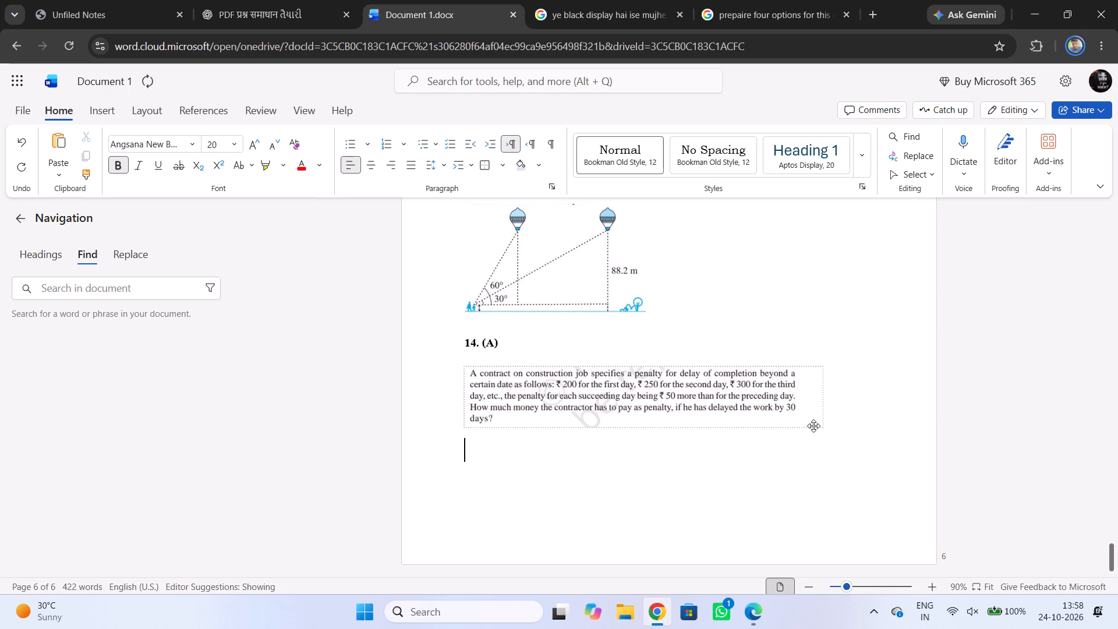
pyautogui.press('BackSpace')
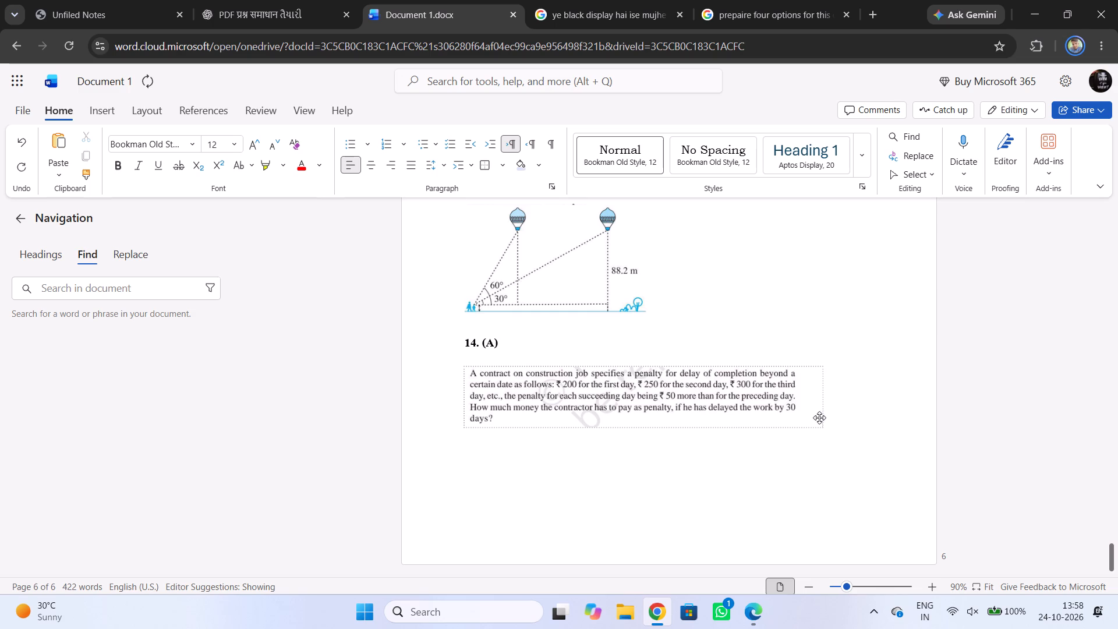
pyautogui.press('Right')
pyautogui.press('Return')
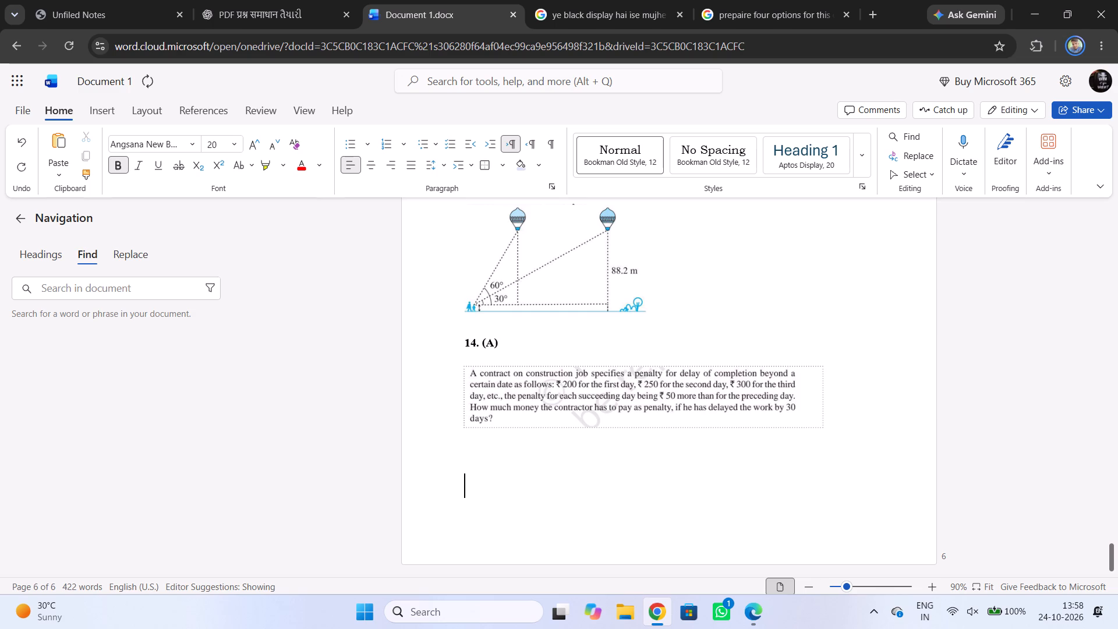
pyautogui.press('BackSpace')
pyautogui.press('BackSpace')
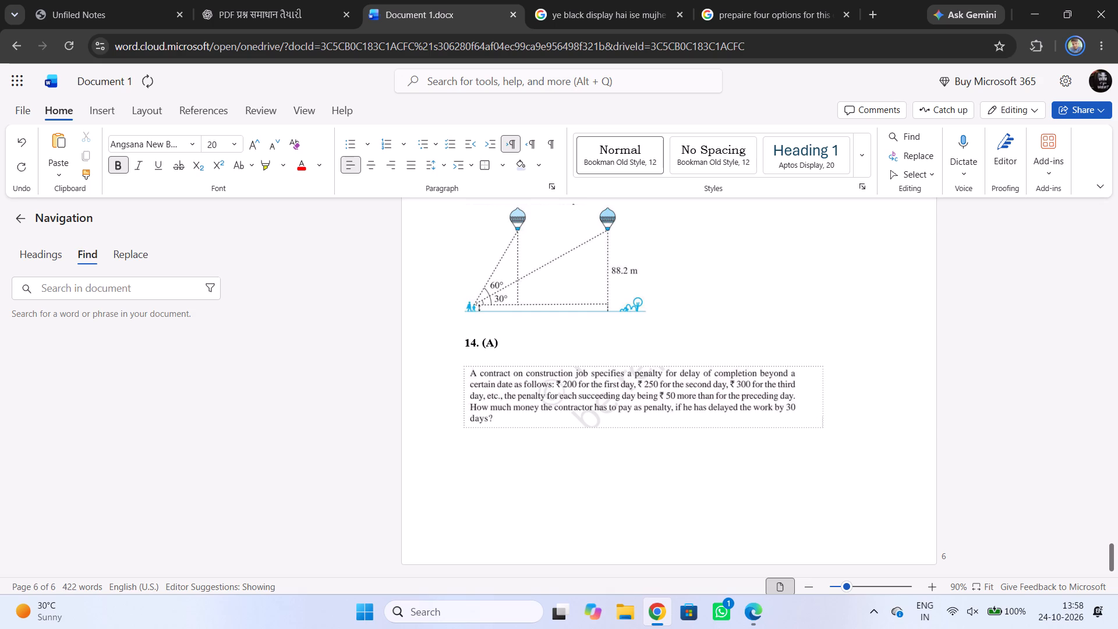
# Add the label "(B)" on a new line below the pasted construction penalty question.
pyautogui.click(818, 425)
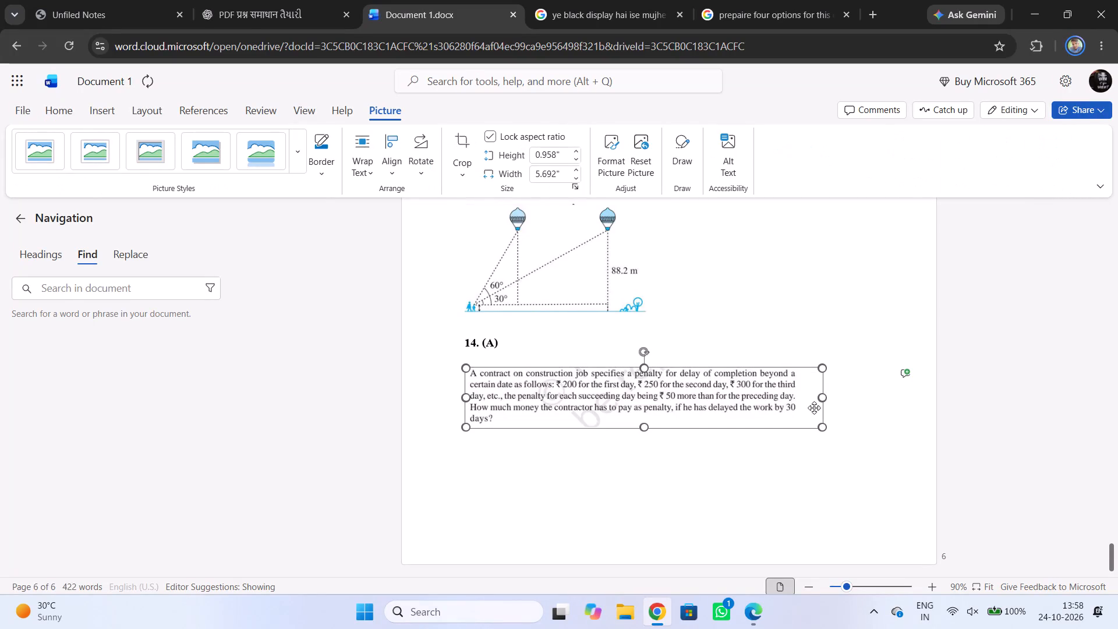
pyautogui.press('Right')
pyautogui.press('Return')
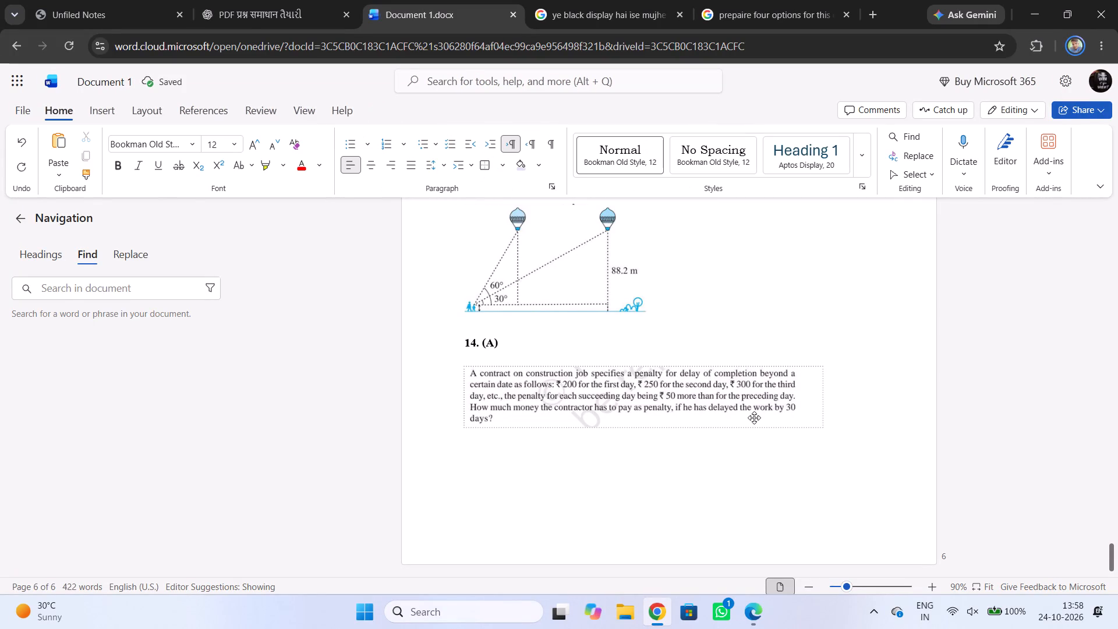
pyautogui.press('Return')
pyautogui.press('BackSpace')
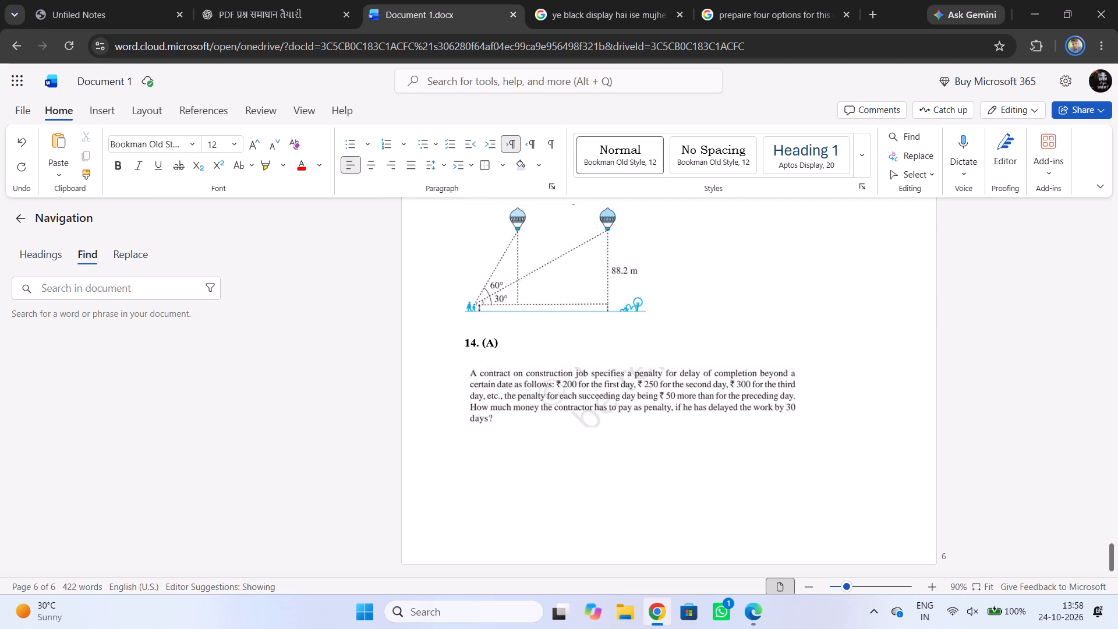
pyautogui.hotkey('shift', '(')
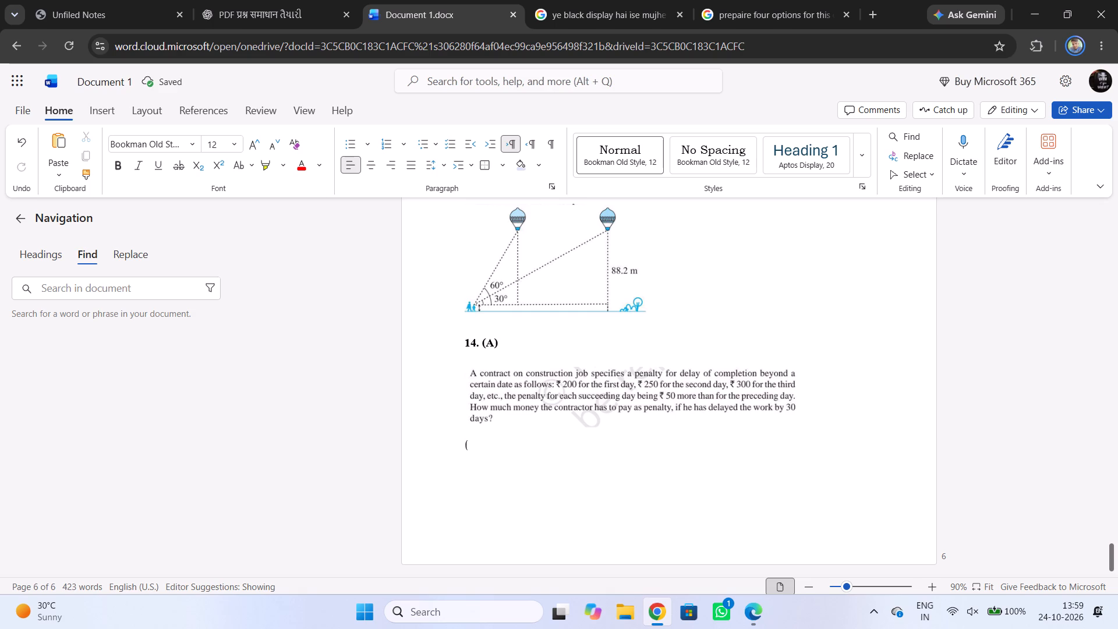
pyautogui.hotkey('shift', 'b')
pyautogui.hotkey('shift', ')')
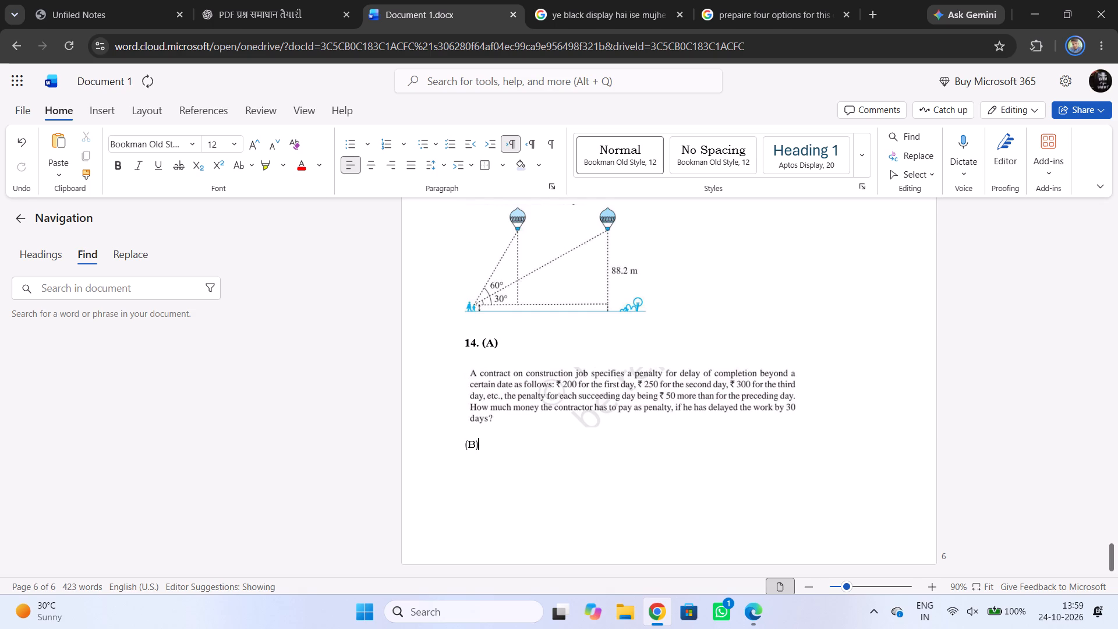
# Format the "(B)" label as bold Angsana New at size 20.
pyautogui.moveTo(486, 450); pyautogui.dragTo(453, 460)
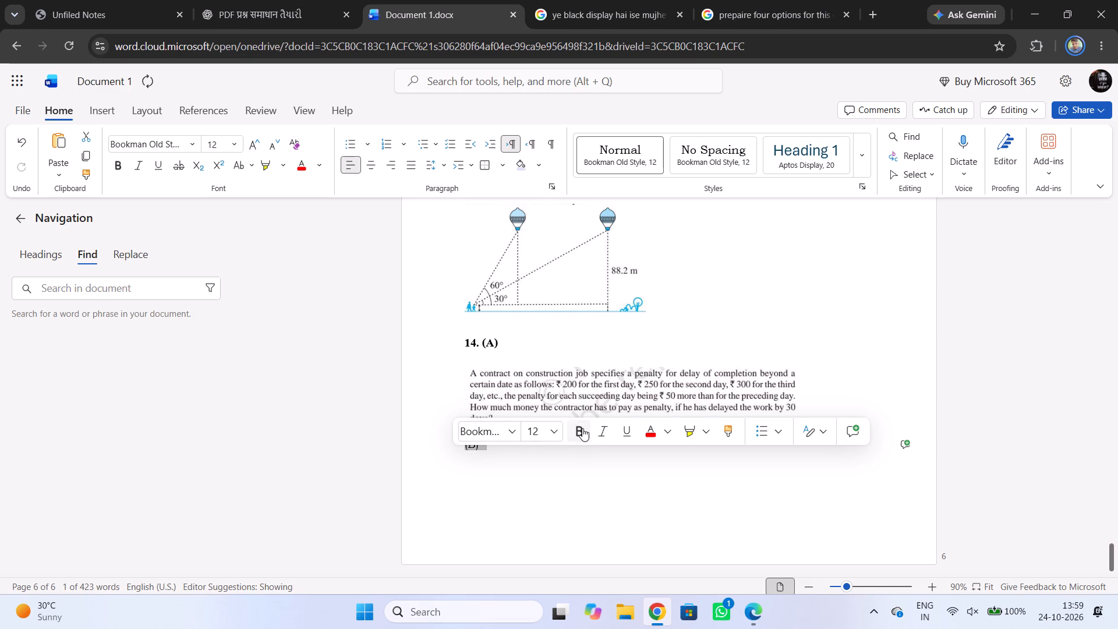
pyautogui.doubleClick(582, 428)
pyautogui.click(576, 436)
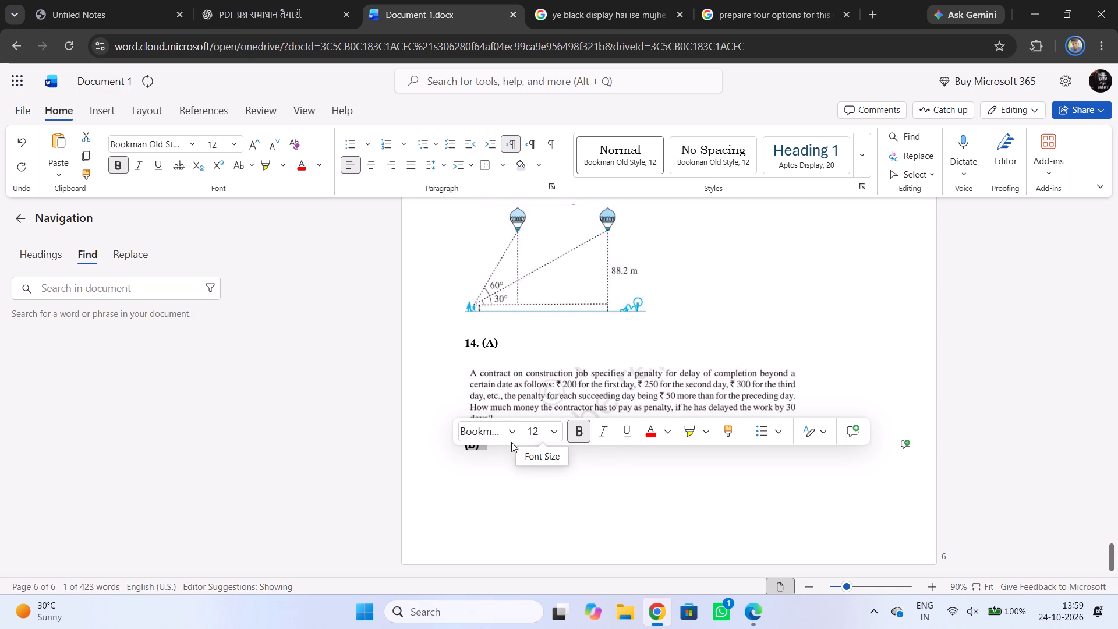
pyautogui.click(514, 435)
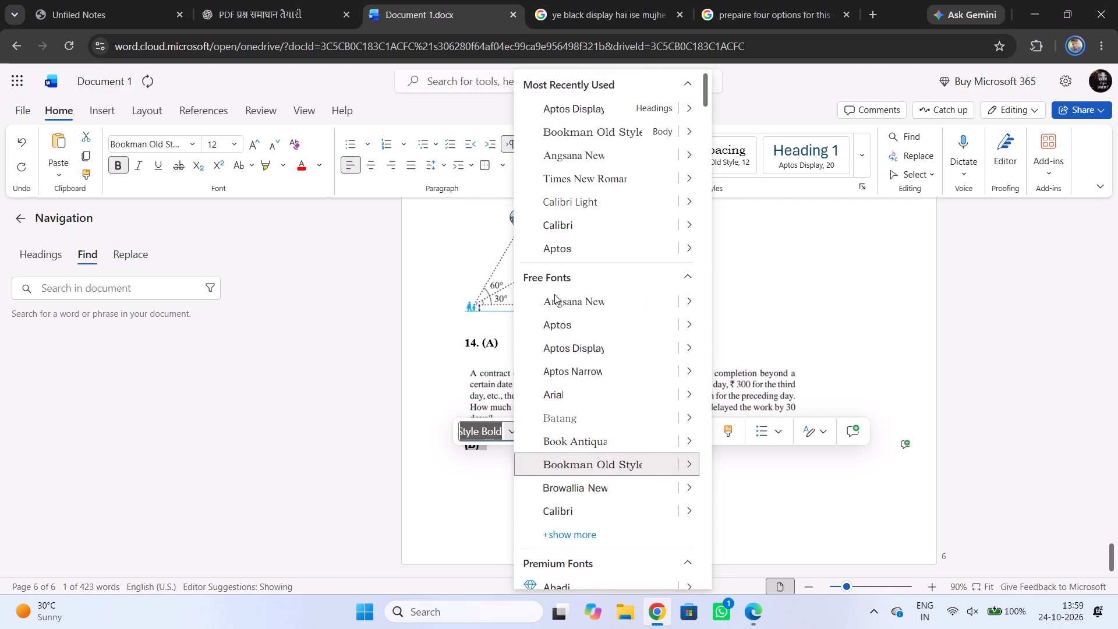
pyautogui.click(573, 308)
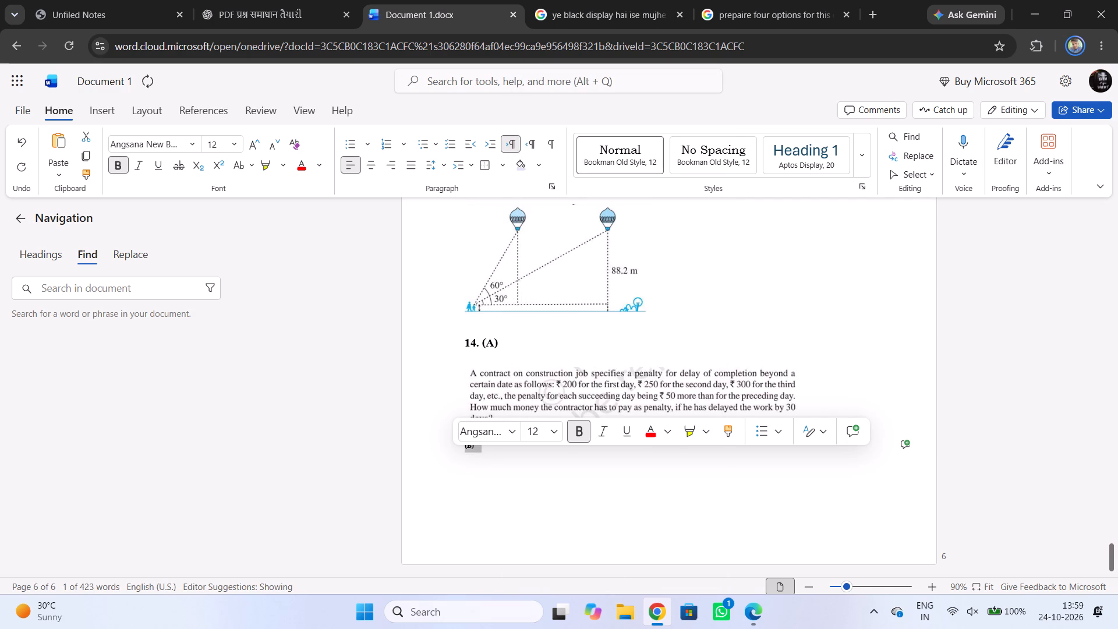
pyautogui.click(557, 433)
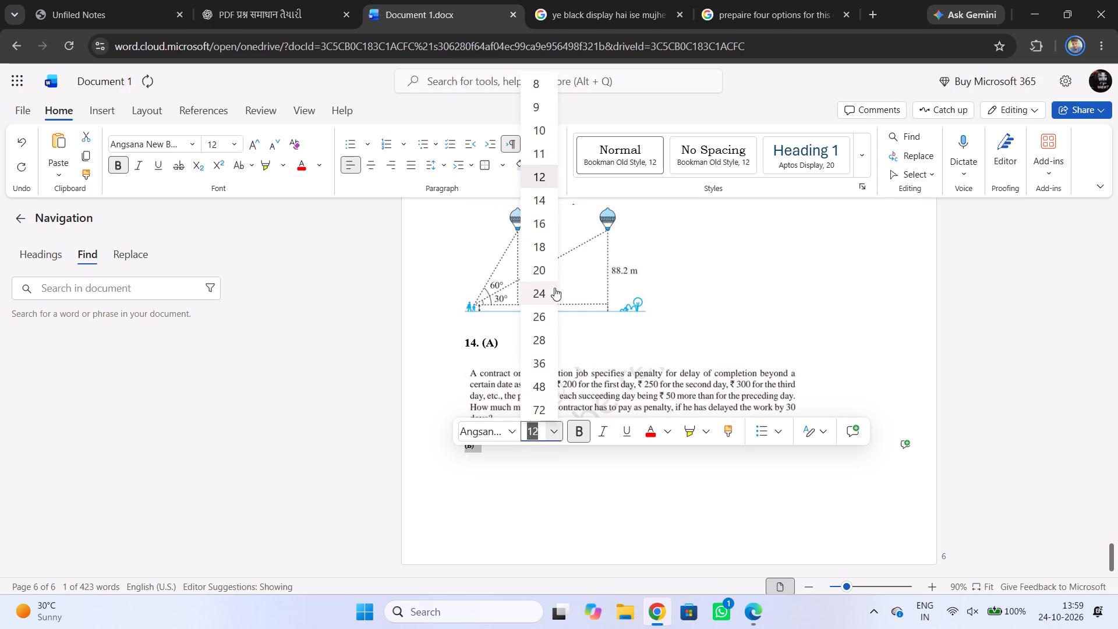
pyautogui.click(554, 274)
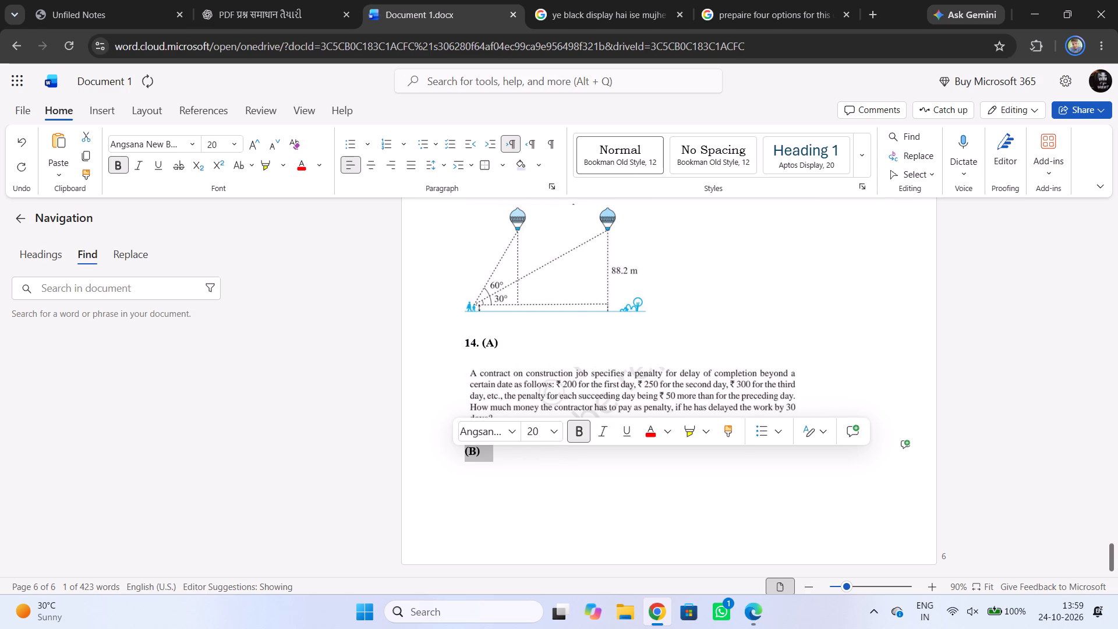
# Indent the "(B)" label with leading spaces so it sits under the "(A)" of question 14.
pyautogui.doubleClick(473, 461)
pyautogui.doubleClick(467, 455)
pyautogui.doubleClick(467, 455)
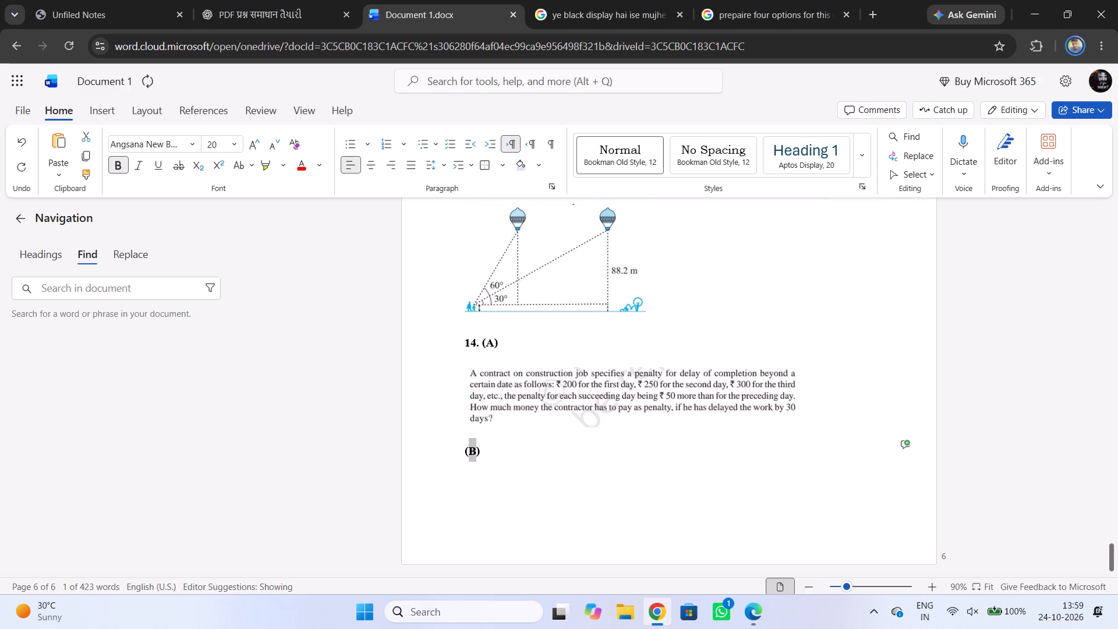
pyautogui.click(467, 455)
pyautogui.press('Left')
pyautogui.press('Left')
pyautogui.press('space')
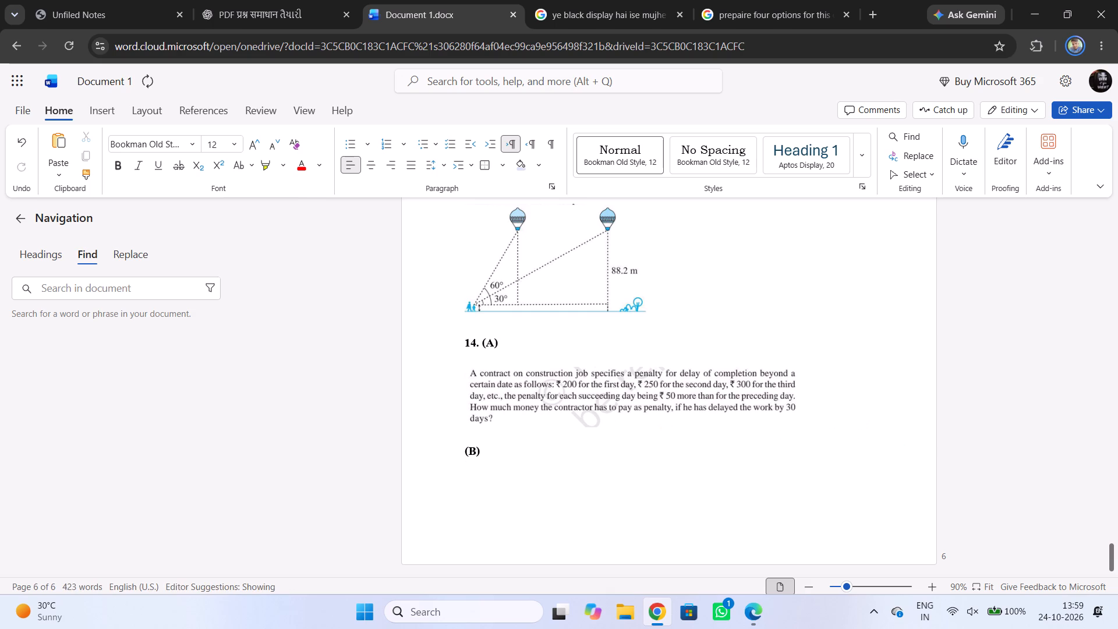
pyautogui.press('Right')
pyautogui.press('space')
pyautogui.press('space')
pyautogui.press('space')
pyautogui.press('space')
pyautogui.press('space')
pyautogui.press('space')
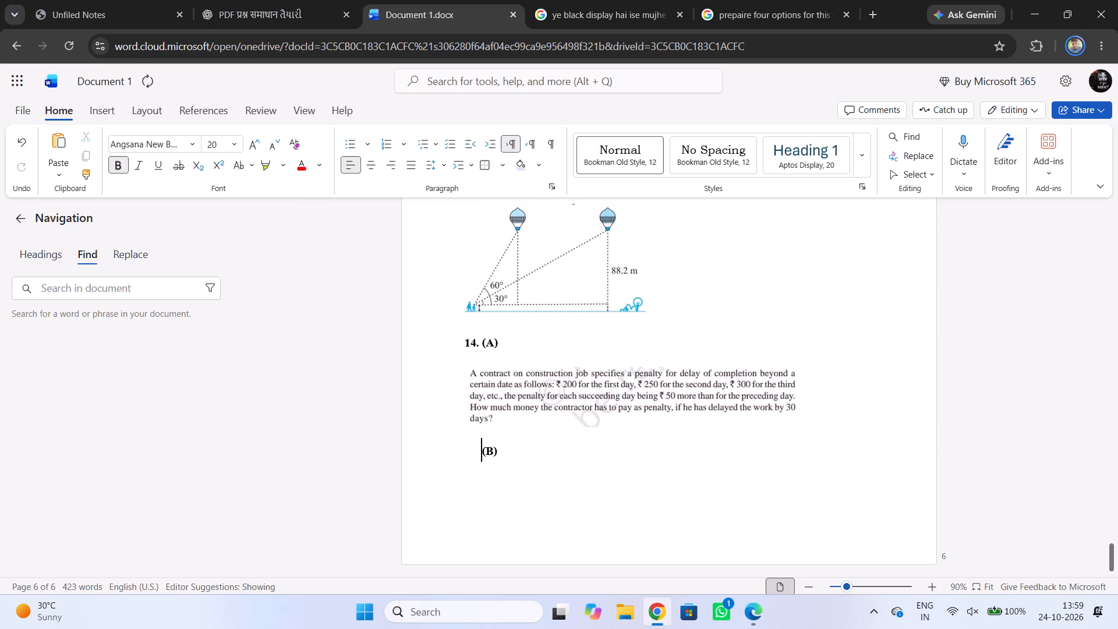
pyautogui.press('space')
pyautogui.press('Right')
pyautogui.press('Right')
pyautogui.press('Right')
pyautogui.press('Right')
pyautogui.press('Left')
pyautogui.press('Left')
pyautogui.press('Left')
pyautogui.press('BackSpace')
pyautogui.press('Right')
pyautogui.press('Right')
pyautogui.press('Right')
# Capture question 16 on the ₹ 700 cash prizes from the textbook PDF in Edge and paste it below "(B)" in the Word document.
pyautogui.press('Return')
pyautogui.click(752, 614)
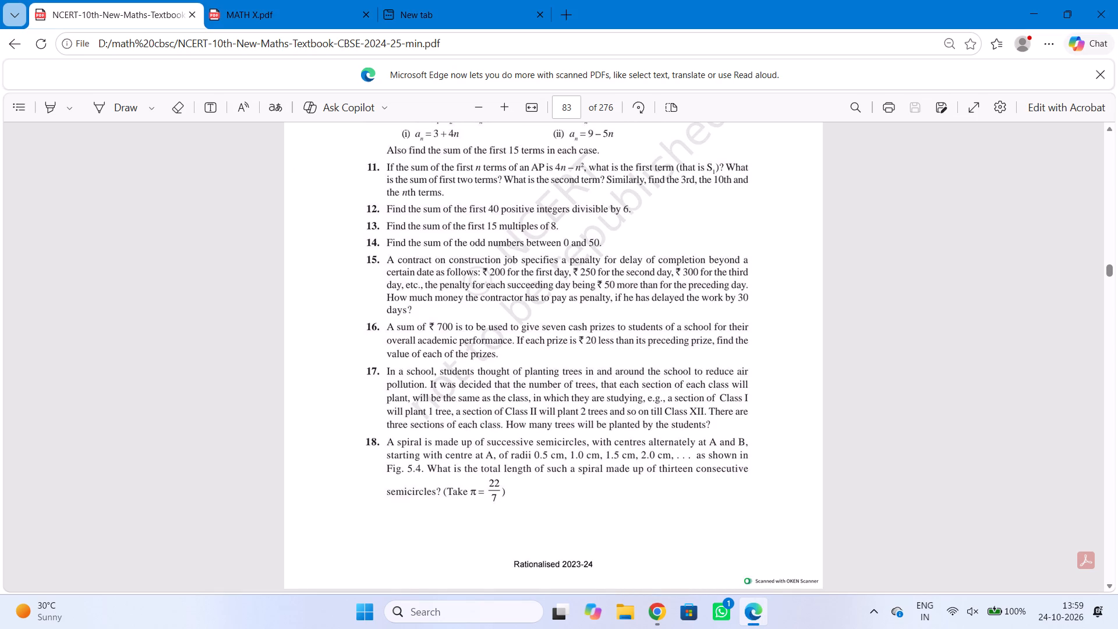
pyautogui.press('Print')
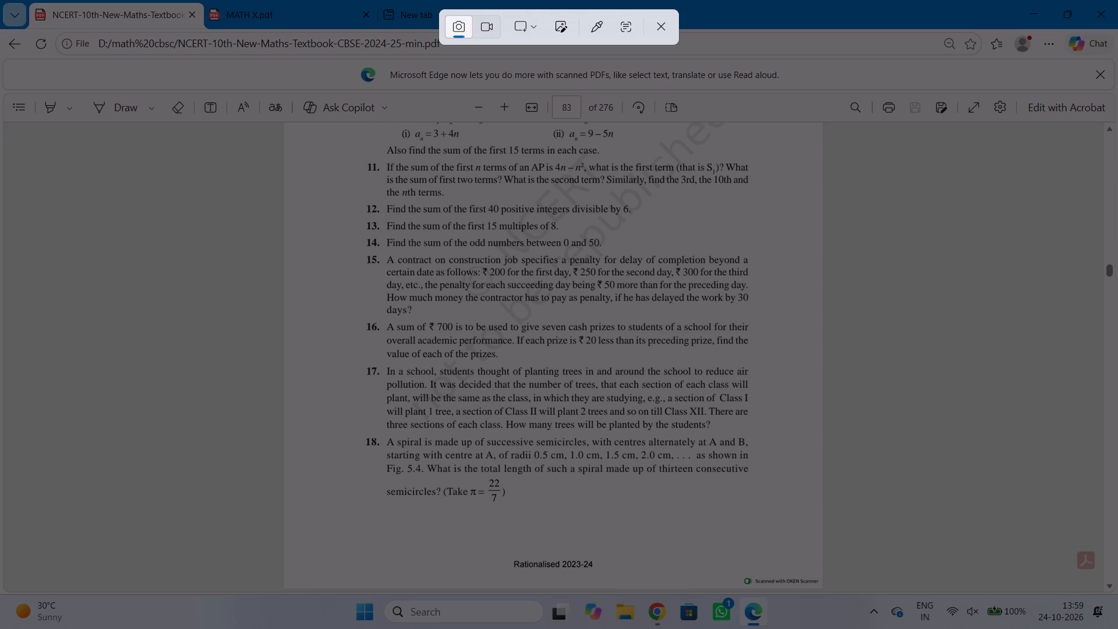
pyautogui.moveTo(383, 318); pyautogui.dragTo(592, 365)
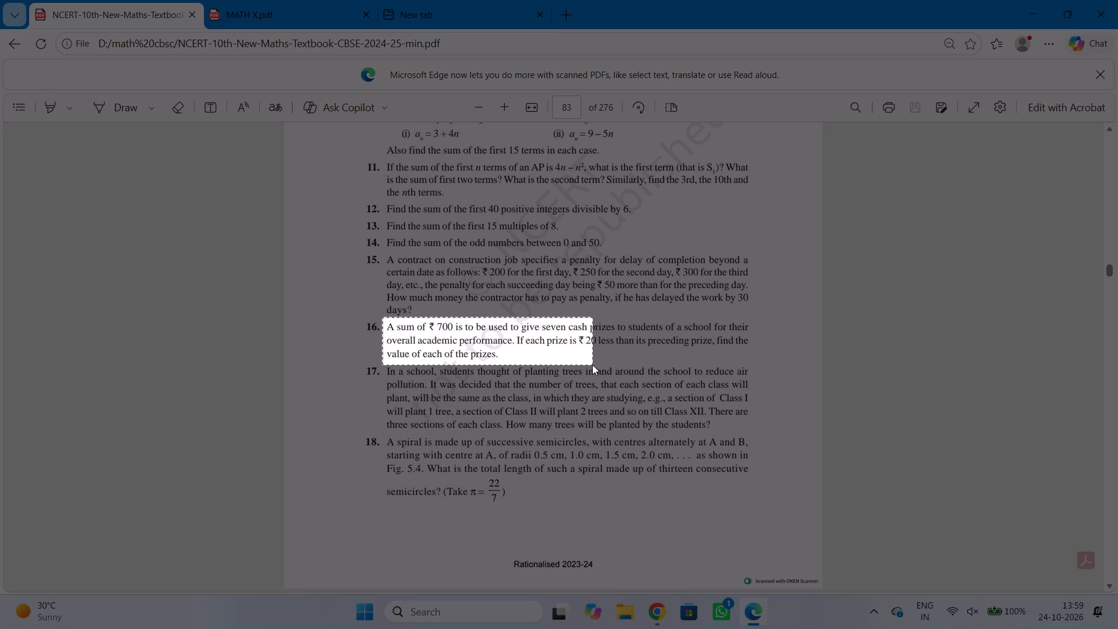
pyautogui.moveTo(592, 365); pyautogui.dragTo(765, 369)
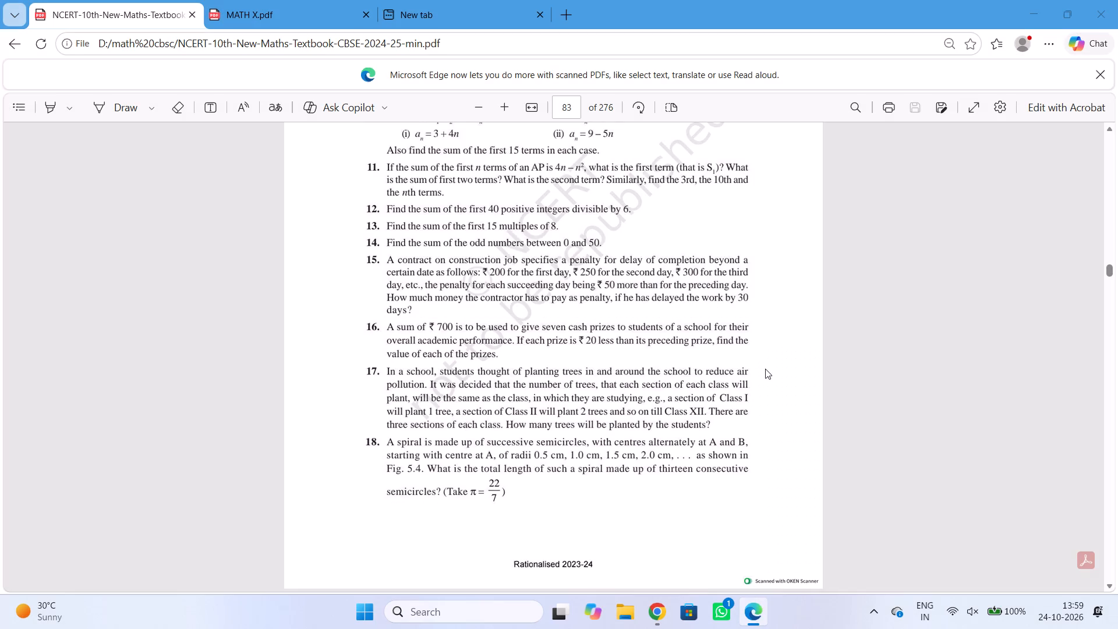
pyautogui.click(654, 618)
pyautogui.hotkey('ctrl', 'v')
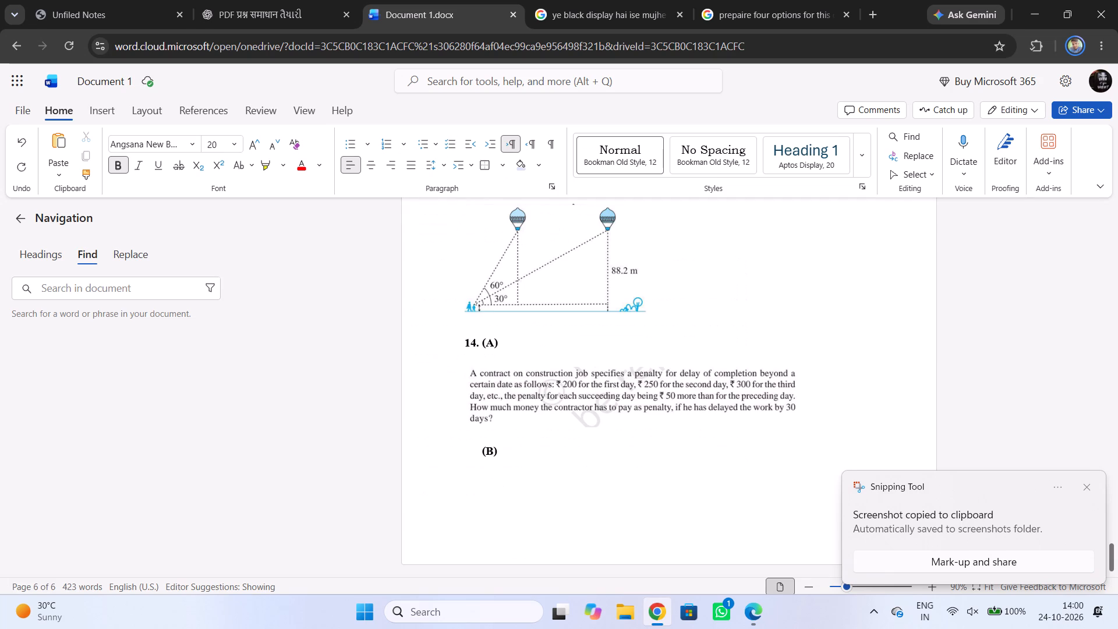
pyautogui.scroll(-2, 615, 482)
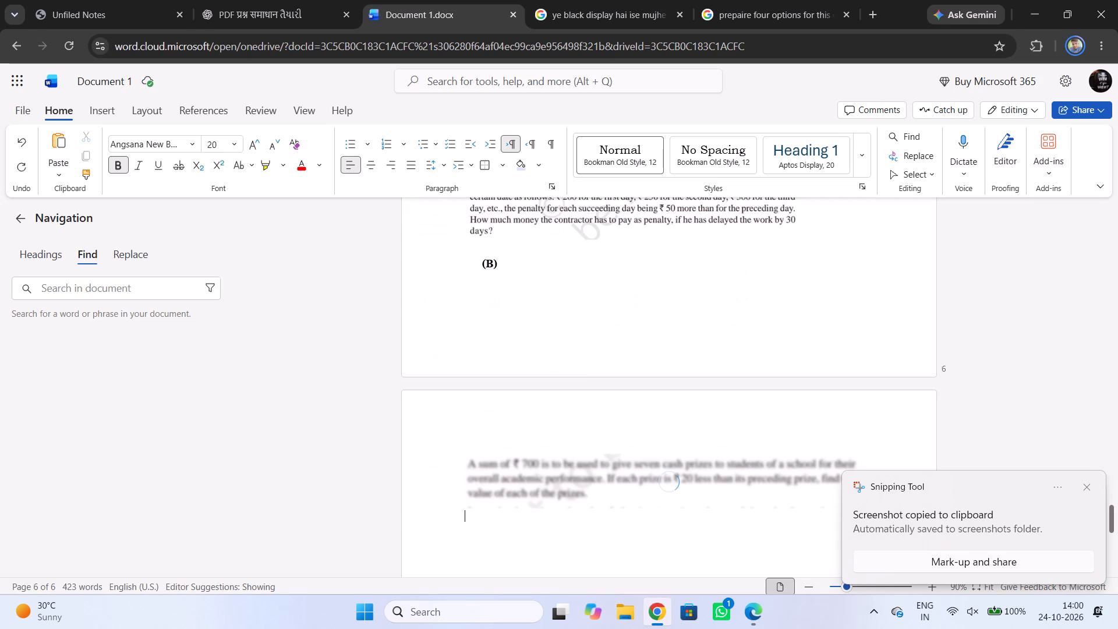
pyautogui.scroll(1, 664, 450)
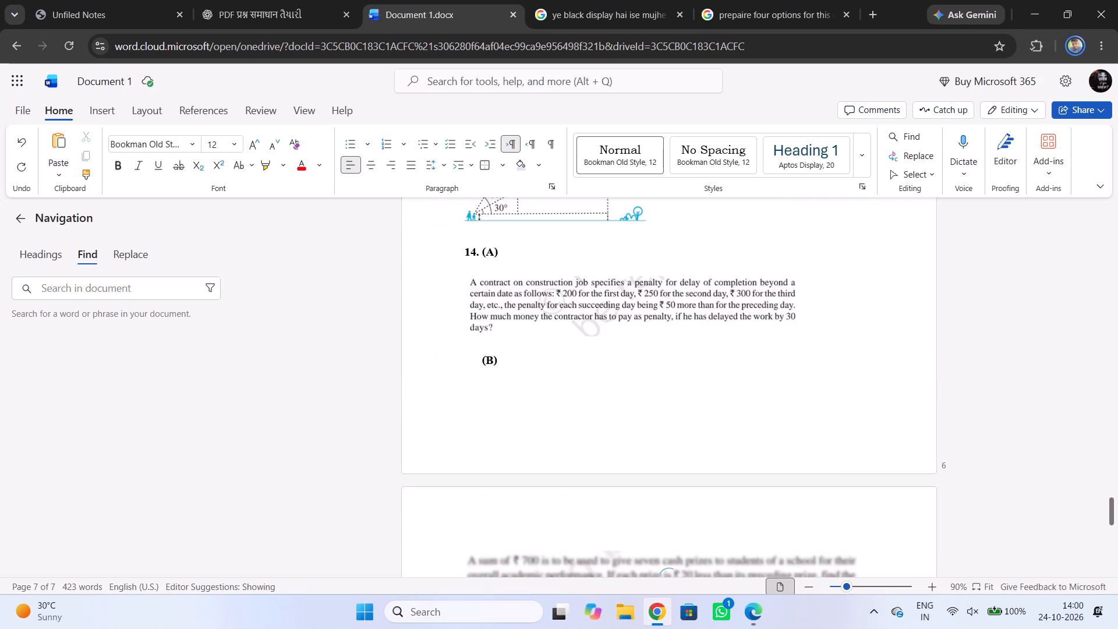
# Remove the leading spaces before "(B)" and keep the label on its own line below the construction penalty question.
pyautogui.click(480, 355)
pyautogui.press('BackSpace')
pyautogui.press('BackSpace')
pyautogui.press('BackSpace')
pyautogui.press('BackSpace')
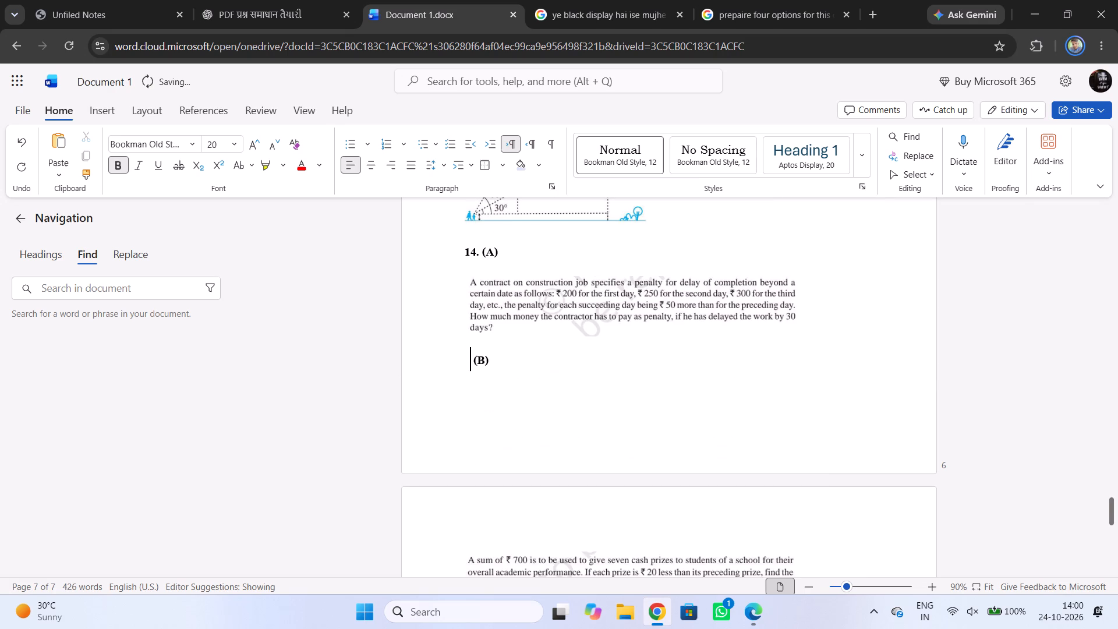
pyautogui.press('BackSpace')
pyautogui.press('BackSpace')
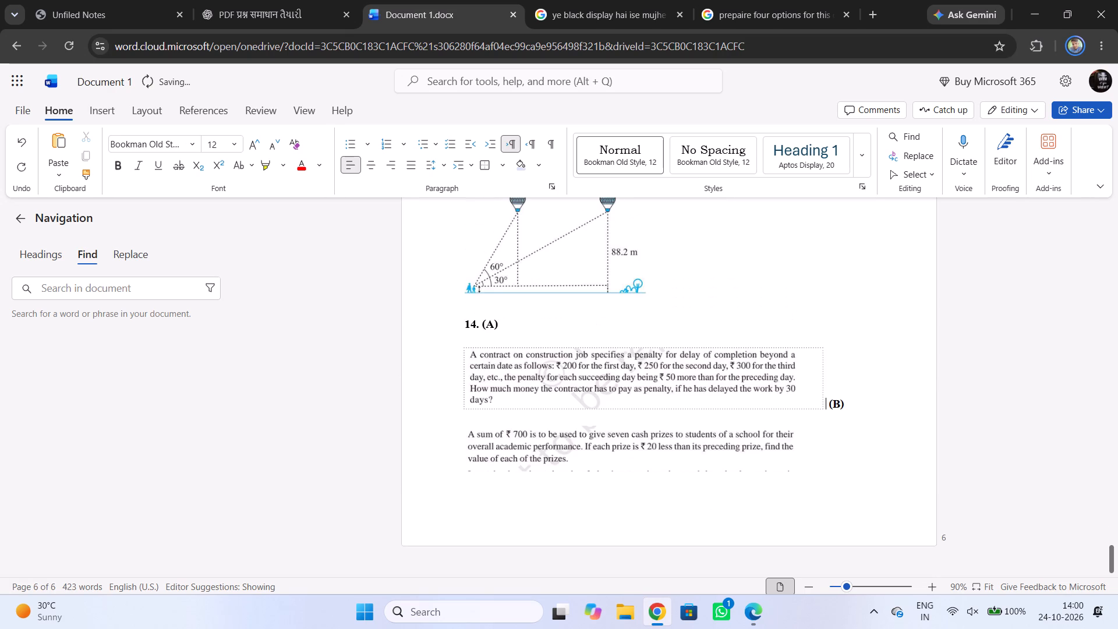
pyautogui.press('Return')
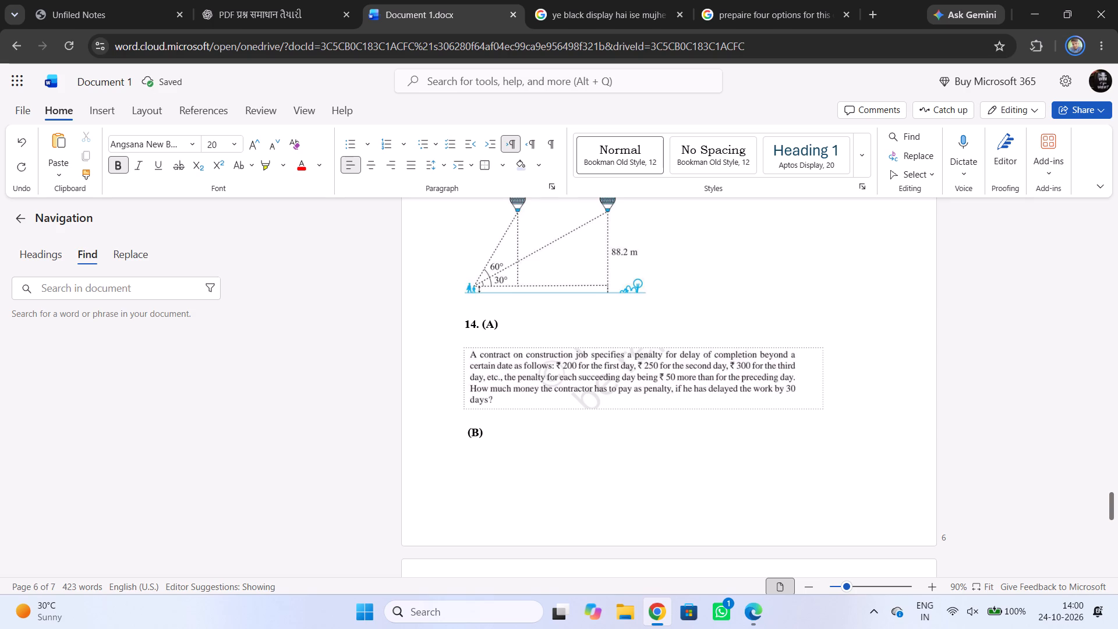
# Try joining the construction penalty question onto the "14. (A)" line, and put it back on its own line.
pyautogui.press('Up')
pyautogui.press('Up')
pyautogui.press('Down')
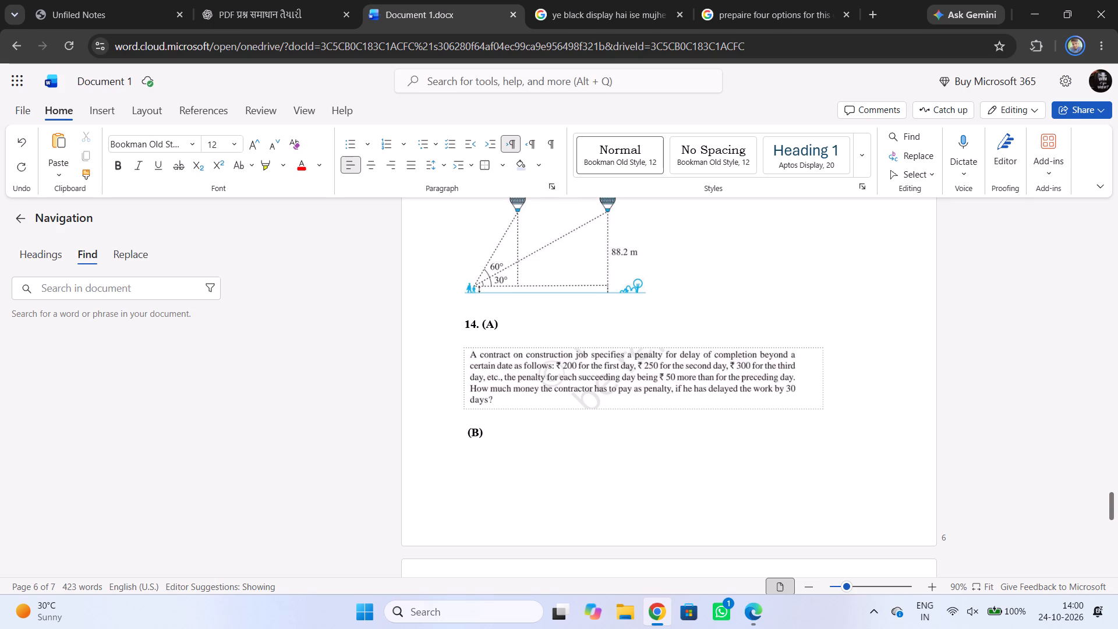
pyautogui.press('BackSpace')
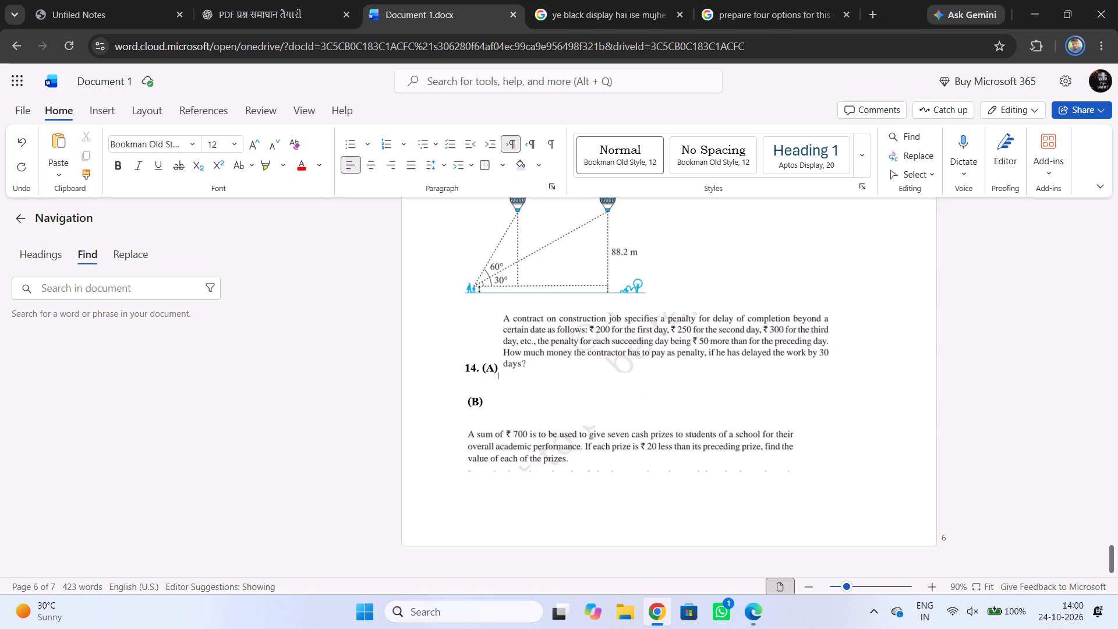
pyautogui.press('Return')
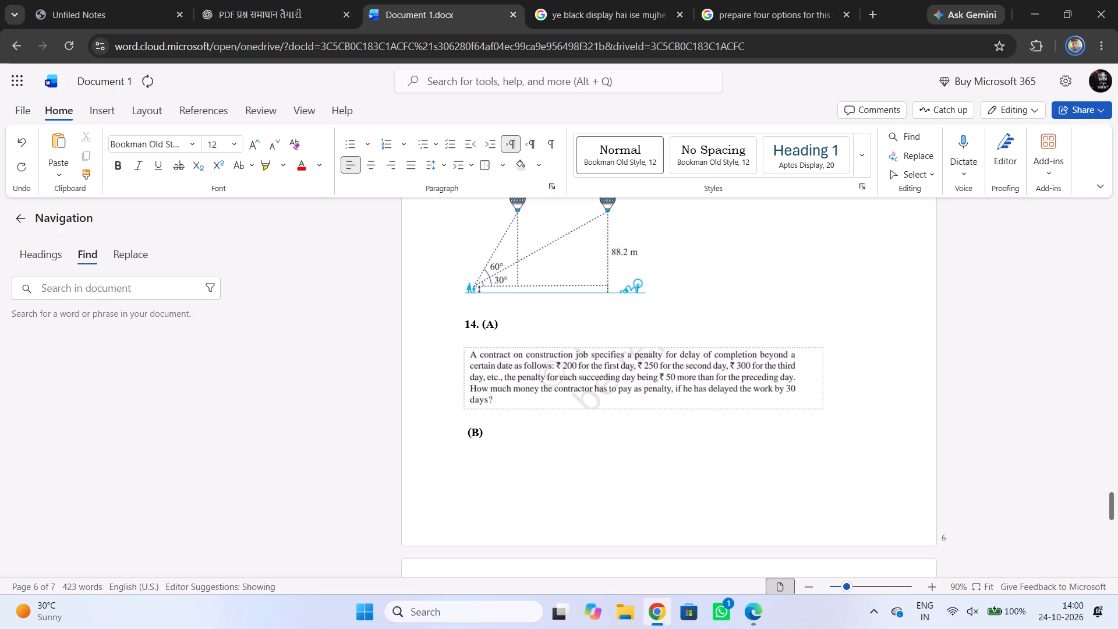
# Insert two blank lines above the "(B)" label of question 14, below the construction penalty question.
pyautogui.press('Down')
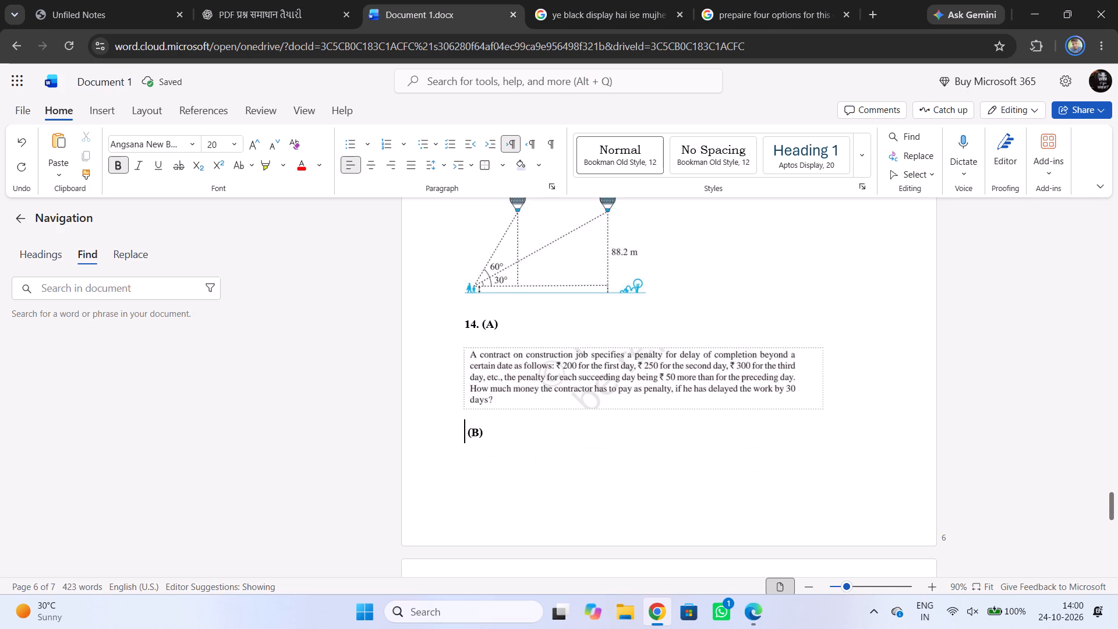
pyautogui.press('Return')
pyautogui.press('Return')
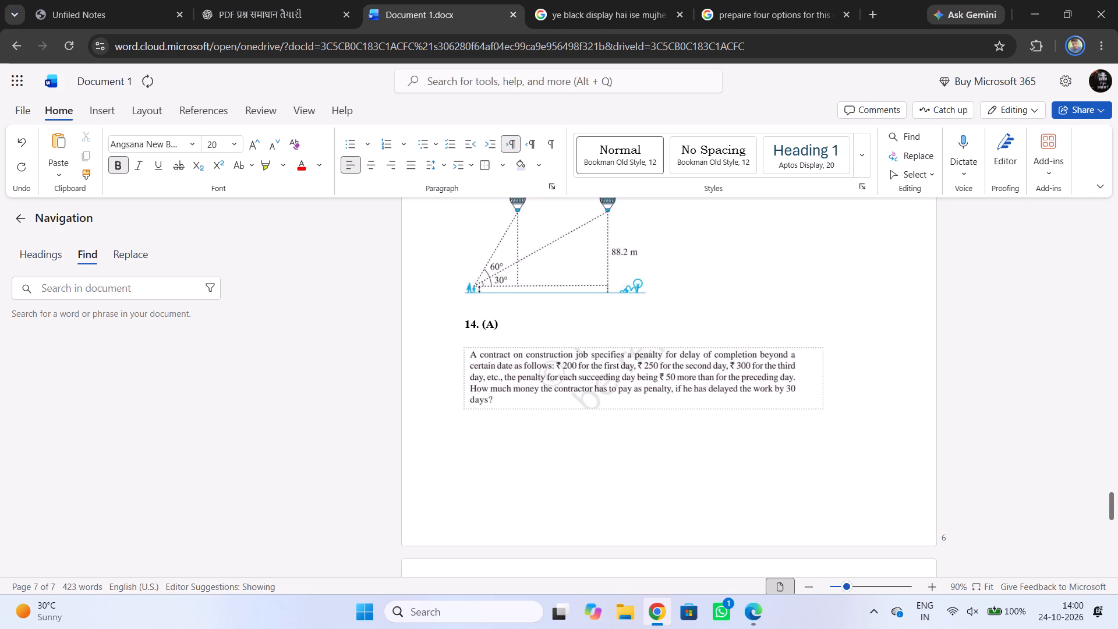
pyautogui.scroll(-4, 480, 356)
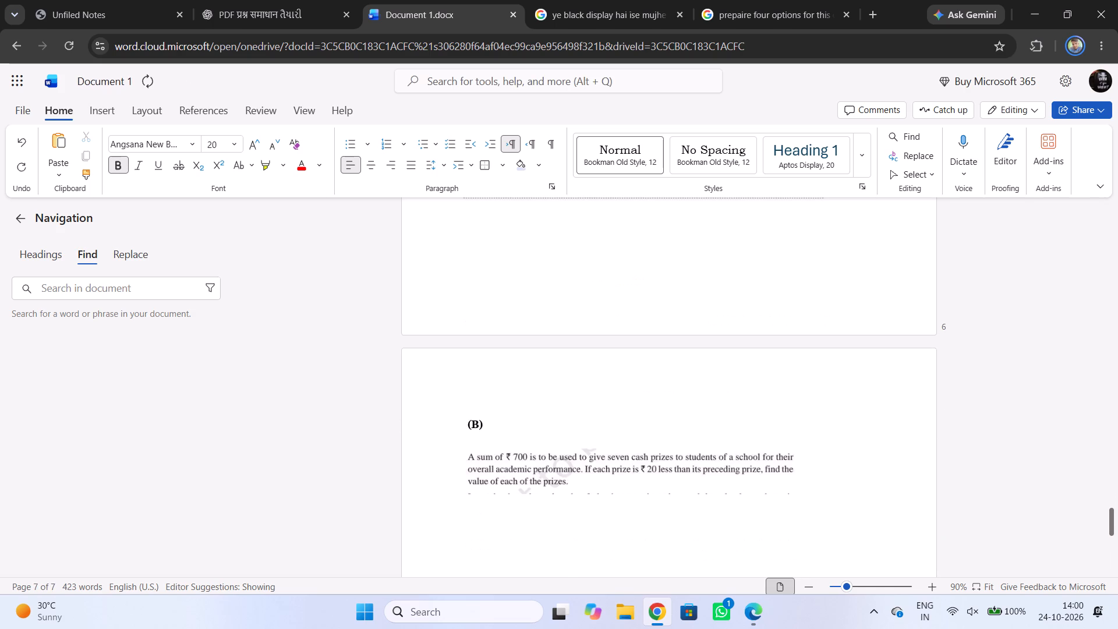
pyautogui.scroll(-1, 480, 356)
# Review the question paper's layout from the Section C questions back up to the title on the first page.
pyautogui.scroll(6, 480, 356)
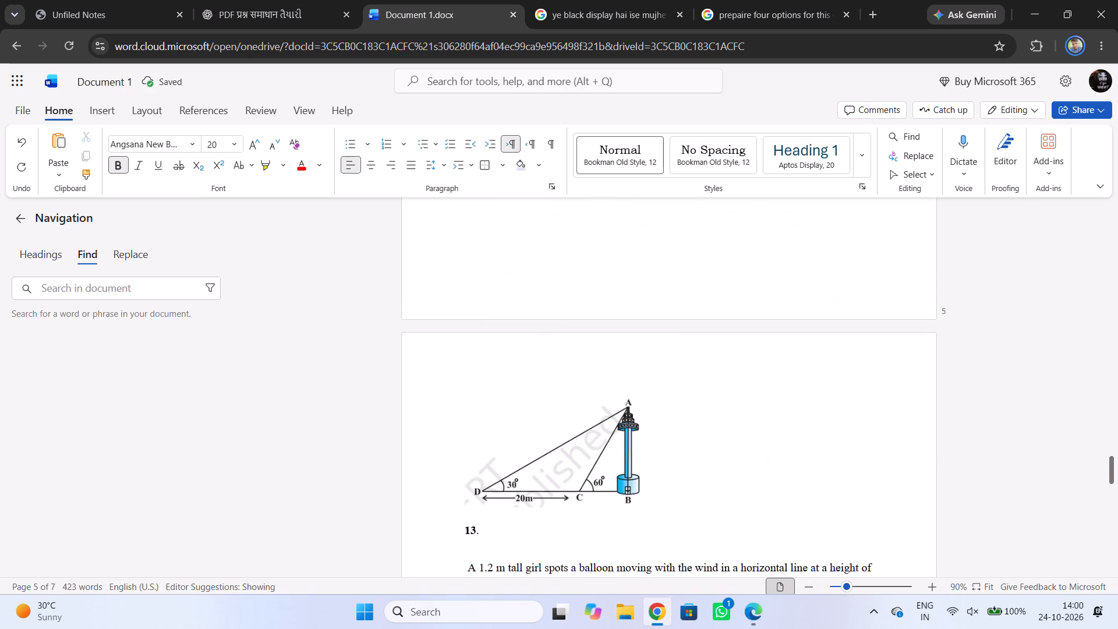
pyautogui.scroll(2, 480, 356)
pyautogui.scroll(-1, 480, 356)
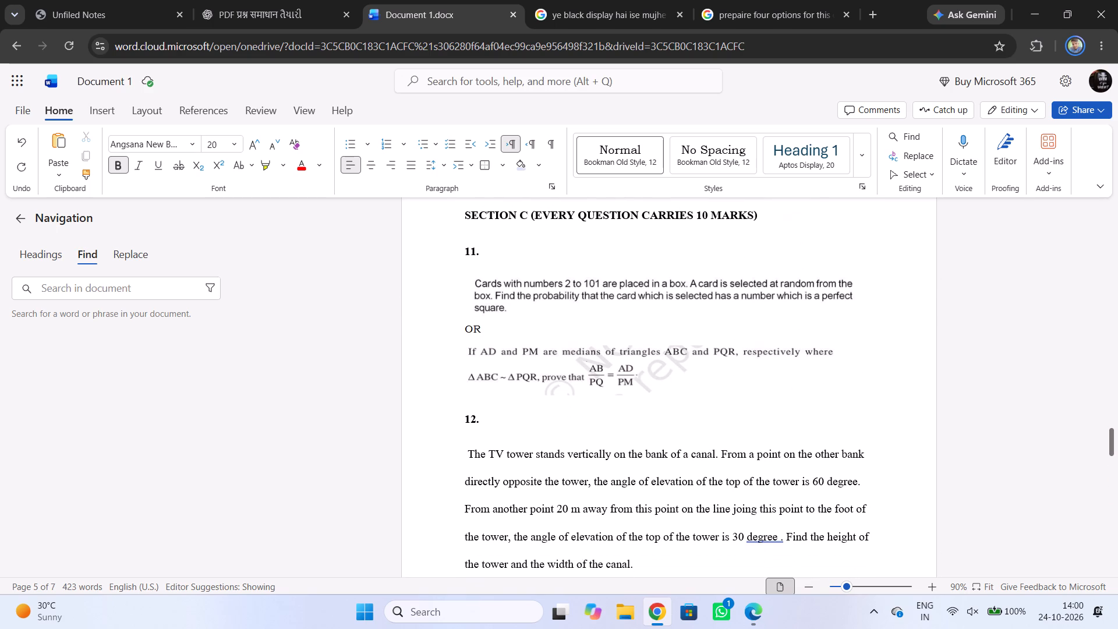
pyautogui.scroll(-5, 514, 349)
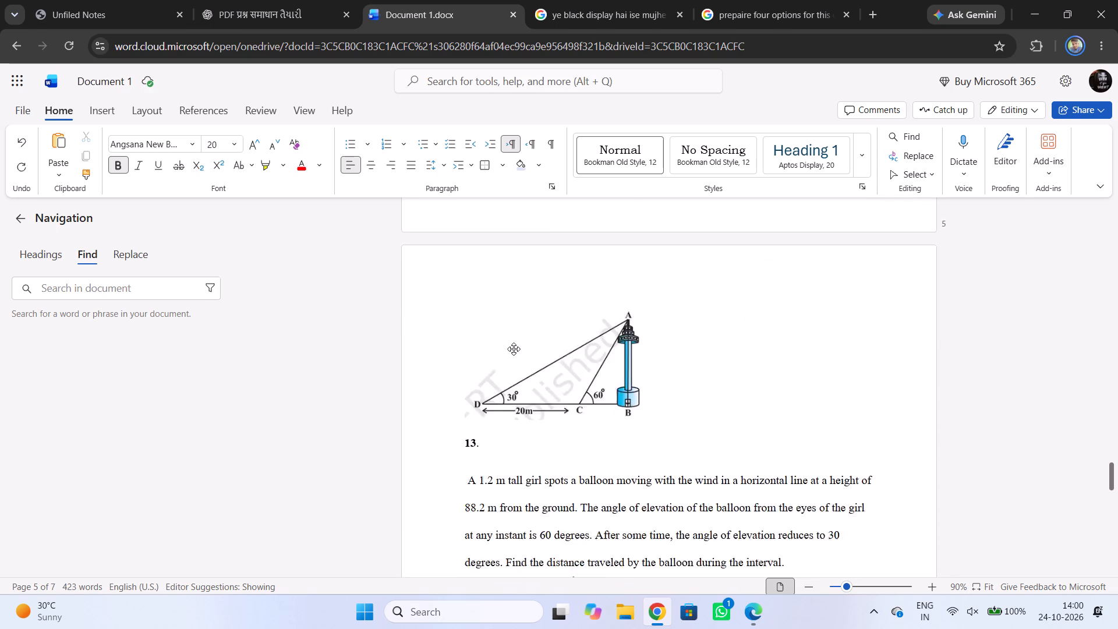
pyautogui.scroll(-4, 514, 349)
pyautogui.scroll(11, 514, 349)
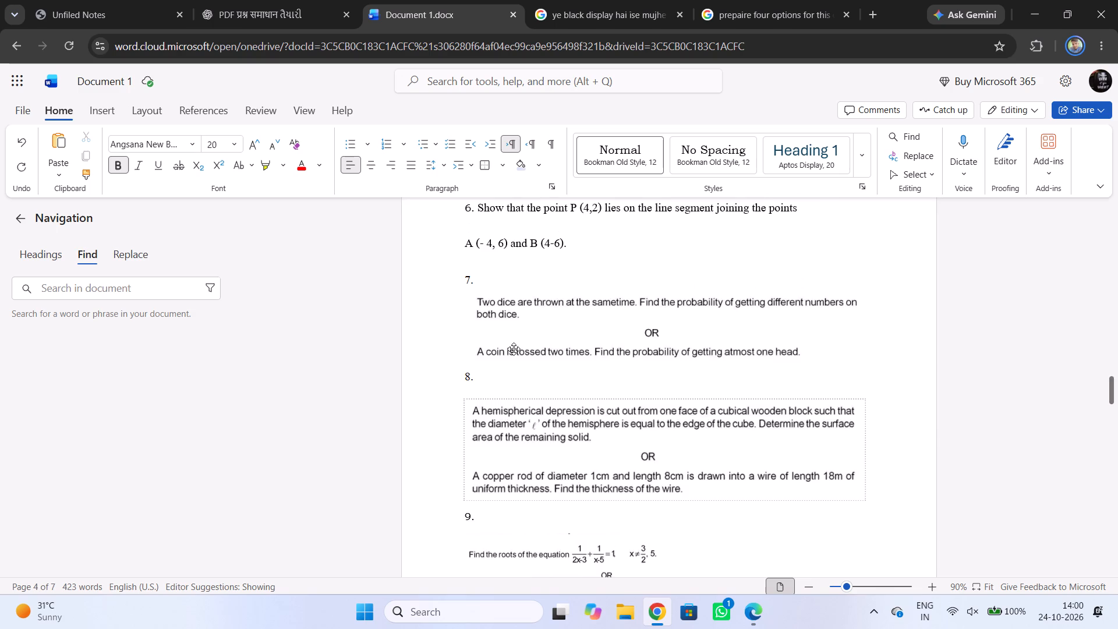
pyautogui.scroll(5, 514, 349)
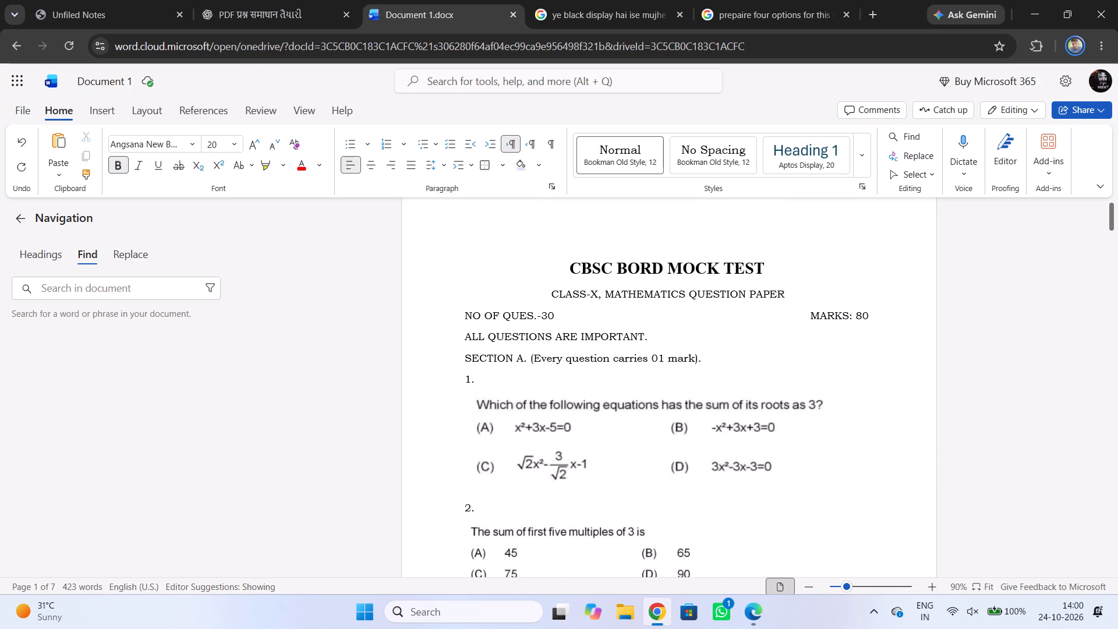
pyautogui.scroll(8, 555, 312)
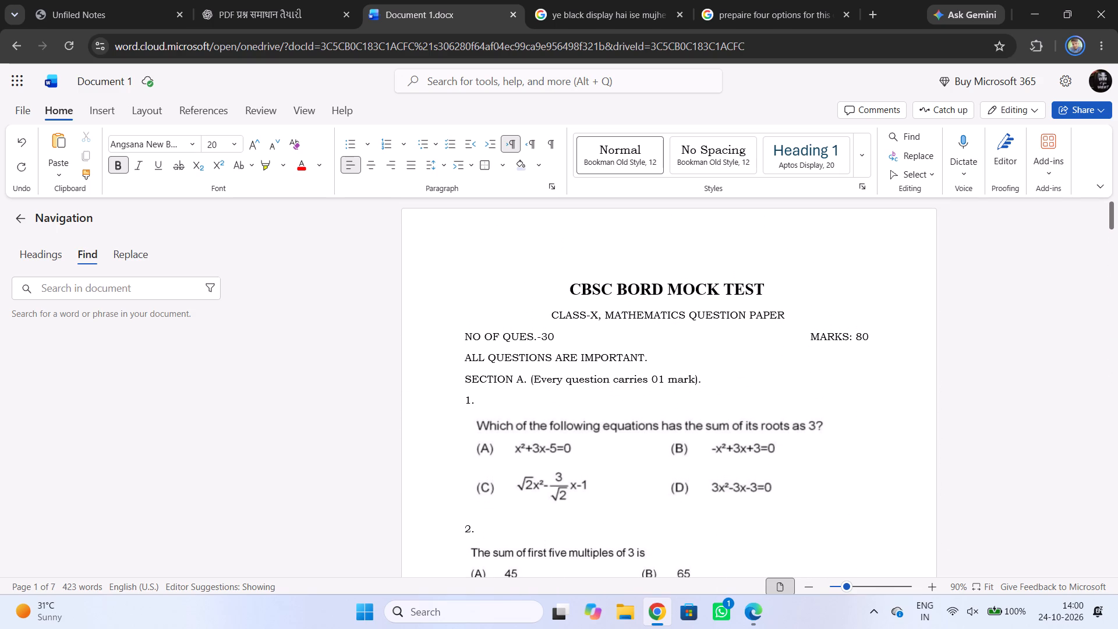
pyautogui.click(365, 305)
pyautogui.scroll(4, 365, 305)
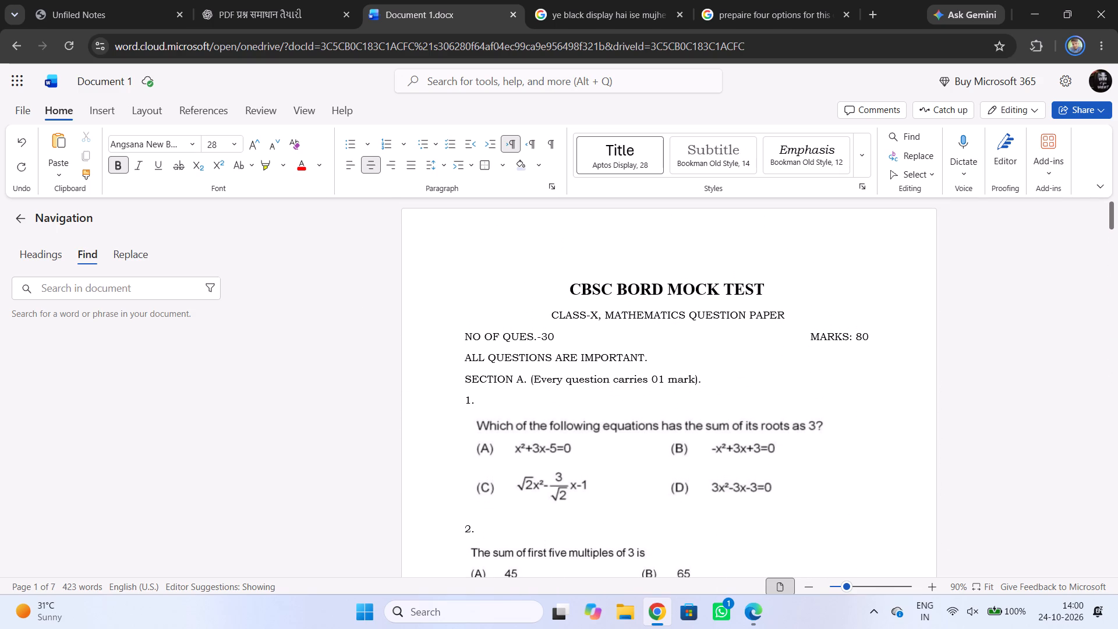
# Export the question paper as a PDF without comments and download it.
pyautogui.doubleClick(18, 117)
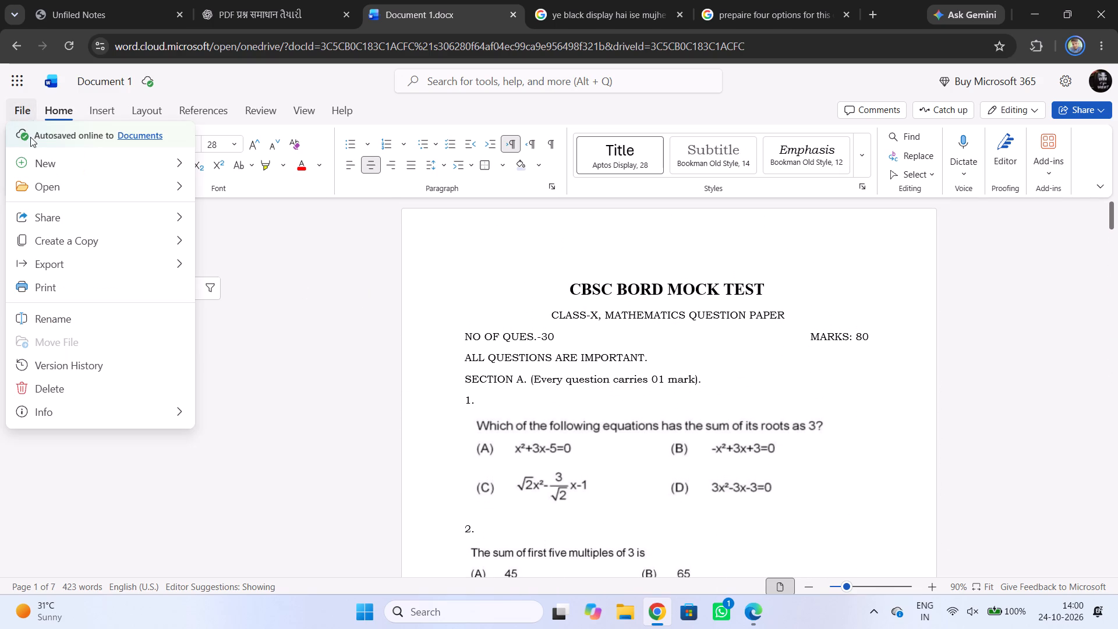
pyautogui.doubleClick(65, 268)
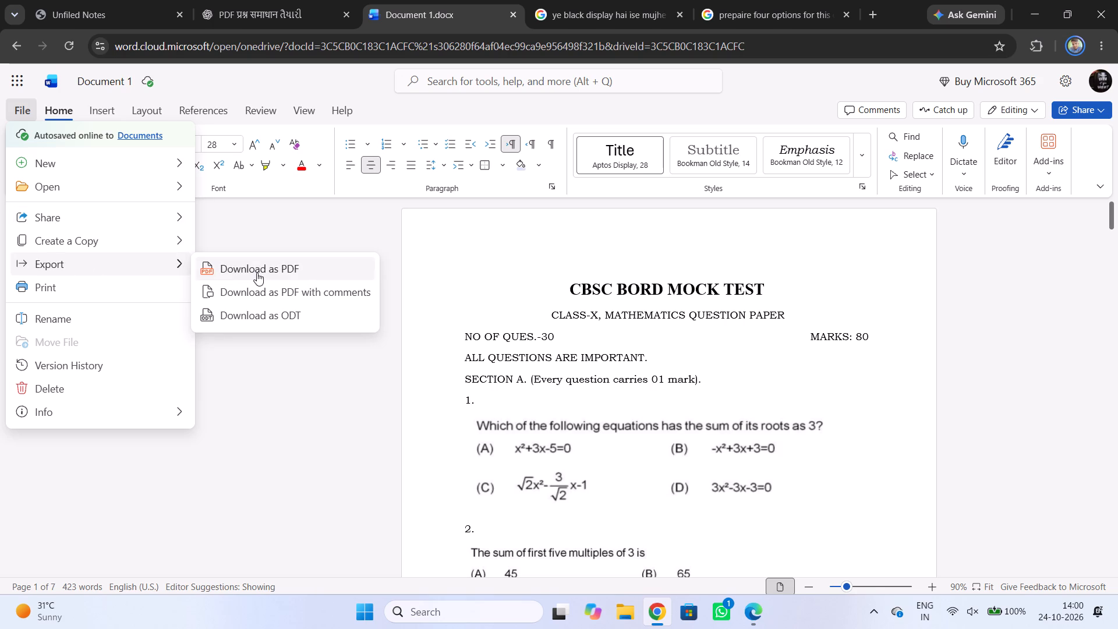
pyautogui.click(257, 273)
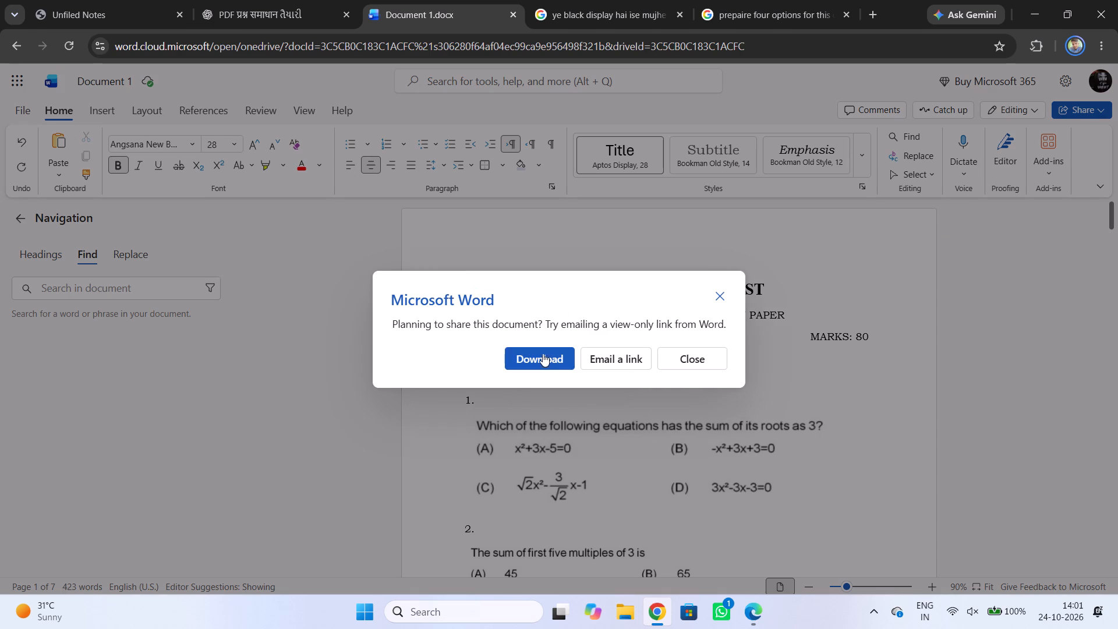
pyautogui.click(543, 357)
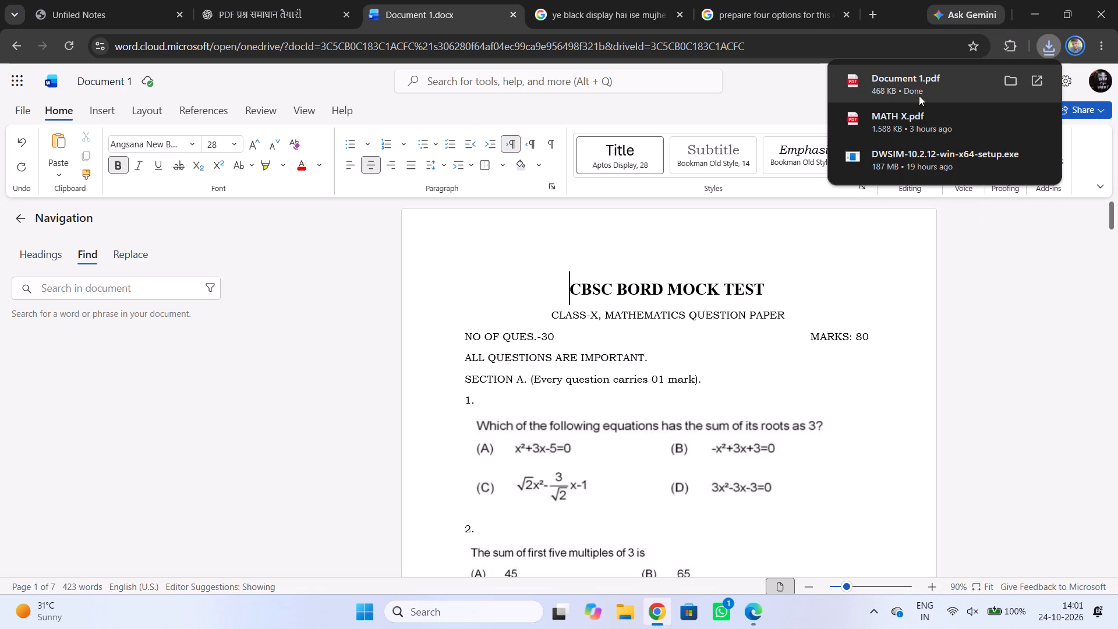
# Show the downloaded Document 1.pdf in its folder and open it in Edge.
pyautogui.click(1010, 78)
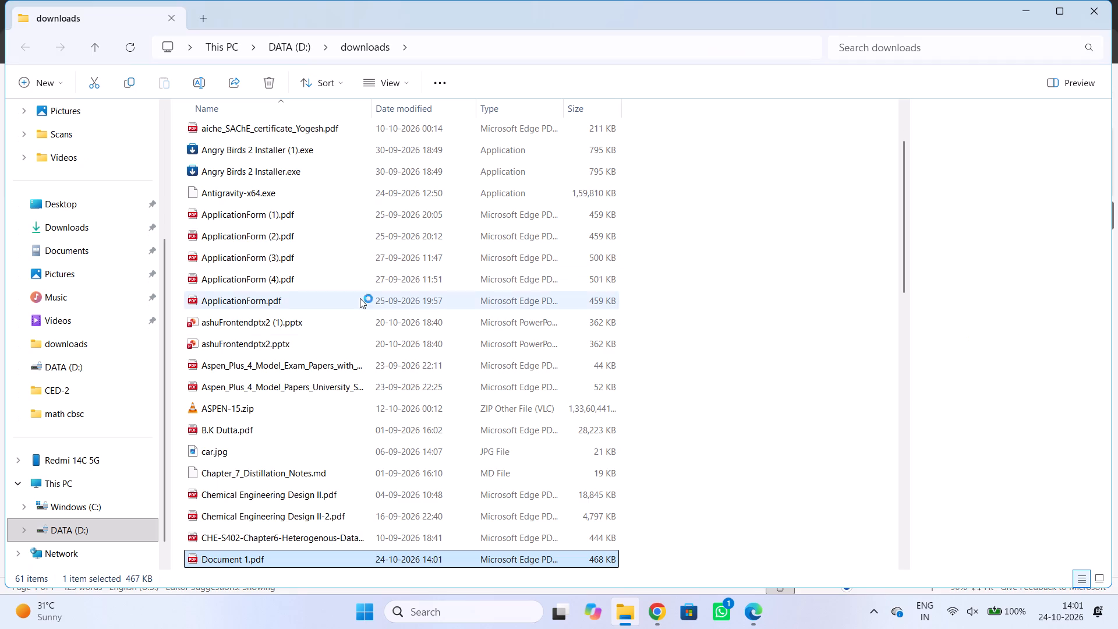
pyautogui.tripleClick(314, 558)
pyautogui.click(314, 558)
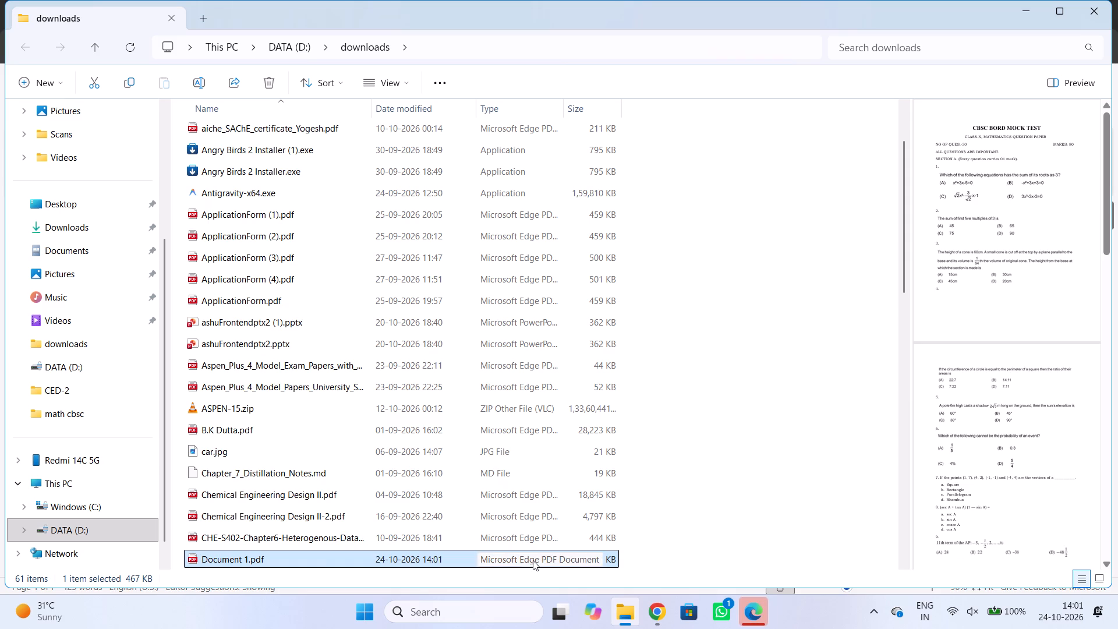
pyautogui.doubleClick(429, 561)
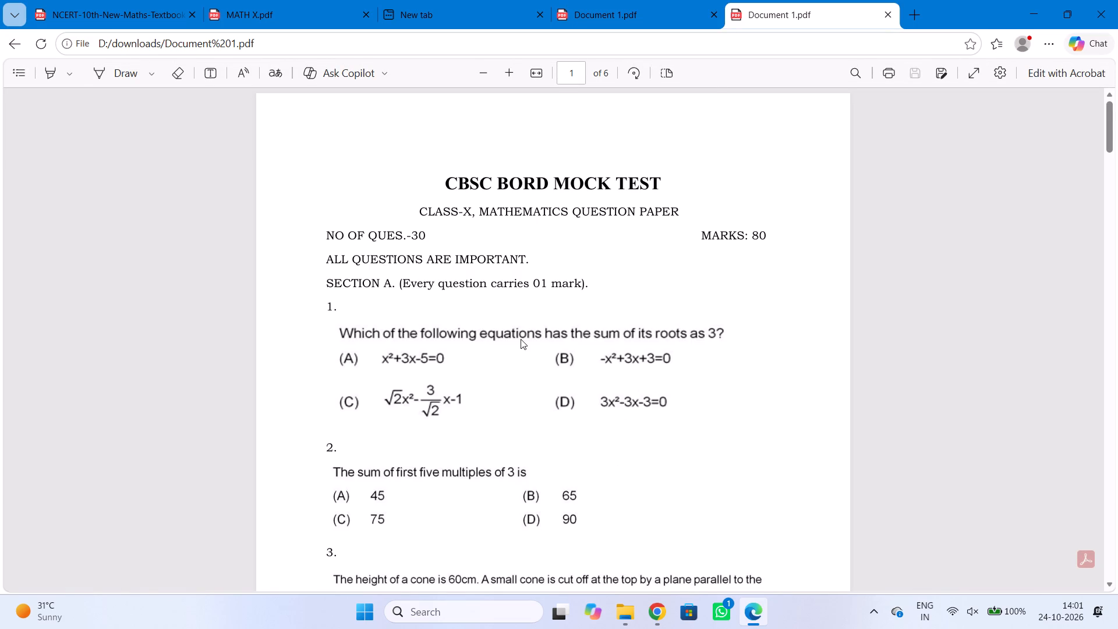
# Examine the exported PDF from the title through question 14 (B), checking the page layout, and return to the first page.
pyautogui.scroll(-14, 535, 328)
pyautogui.scroll(-2, 586, 333)
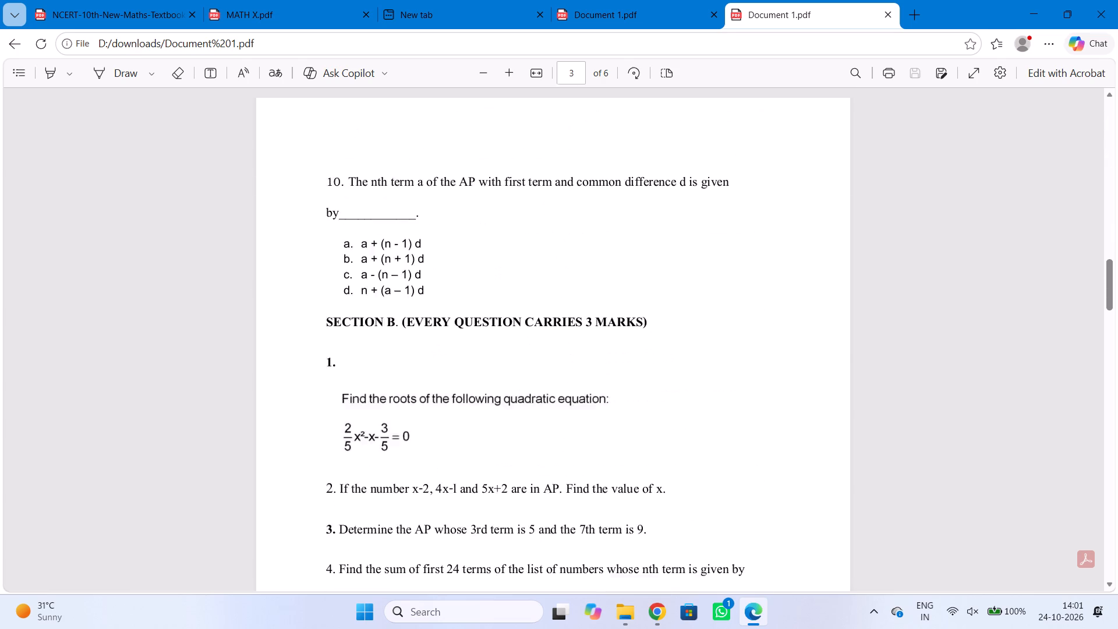
pyautogui.scroll(-16, 586, 333)
pyautogui.scroll(3, 586, 333)
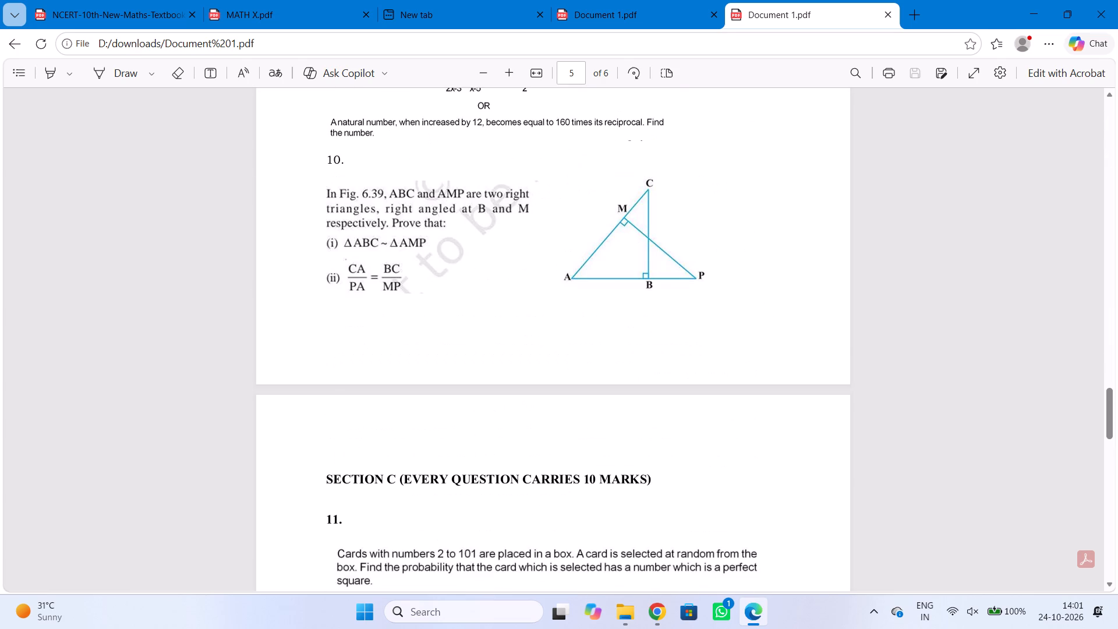
pyautogui.scroll(-18, 586, 333)
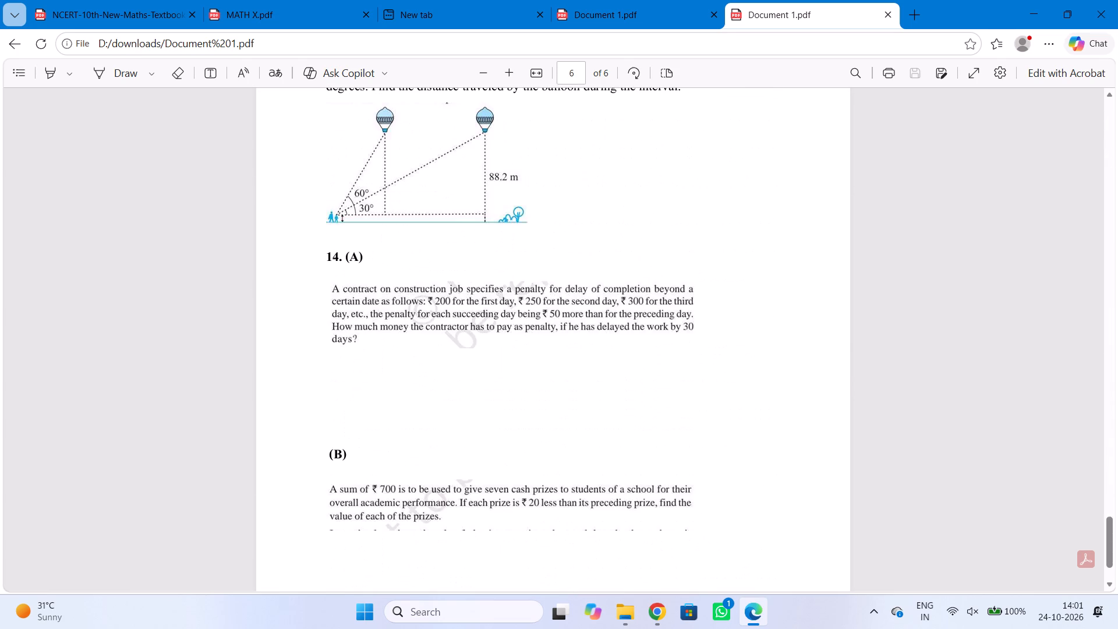
pyautogui.scroll(-3, 586, 333)
pyautogui.scroll(2, 586, 333)
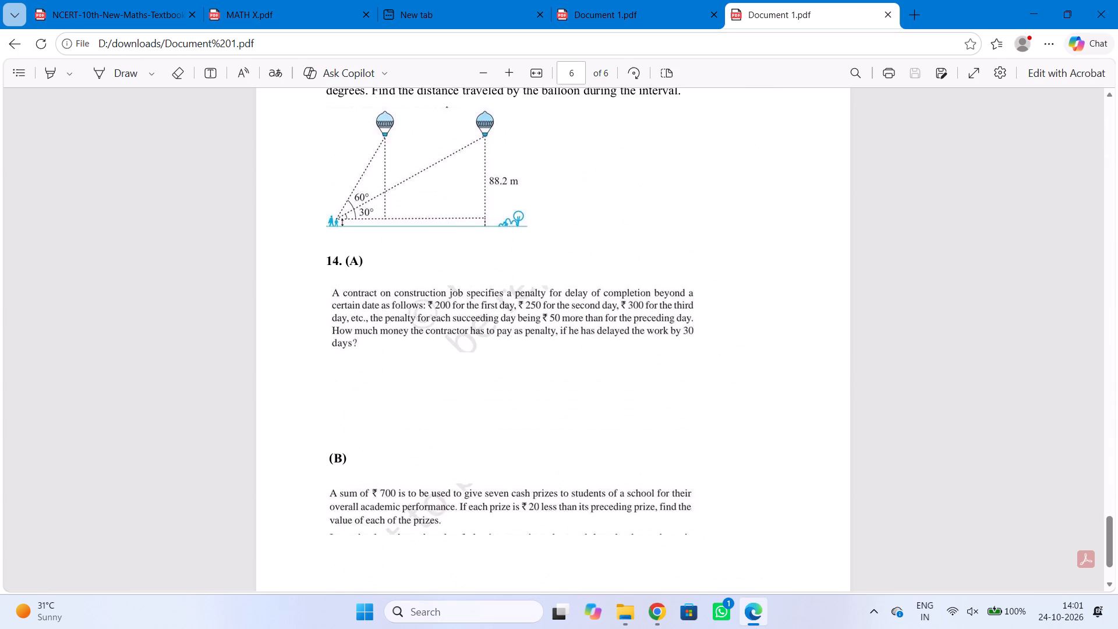
pyautogui.scroll(18, 586, 333)
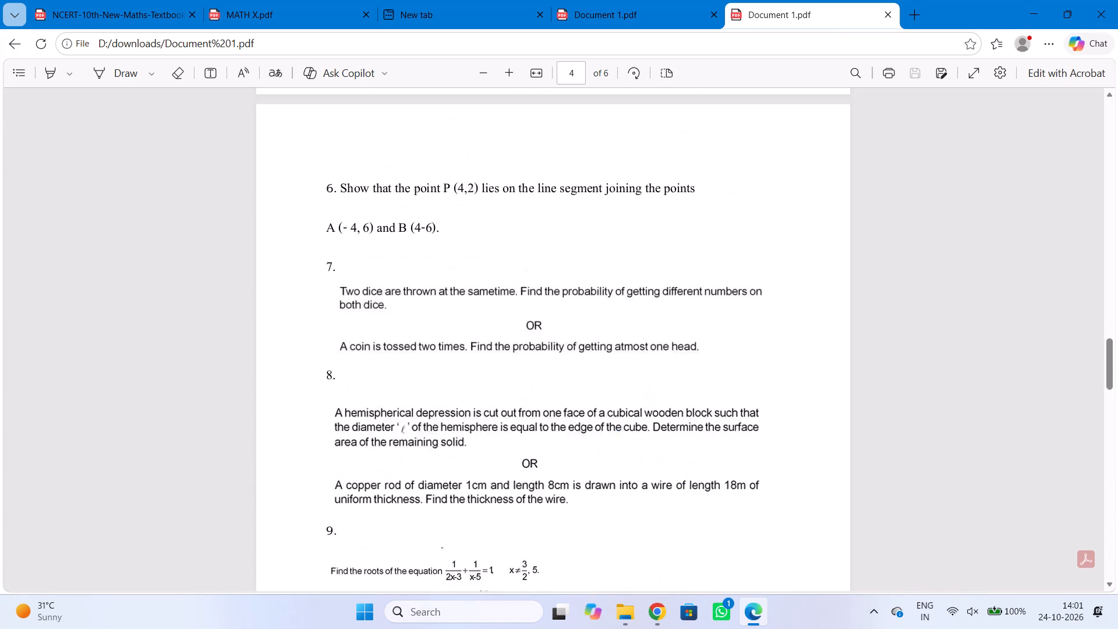
pyautogui.scroll(20, 586, 333)
pyautogui.scroll(13, 586, 333)
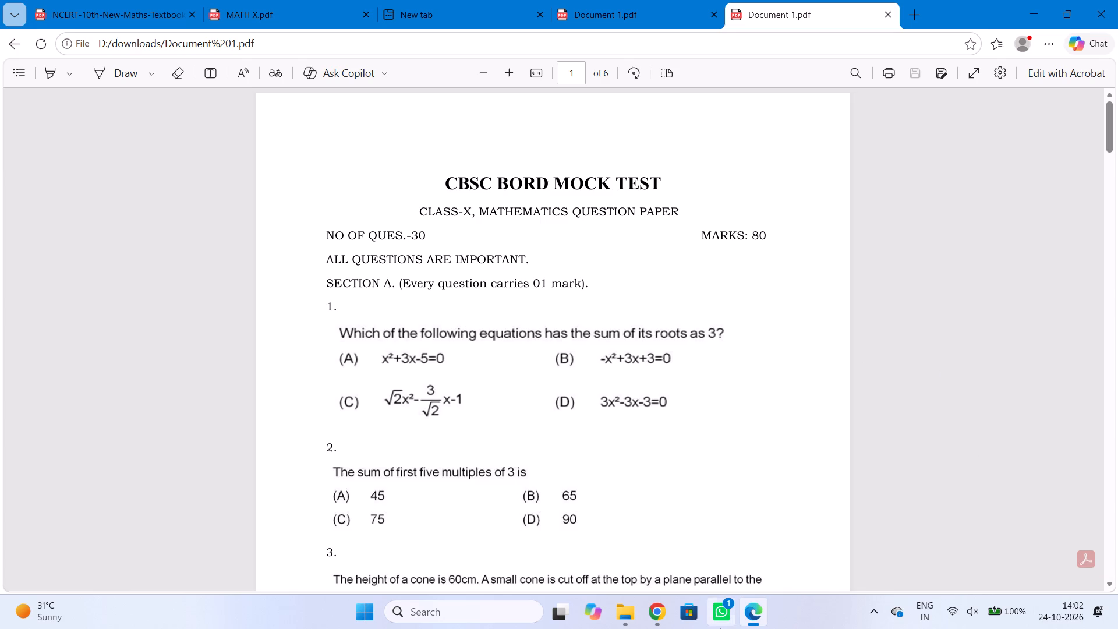
# Switch back to the Word document in Chrome and review all sections down to question 14 and back up for layout and page breaks.
pyautogui.click(666, 613)
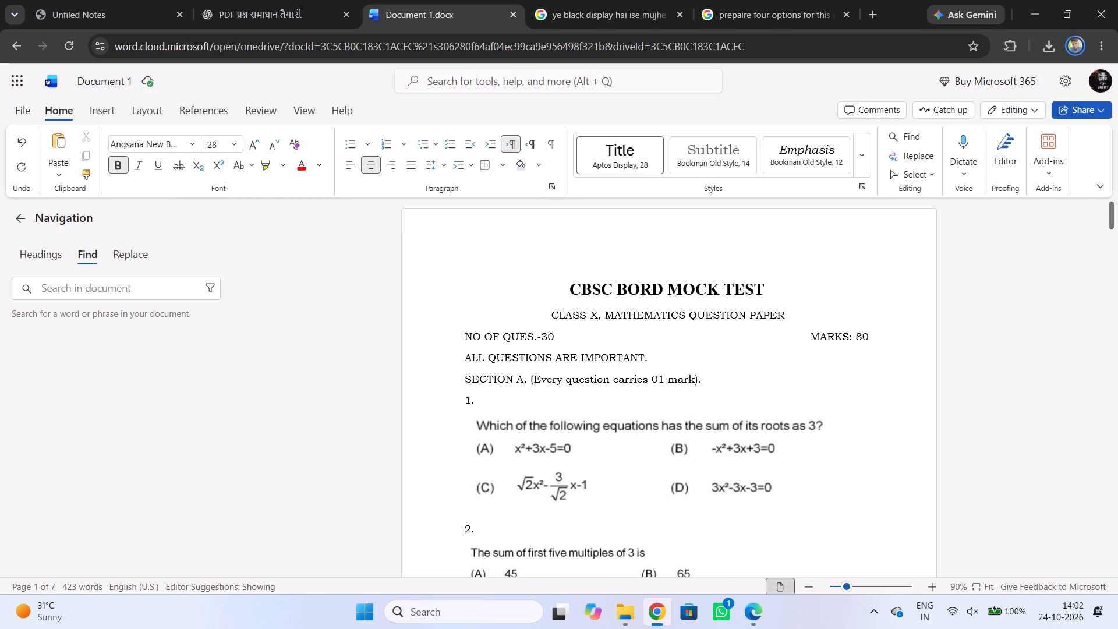
pyautogui.scroll(-18, 585, 356)
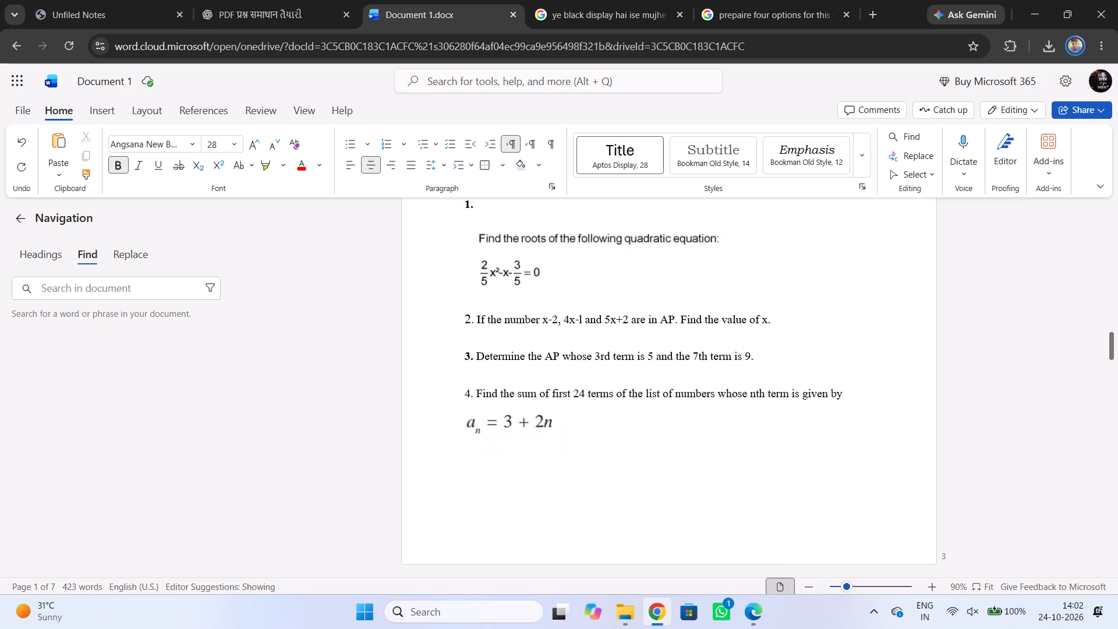
pyautogui.scroll(-1, 592, 356)
pyautogui.scroll(1, 592, 356)
pyautogui.scroll(-2, 592, 356)
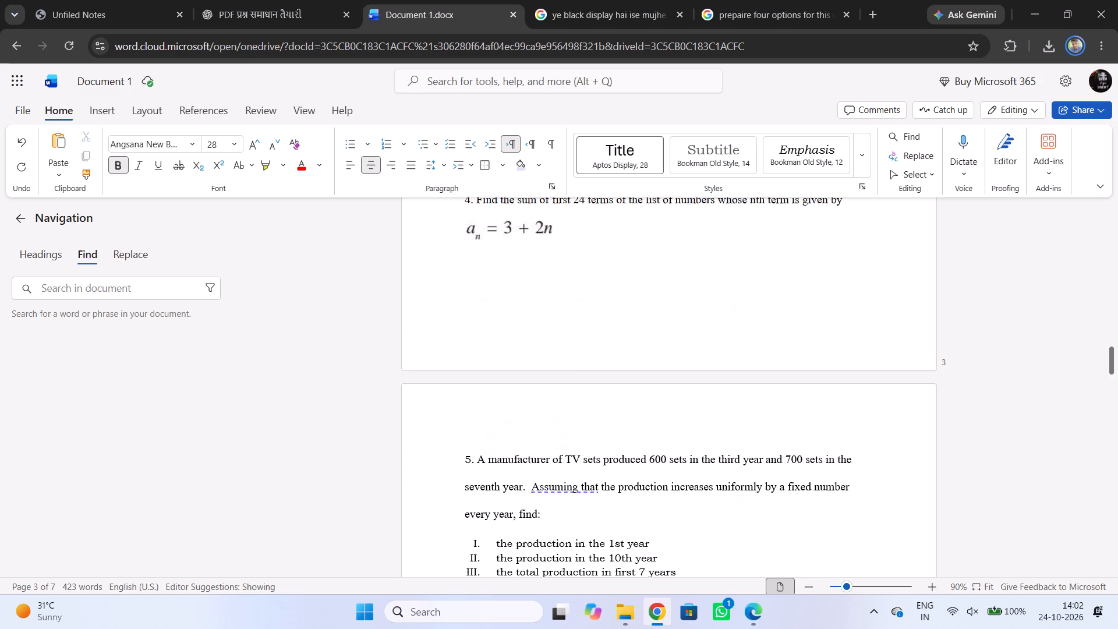
pyautogui.scroll(-5, 592, 355)
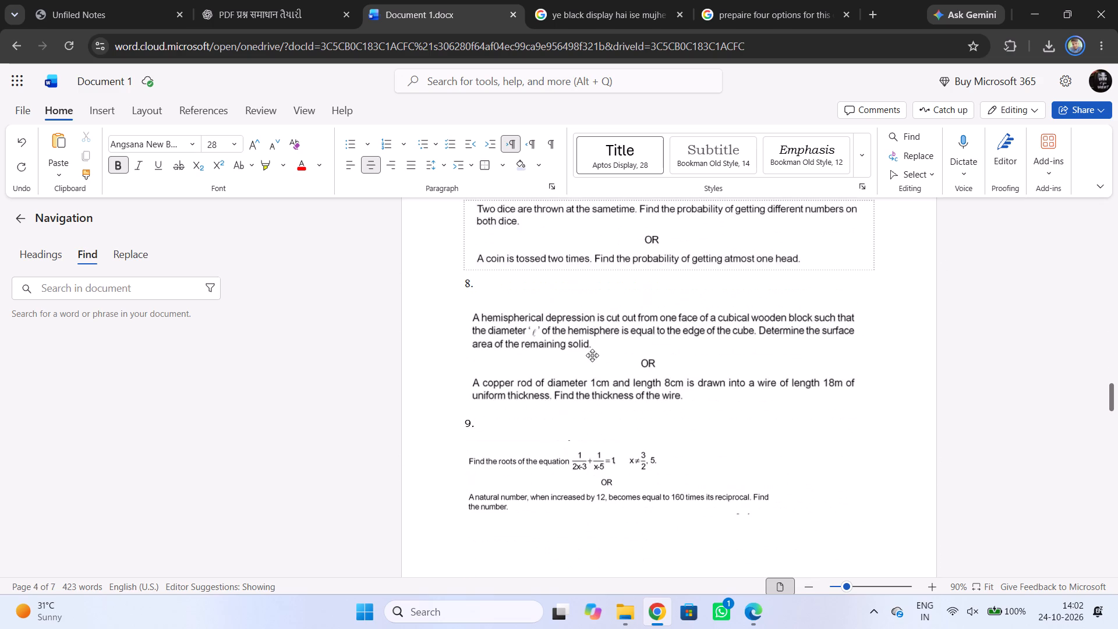
pyautogui.scroll(-3, 592, 355)
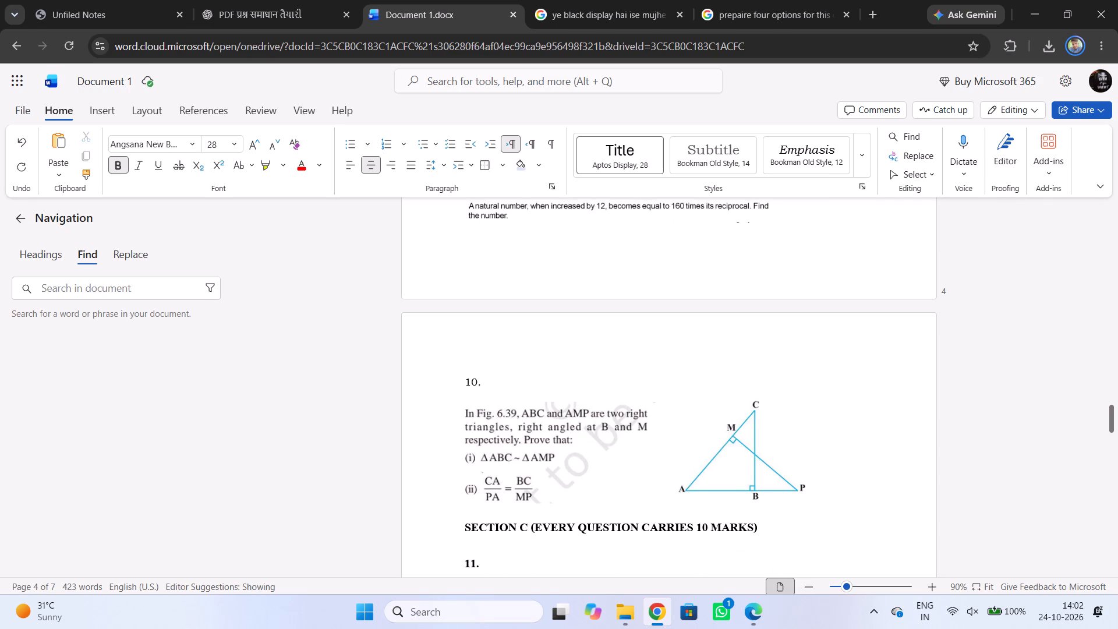
pyautogui.scroll(-4, 590, 356)
pyautogui.scroll(1, 594, 359)
pyautogui.scroll(-5, 594, 359)
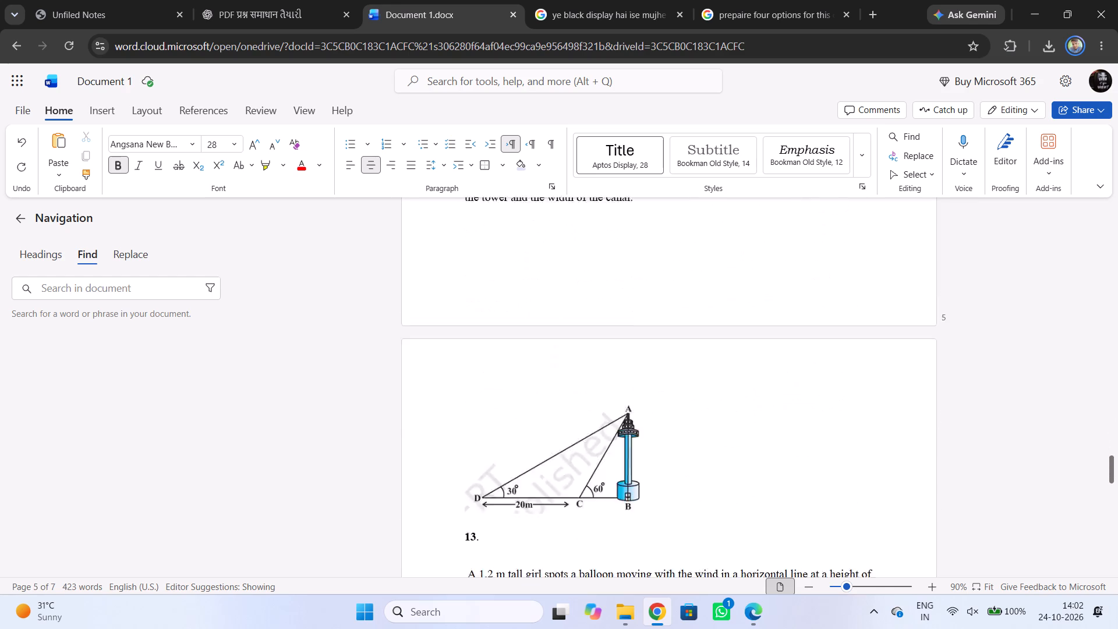
pyautogui.scroll(-7, 594, 362)
pyautogui.scroll(4, 594, 362)
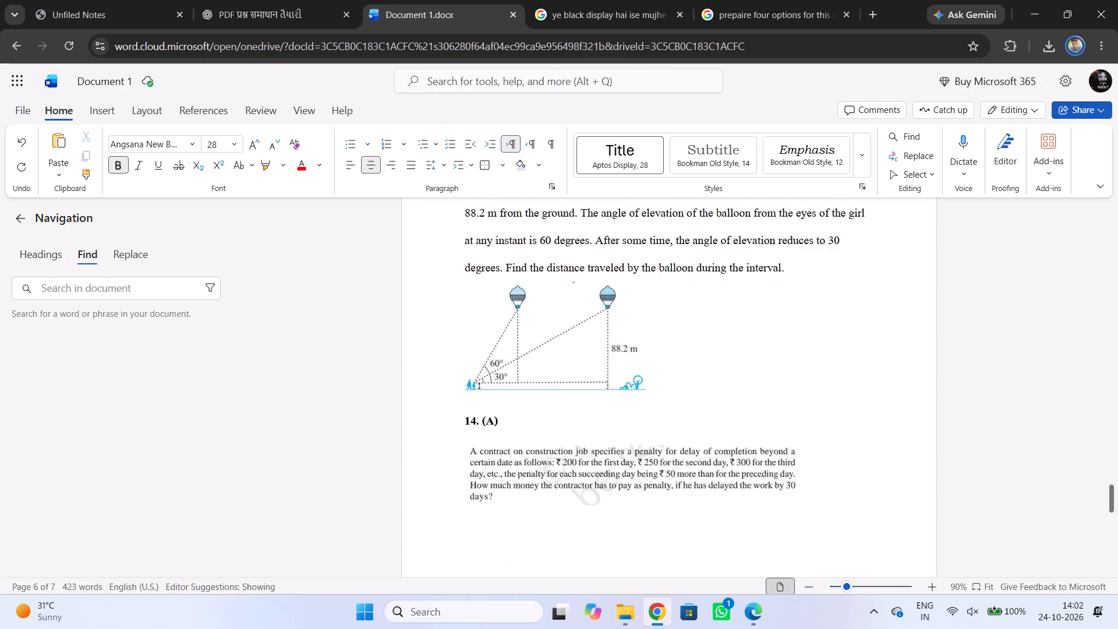
pyautogui.scroll(8, 594, 362)
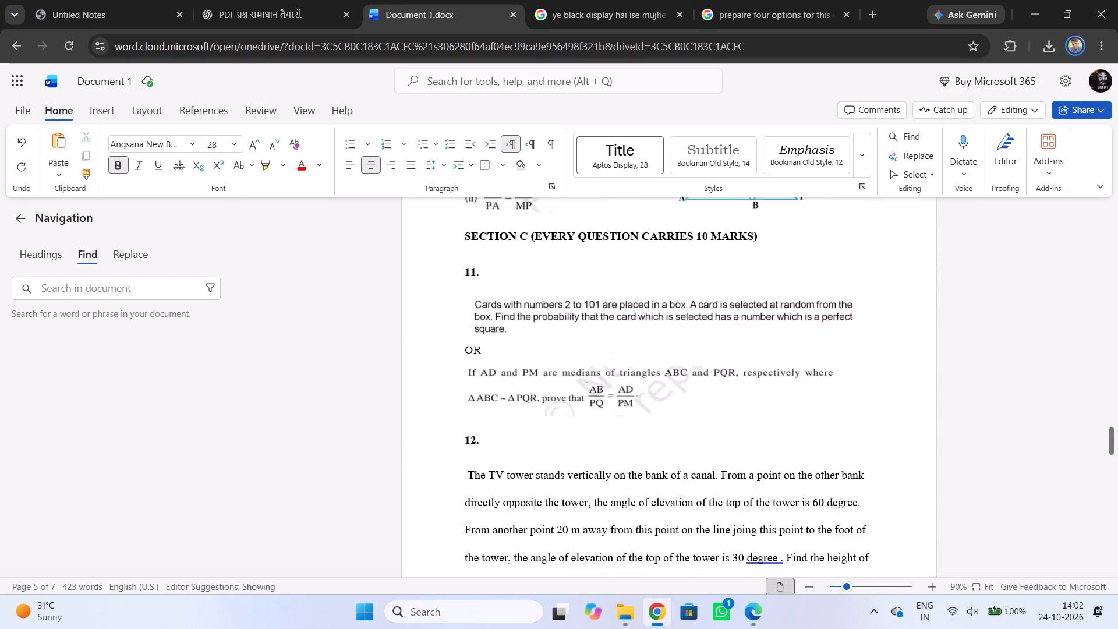
pyautogui.scroll(1, 594, 362)
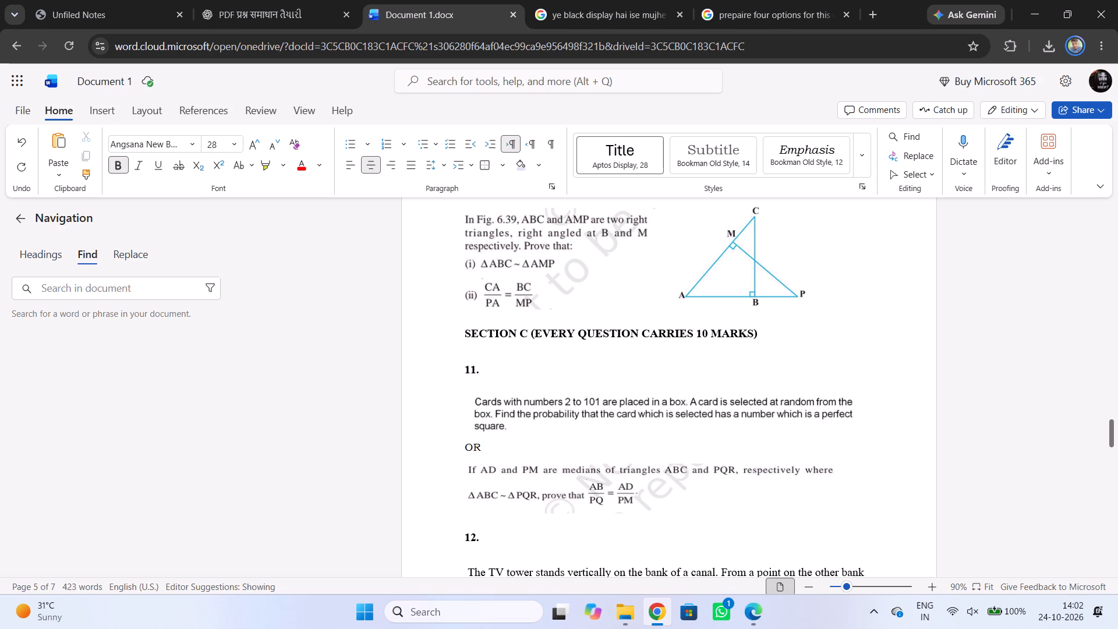
pyautogui.scroll(6, 588, 325)
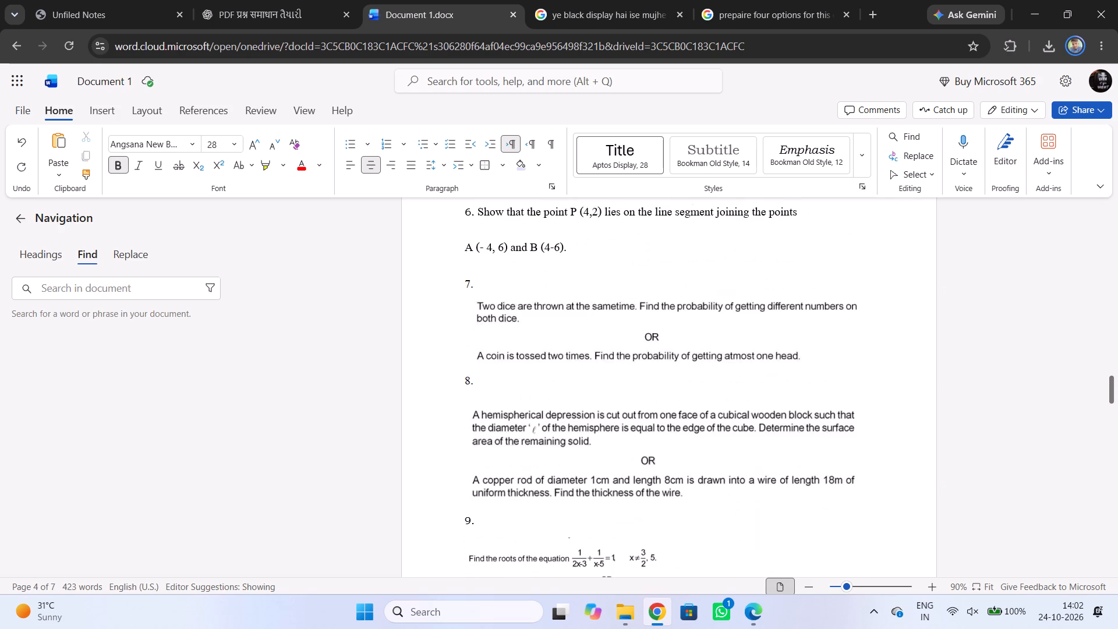
pyautogui.scroll(11, 588, 325)
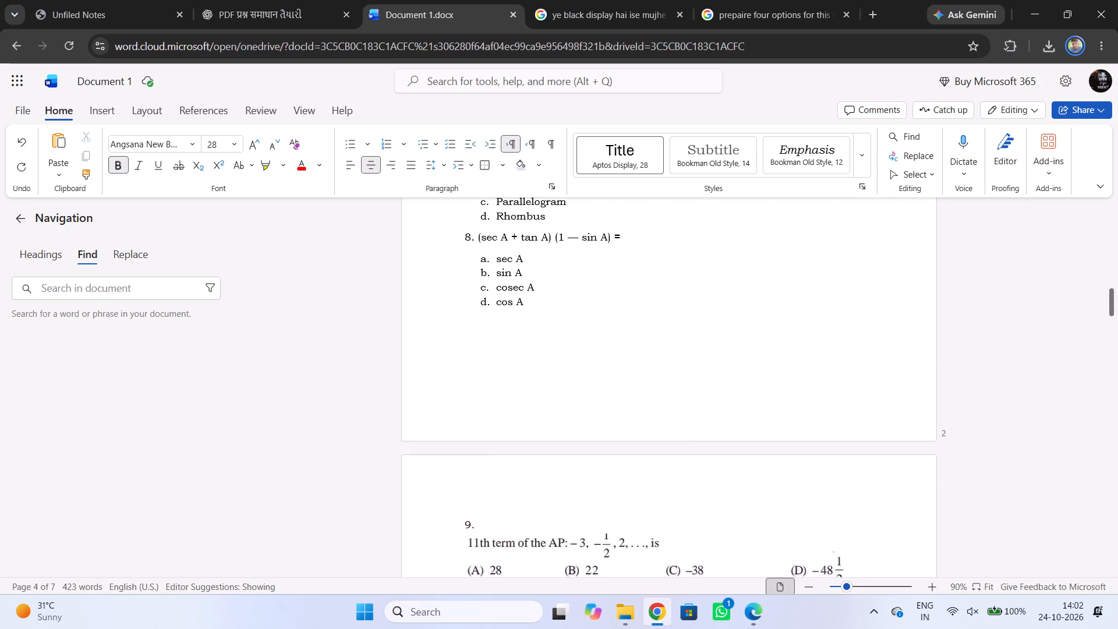
# Set the number of questions in the header line below the paper's title to 24.
pyautogui.scroll(13, 588, 325)
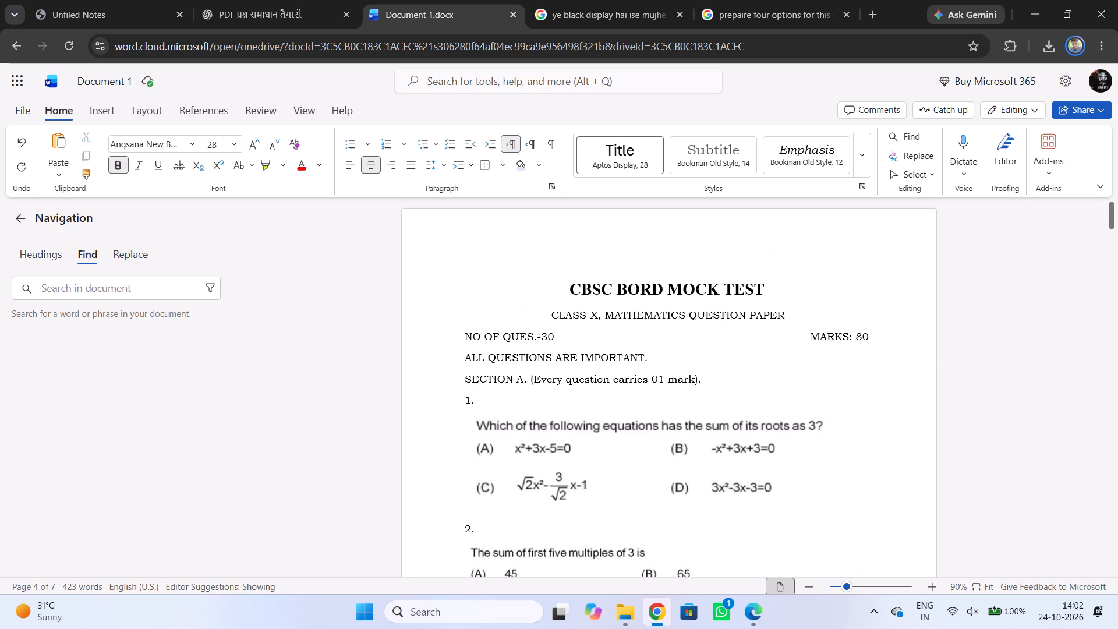
pyautogui.click(554, 340)
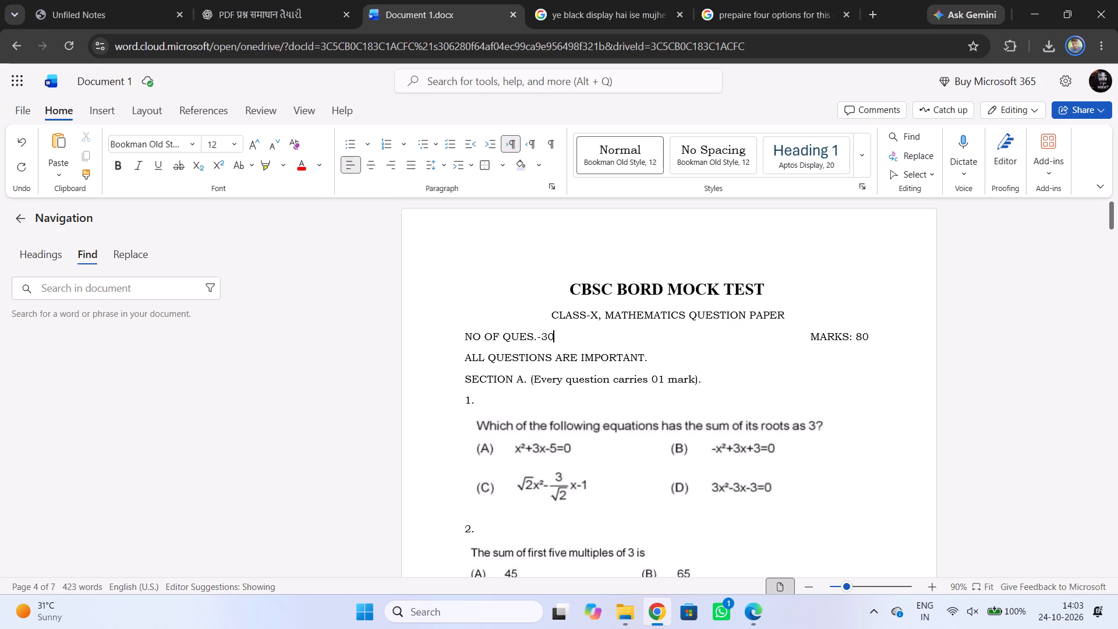
pyautogui.press('BackSpace')
pyautogui.press('BackSpace')
pyautogui.write('24')
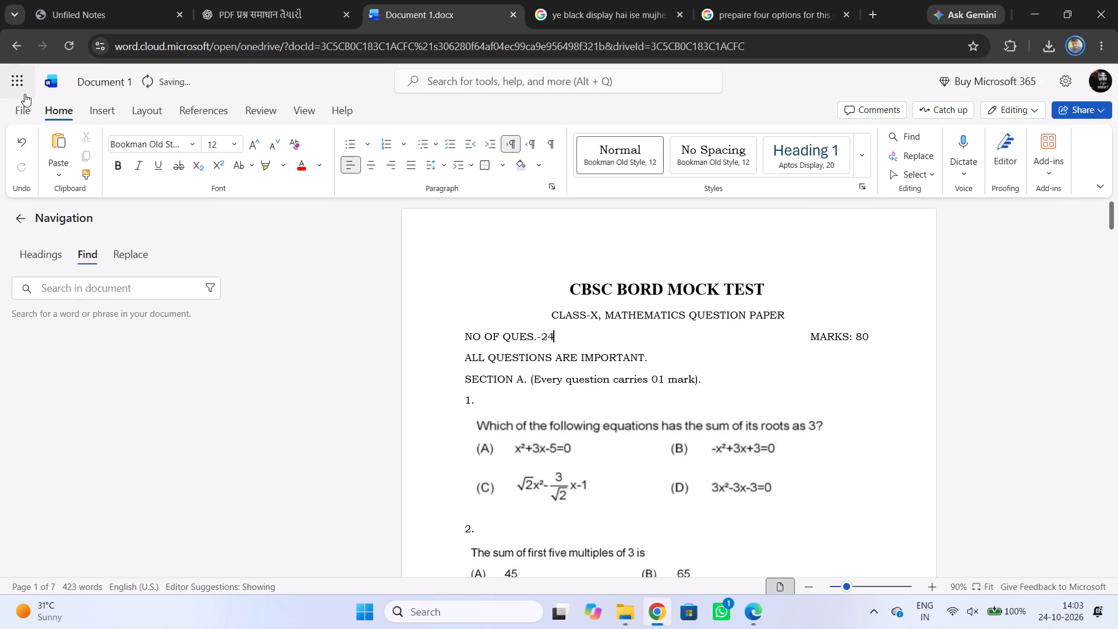
# Punctuate the question-count label in the header as "NO. OF QUES.:-", adding a period after NO and a colon after QUES.
pyautogui.click(21, 114)
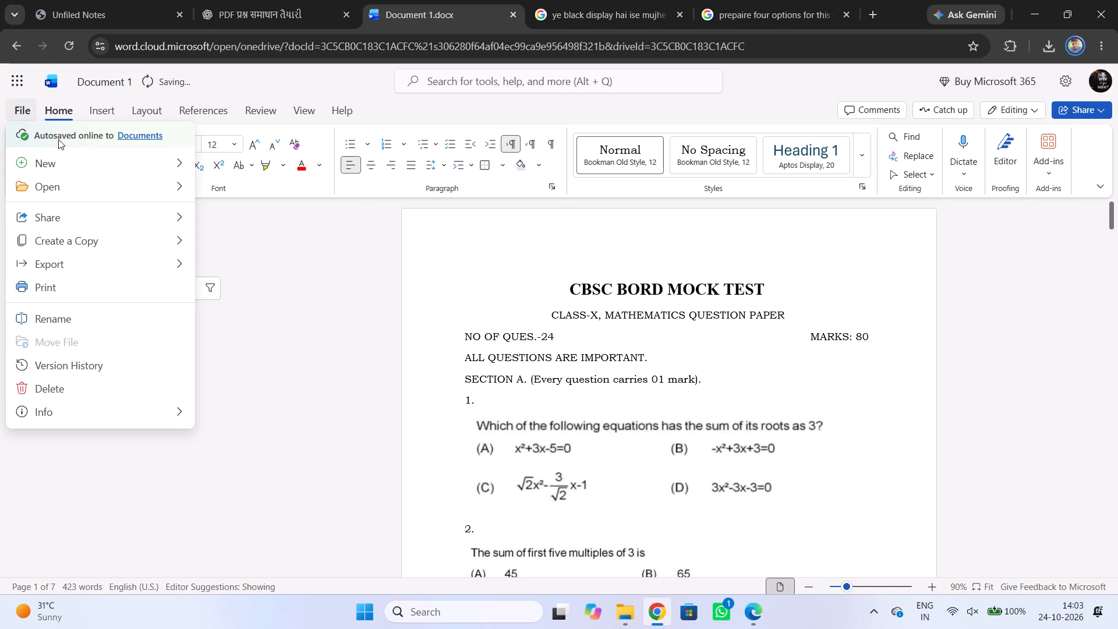
pyautogui.click(478, 341)
pyautogui.moveTo(478, 341); pyautogui.dragTo(404, 272)
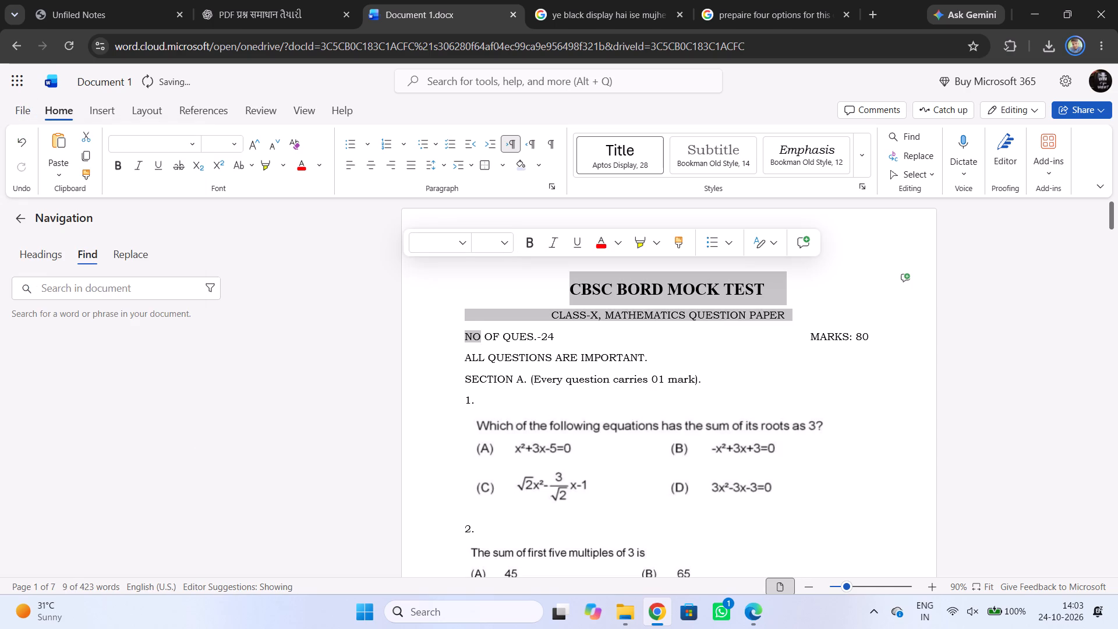
pyautogui.click(476, 334)
pyautogui.click(479, 333)
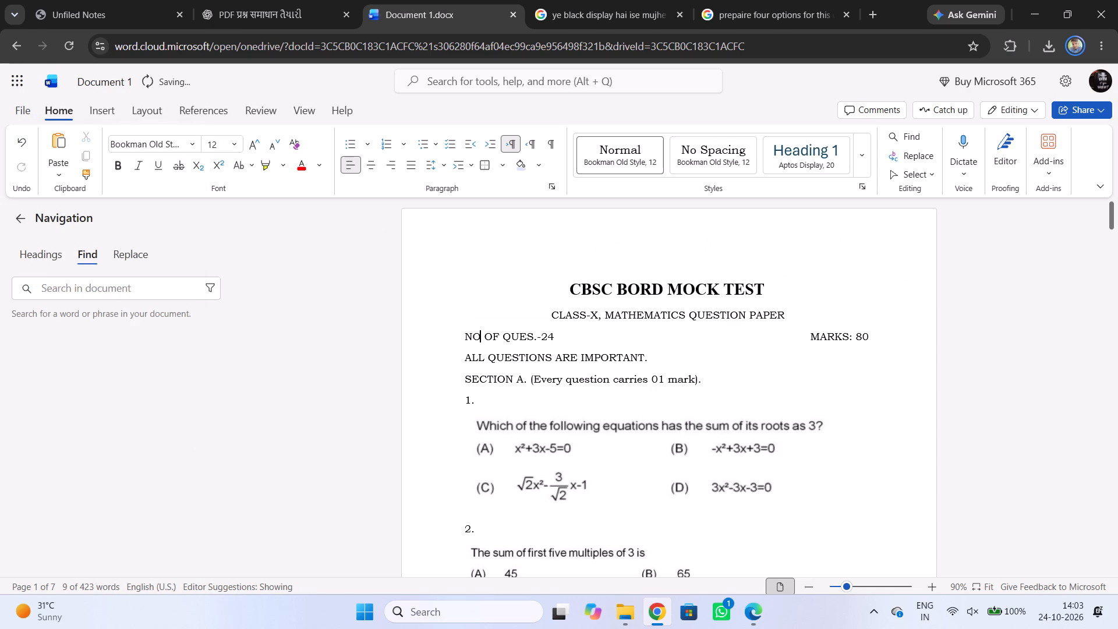
pyautogui.press('.')
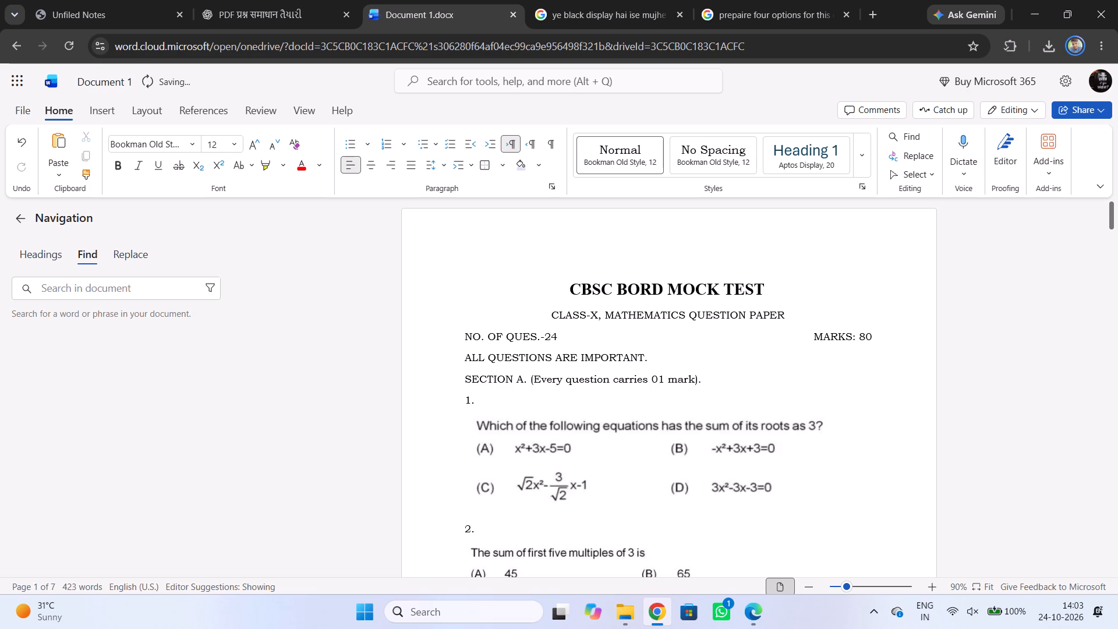
pyautogui.click(540, 336)
pyautogui.hotkey('shift', ':')
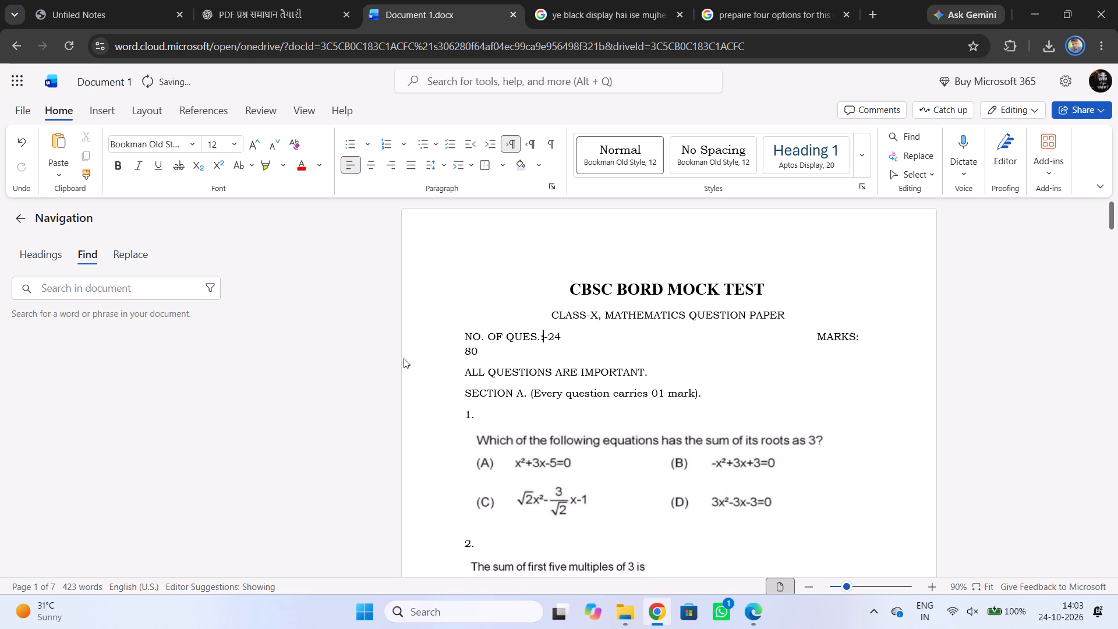
# Remove one space before "MARKS: 80" so the whole entry fits on the question-count line.
pyautogui.click(821, 336)
pyautogui.press('BackSpace')
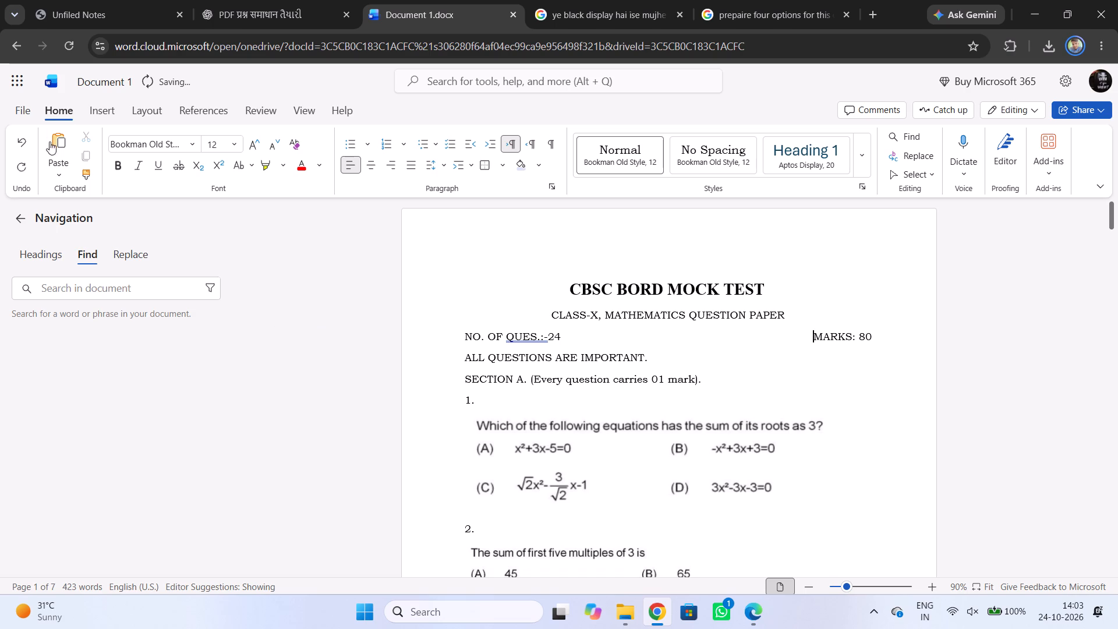
# Export the corrected question paper as a PDF without comments and download it.
pyautogui.click(26, 112)
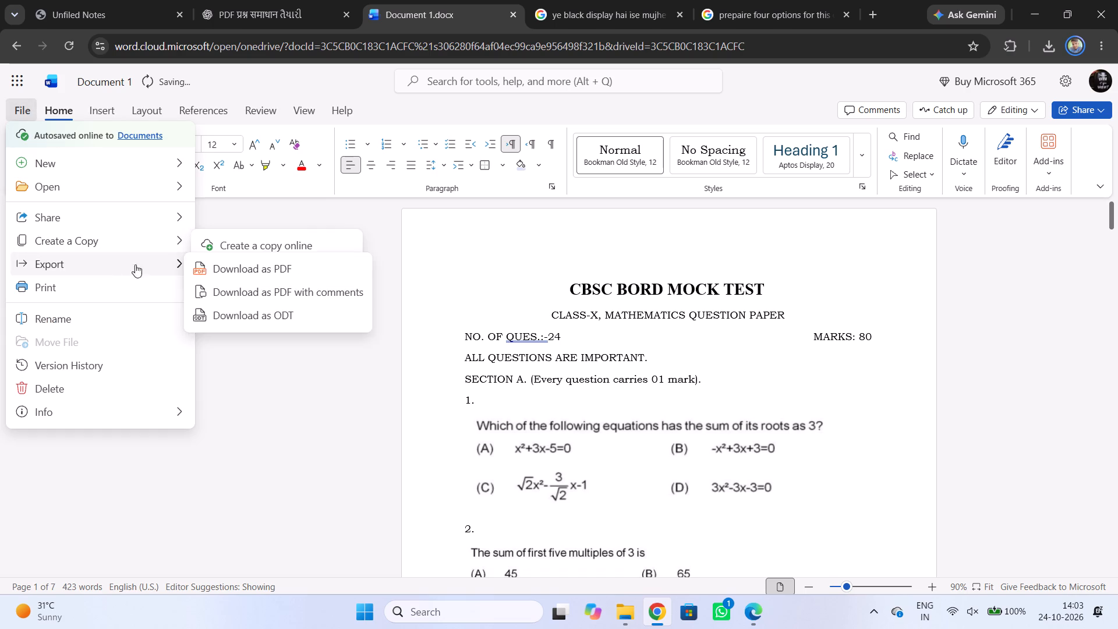
pyautogui.click(247, 270)
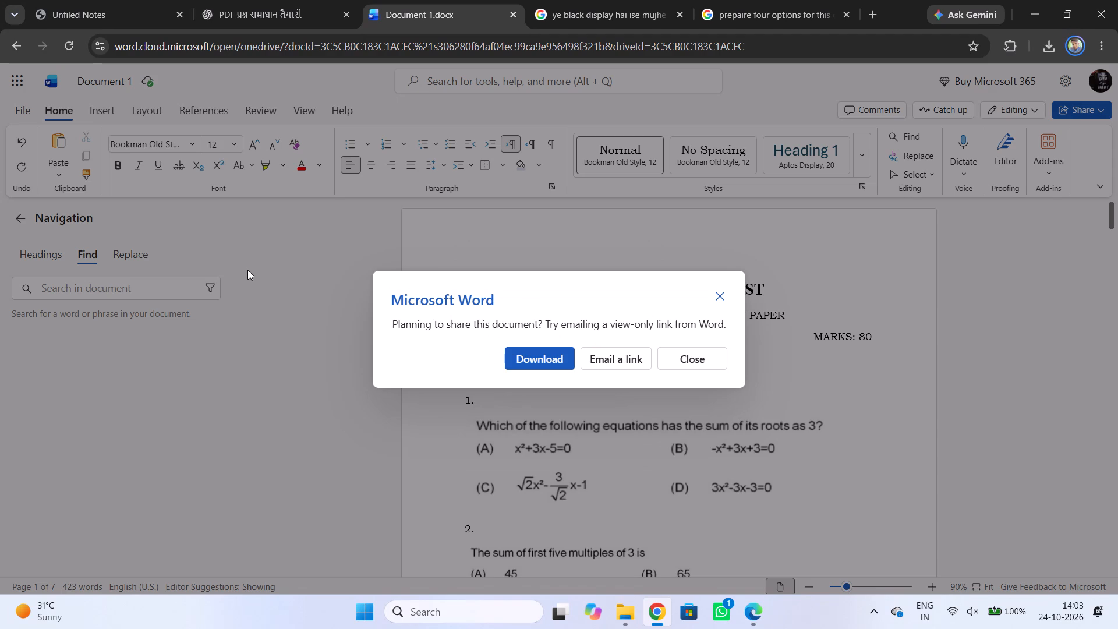
pyautogui.click(553, 364)
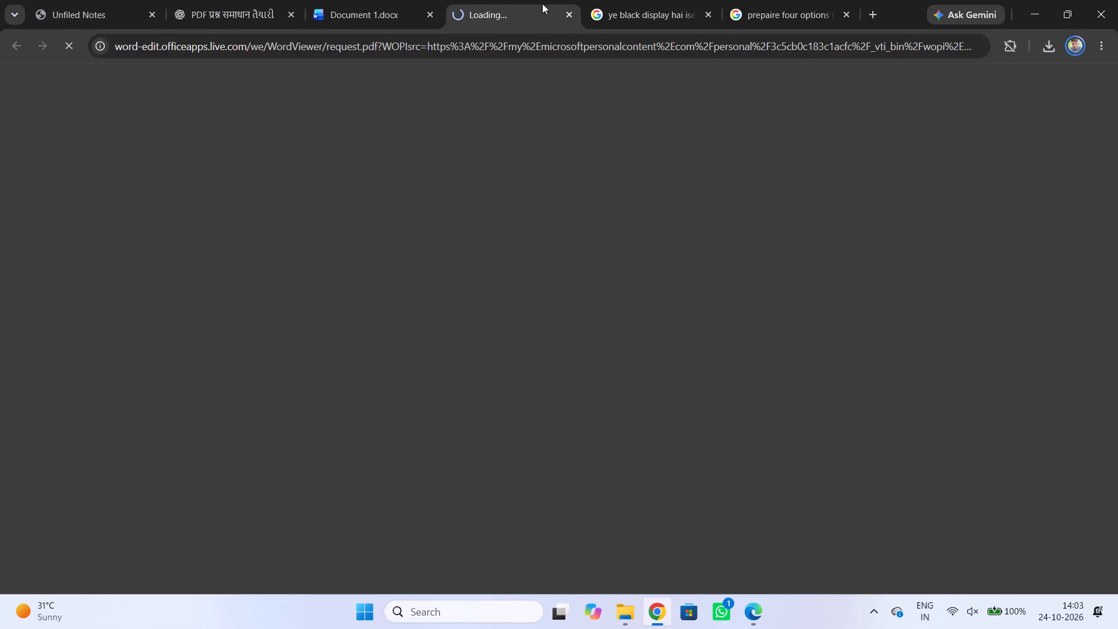
# Close the two Google search tabs, keeping the Word document open.
pyautogui.click(707, 13)
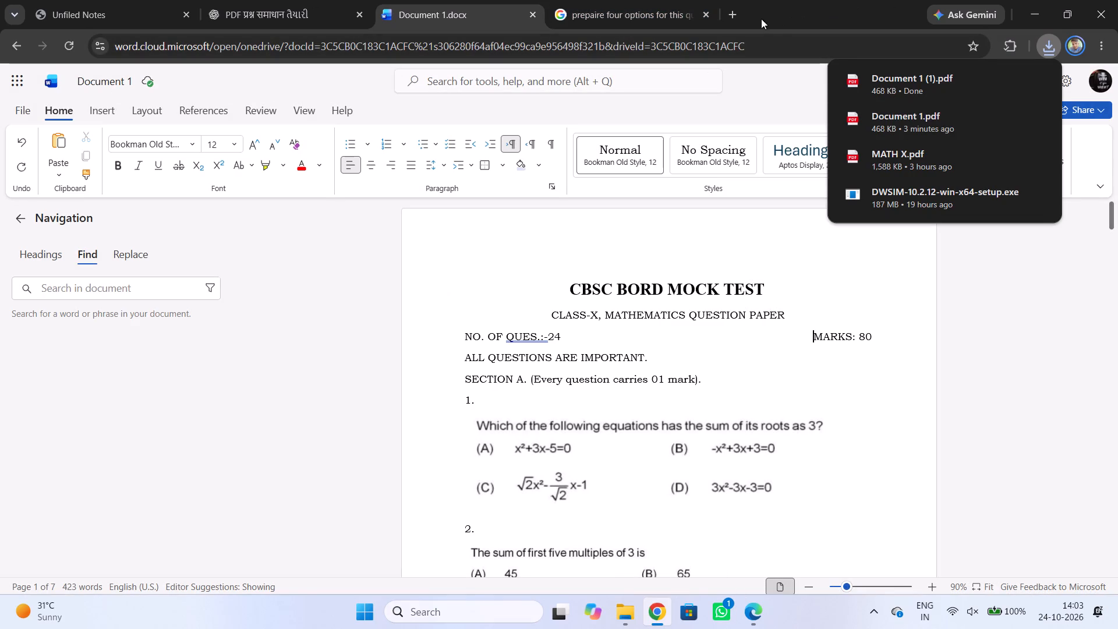
pyautogui.click(702, 17)
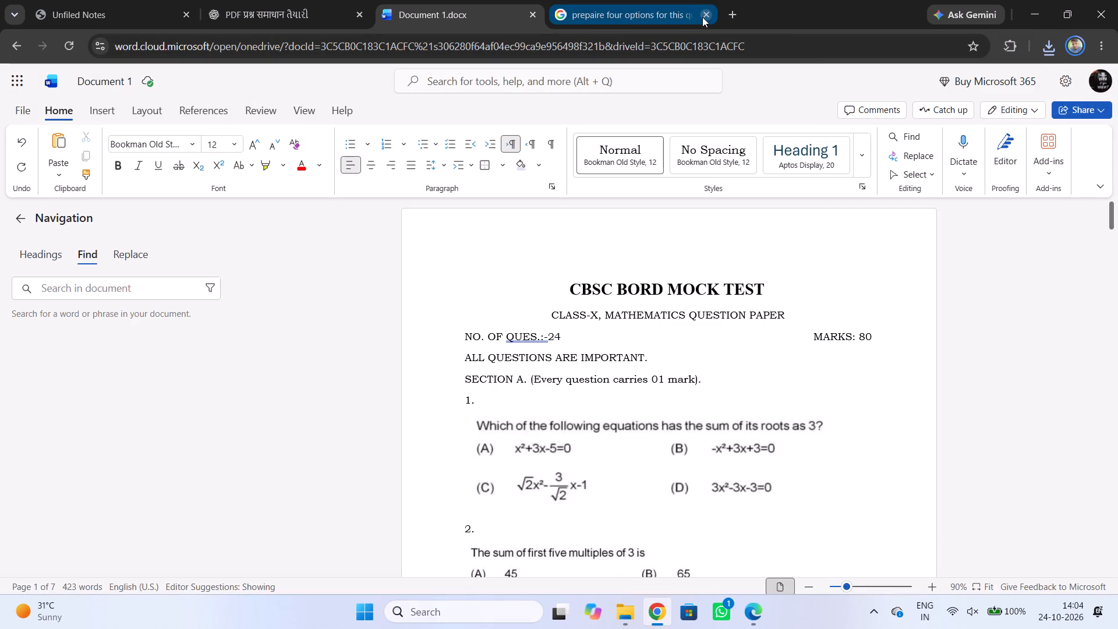